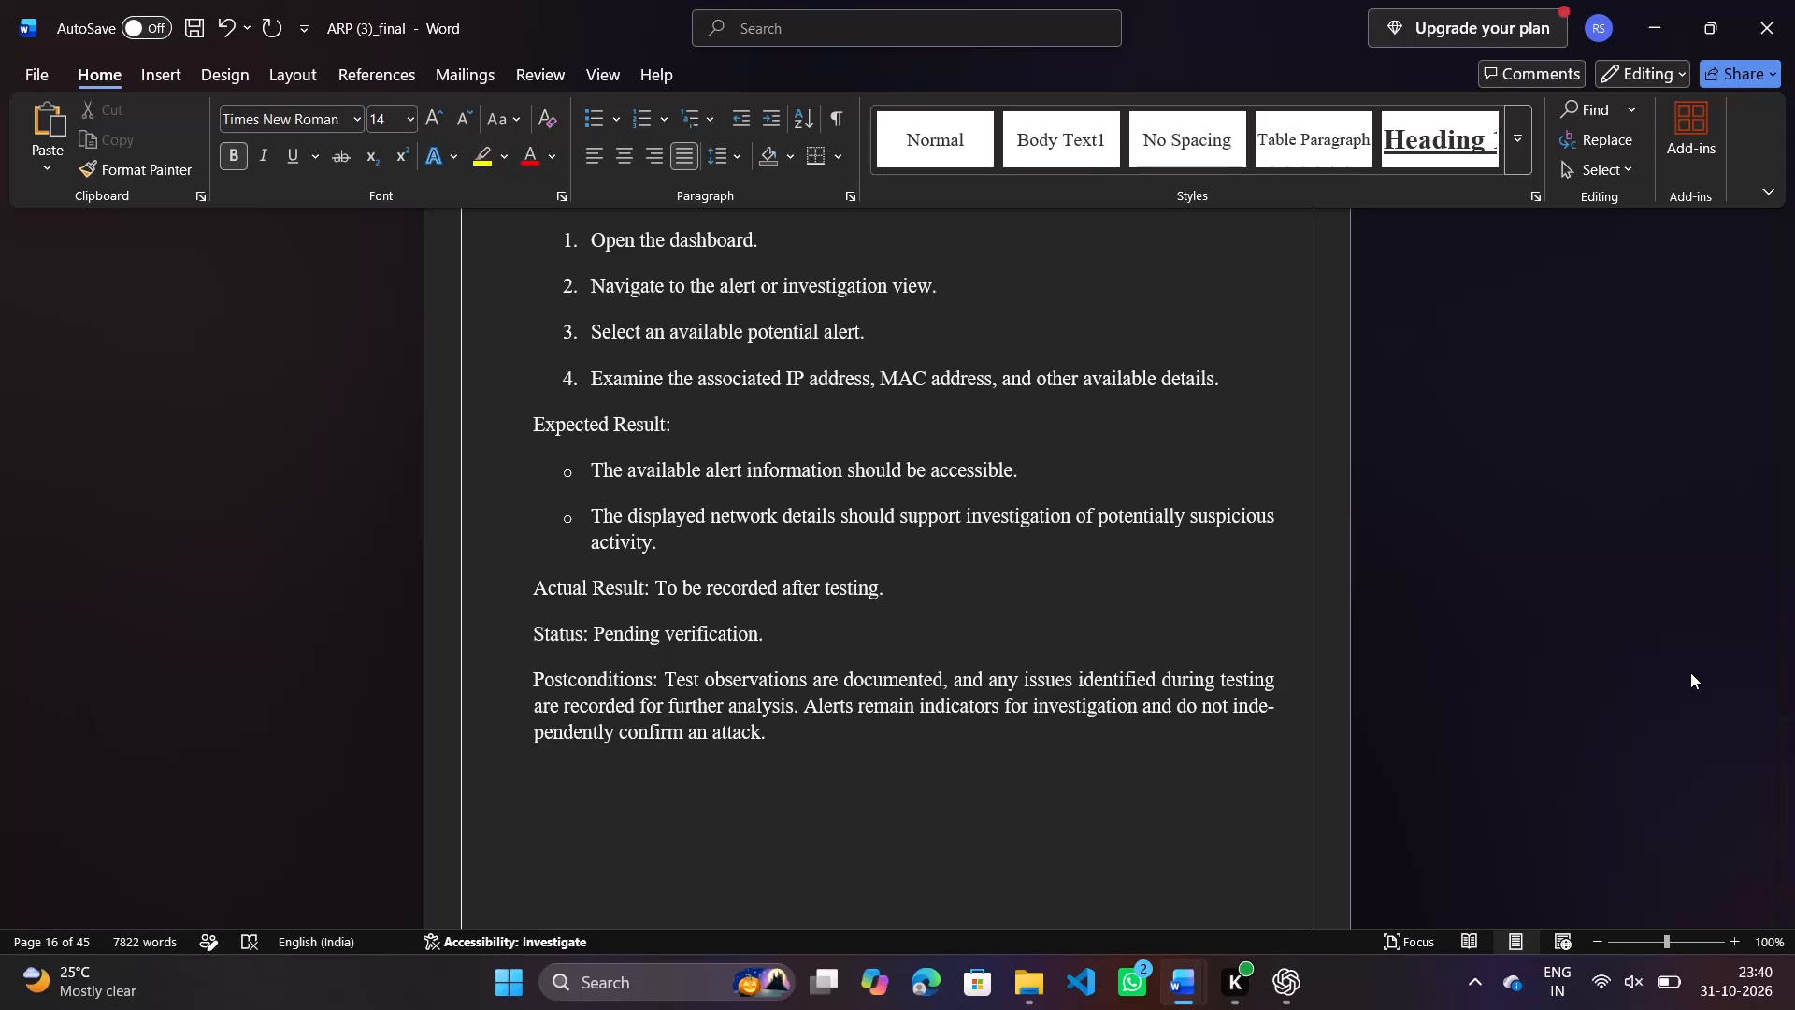
Review the report backwards from the Chapter 4 test cases to the start of Chapter 2, System Analysis.
scroll(1690, 672, up, 4)
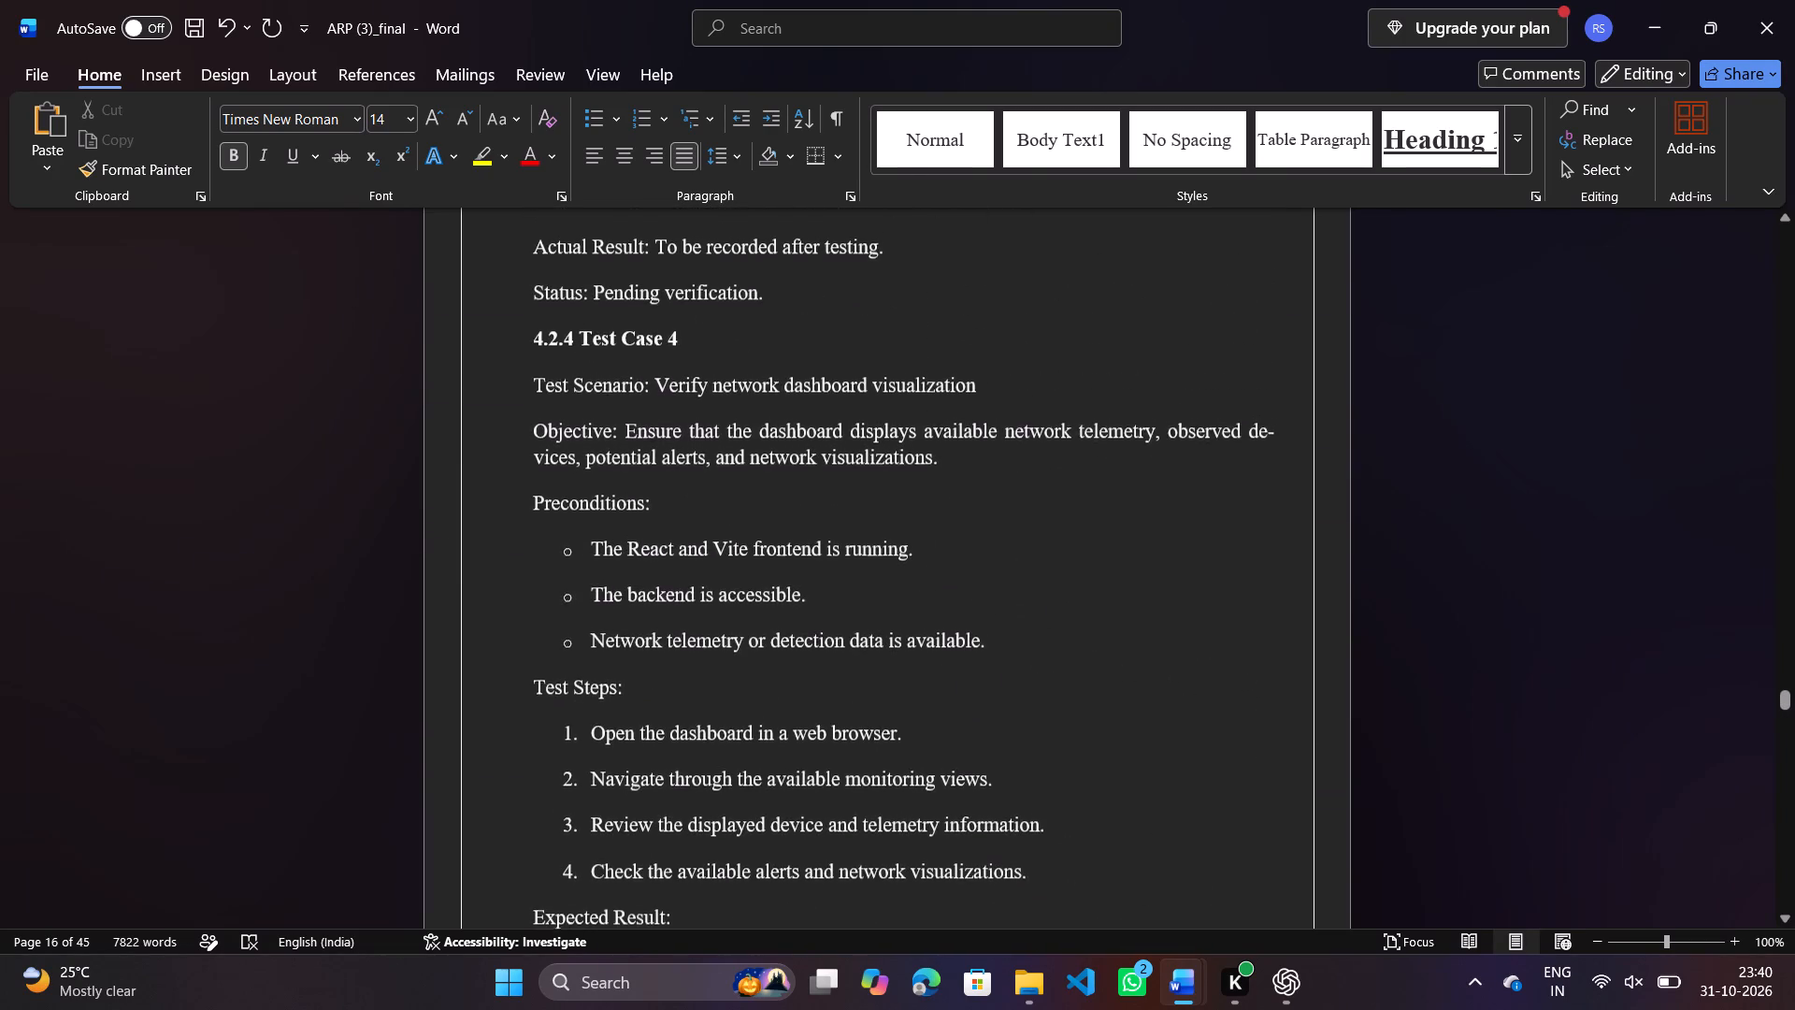
scroll(1690, 672, up, 3)
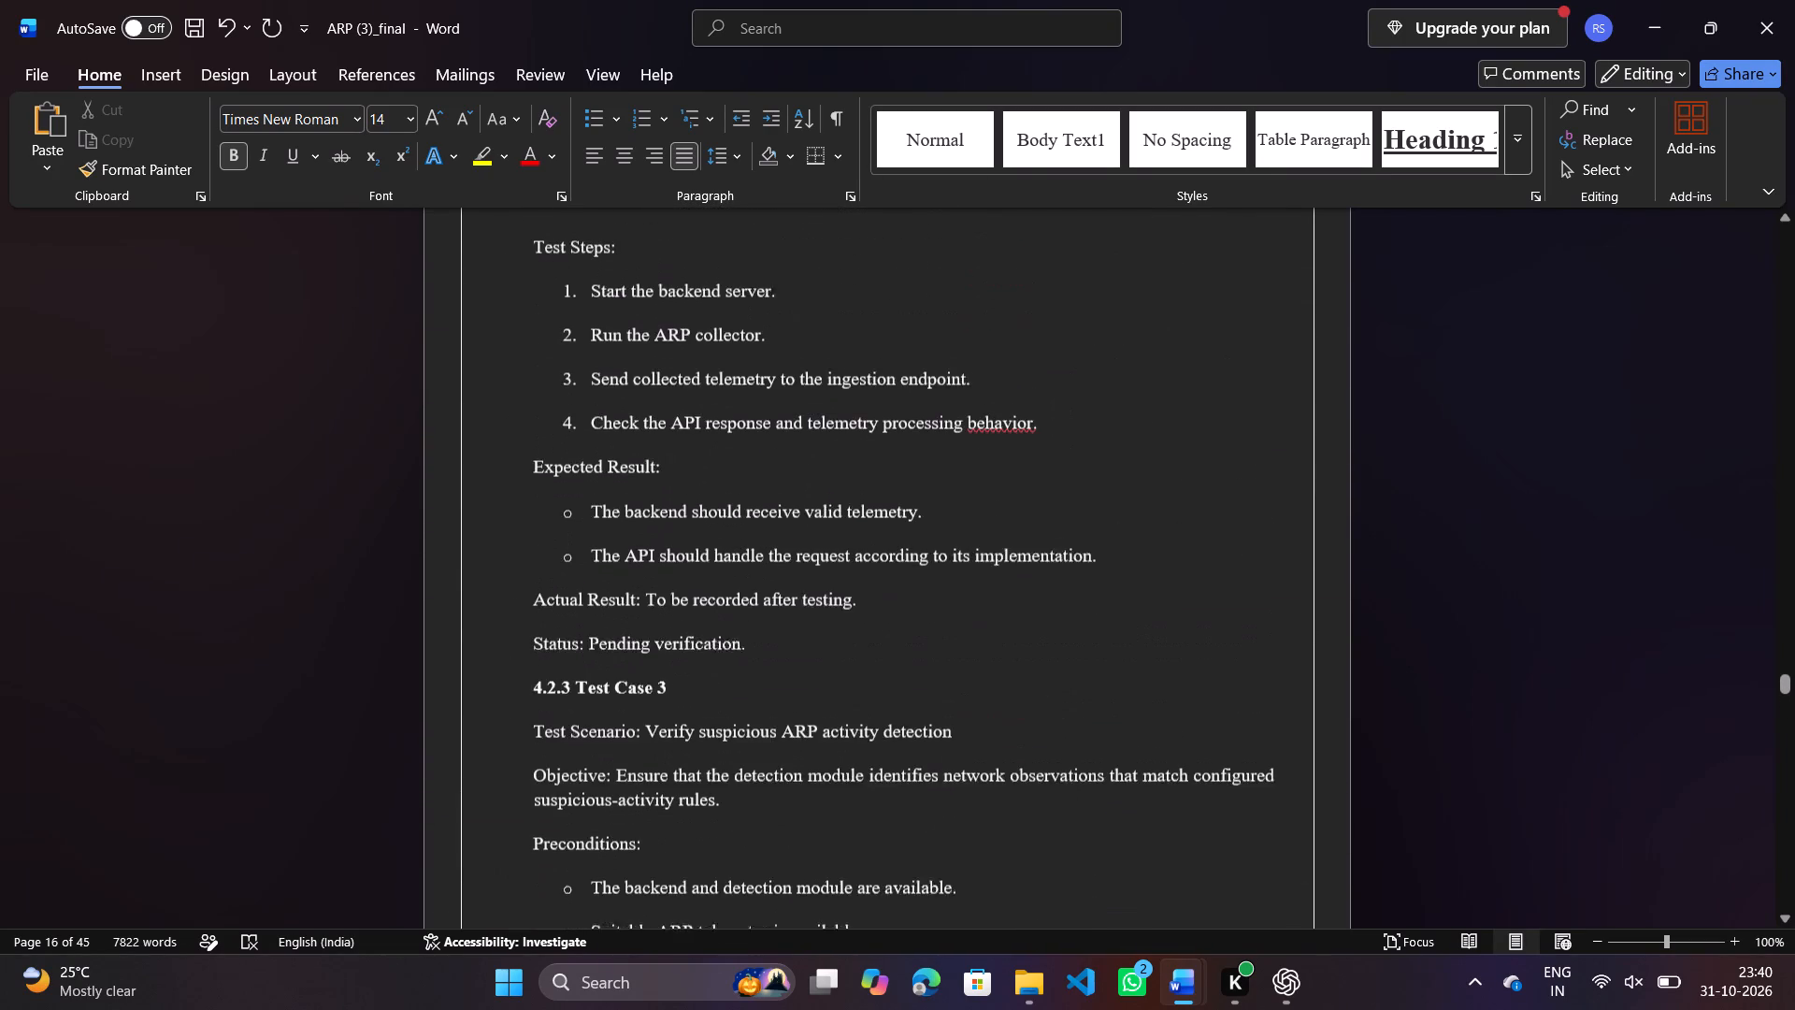
scroll(1690, 672, up, 1)
scroll(1193, 645, up, 1)
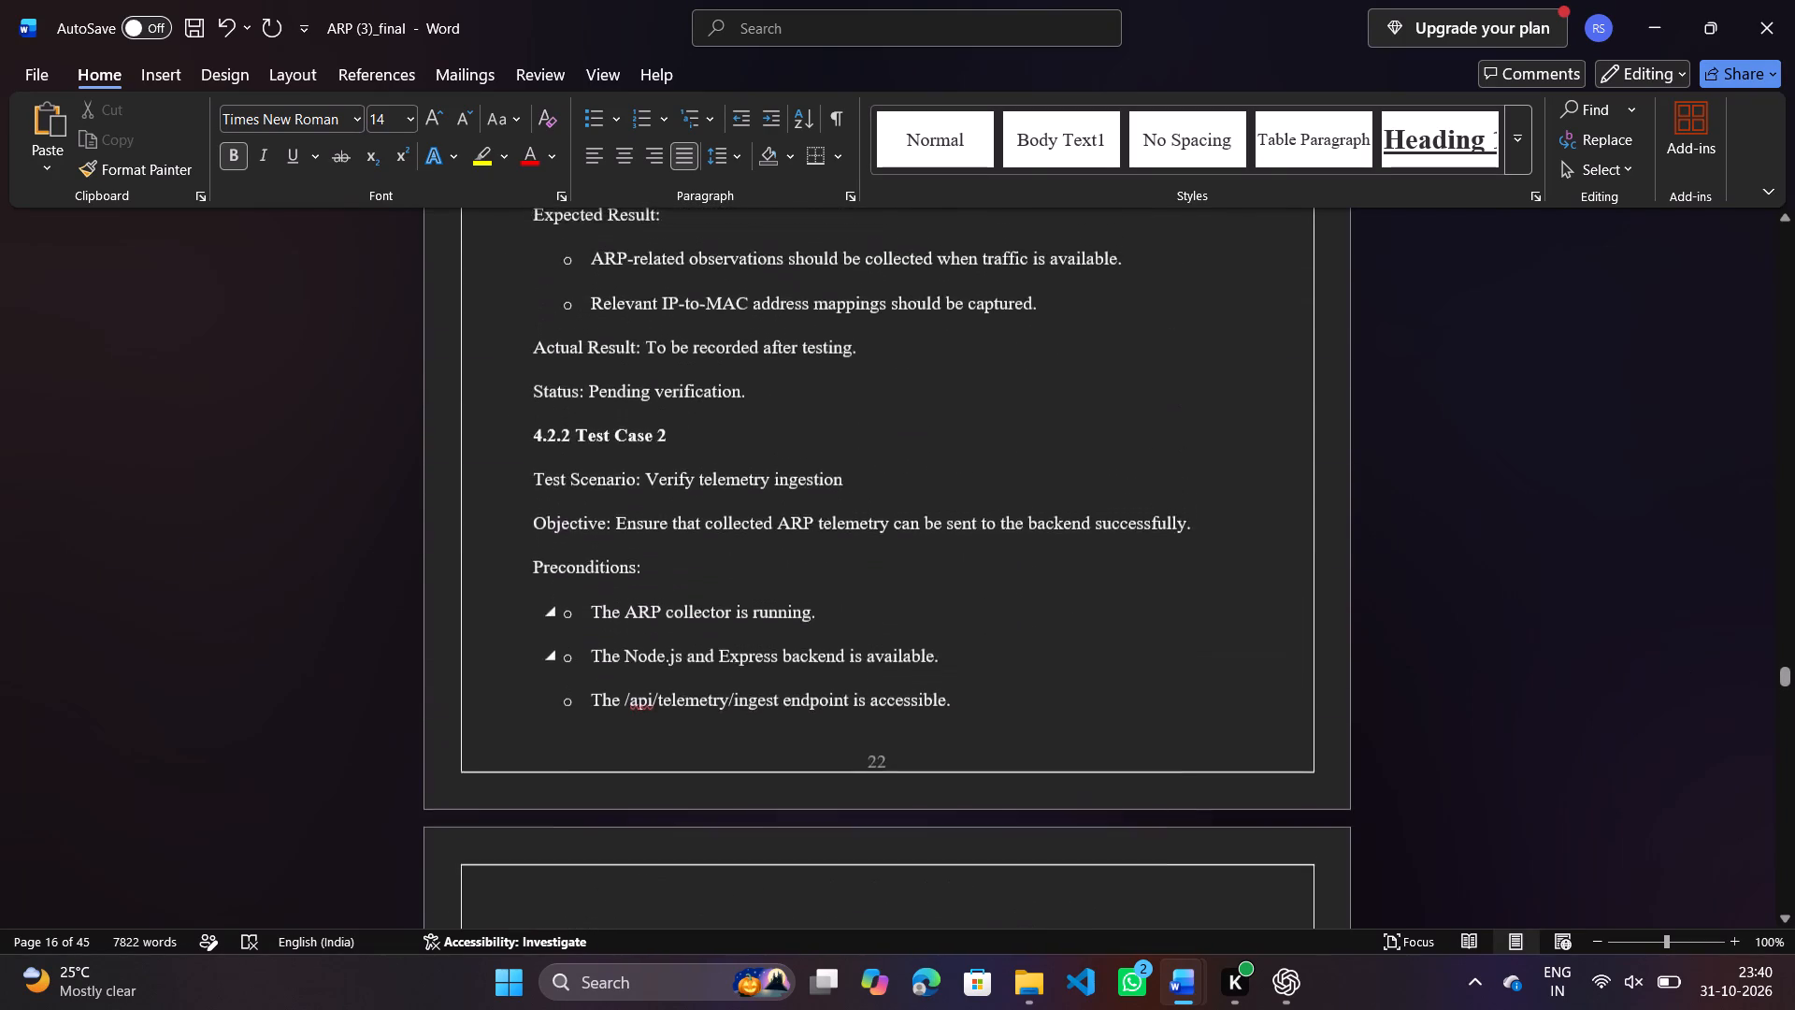
scroll(1193, 645, up, 3)
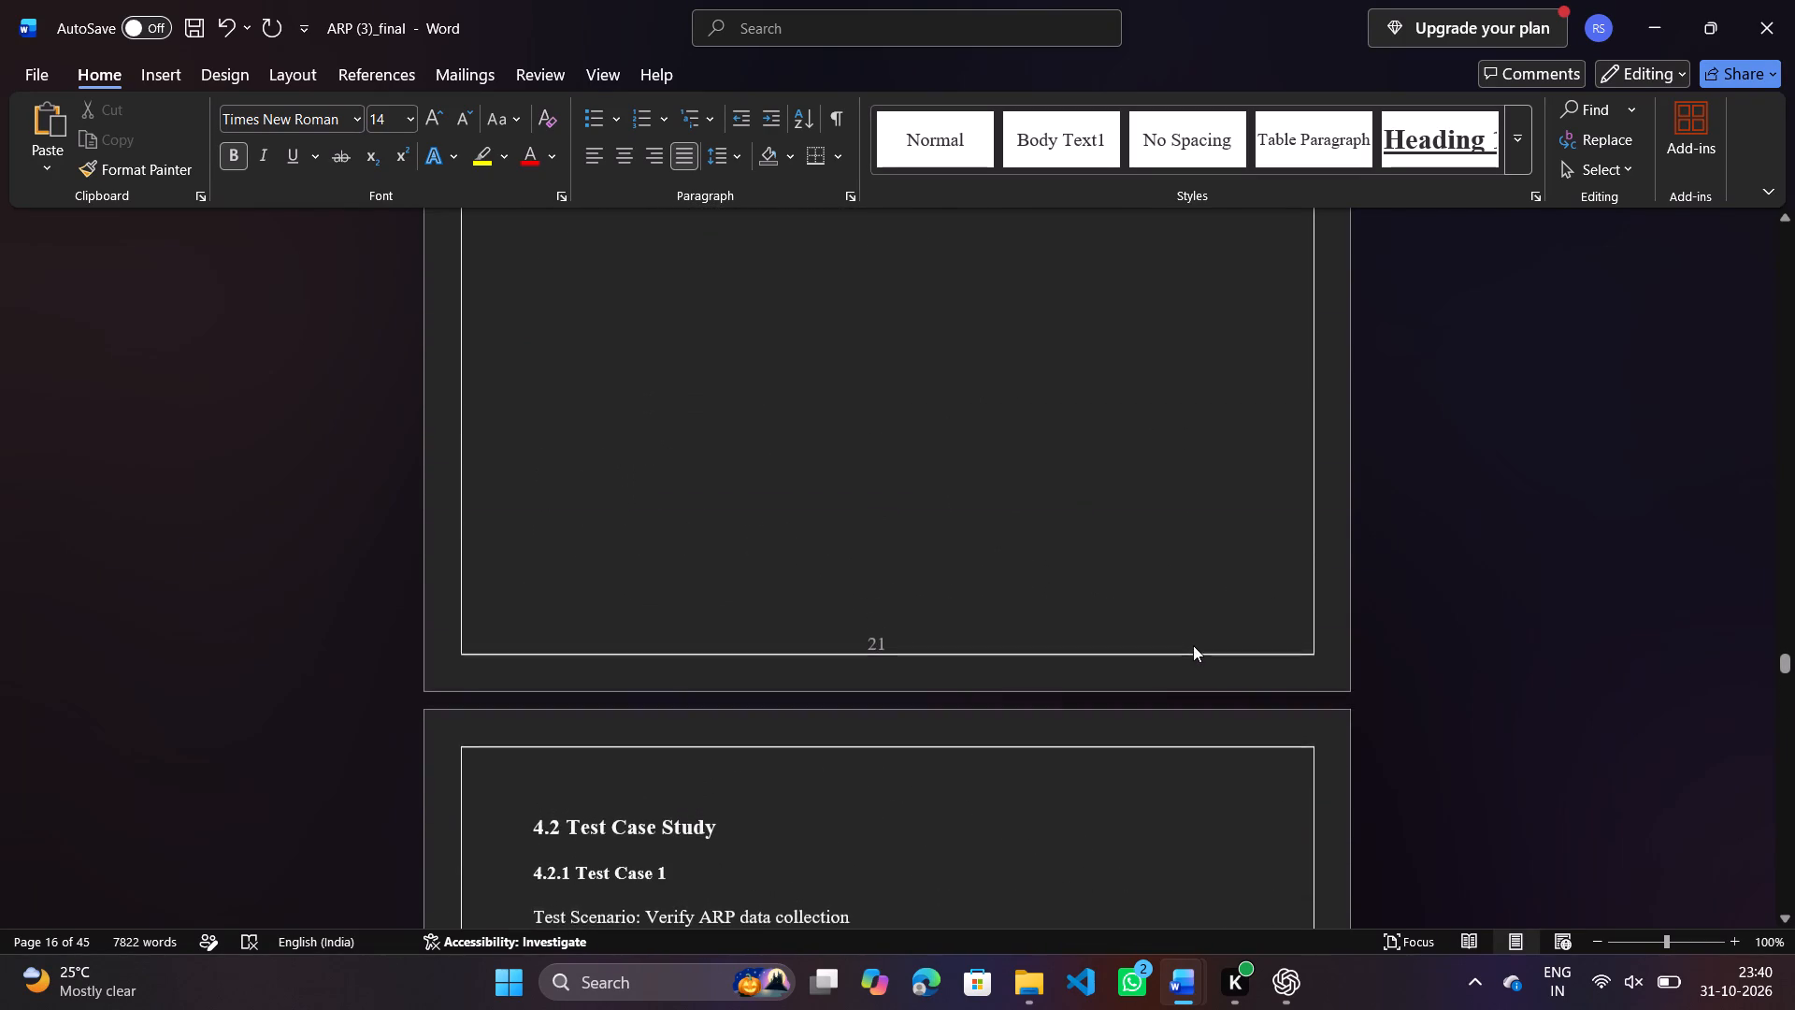
scroll(1193, 645, up, 13)
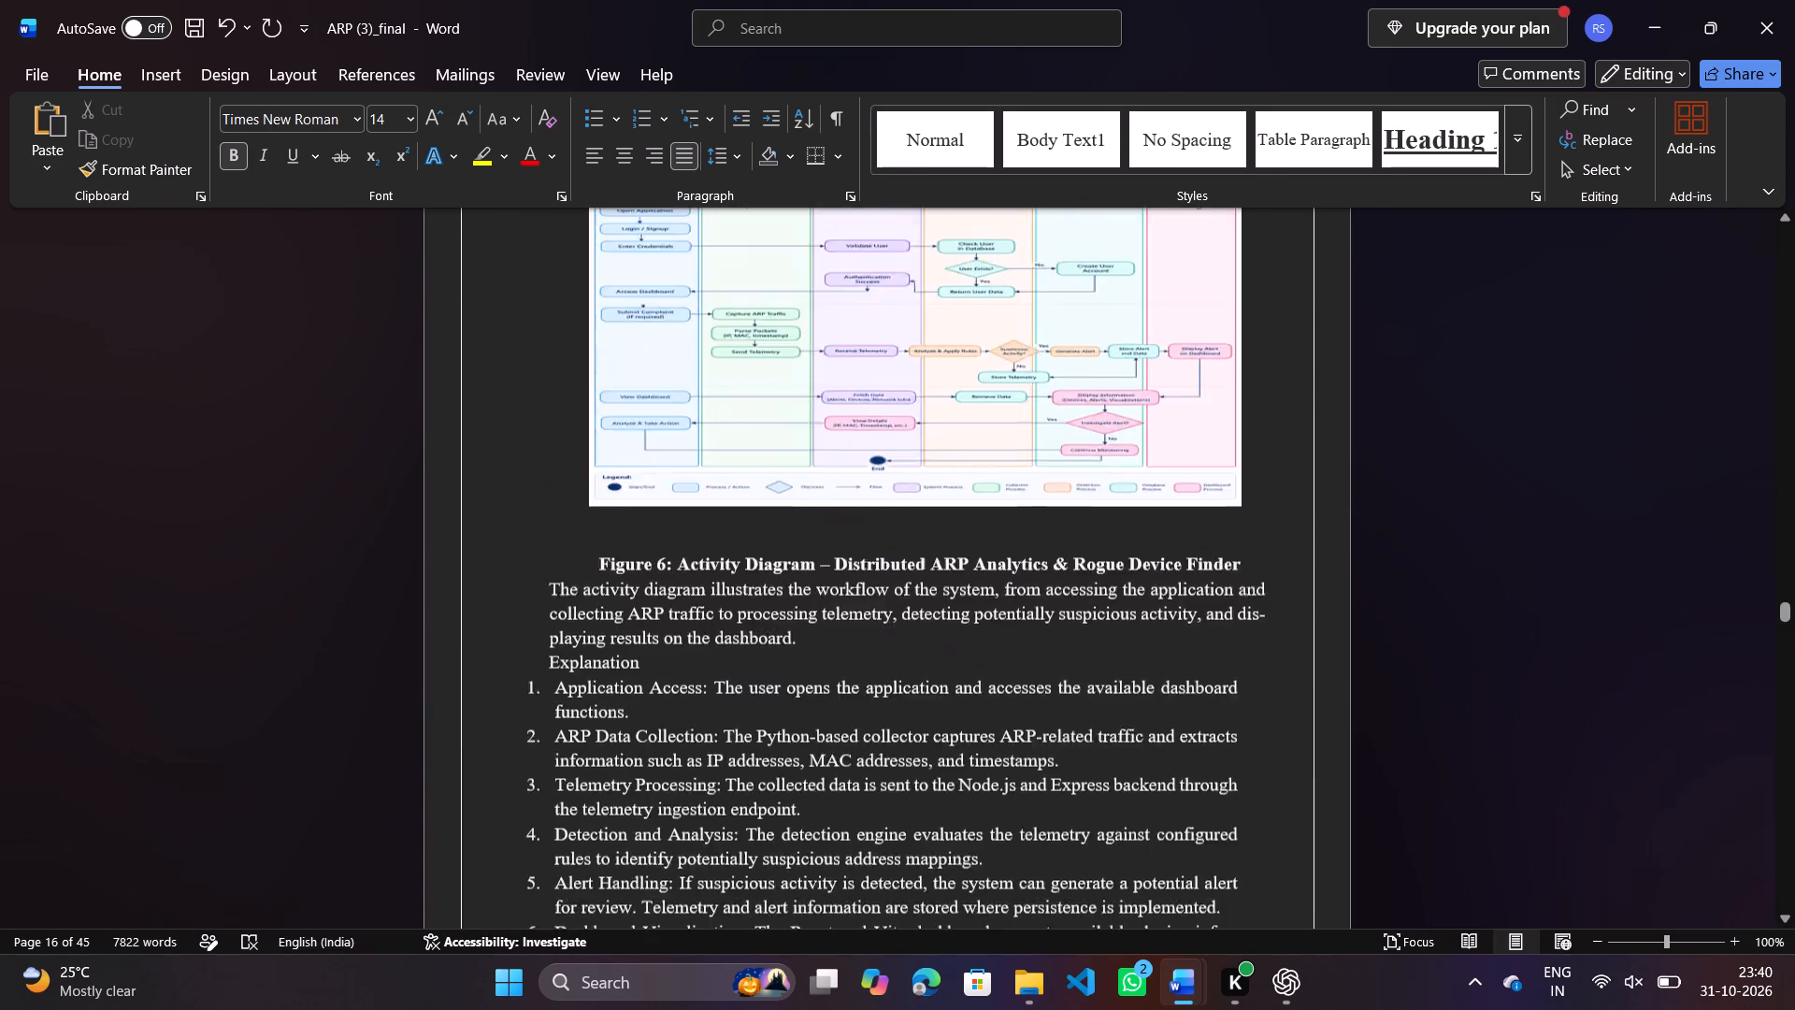
scroll(1193, 645, up, 5)
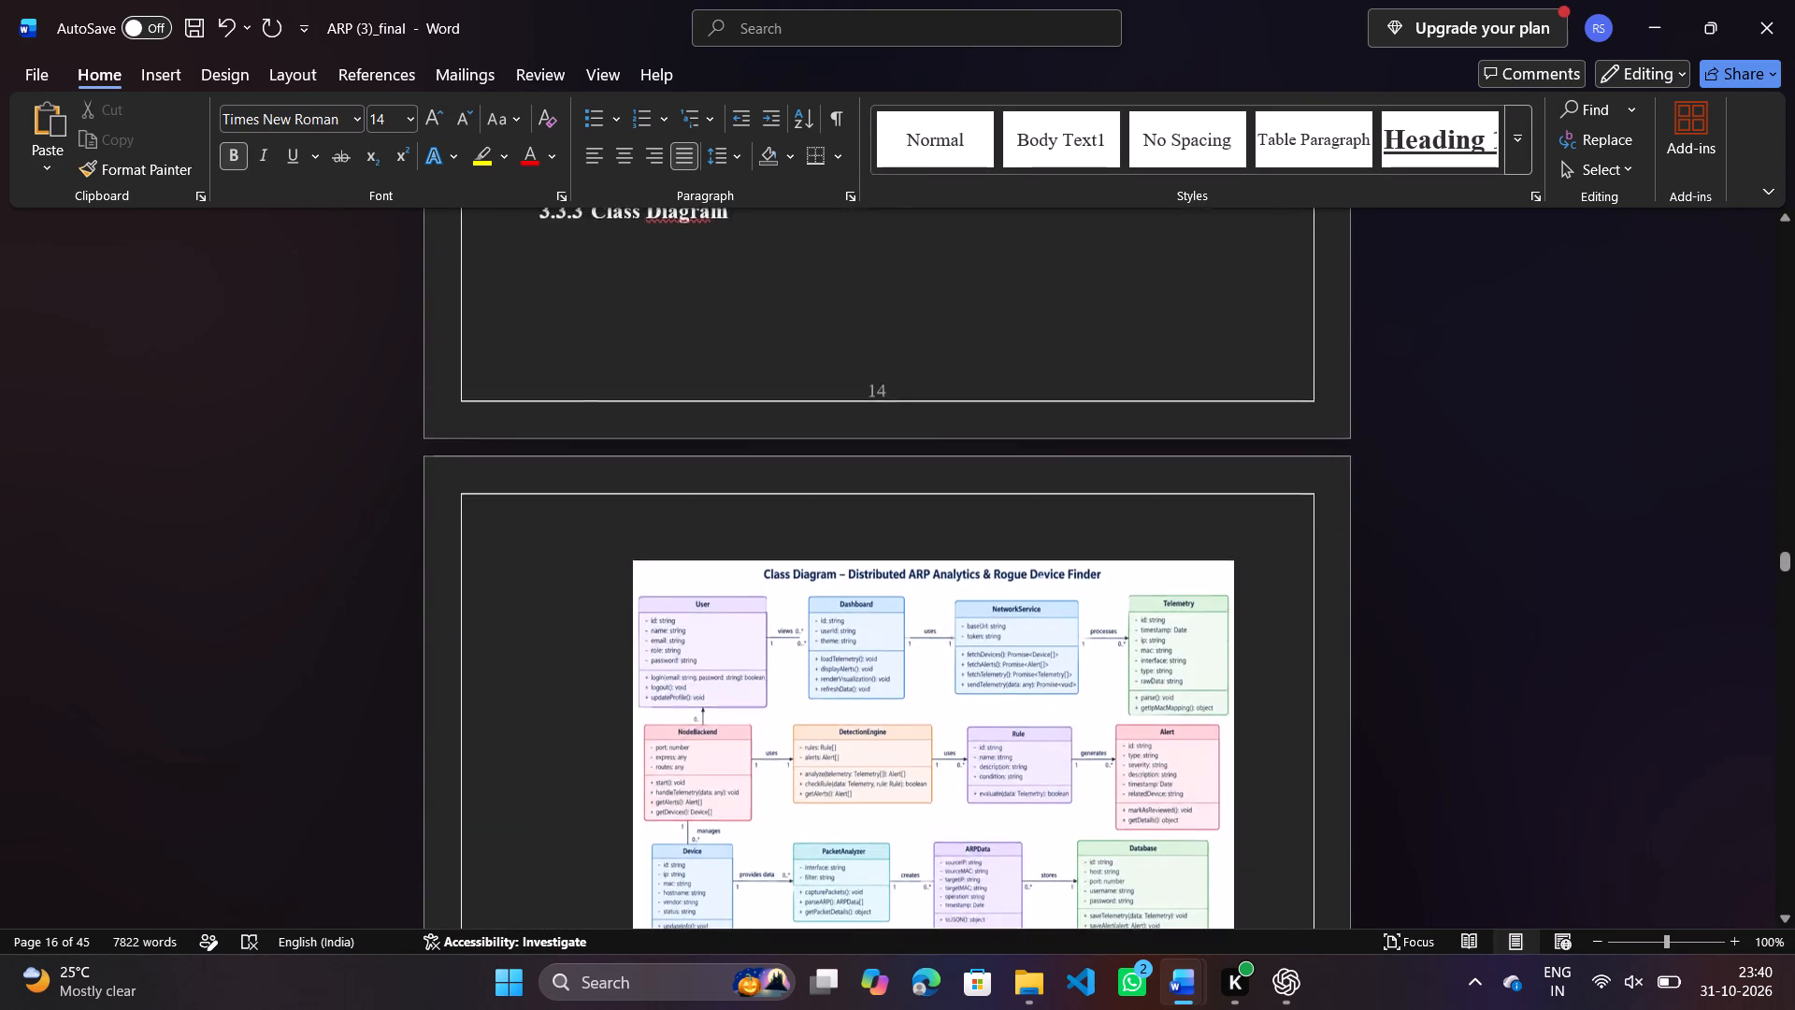
scroll(1193, 645, up, 5)
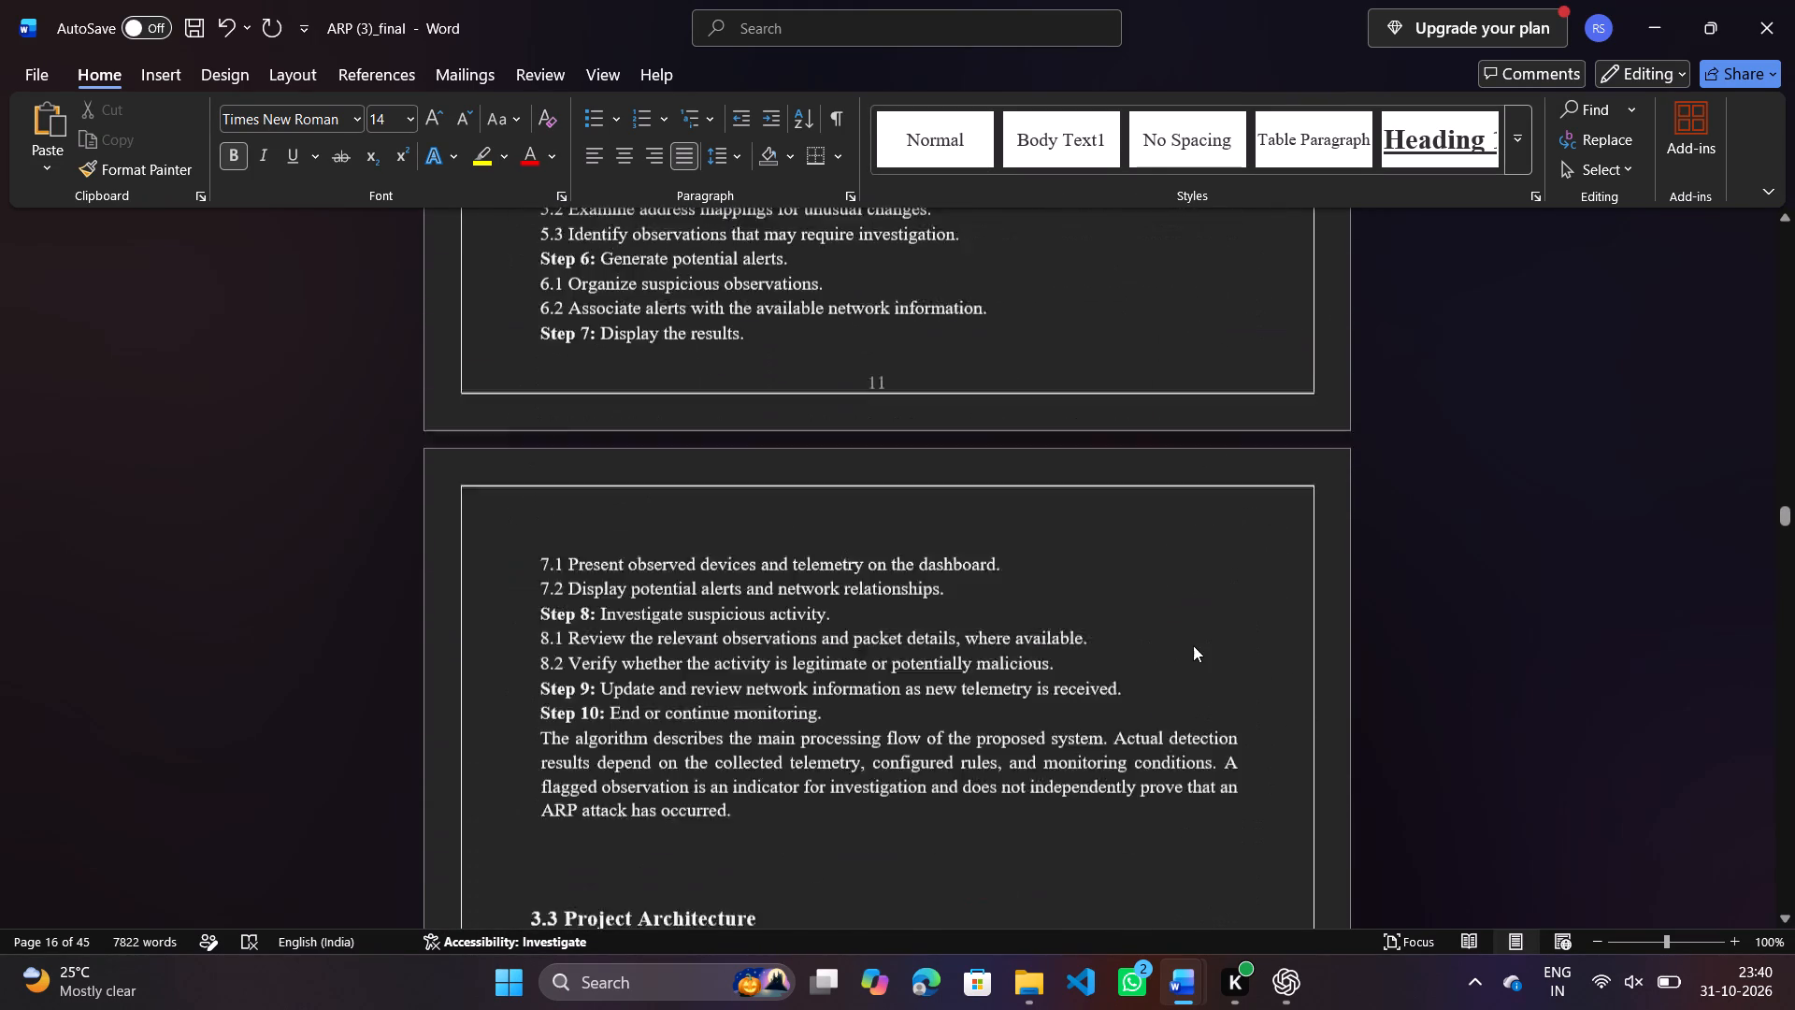
scroll(1193, 645, up, 3)
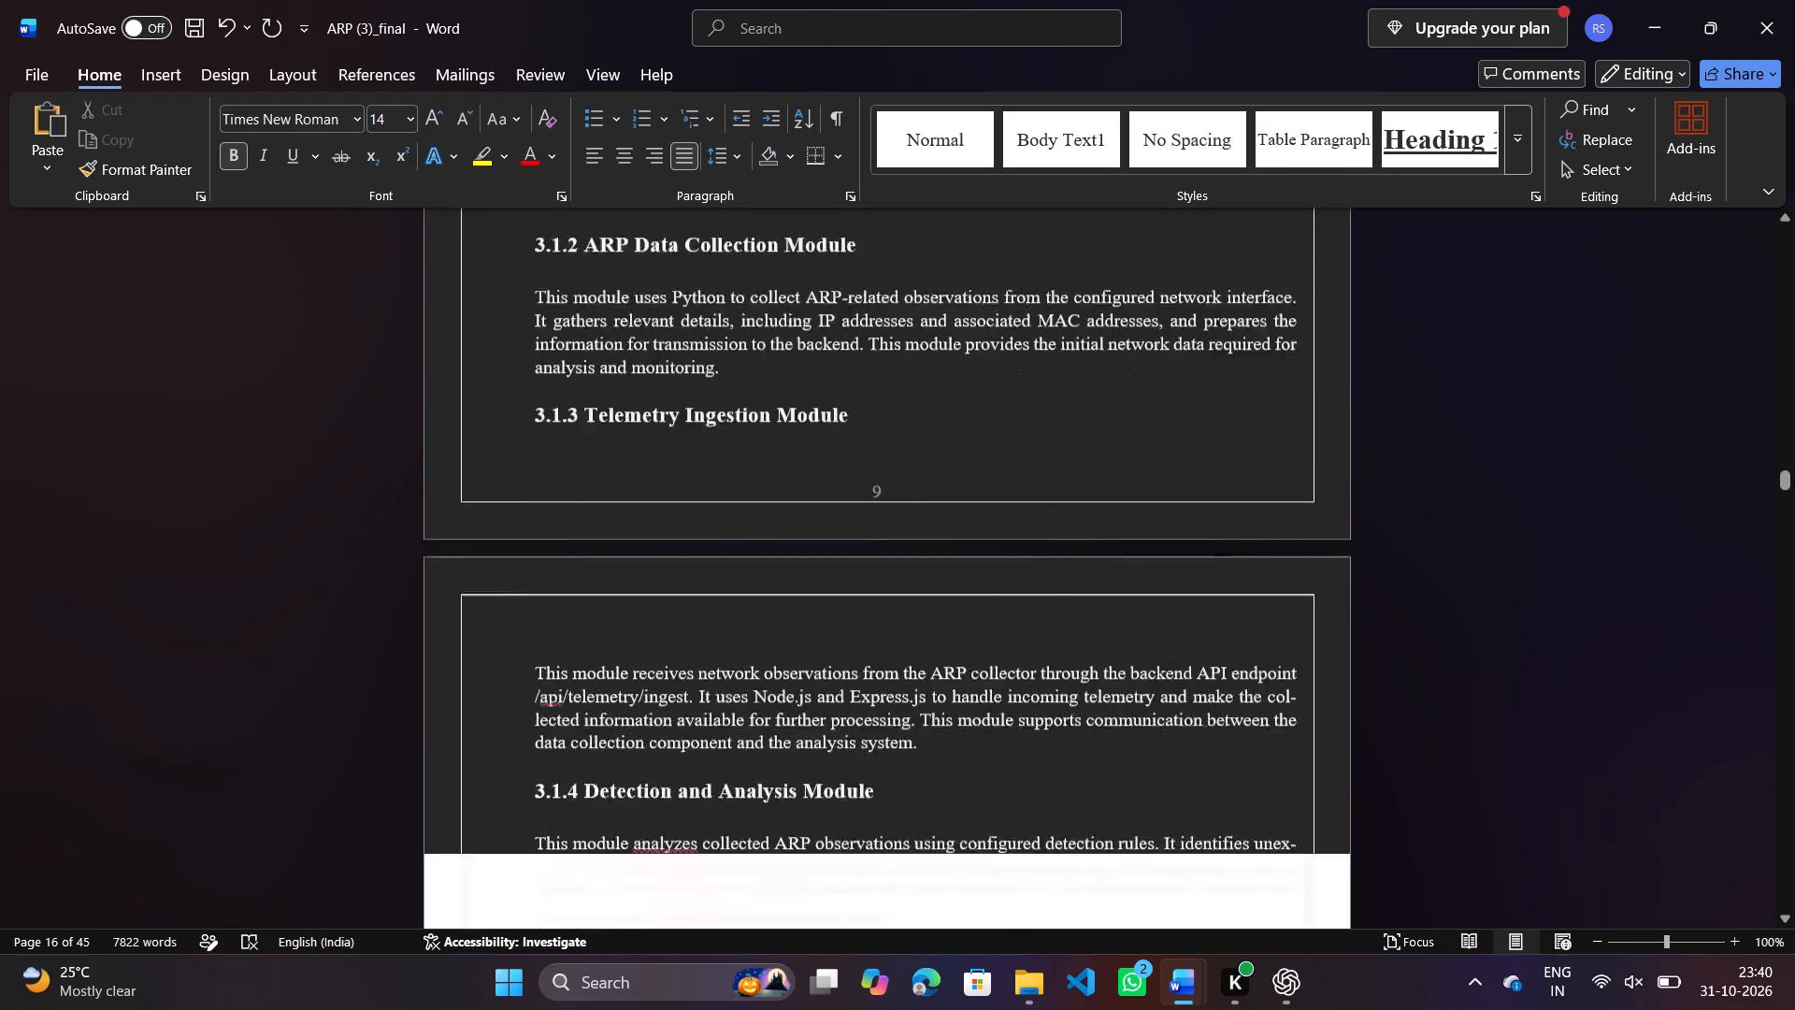
scroll(1193, 645, up, 3)
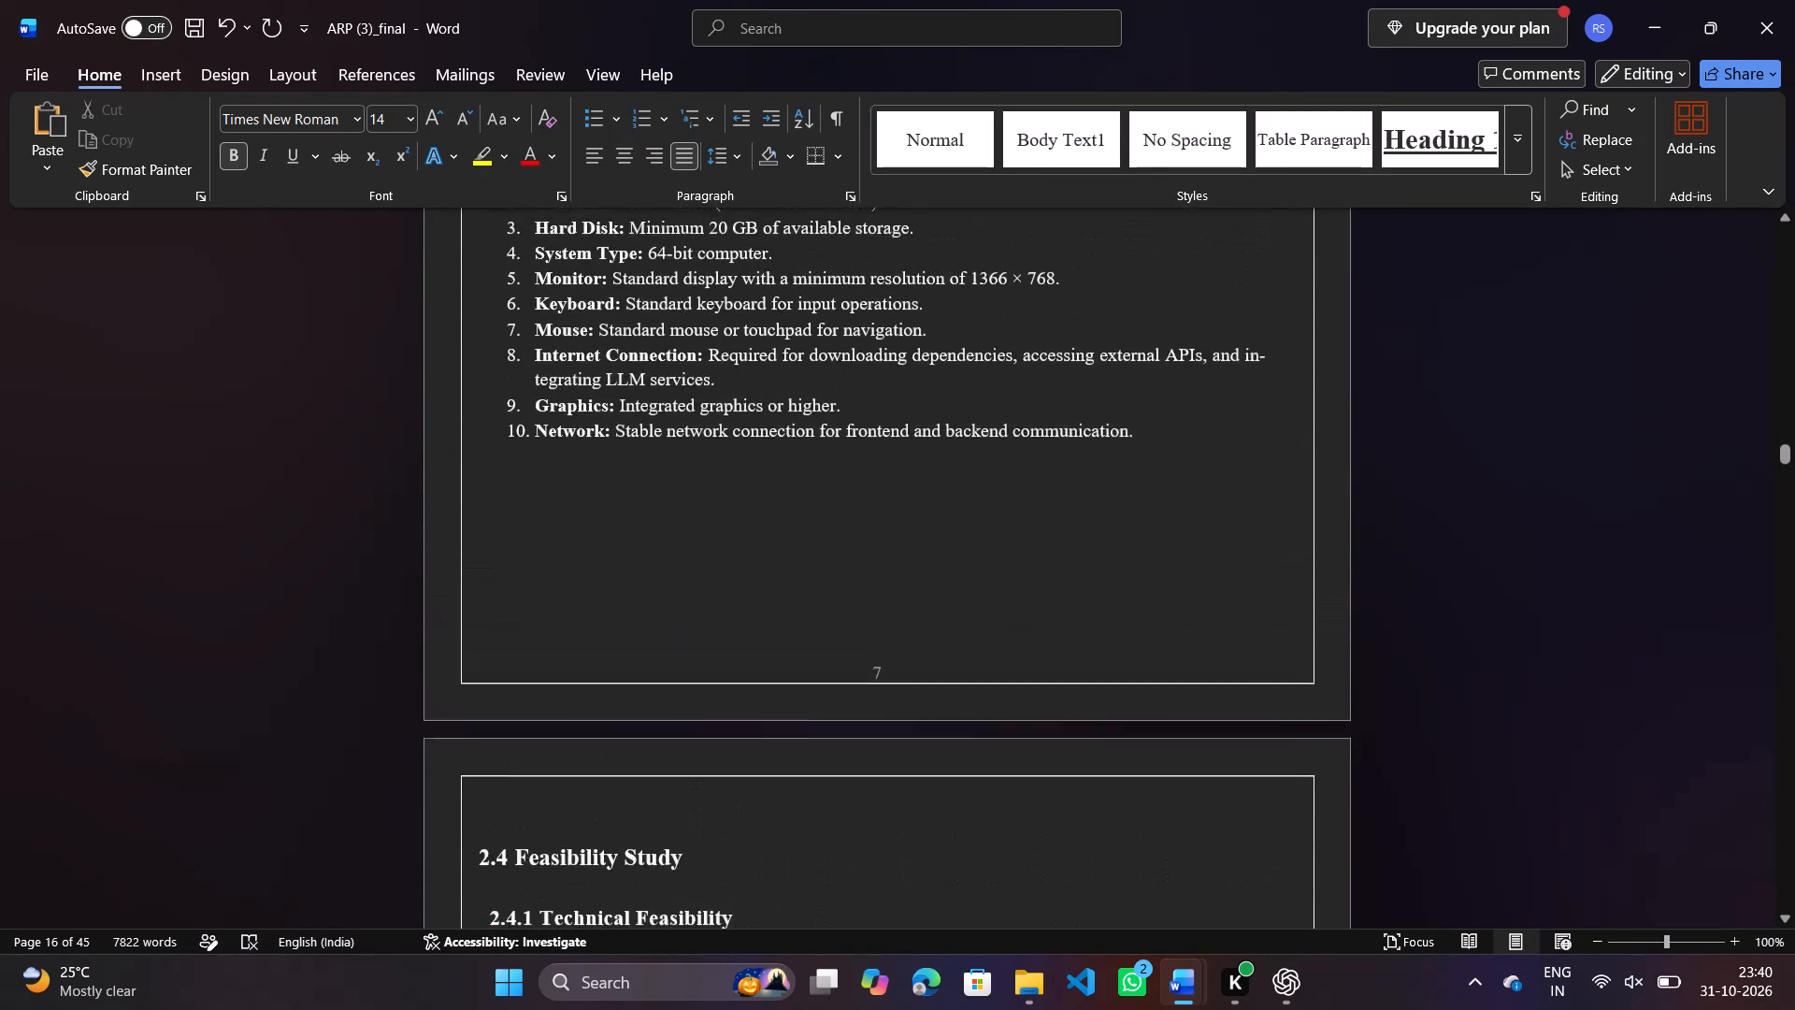
scroll(1193, 645, up, 3)
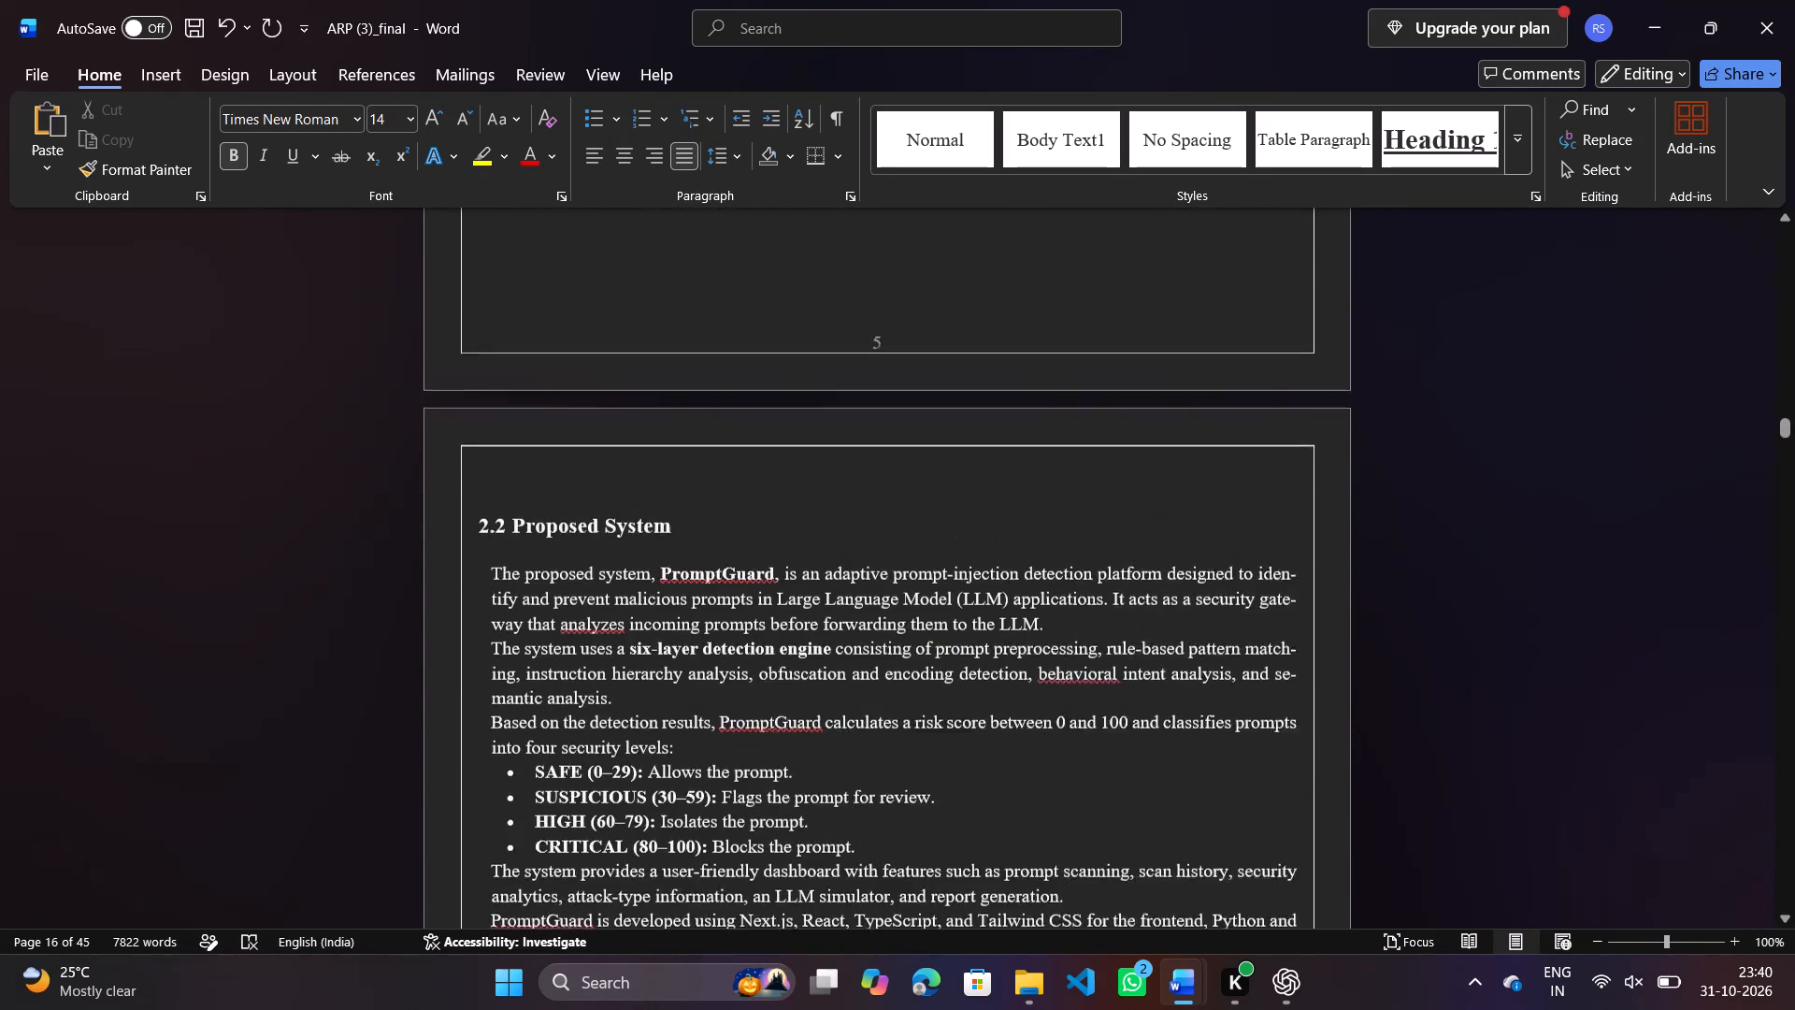
scroll(1193, 645, up, 3)
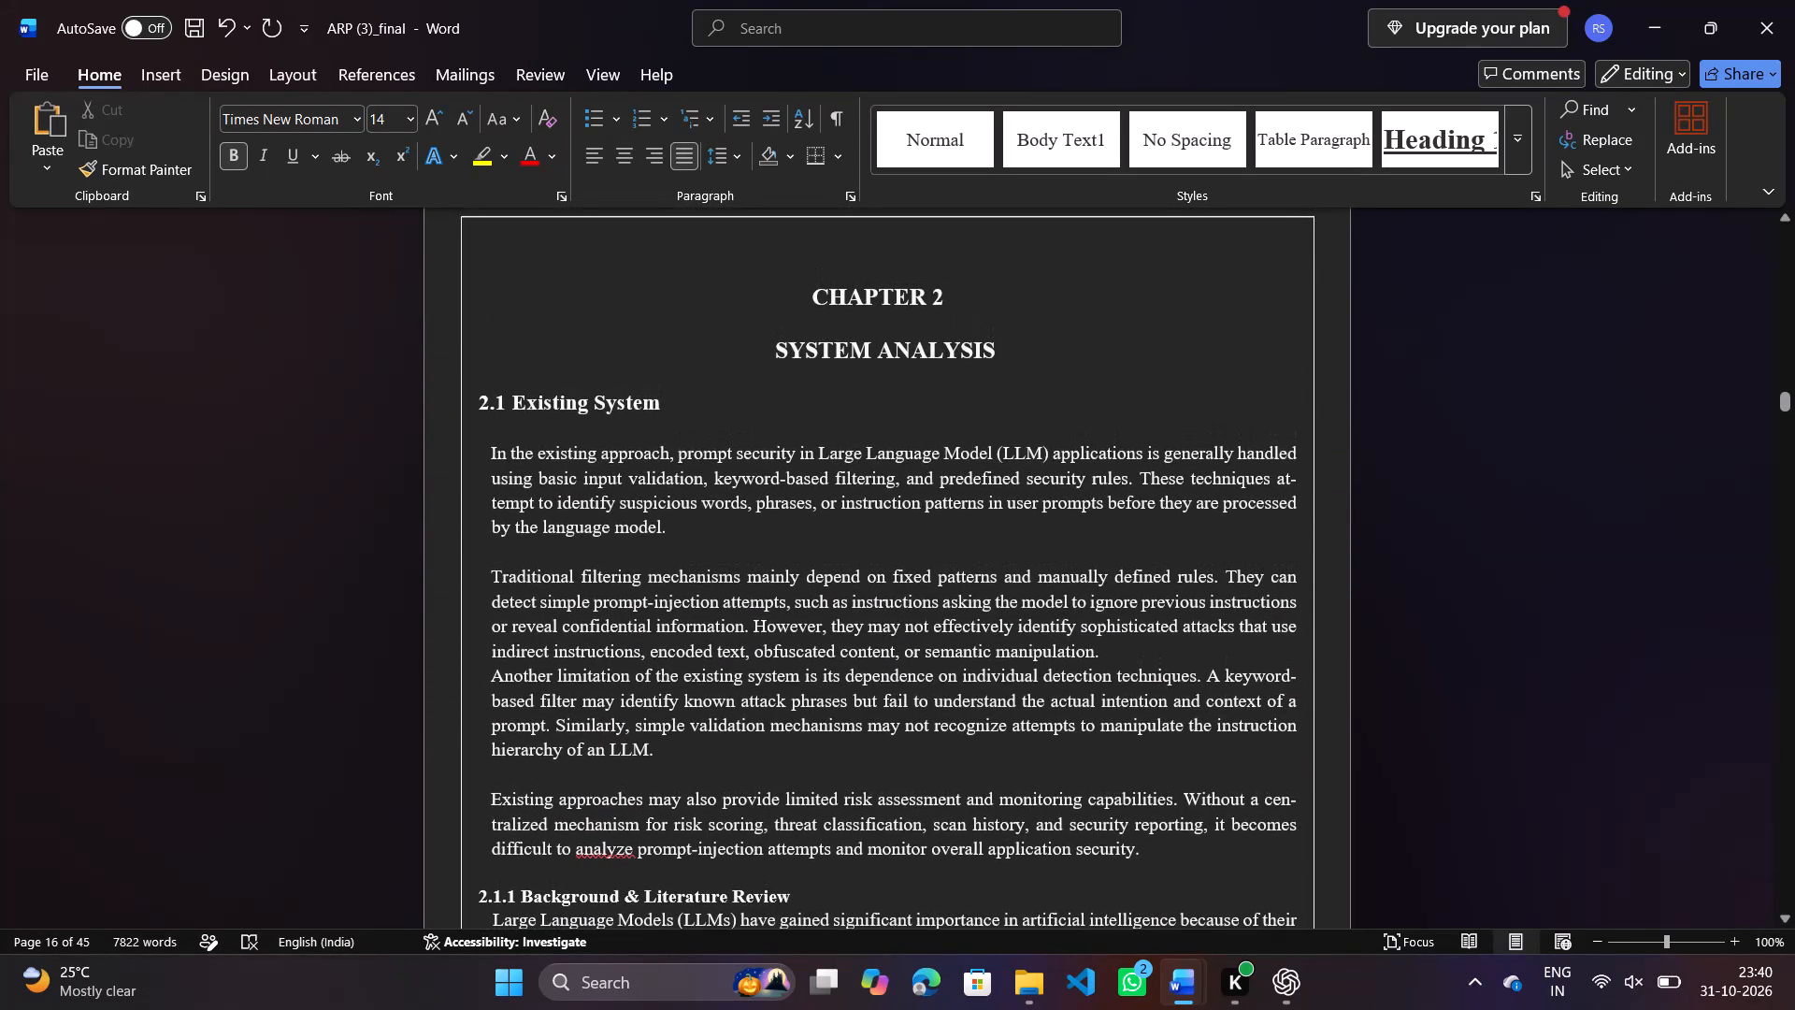
Read through Chapter 2, from the existing system and literature survey to the feasibility study just before Chapter 3.
scroll(1193, 645, down, 4)
scroll(1193, 645, up, 2)
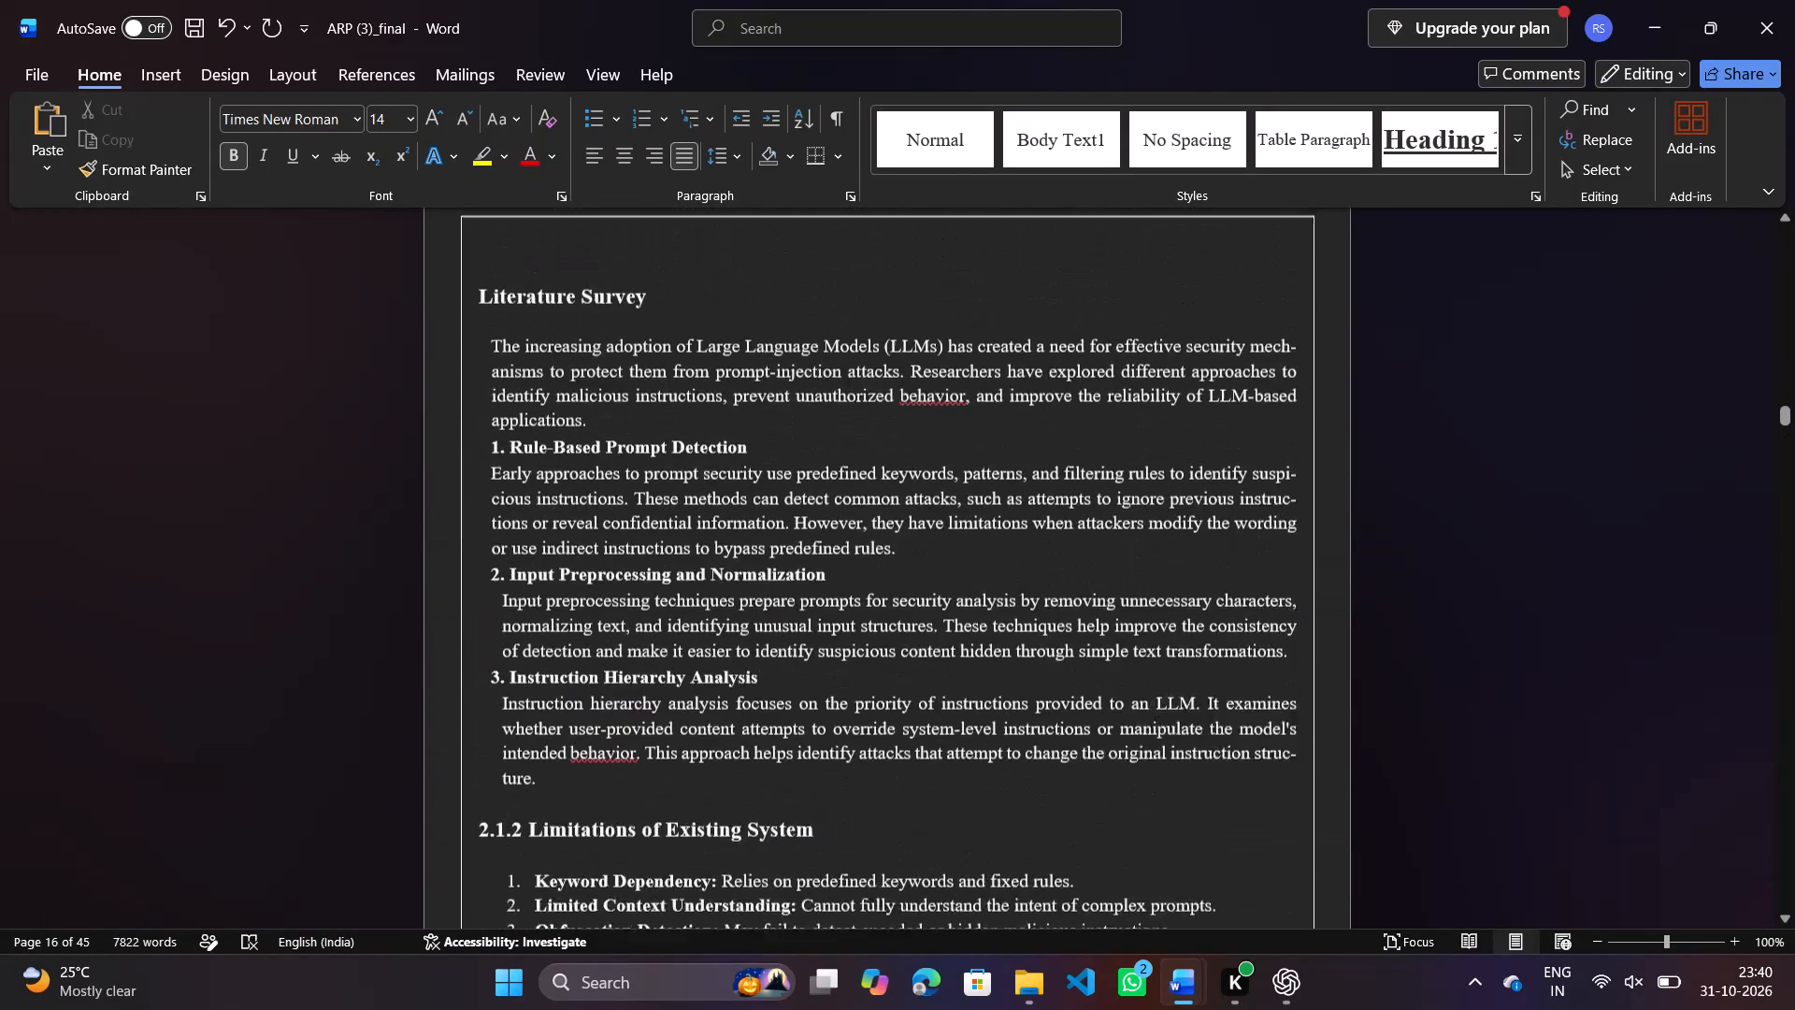
scroll(1193, 645, up, 3)
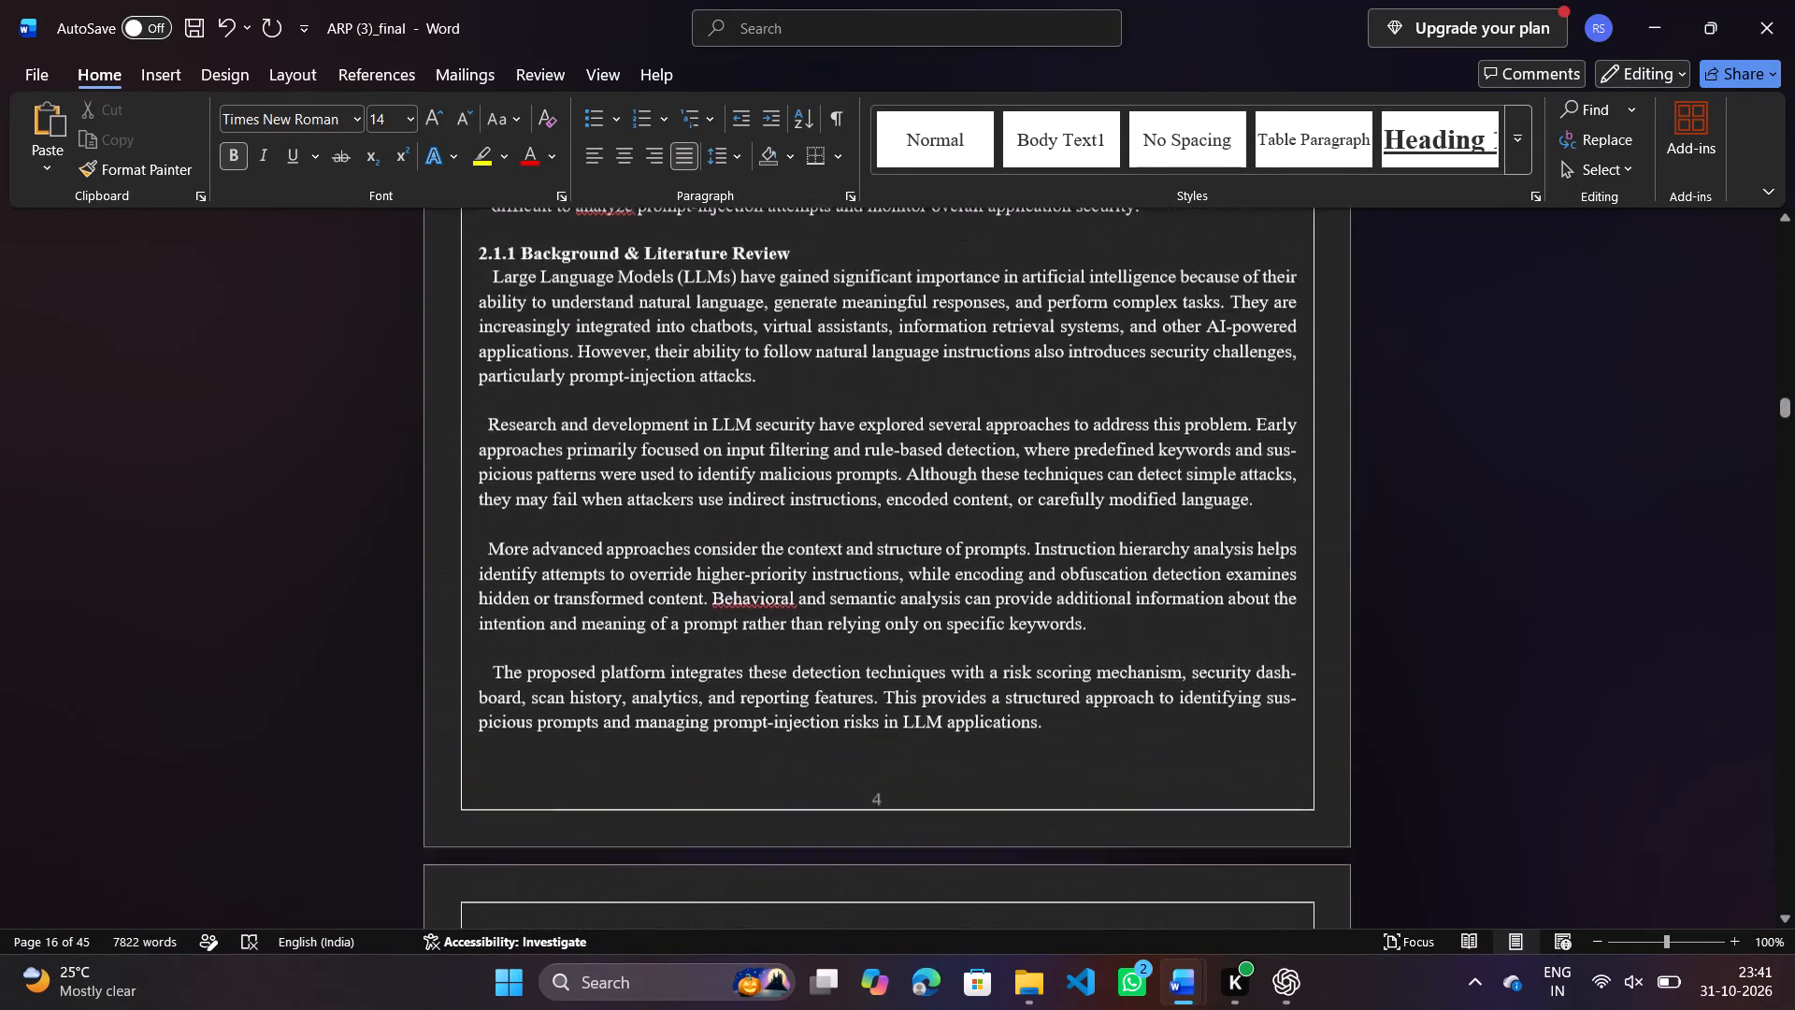
scroll(1193, 645, up, 2)
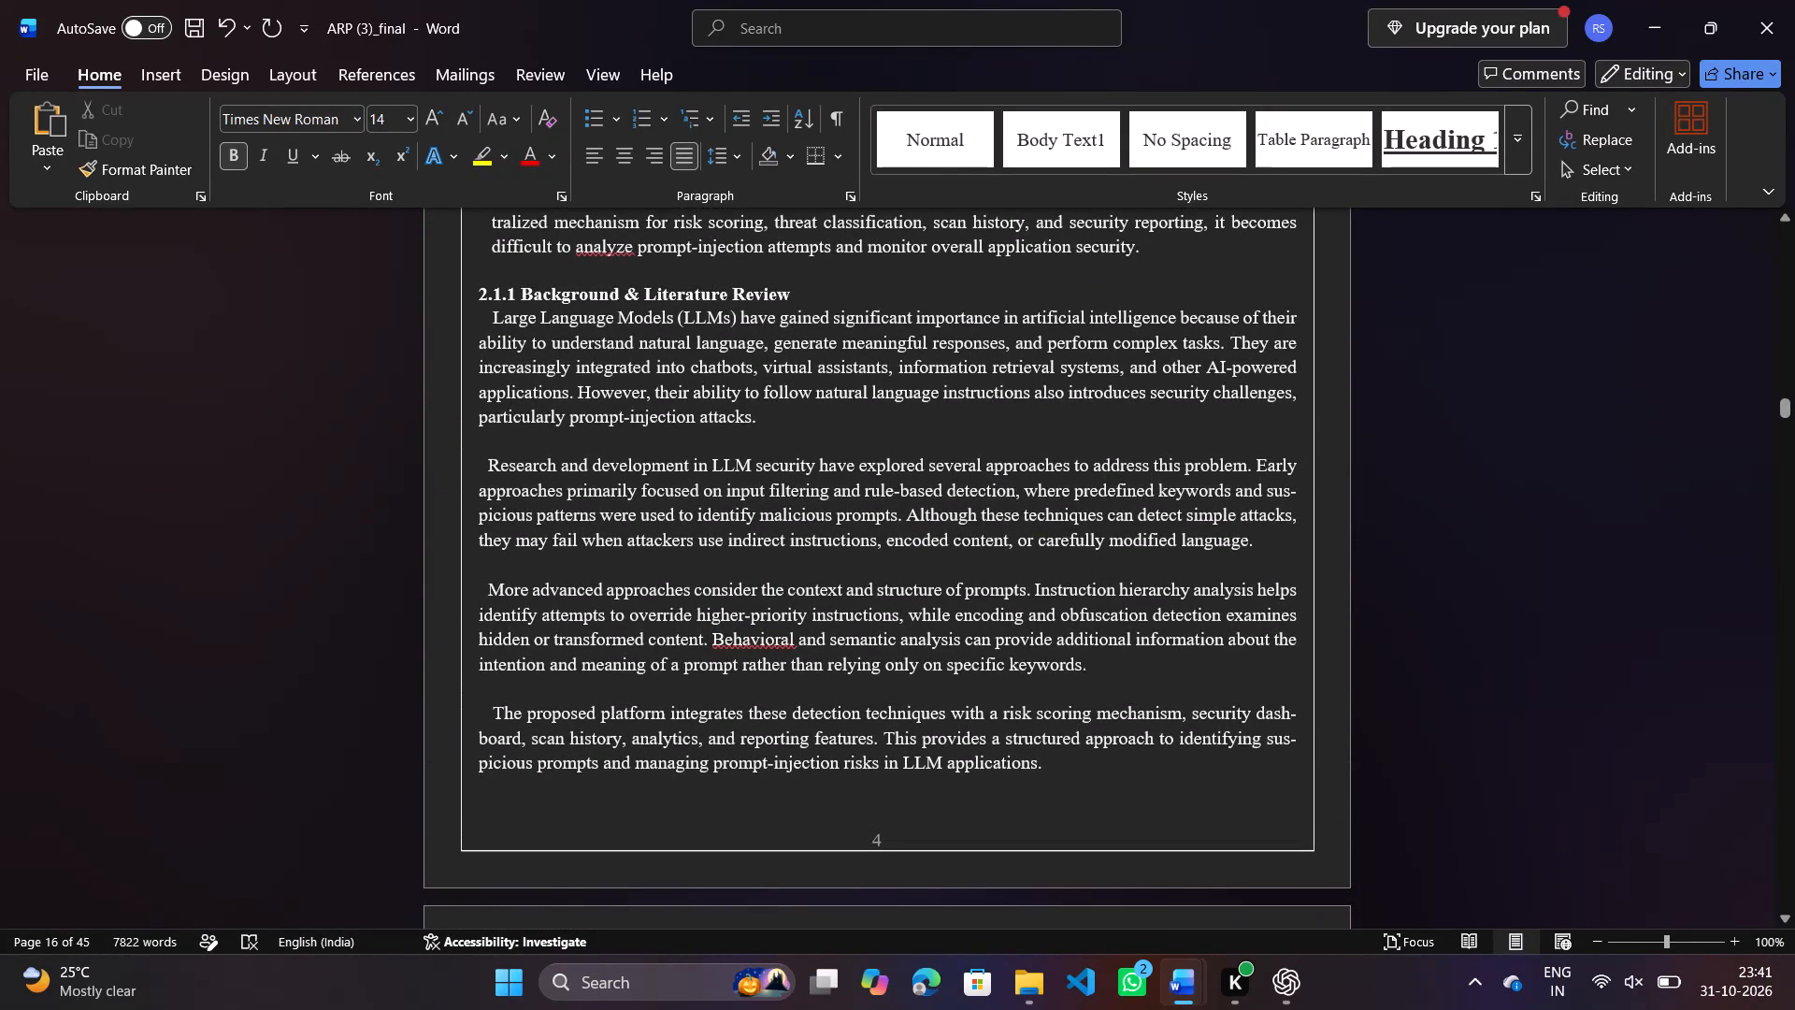
scroll(1193, 645, down, 2)
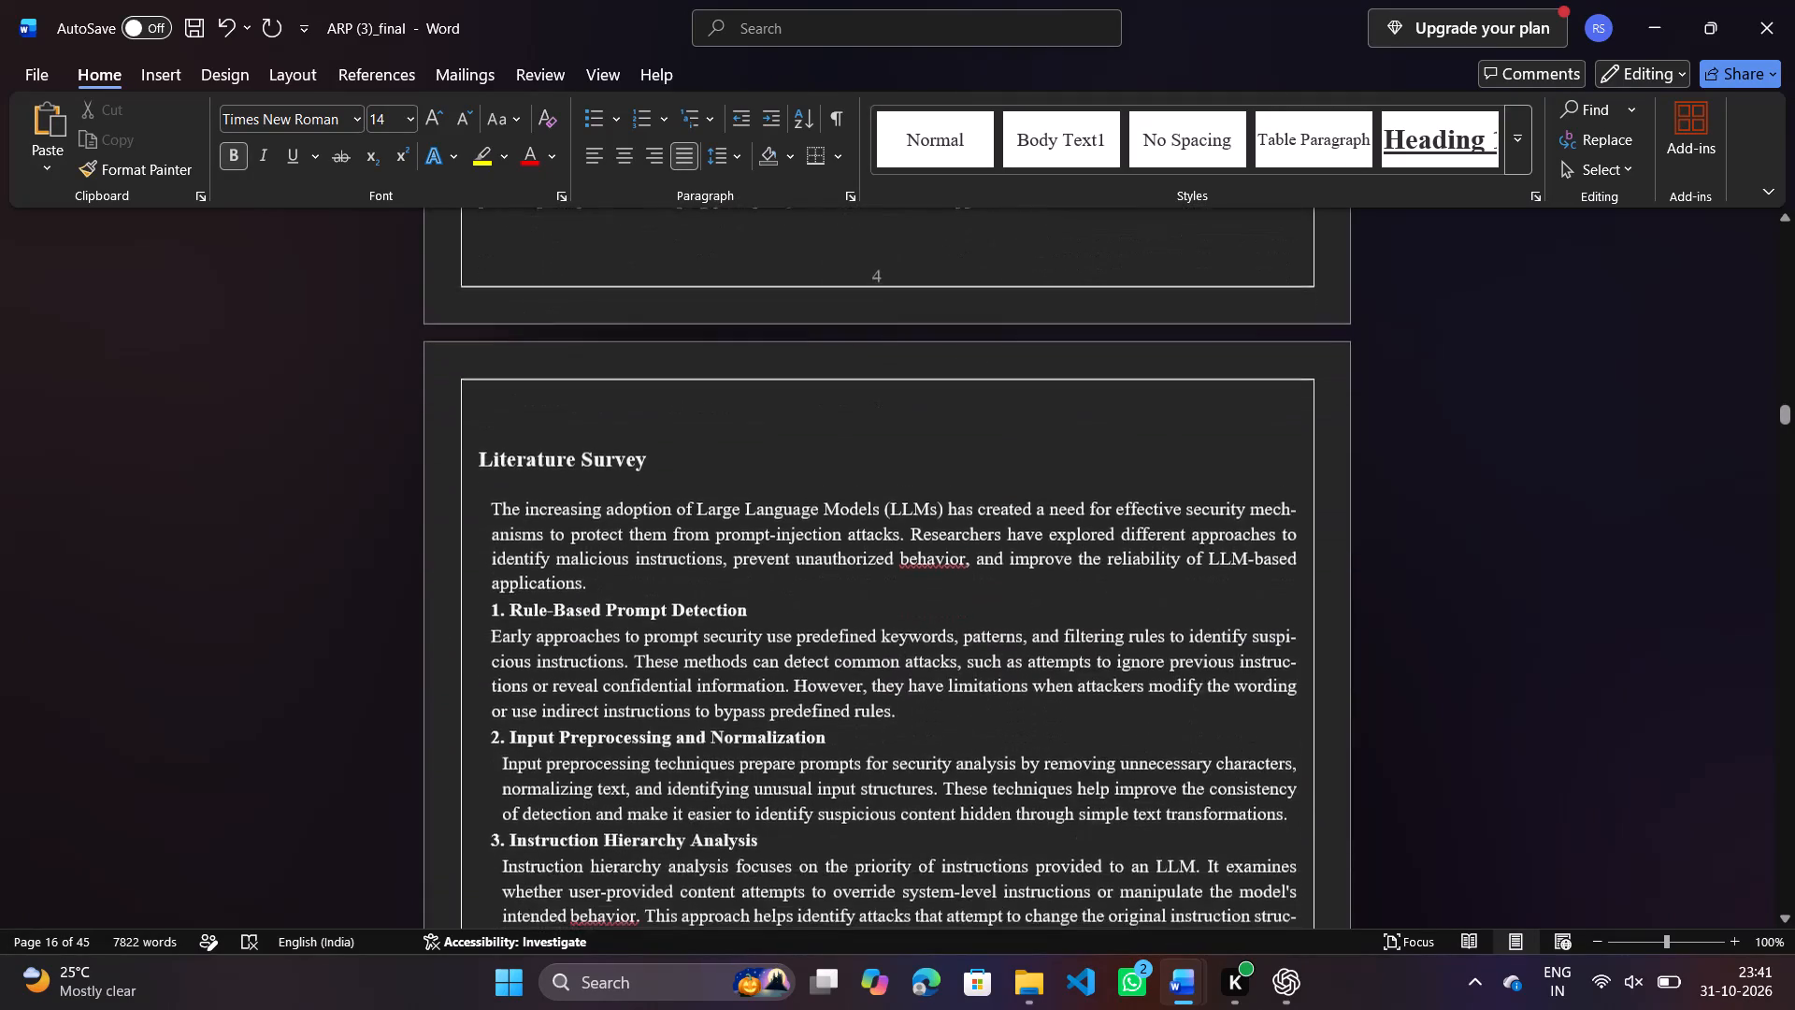
scroll(1193, 645, down, 6)
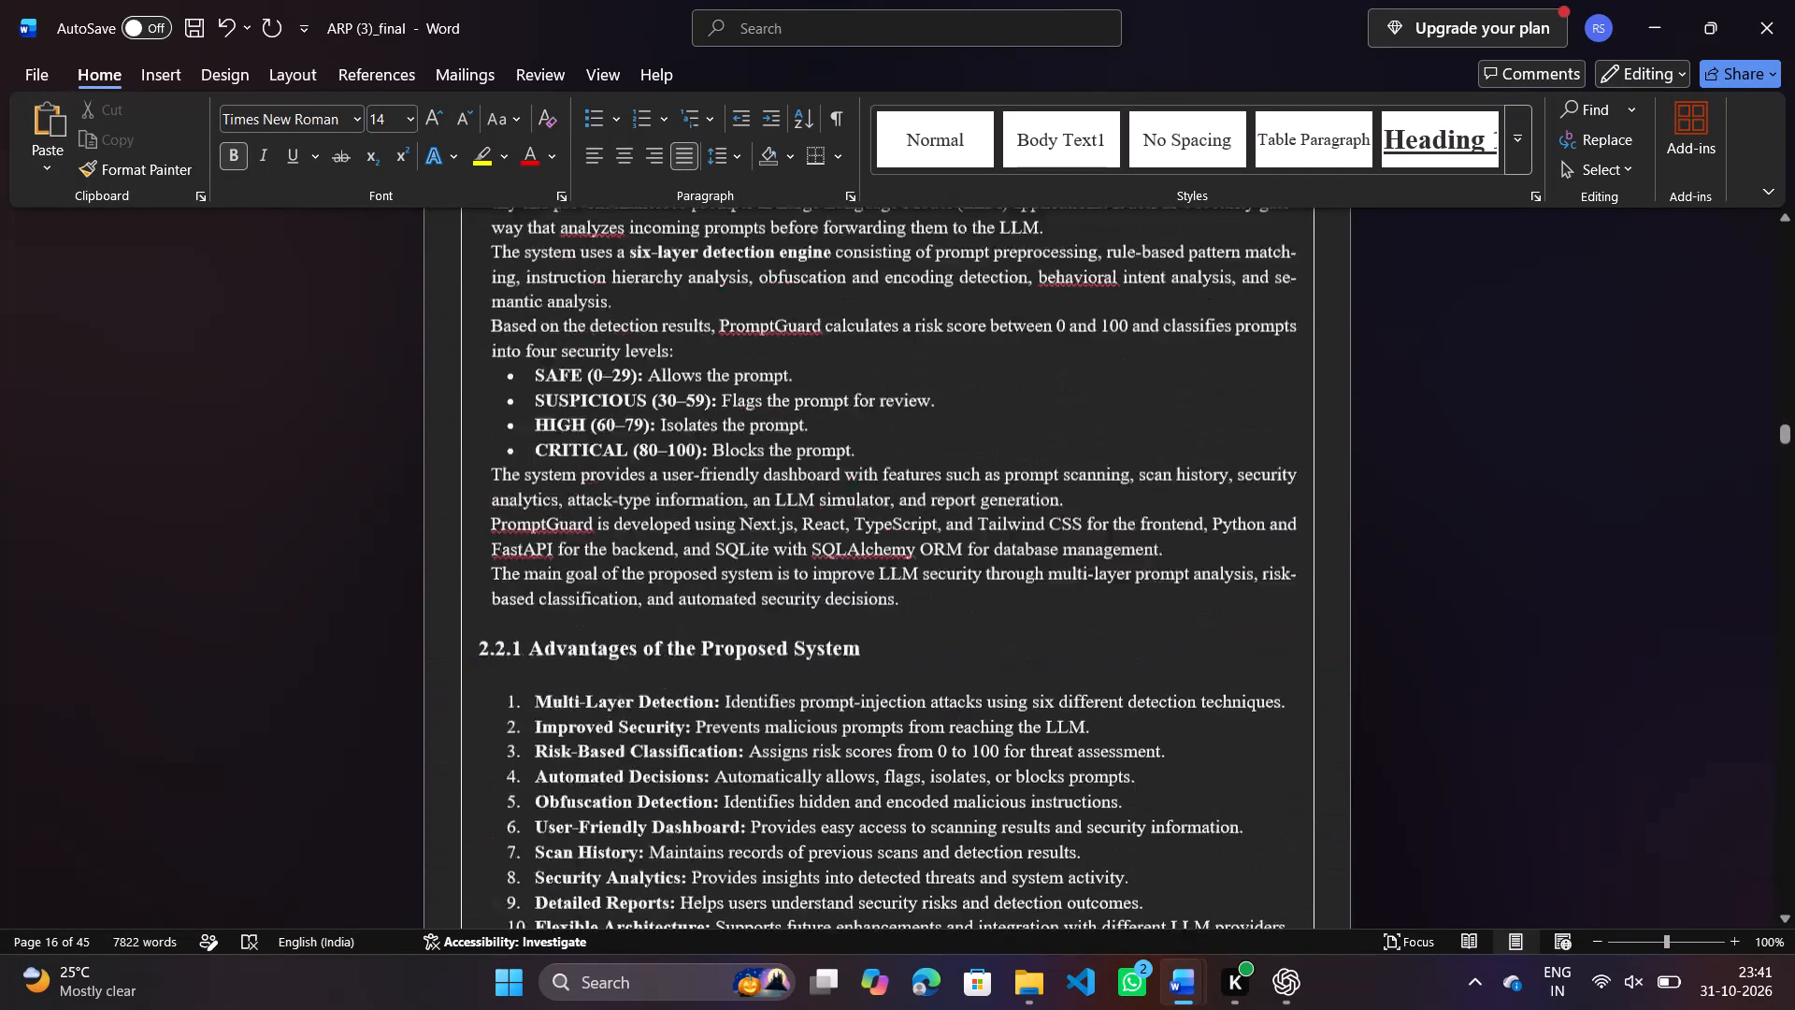
scroll(1193, 645, down, 4)
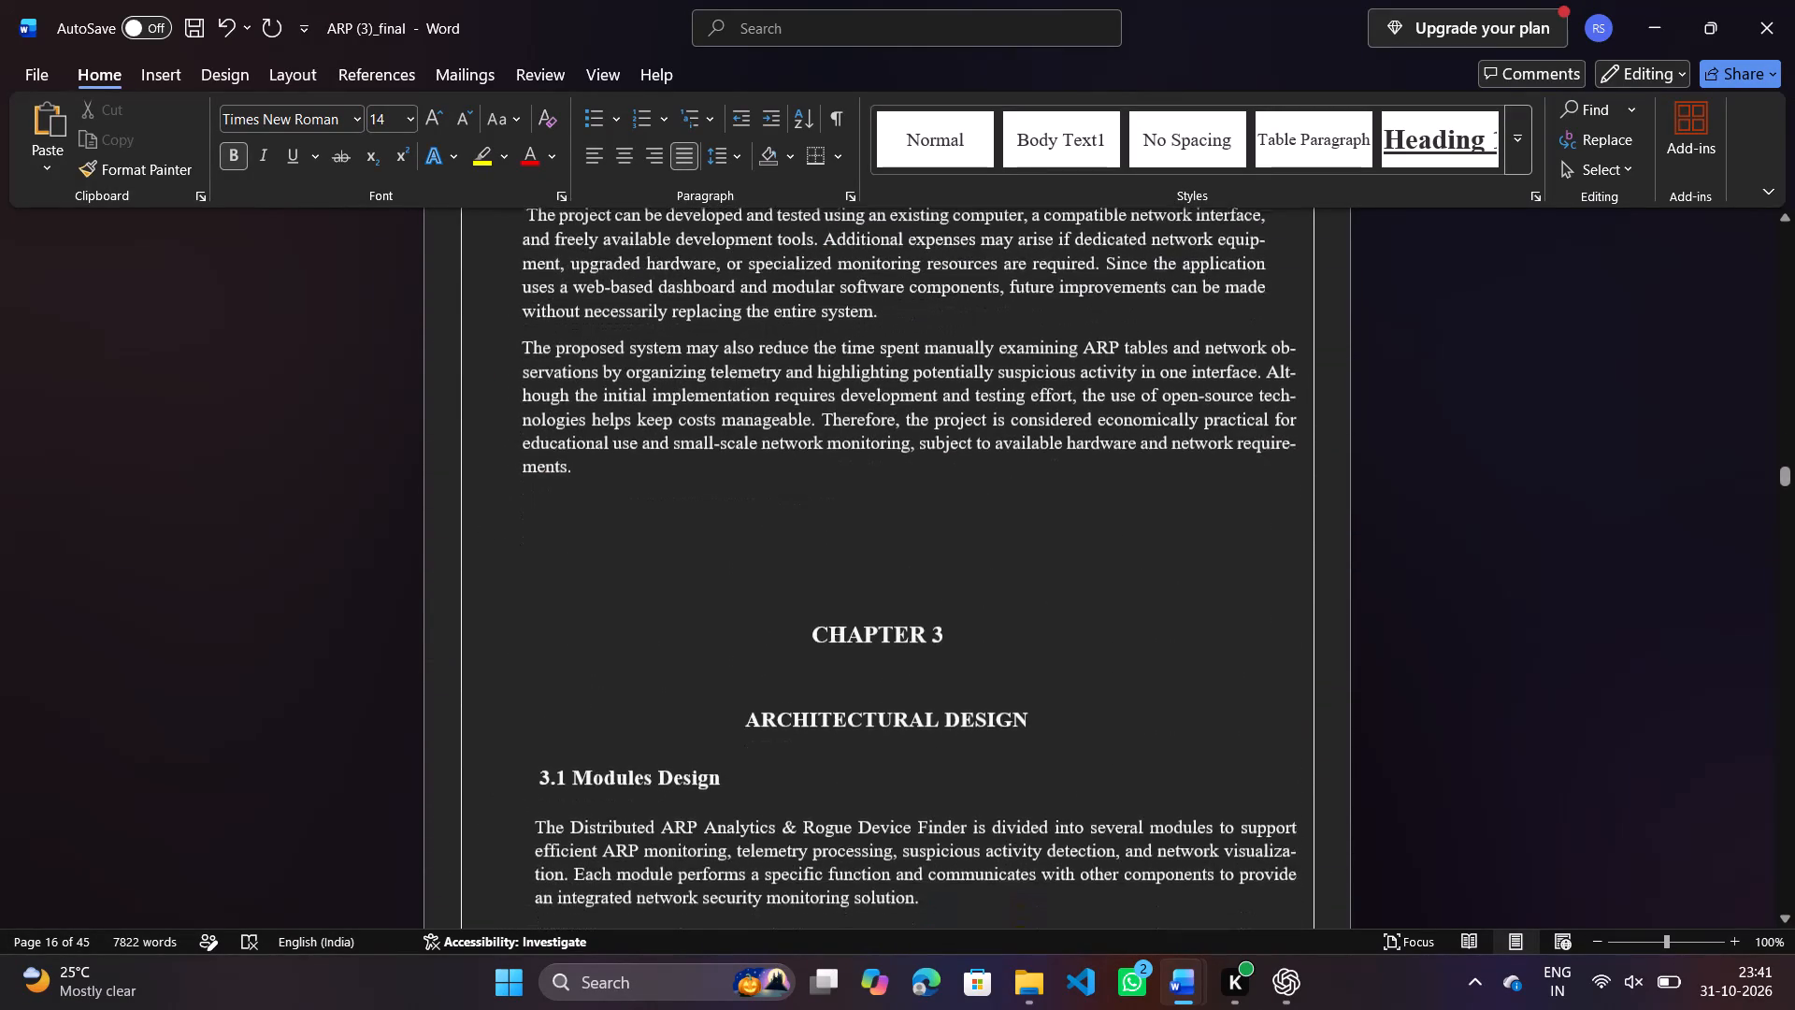
Delete the two economic feasibility paragraphs above the Chapter 3 heading, from "The project can be developed" through "network requirements.".
scroll(1193, 645, up, 1)
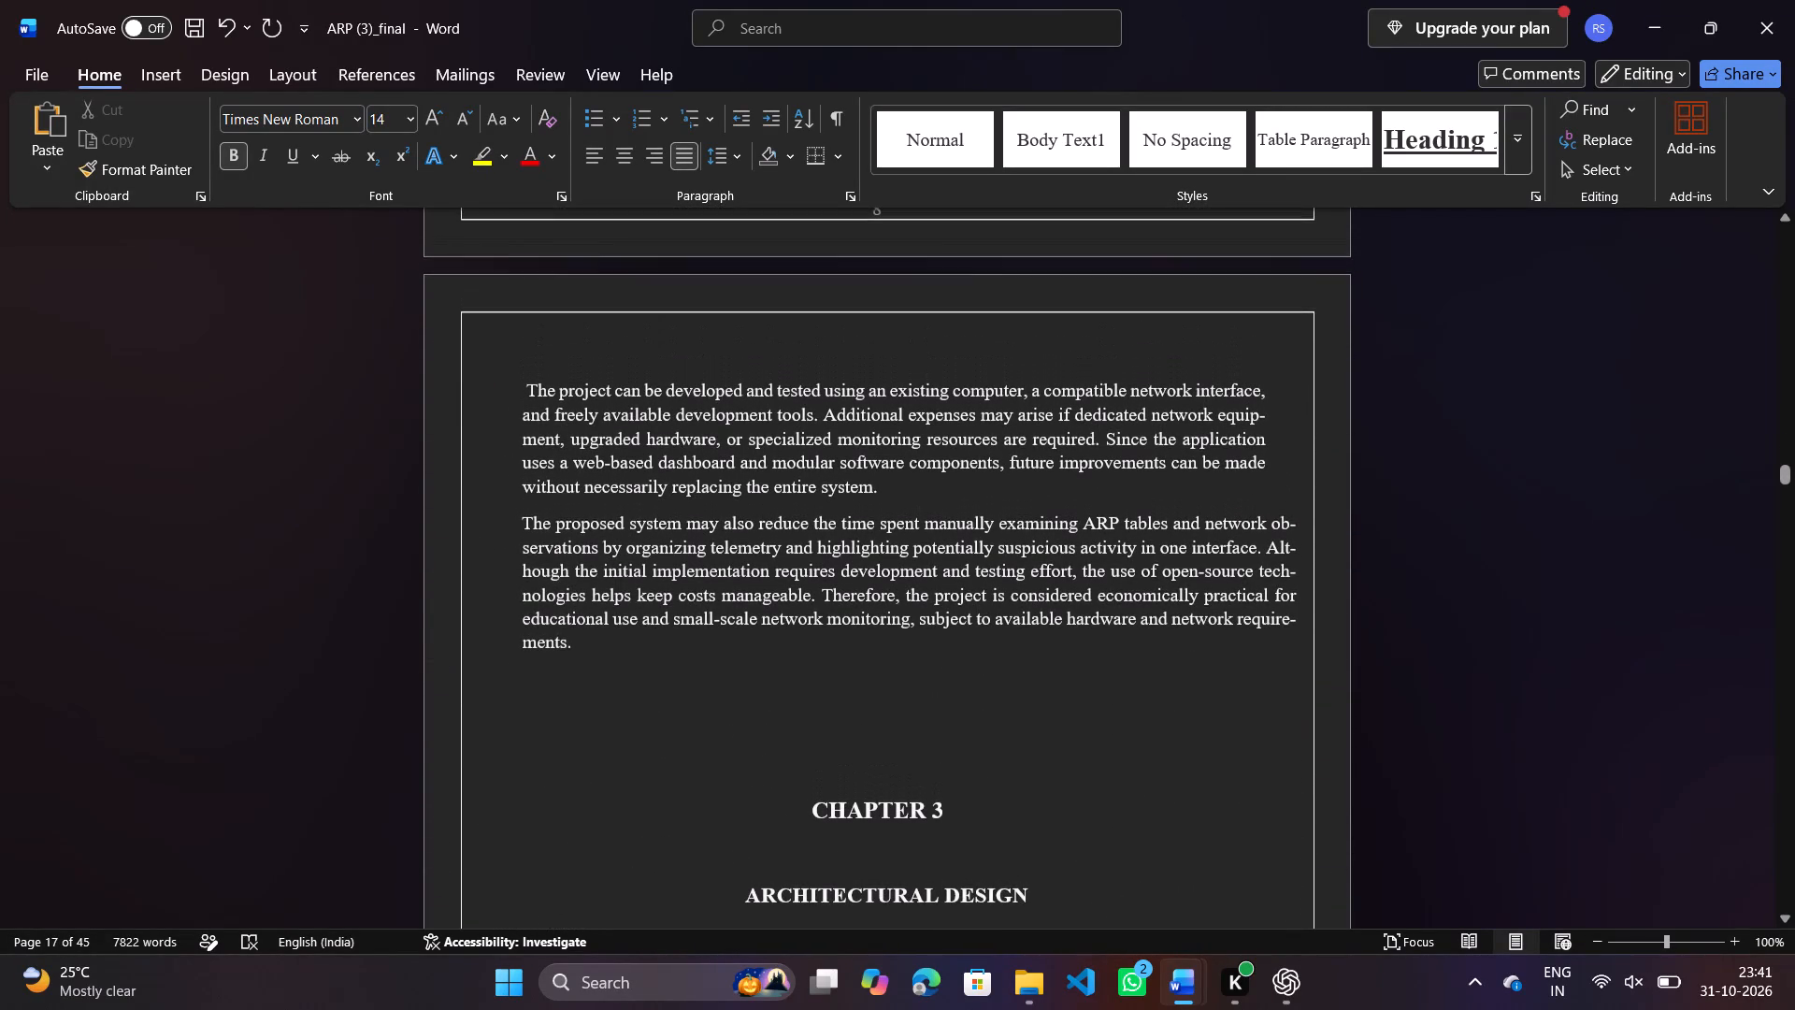
drag(588, 655, 472, 404)
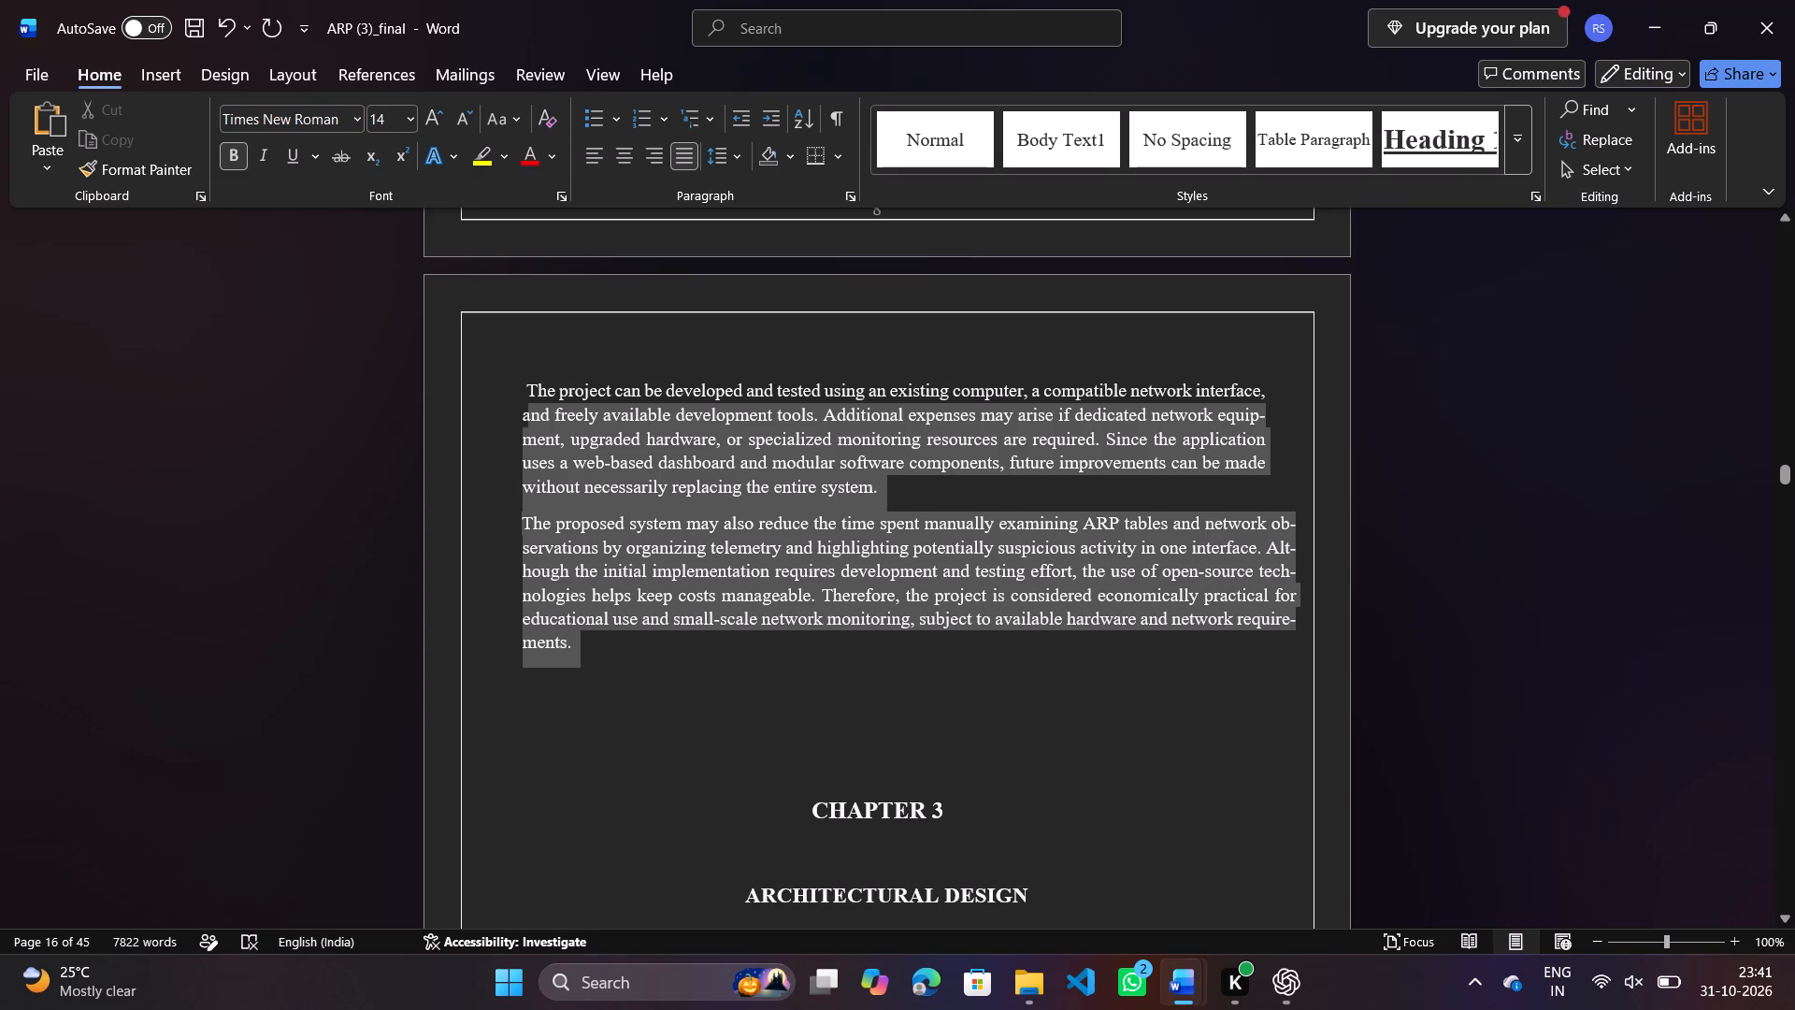
drag(472, 404, 470, 392)
key(BackSpace)
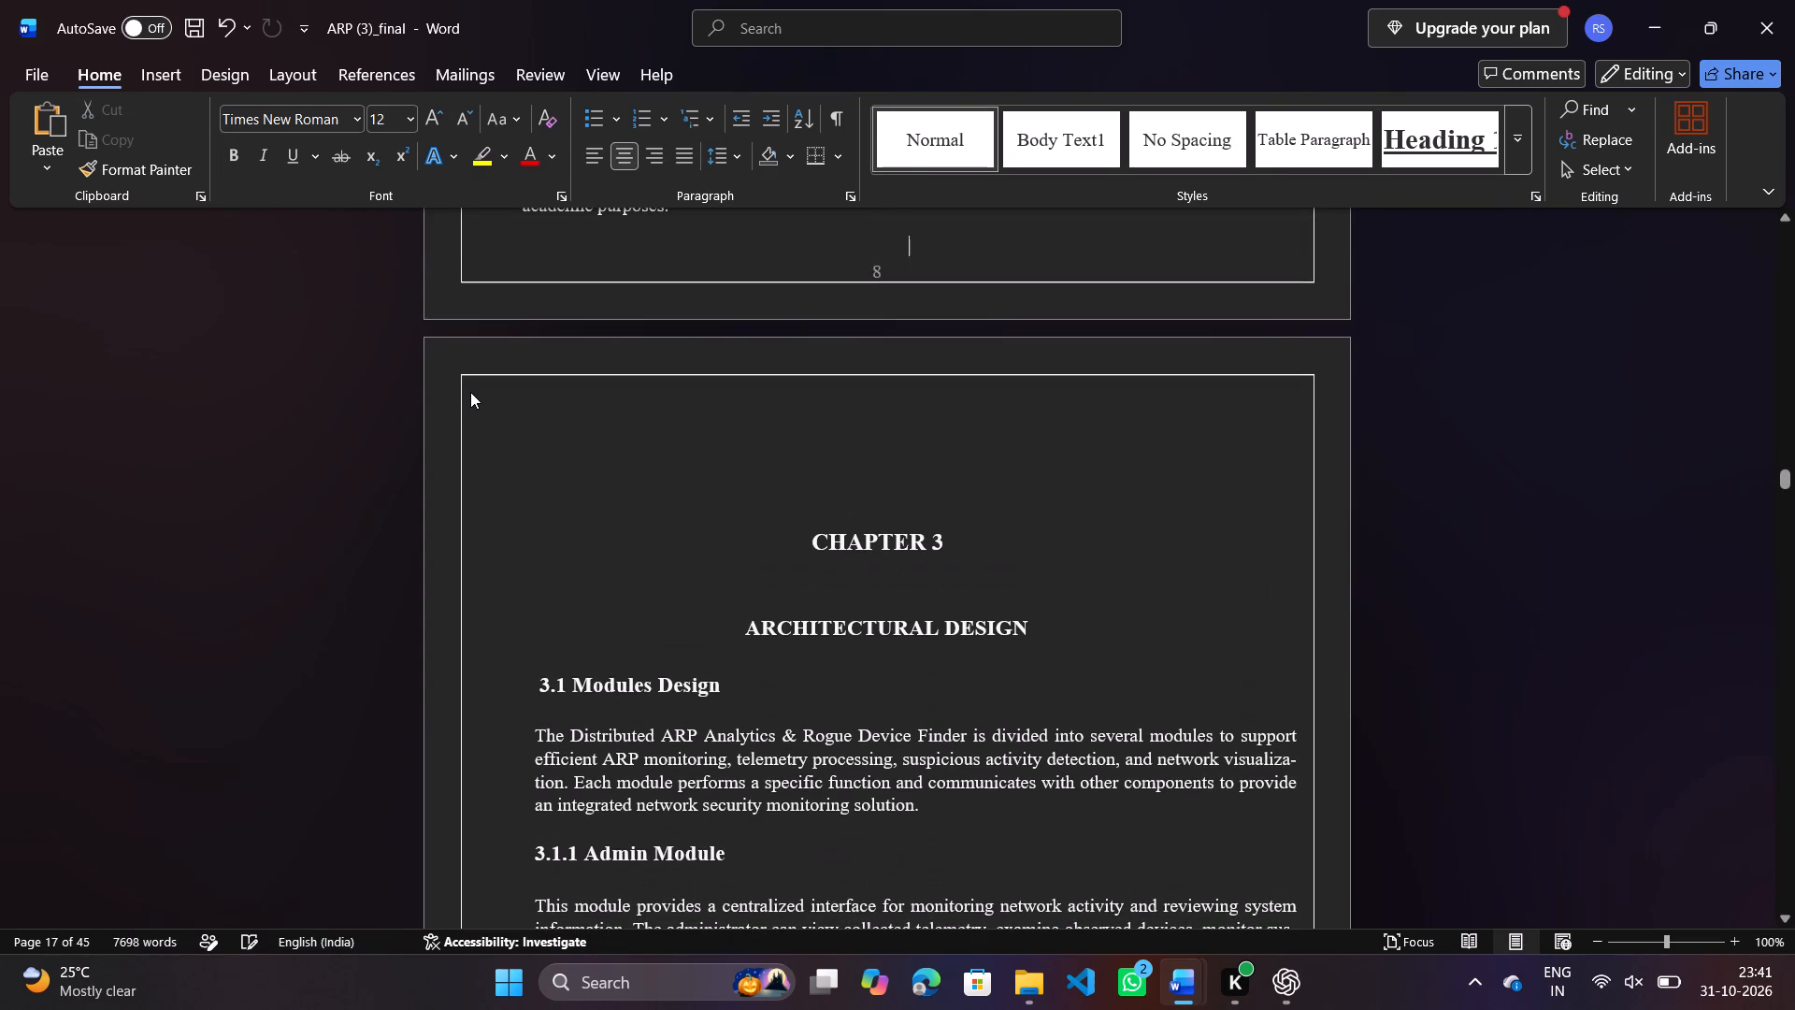
Remove the leftover spaces and blank lines above the CHAPTER 3 heading so it starts at the top of its page.
key(Down)
key(Down)
key(BackSpace)
key(BackSpace)
key(BackSpace)
key(BackSpace)
key(BackSpace)
key(BackSpace)
key(BackSpace)
key(BackSpace)
key(BackSpace)
key(BackSpace)
key(BackSpace)
key(BackSpace)
key(BackSpace)
key(BackSpace)
key(BackSpace)
key(BackSpace)
key(BackSpace)
key(BackSpace)
key(BackSpace)
key(BackSpace)
key(BackSpace)
key(BackSpace)
key(BackSpace)
key(BackSpace)
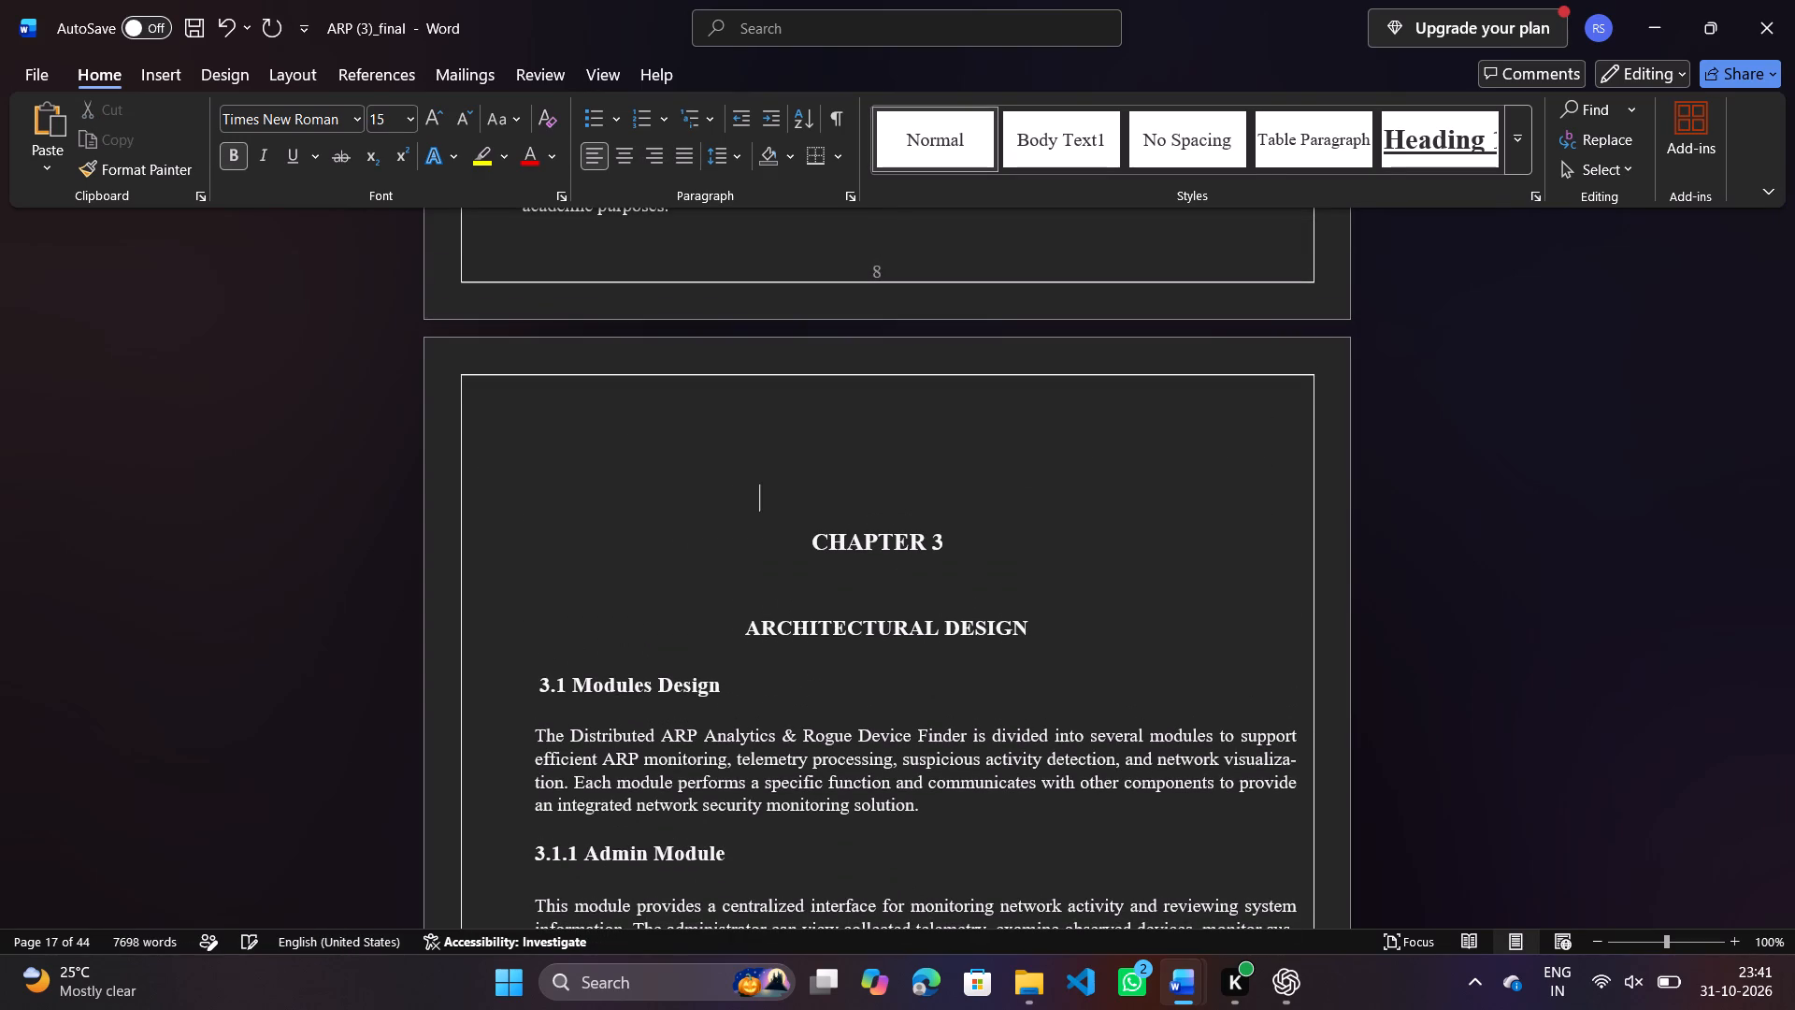
key(BackSpace)
key(BackSpace)
key(BackSpace)
key(BackSpace)
key(BackSpace)
key(BackSpace)
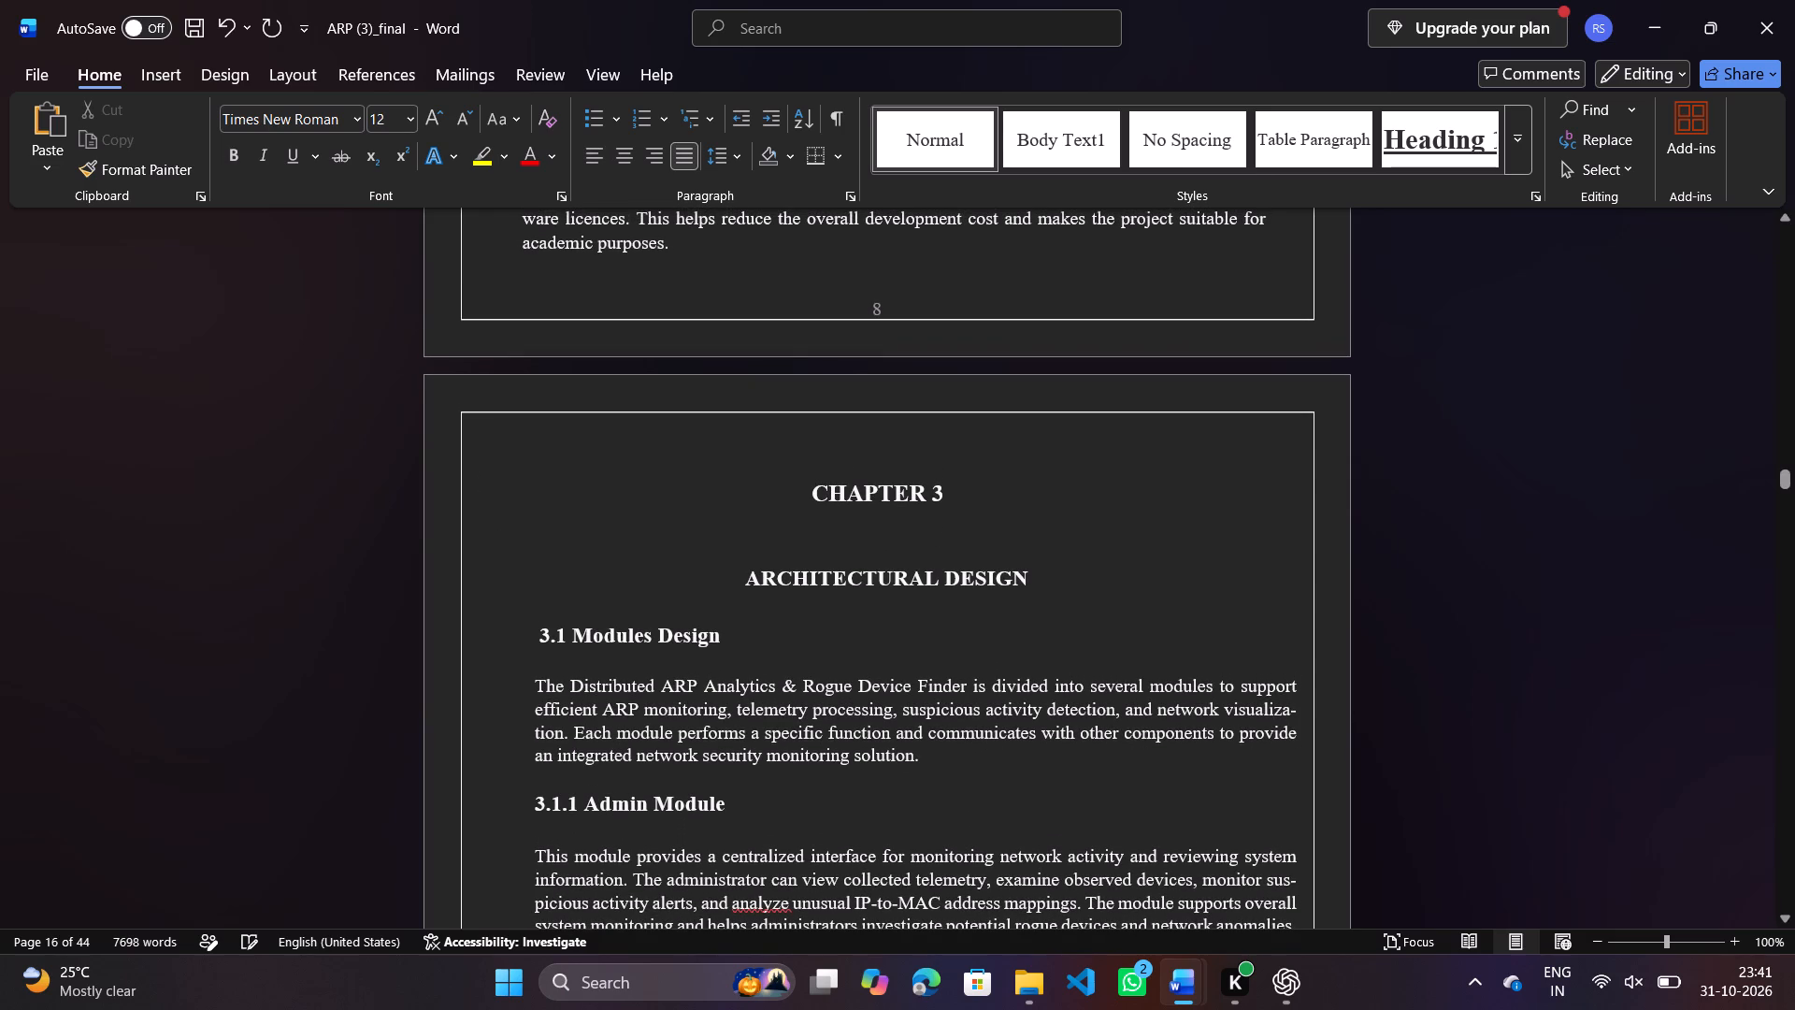
Look over the Chapter 3 module sections, and go back through Chapters 2 and 1 to the title page.
click(438, 573)
scroll(438, 573, down, 1)
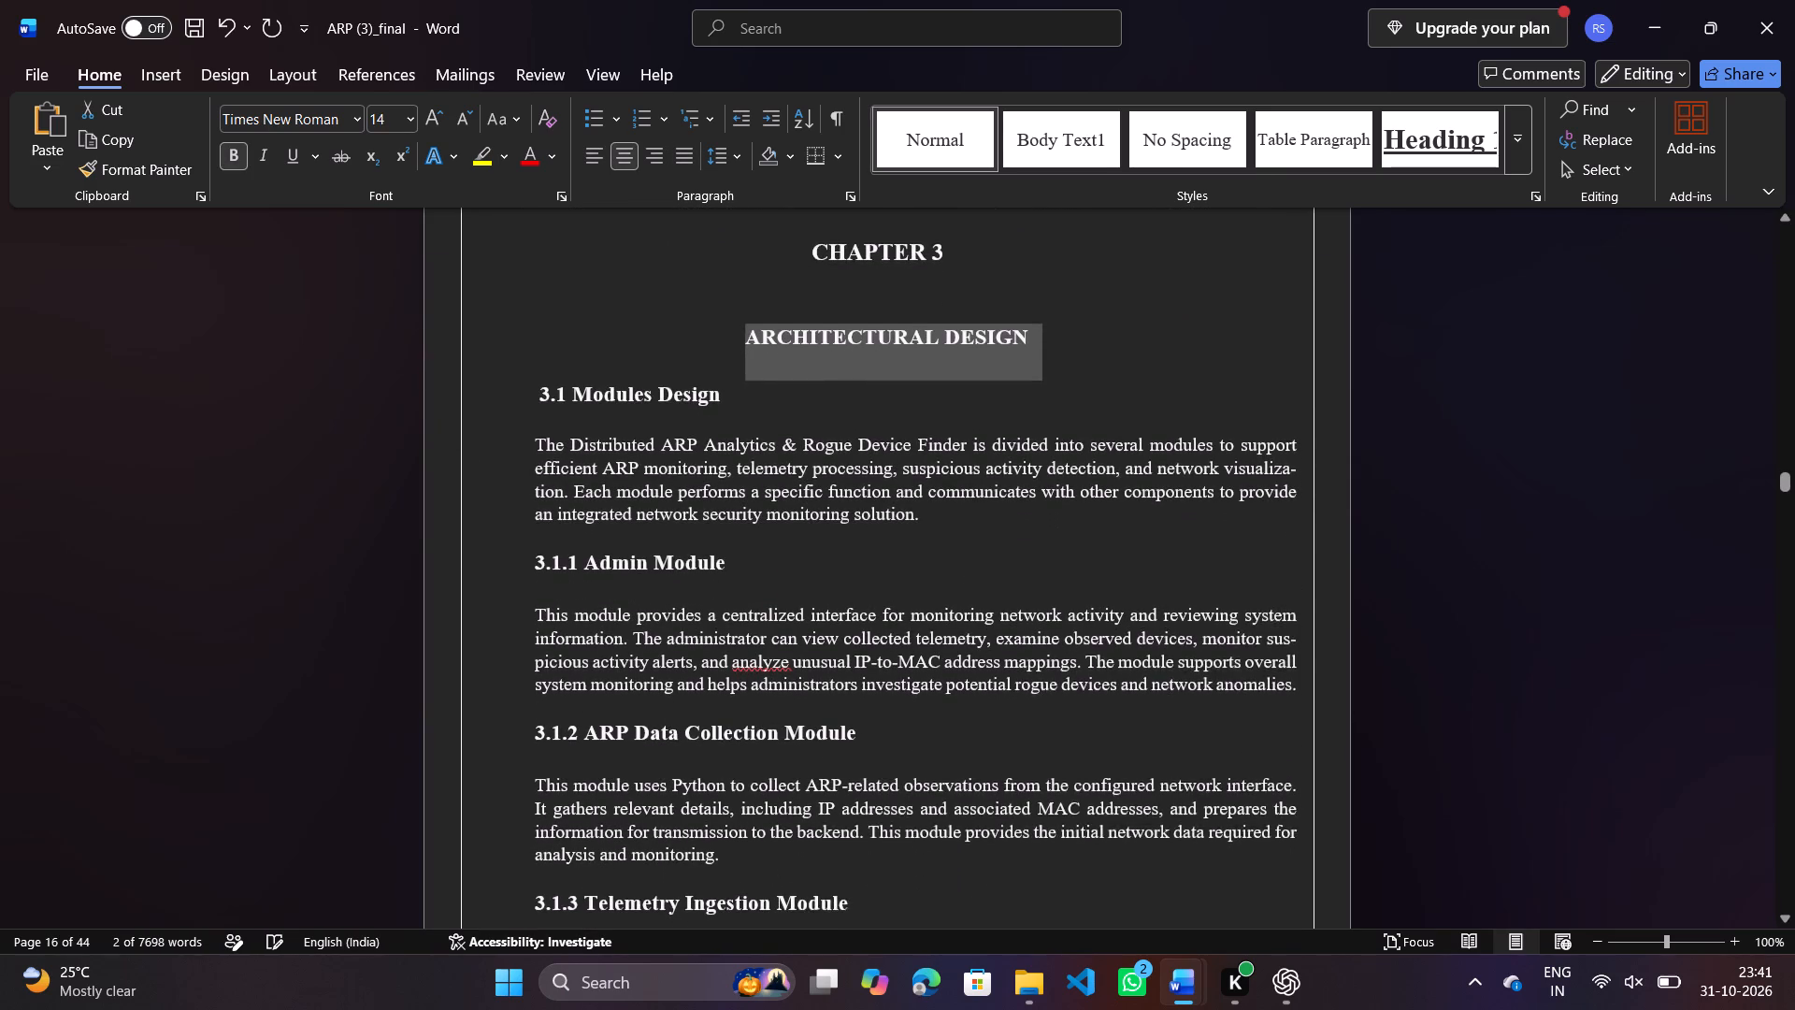
scroll(444, 529, down, 1)
click(707, 629)
scroll(707, 629, down, 1)
scroll(707, 629, up, 1)
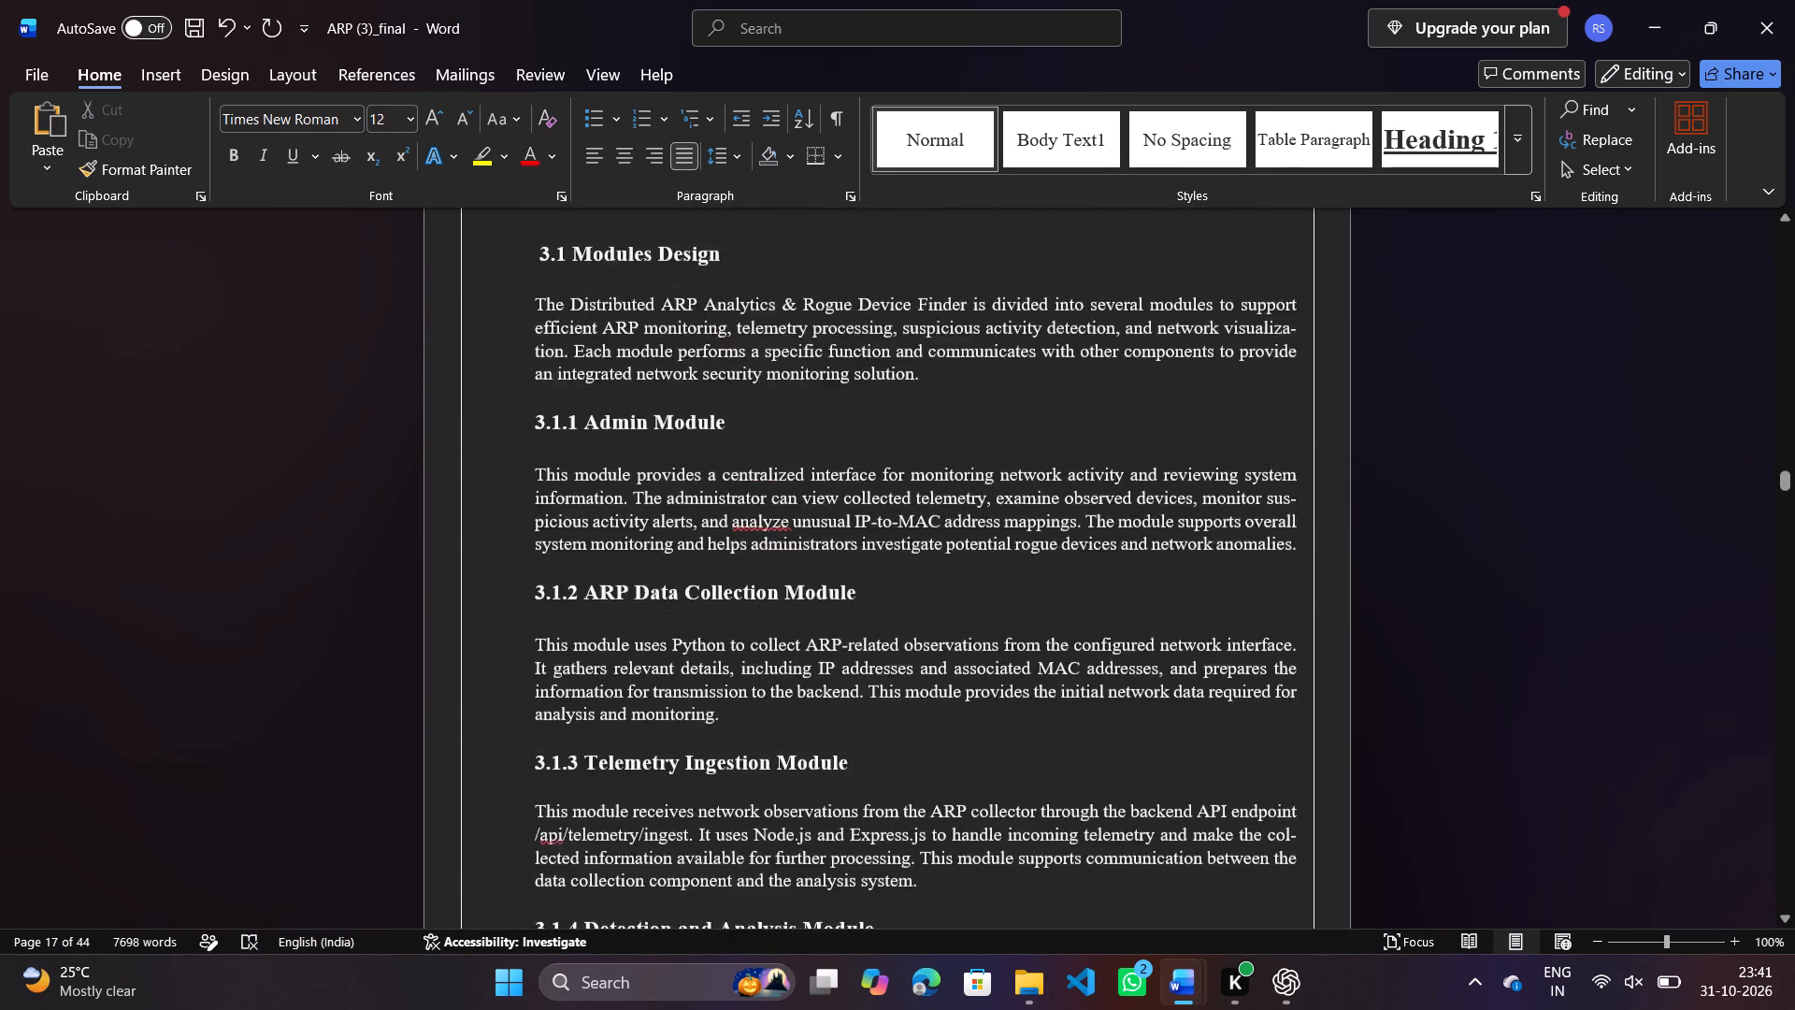
scroll(707, 629, up, 4)
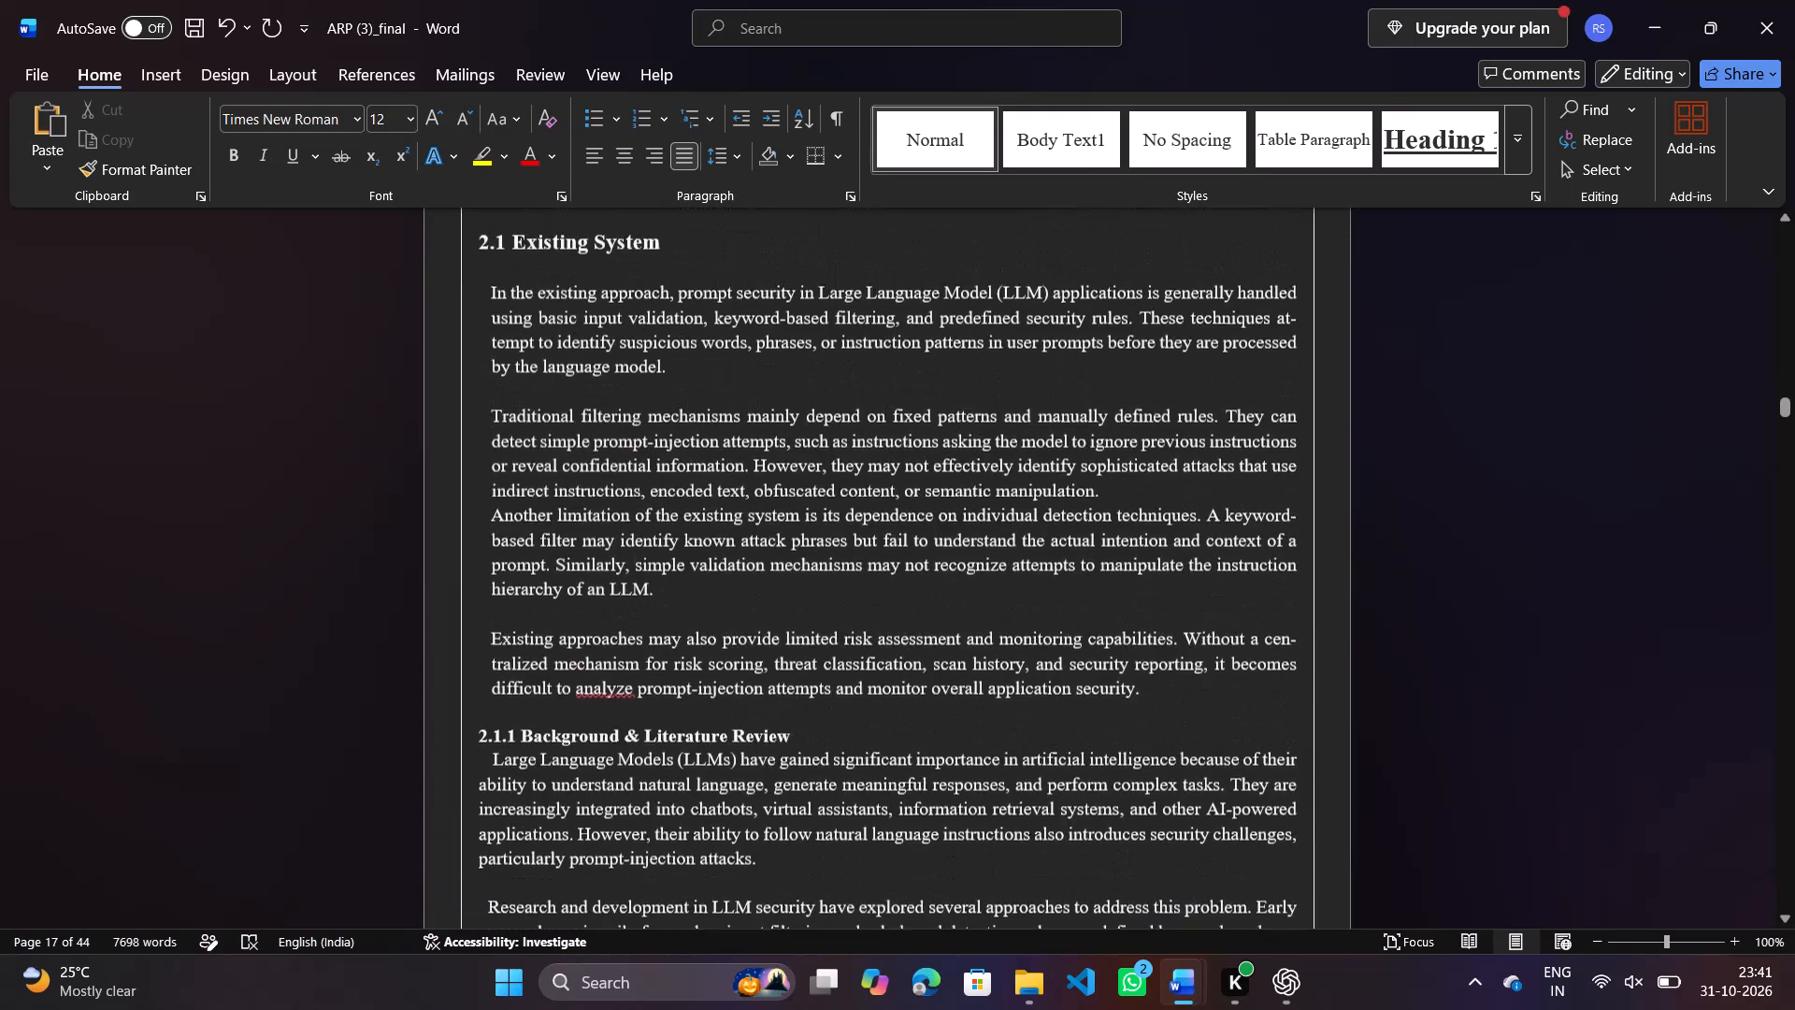
scroll(707, 629, up, 2)
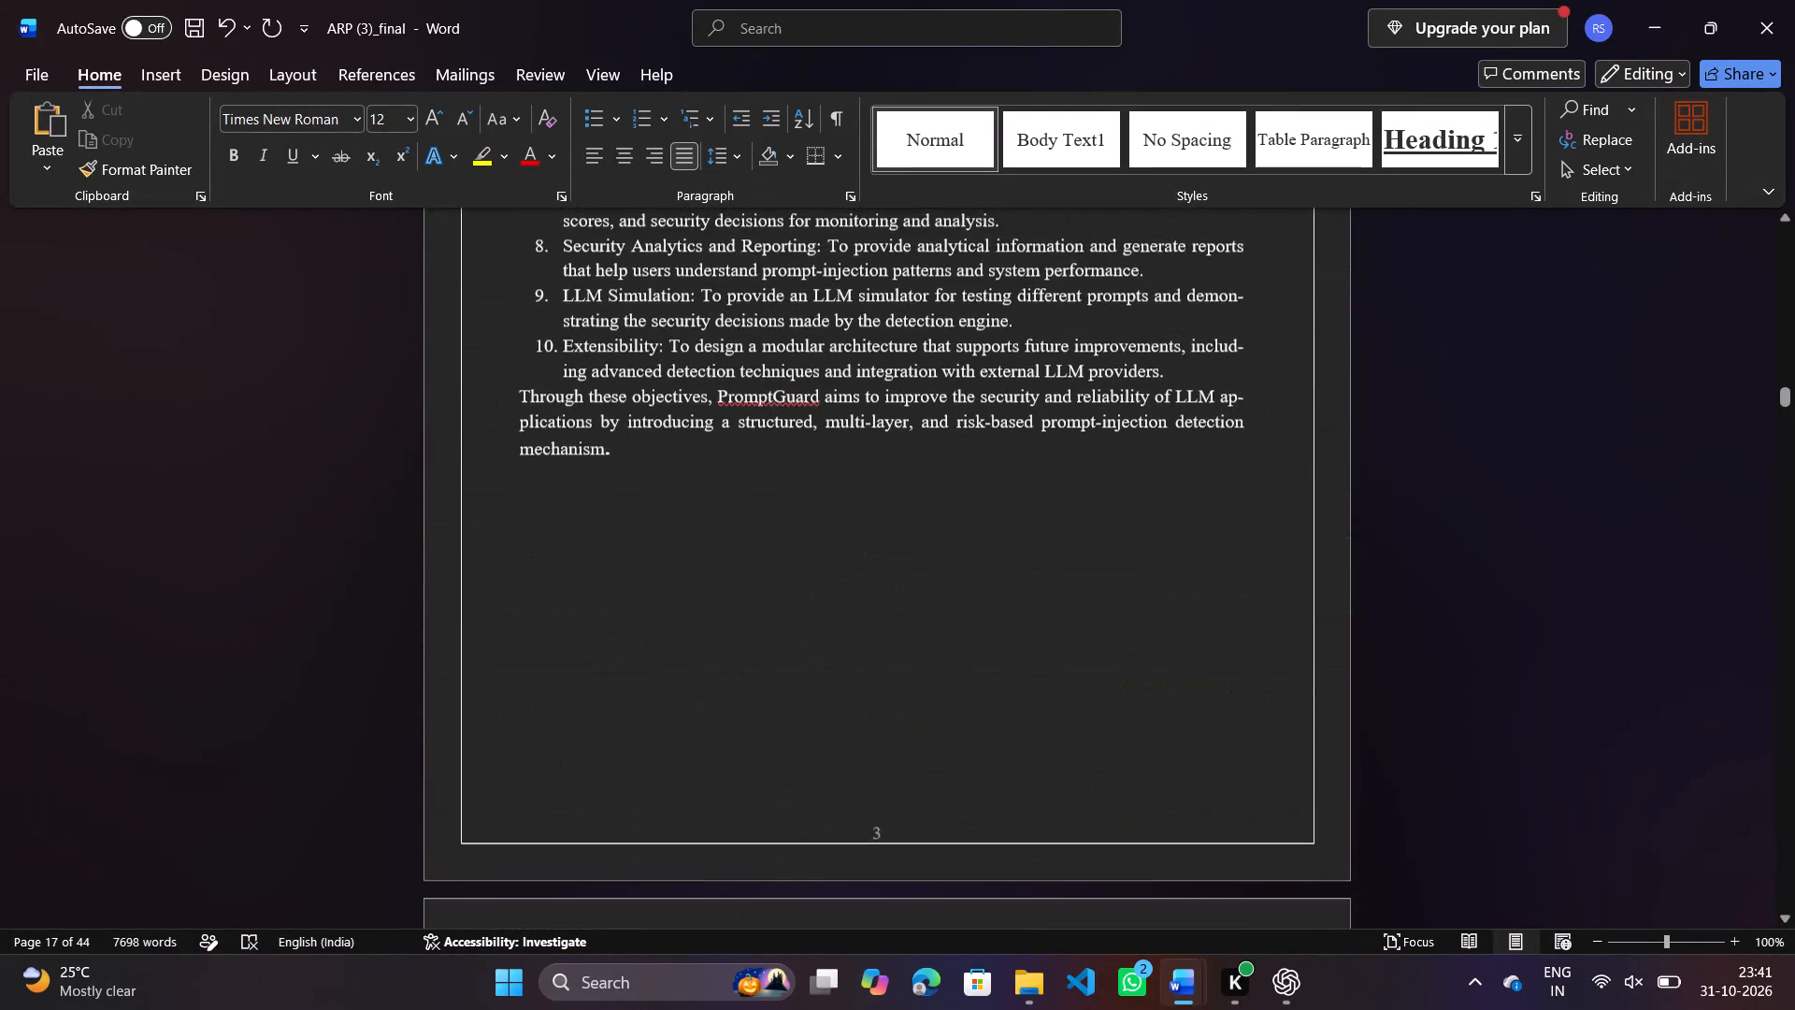
scroll(707, 629, up, 1)
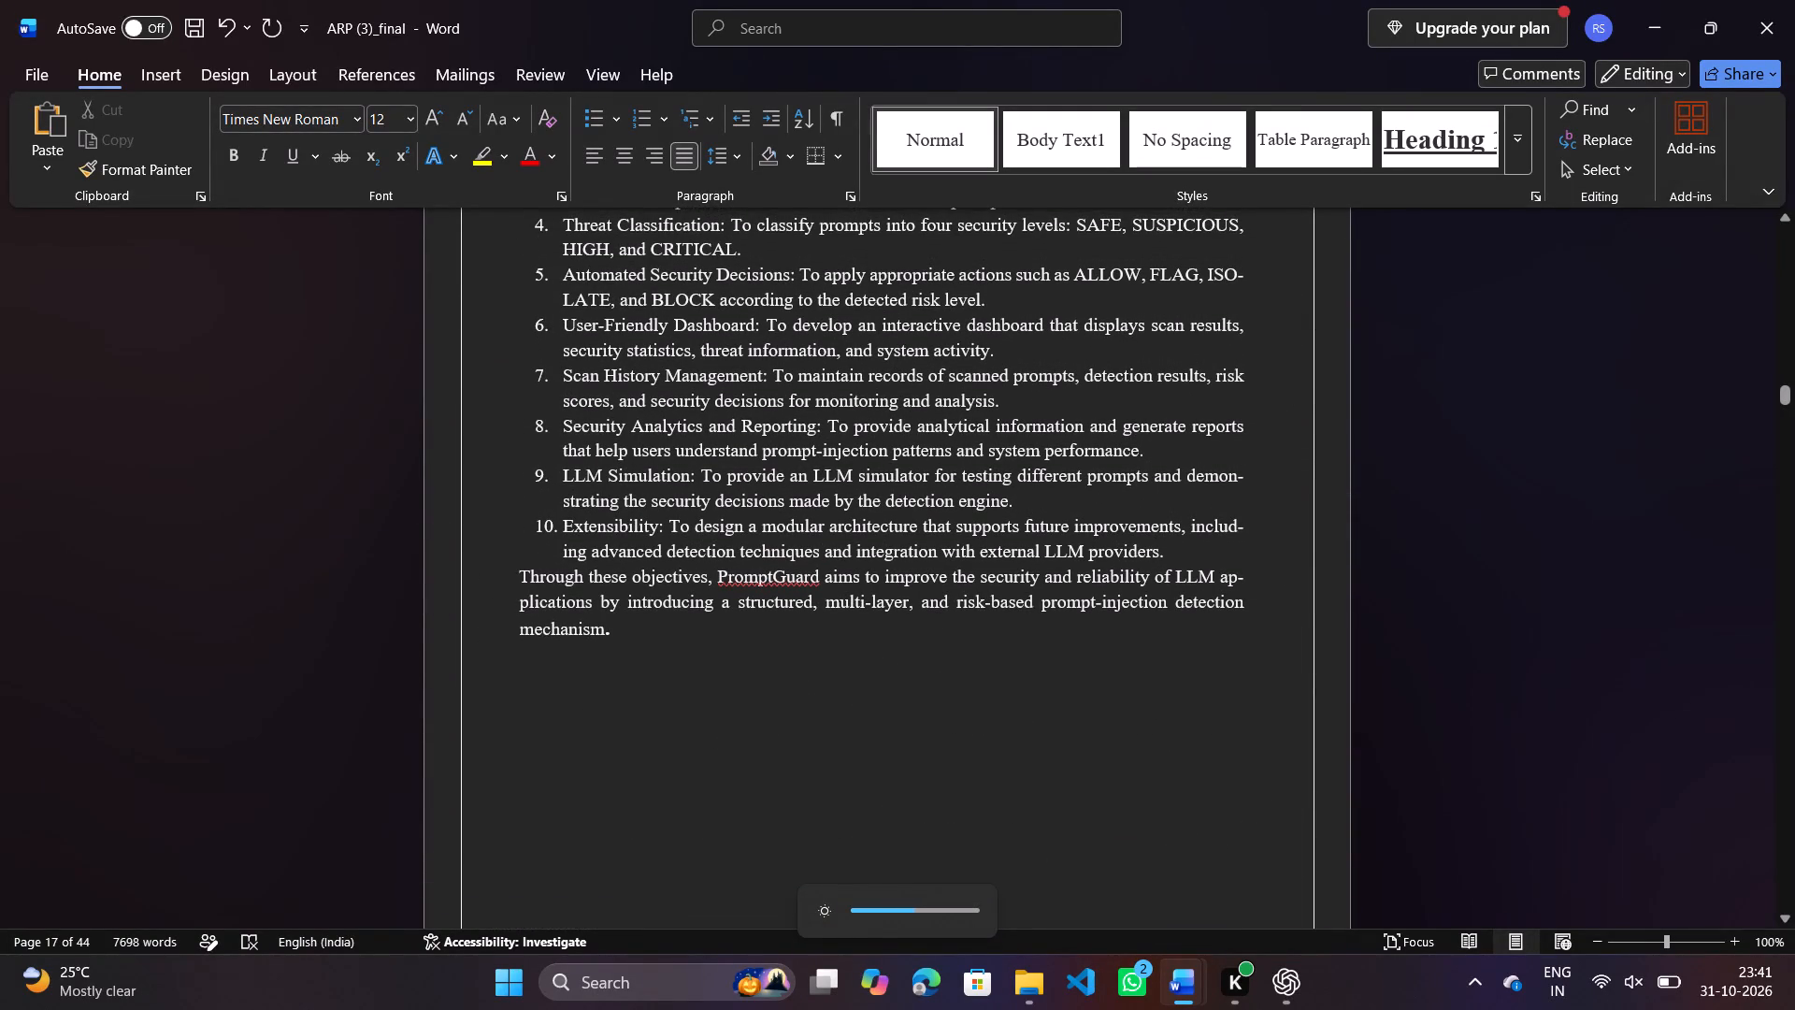
scroll(707, 629, up, 2)
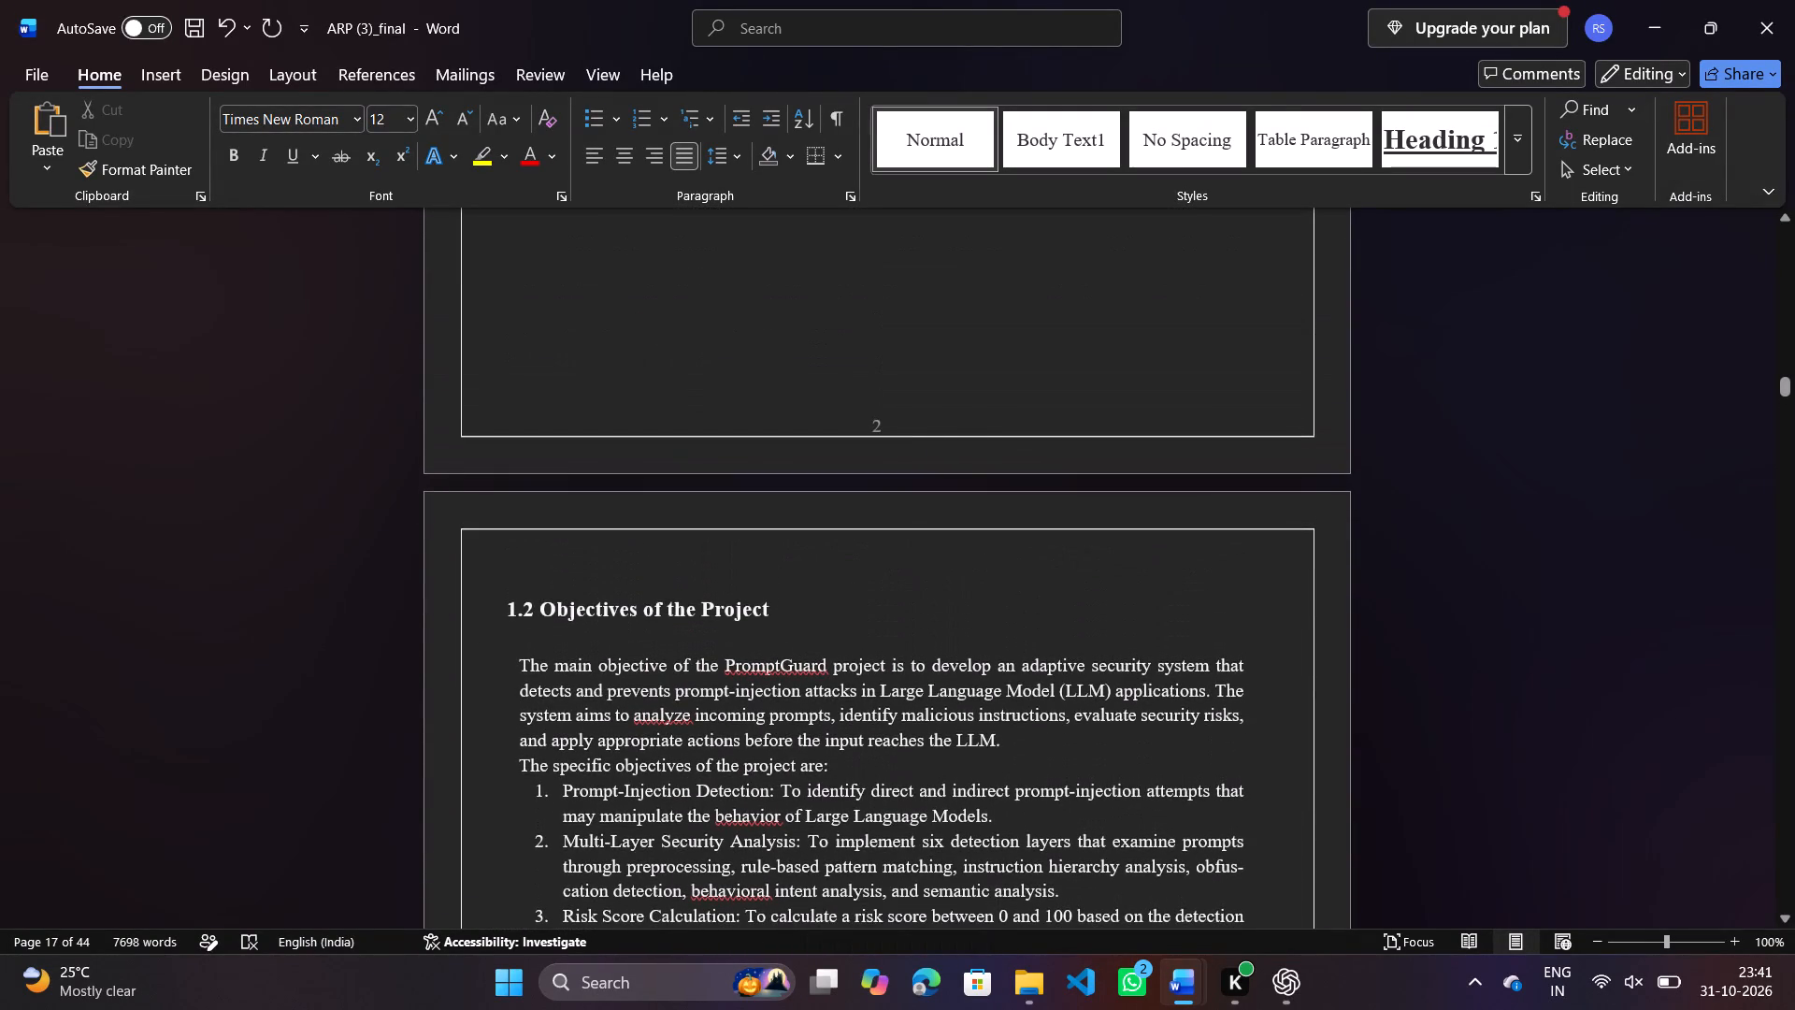
scroll(707, 629, up, 11)
scroll(707, 629, up, 14)
Examine the project title, author and guide details on the title page and the top of the certificate page.
scroll(707, 629, down, 1)
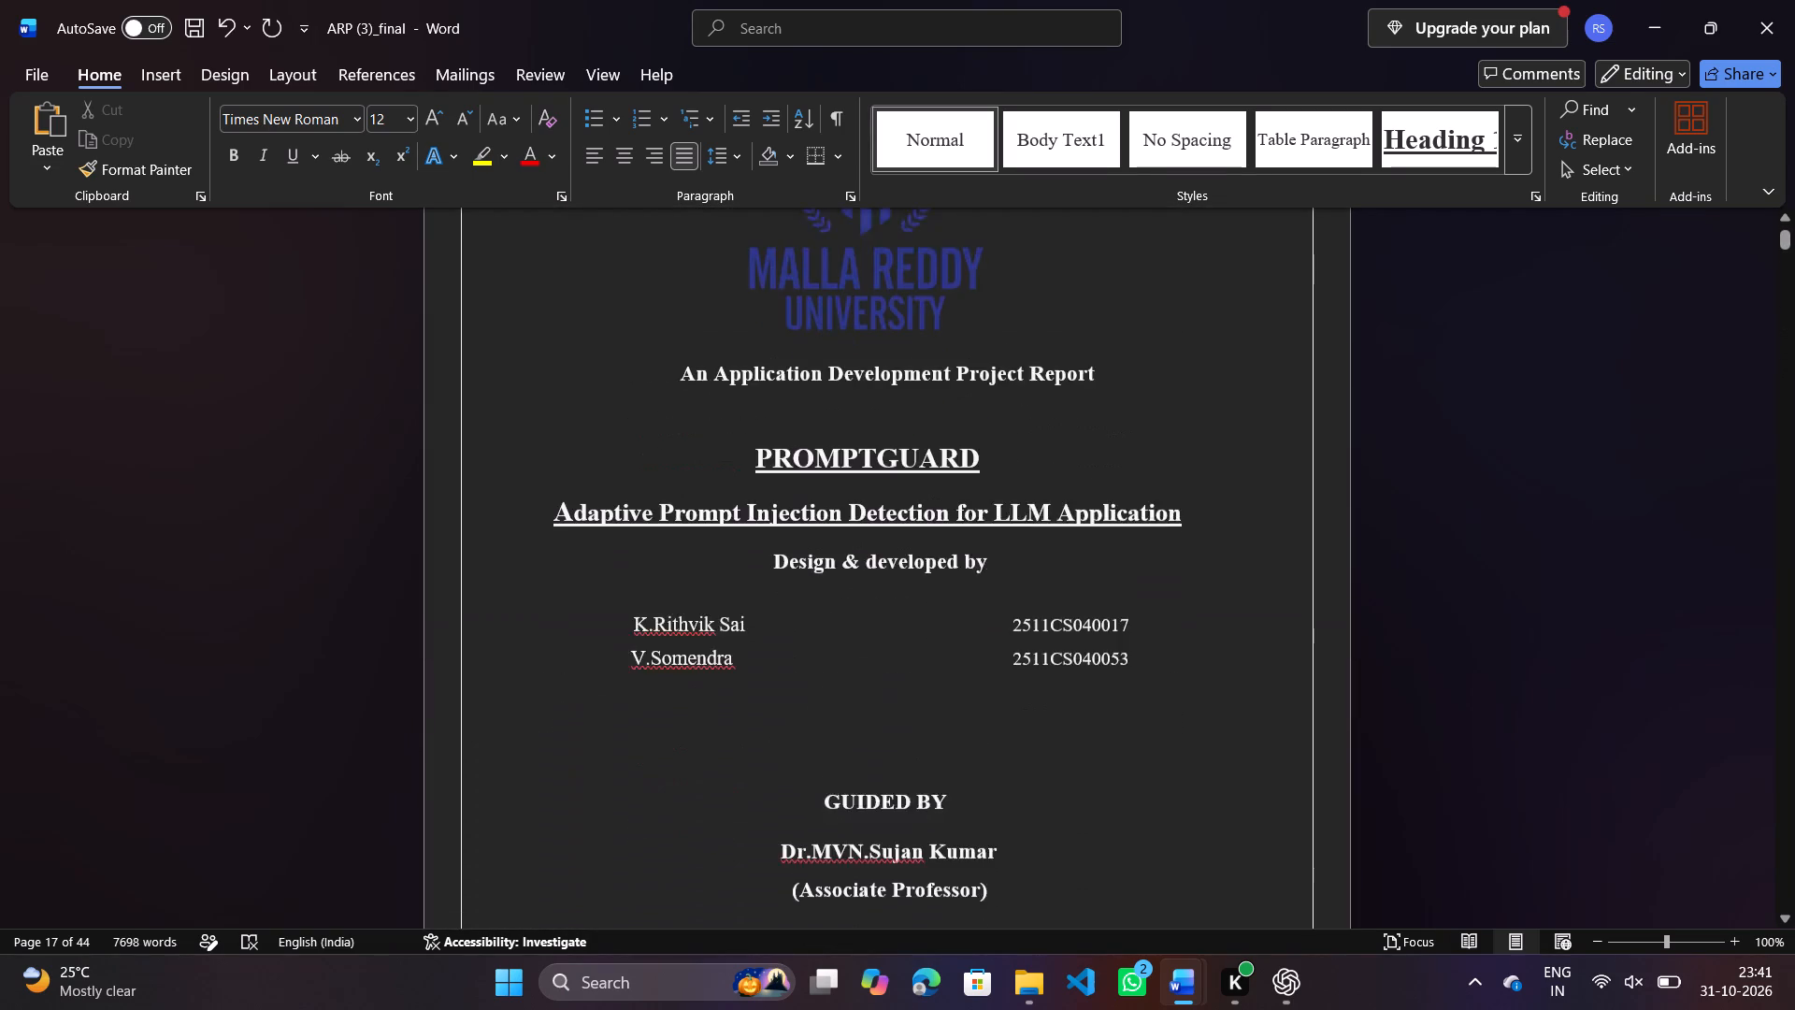
scroll(707, 629, down, 3)
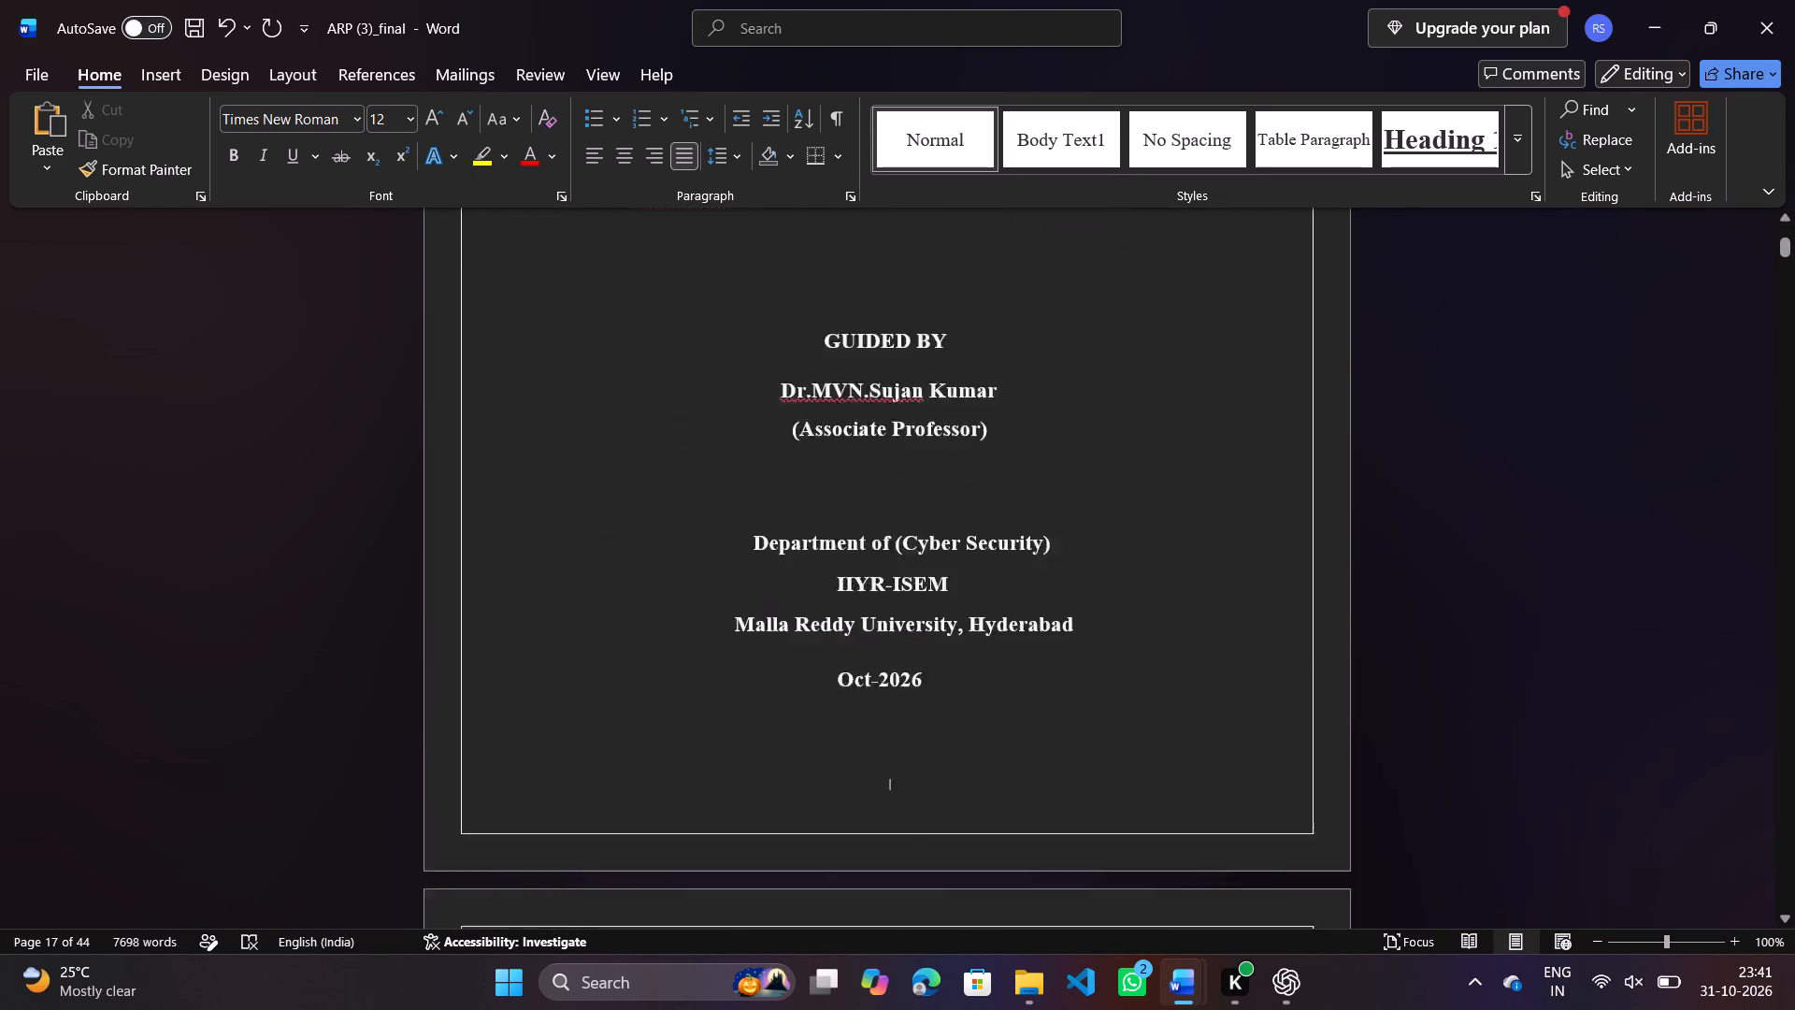
scroll(707, 629, down, 2)
scroll(707, 629, up, 3)
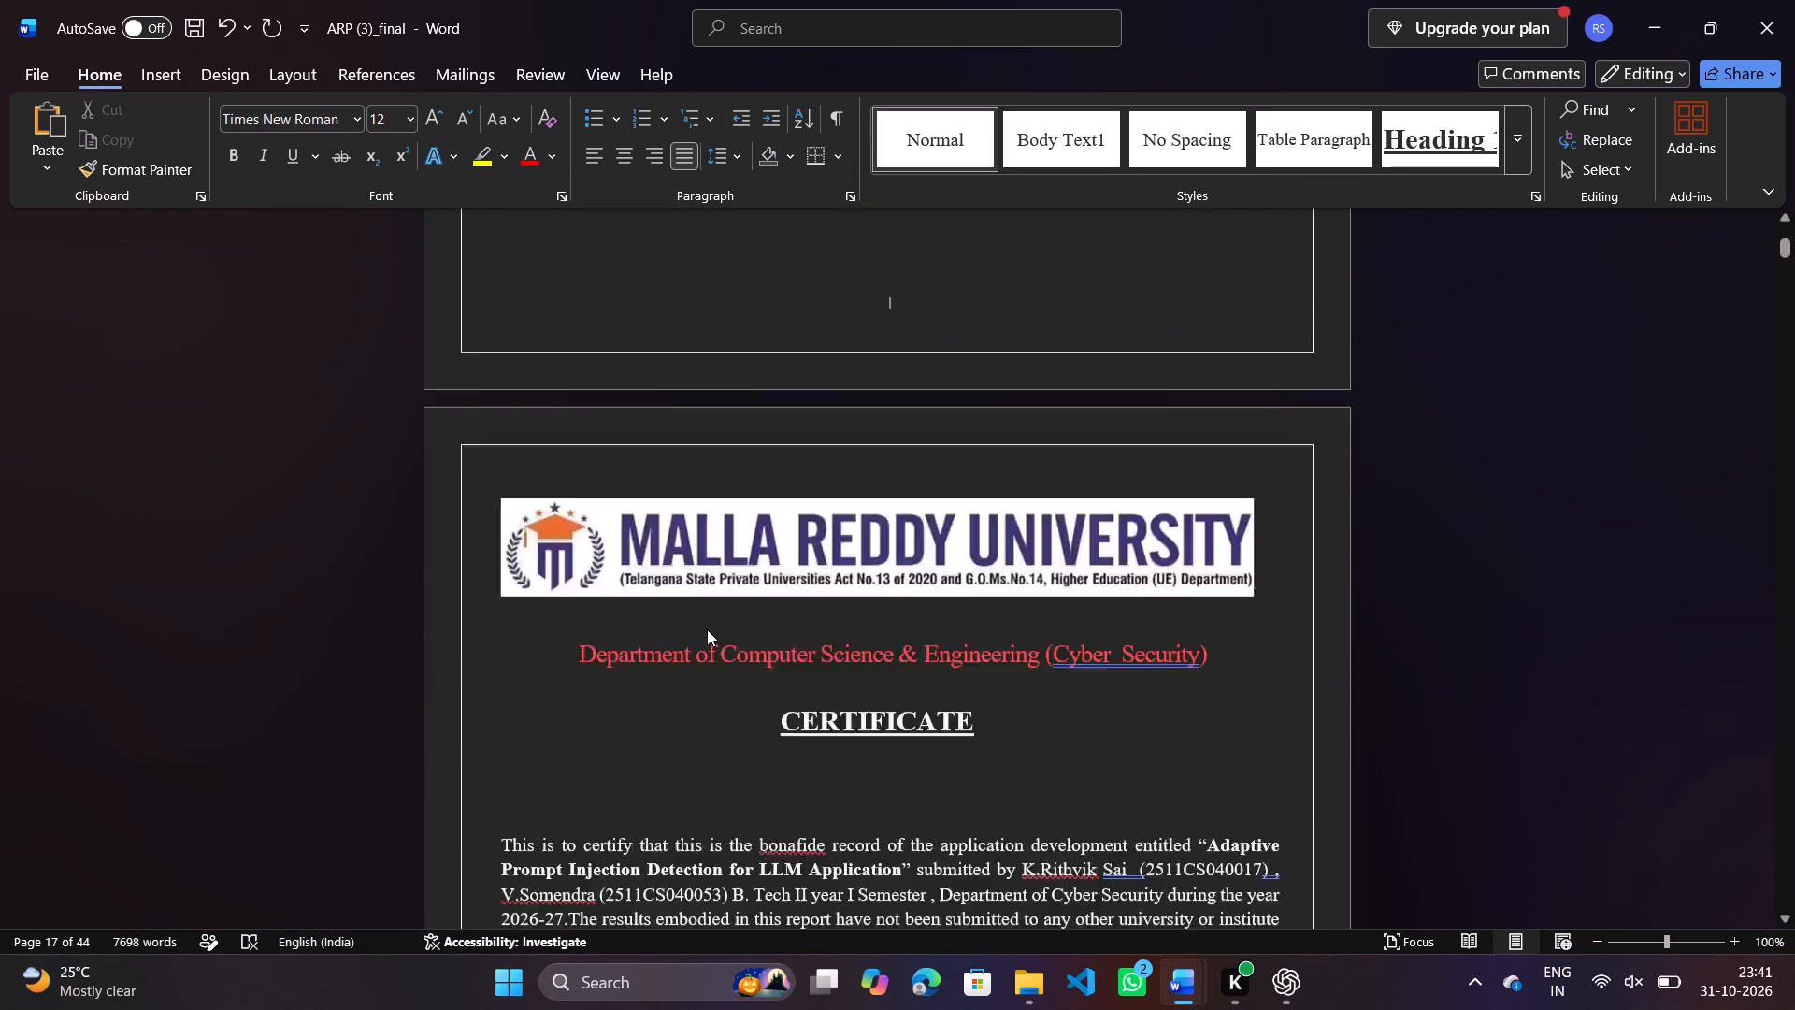
scroll(707, 629, up, 2)
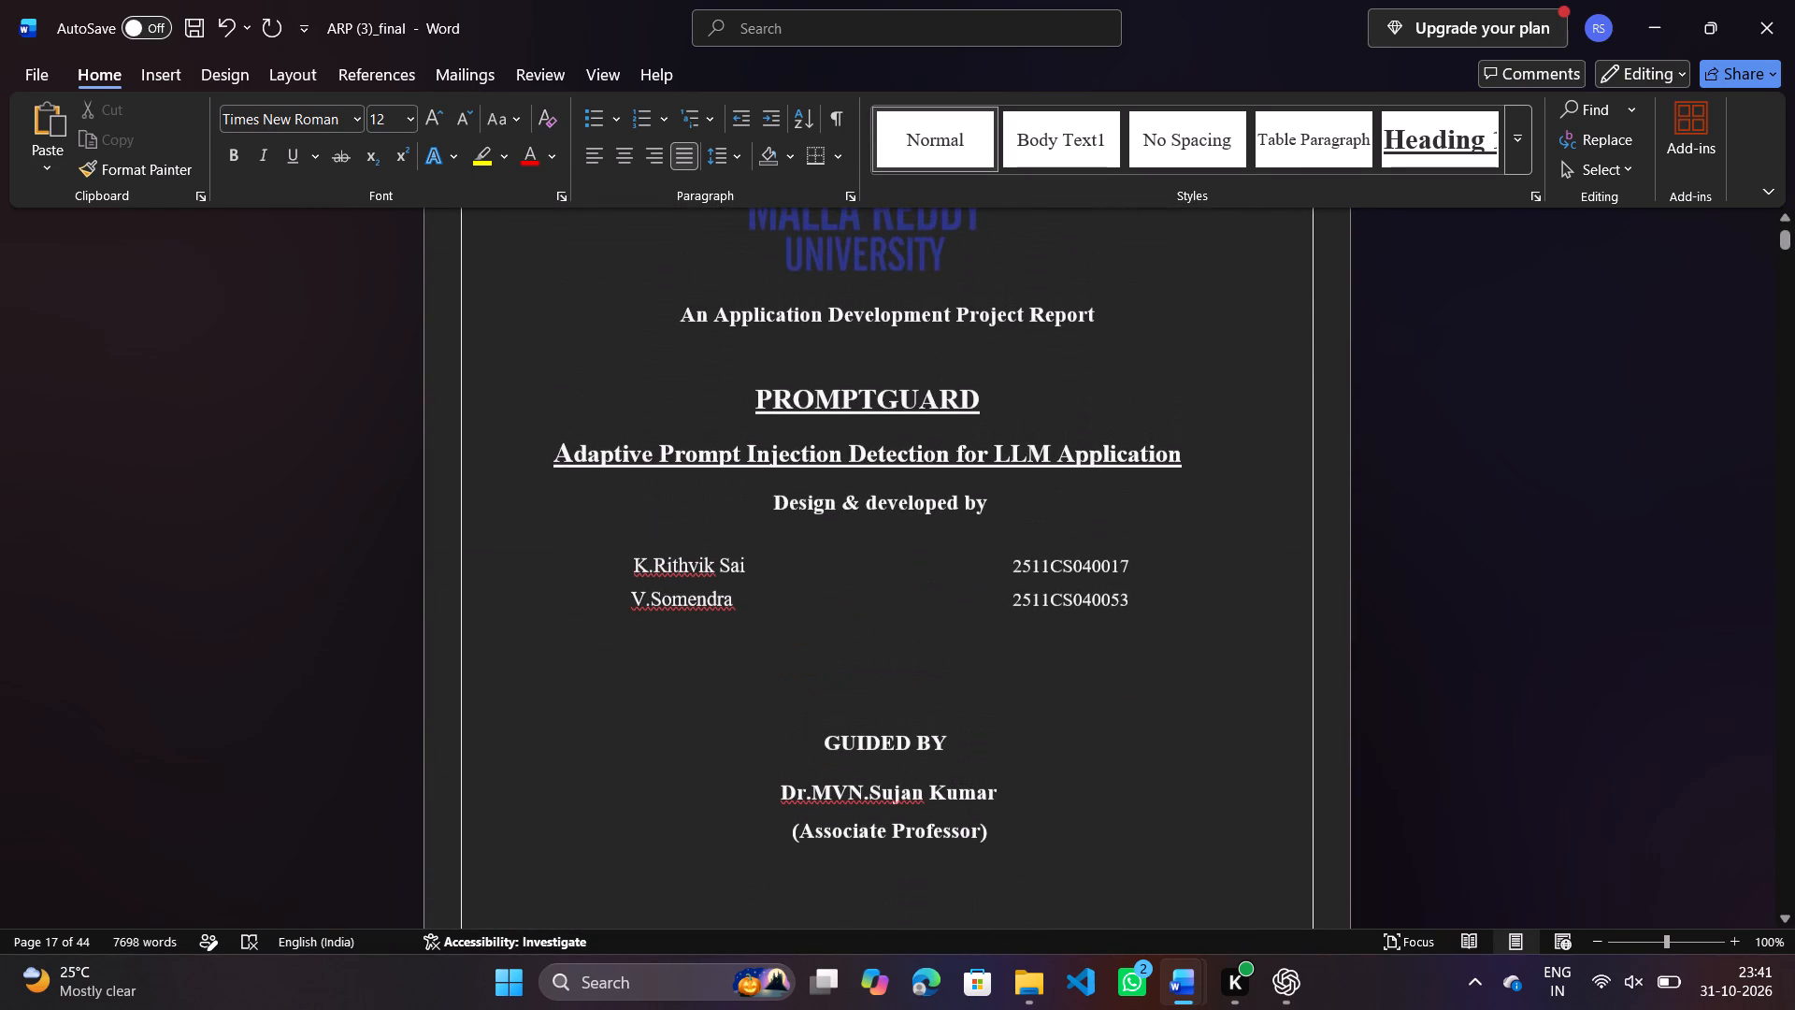
Switch to the Final_Doc_First_4_Pages (1) reference document and examine its certificate and title pages.
scroll(707, 629, up, 1)
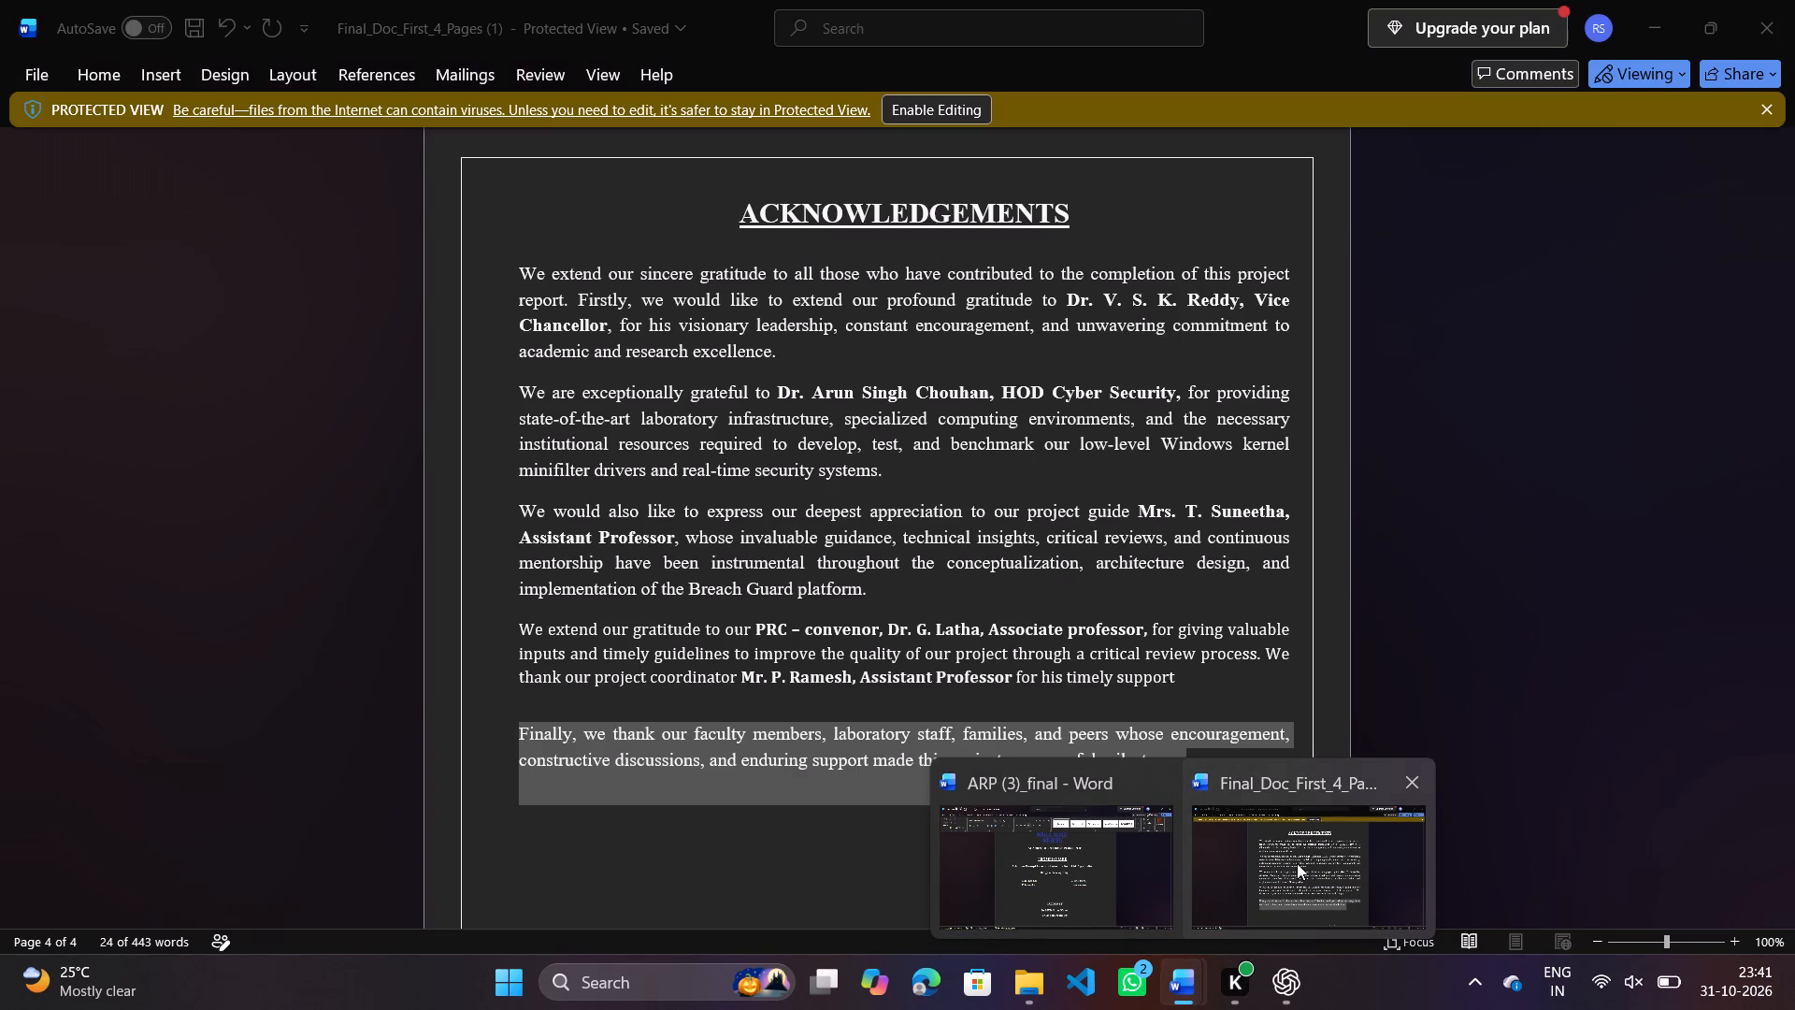
click(1297, 863)
scroll(1098, 552, up, 6)
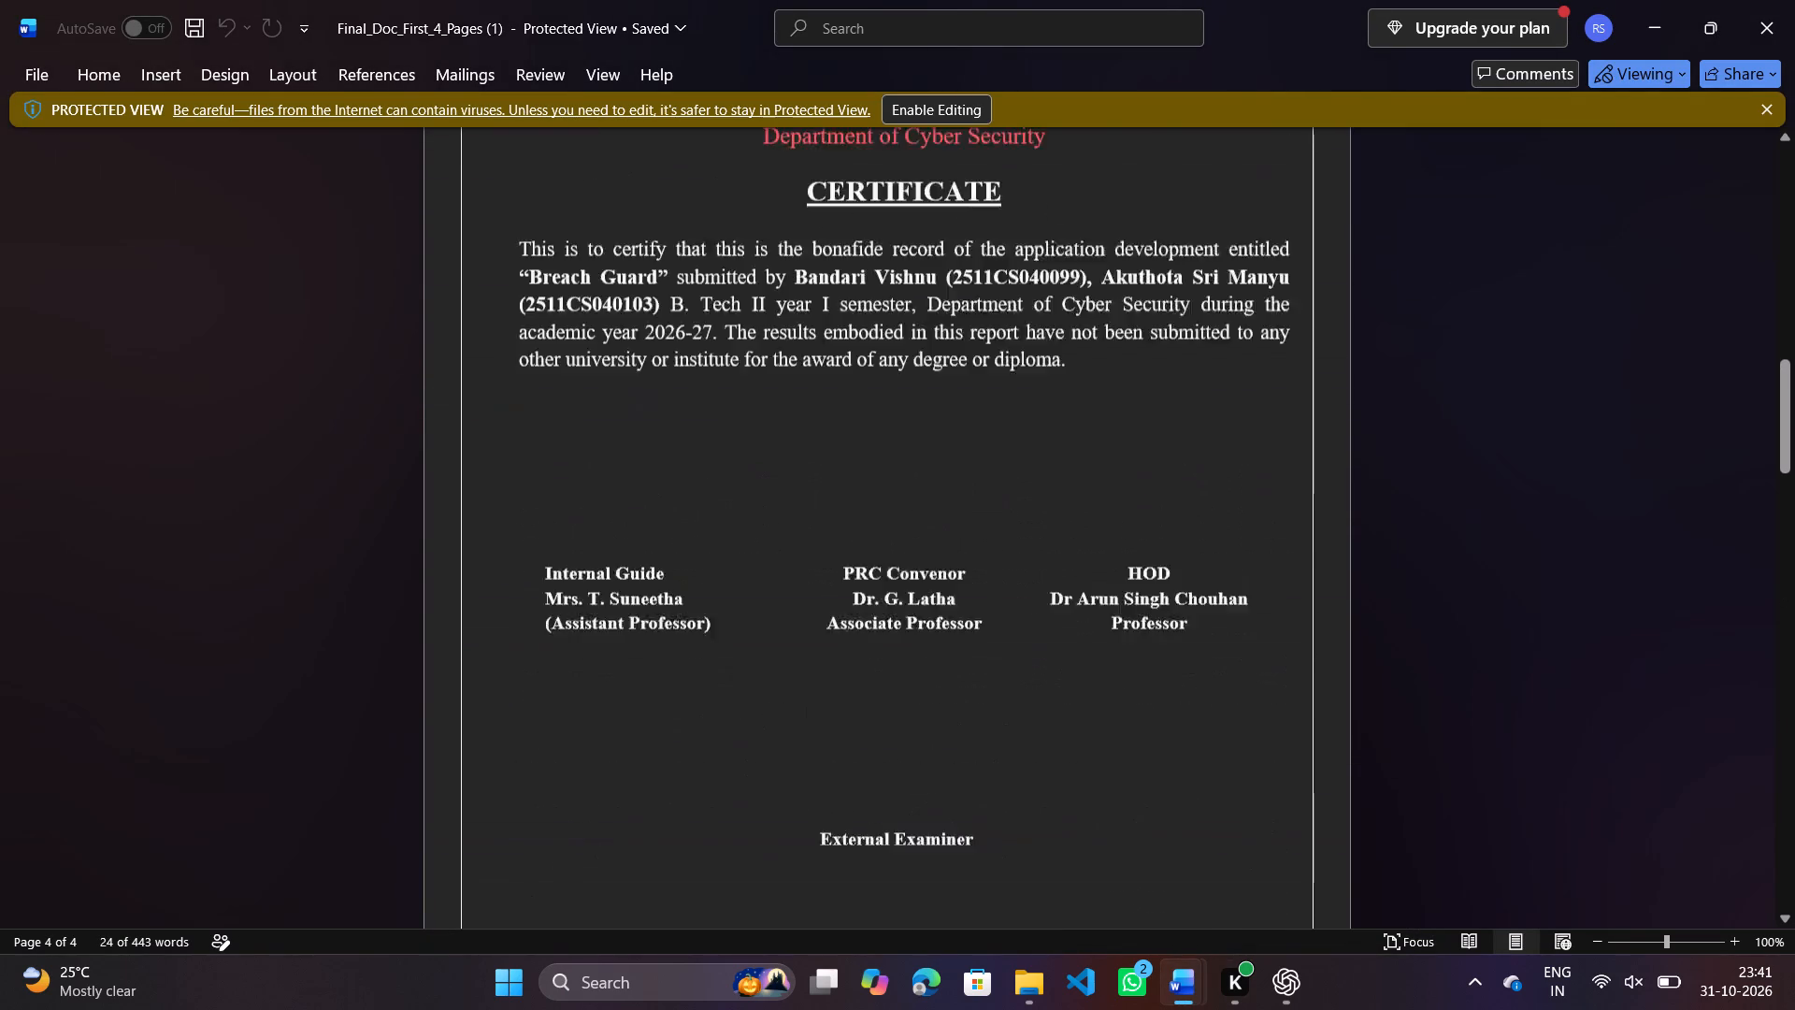
scroll(1098, 552, up, 3)
scroll(1098, 552, down, 1)
scroll(1098, 552, up, 2)
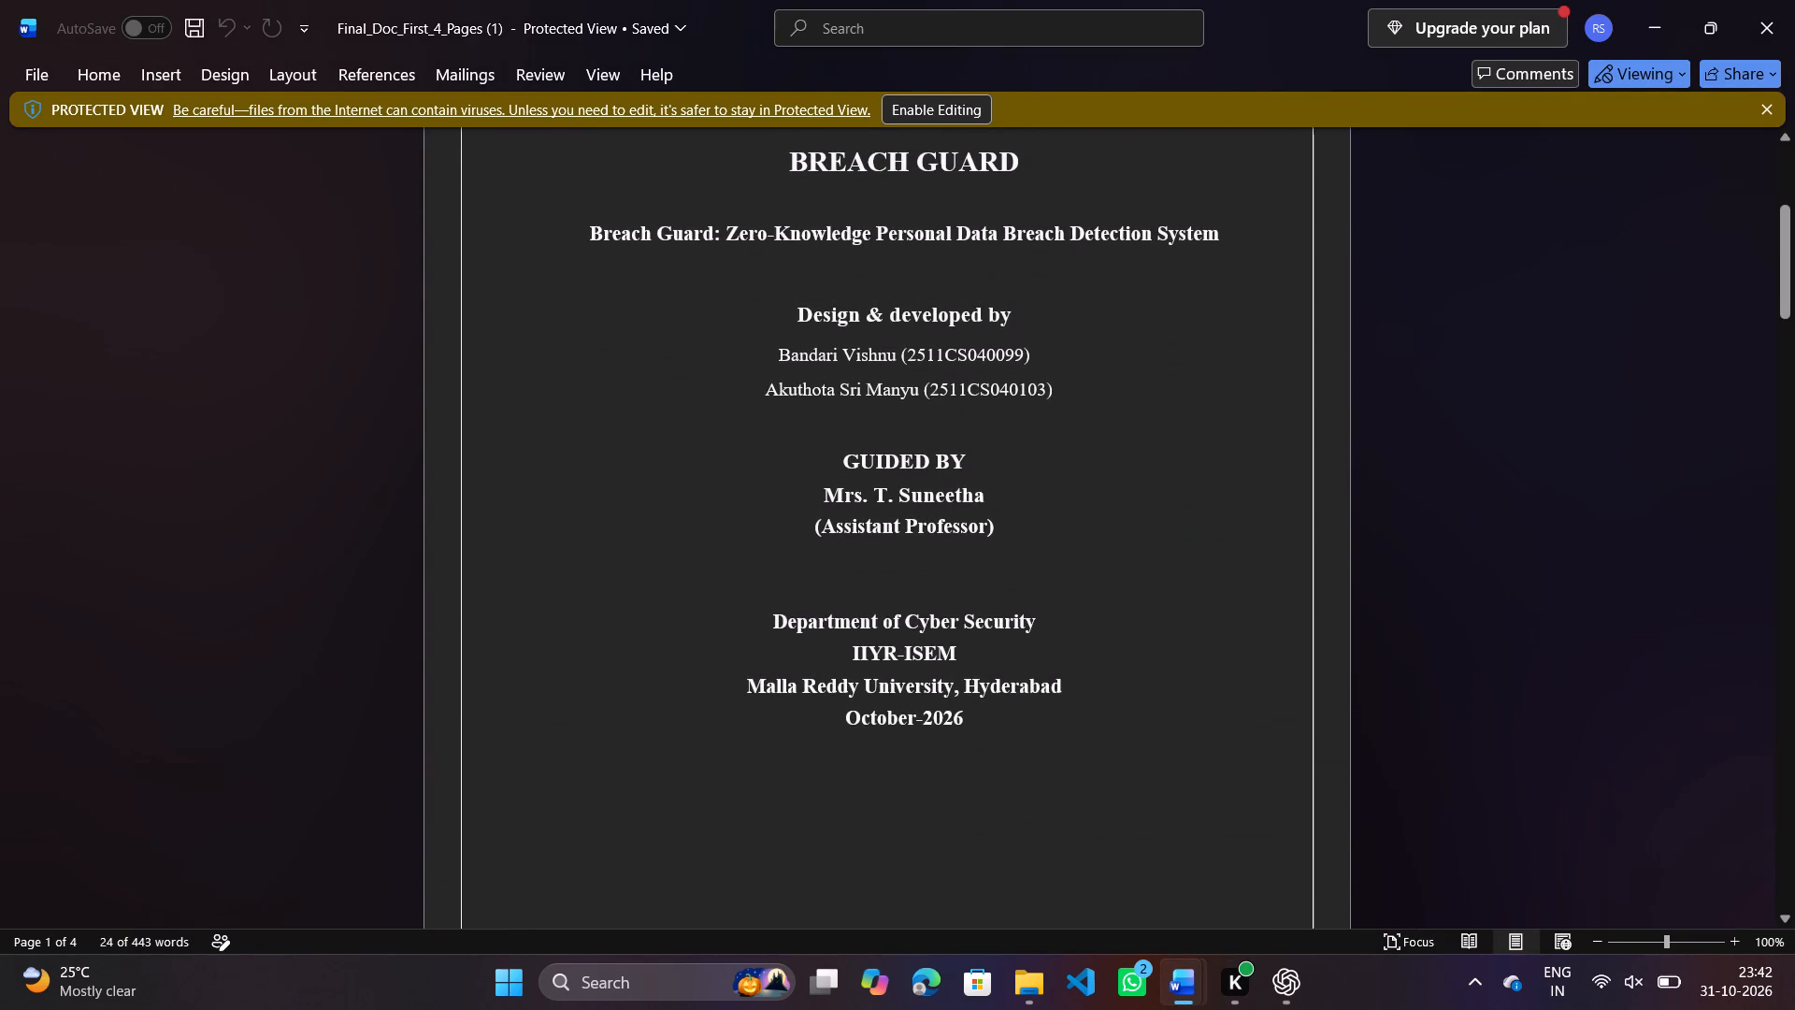
click(1098, 552)
scroll(1098, 552, up, 1)
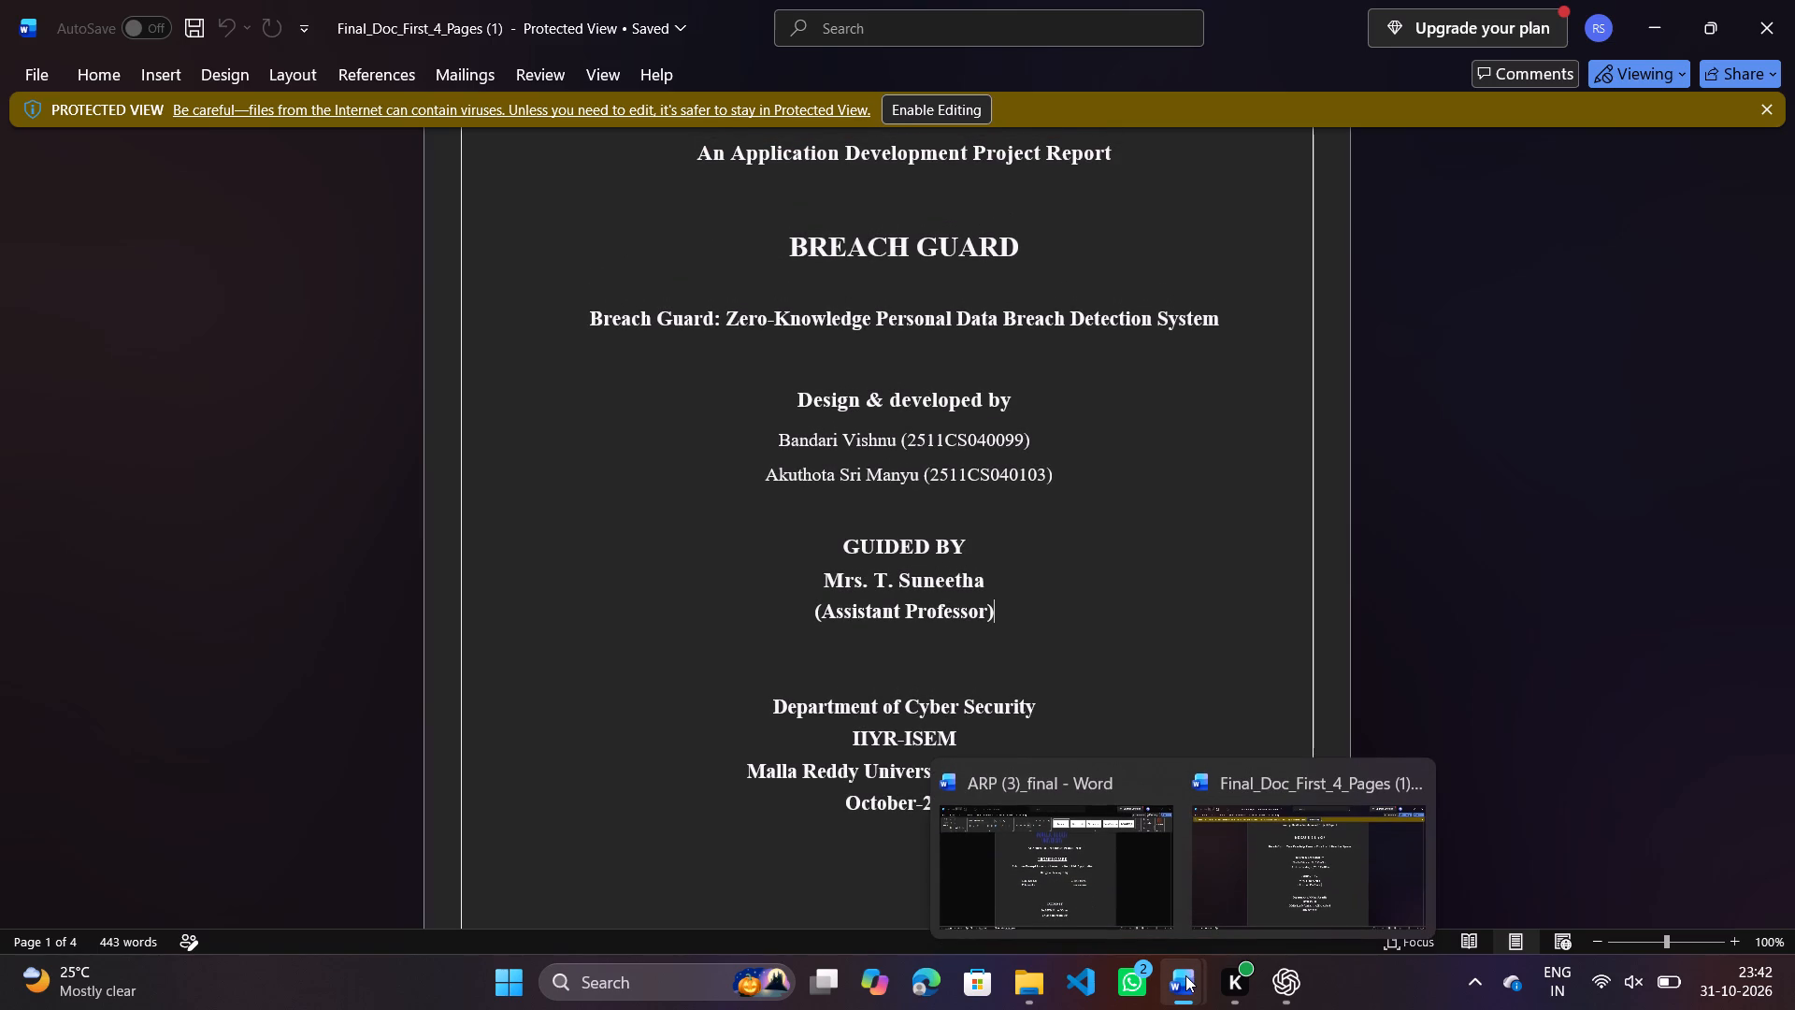
Return to ARP (3)_final and check its title page layout and details against the reference, down to the date line.
click(1055, 888)
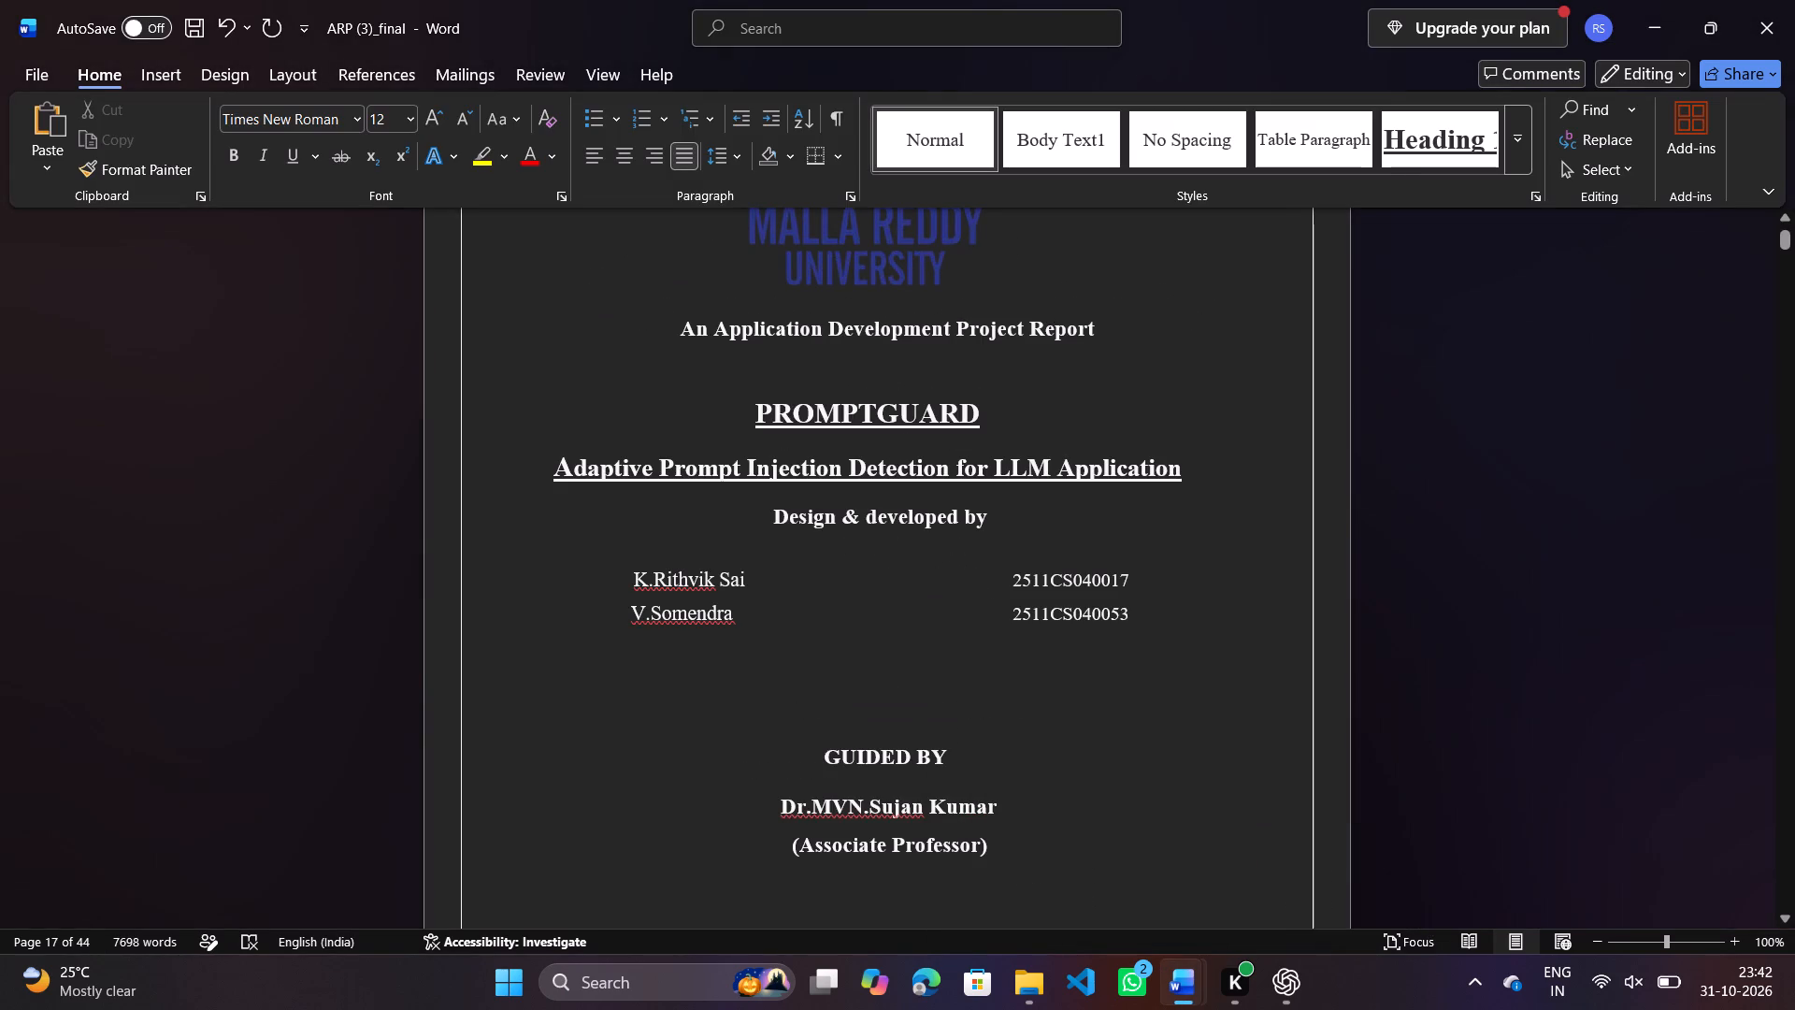
scroll(1073, 673, down, 1)
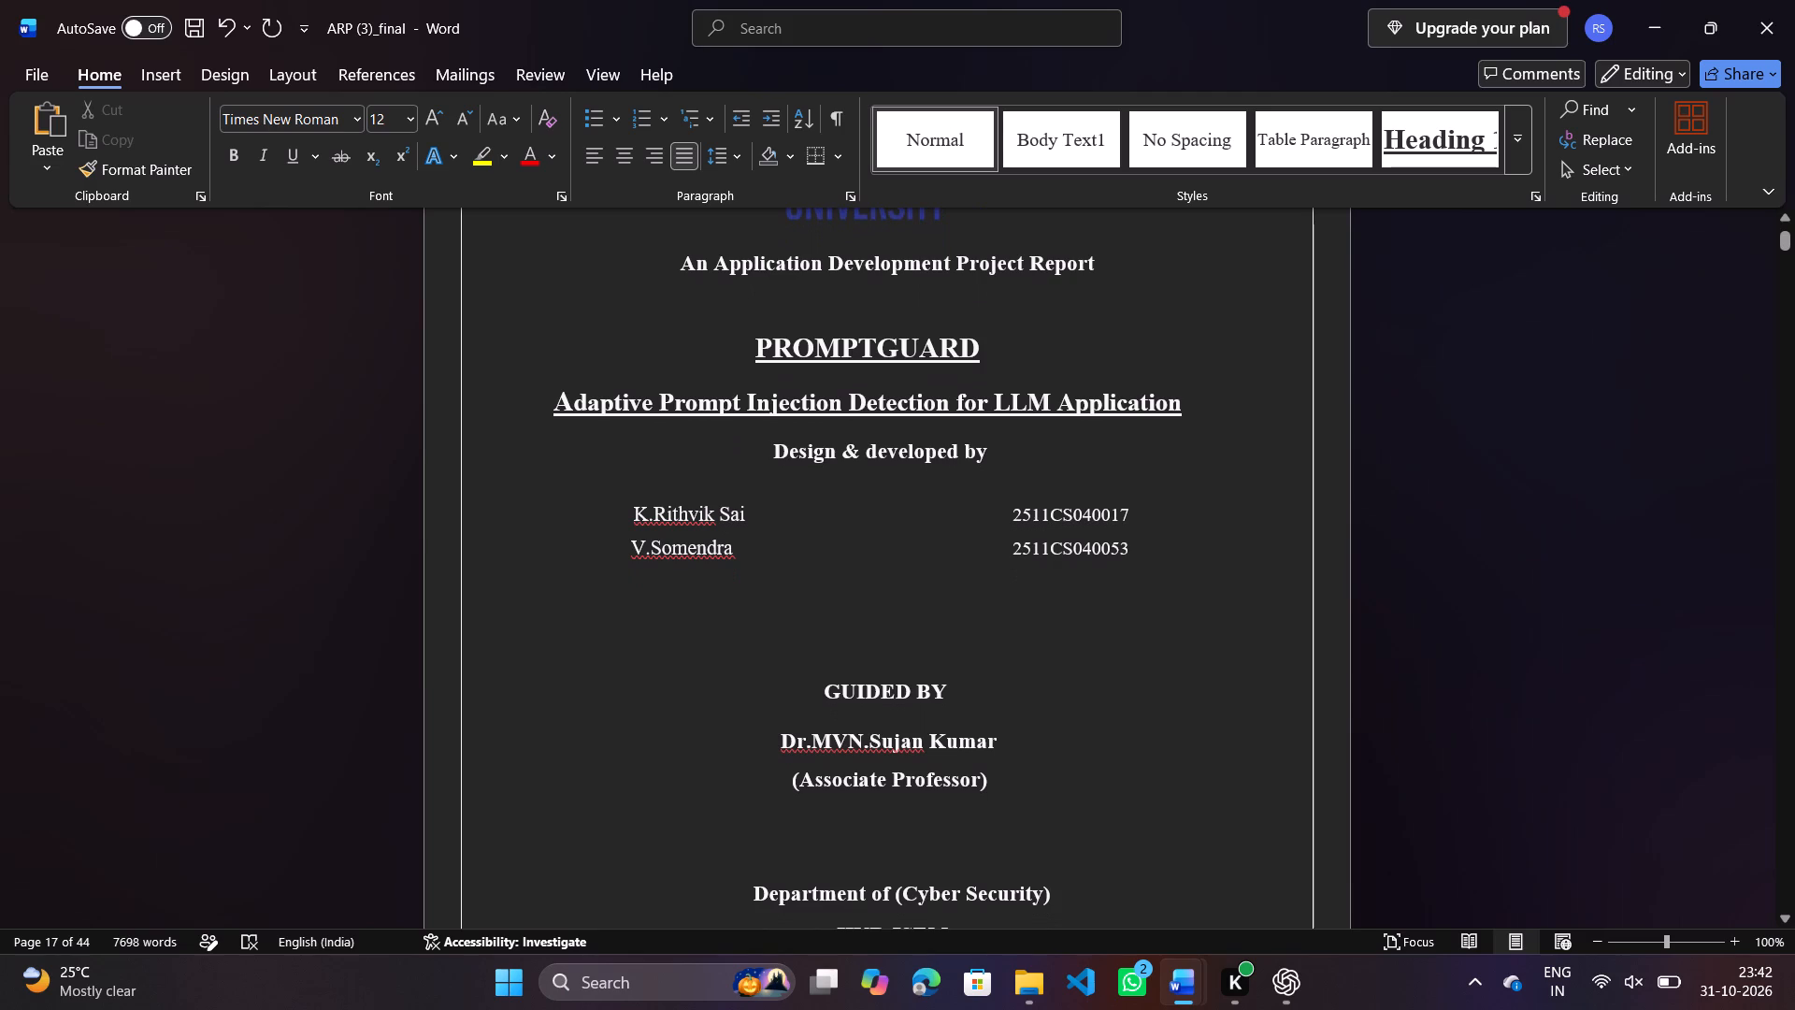
scroll(1073, 673, up, 1)
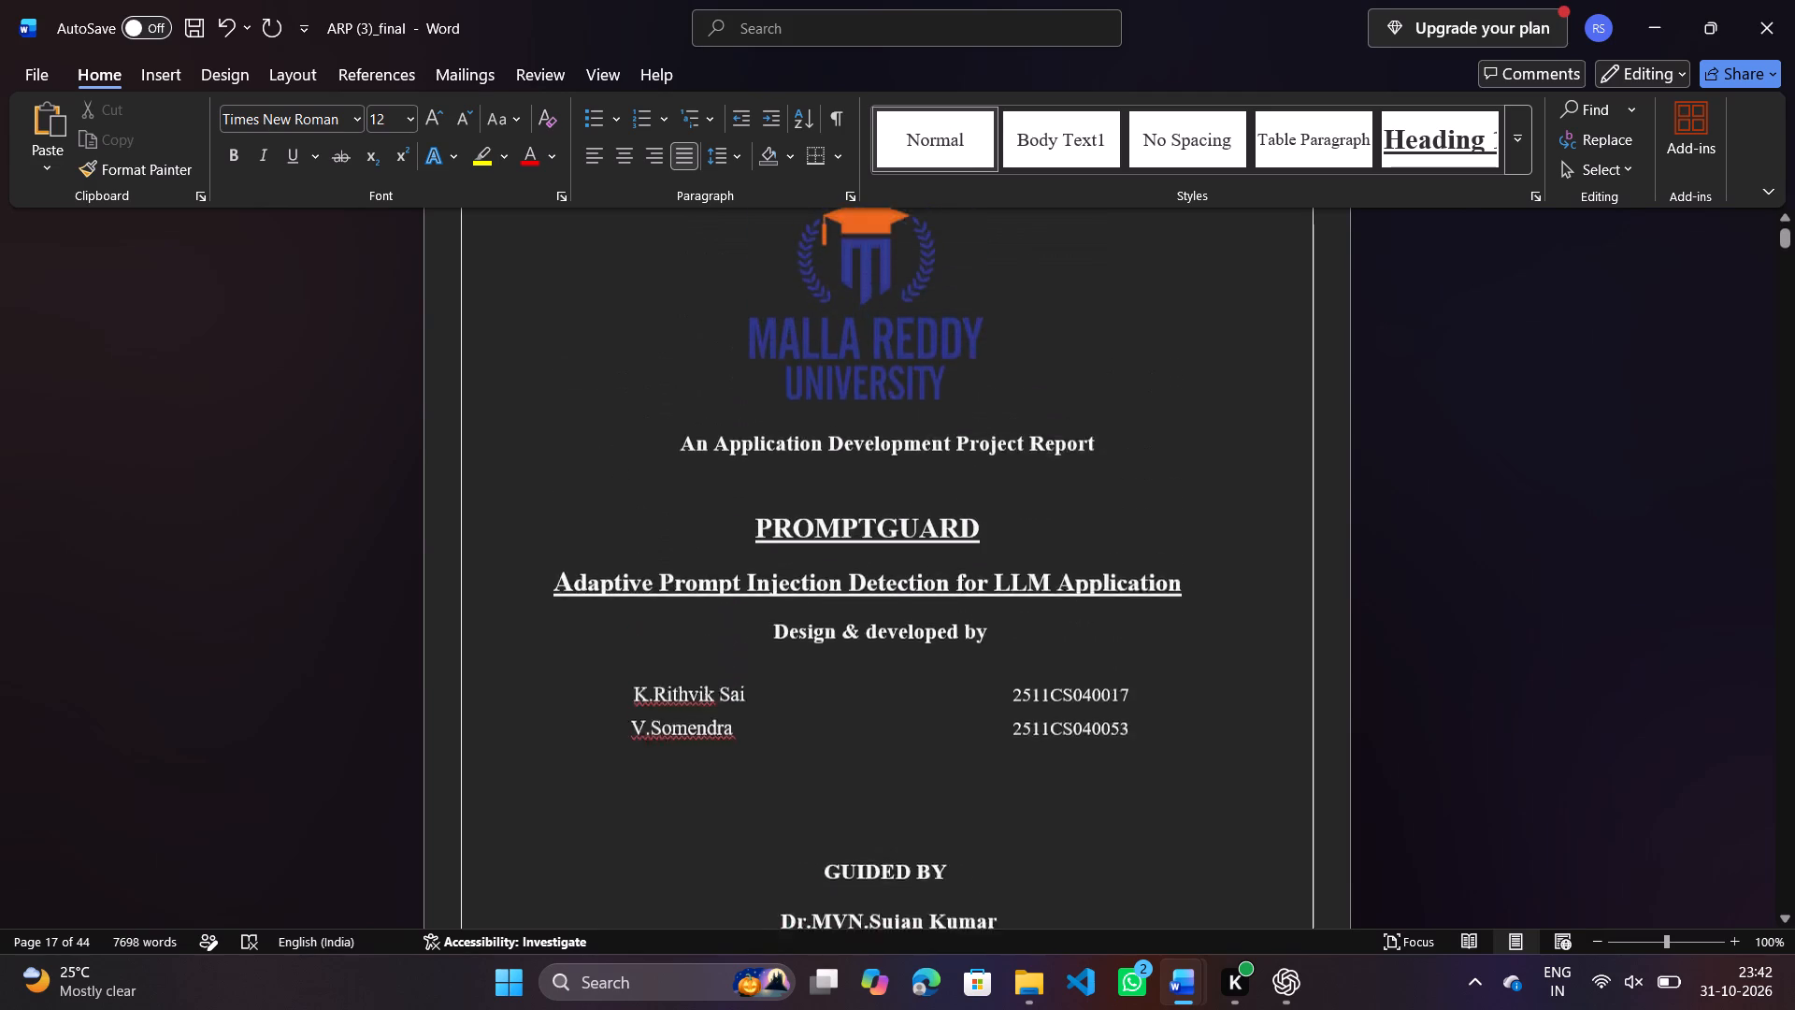
scroll(1073, 673, up, 1)
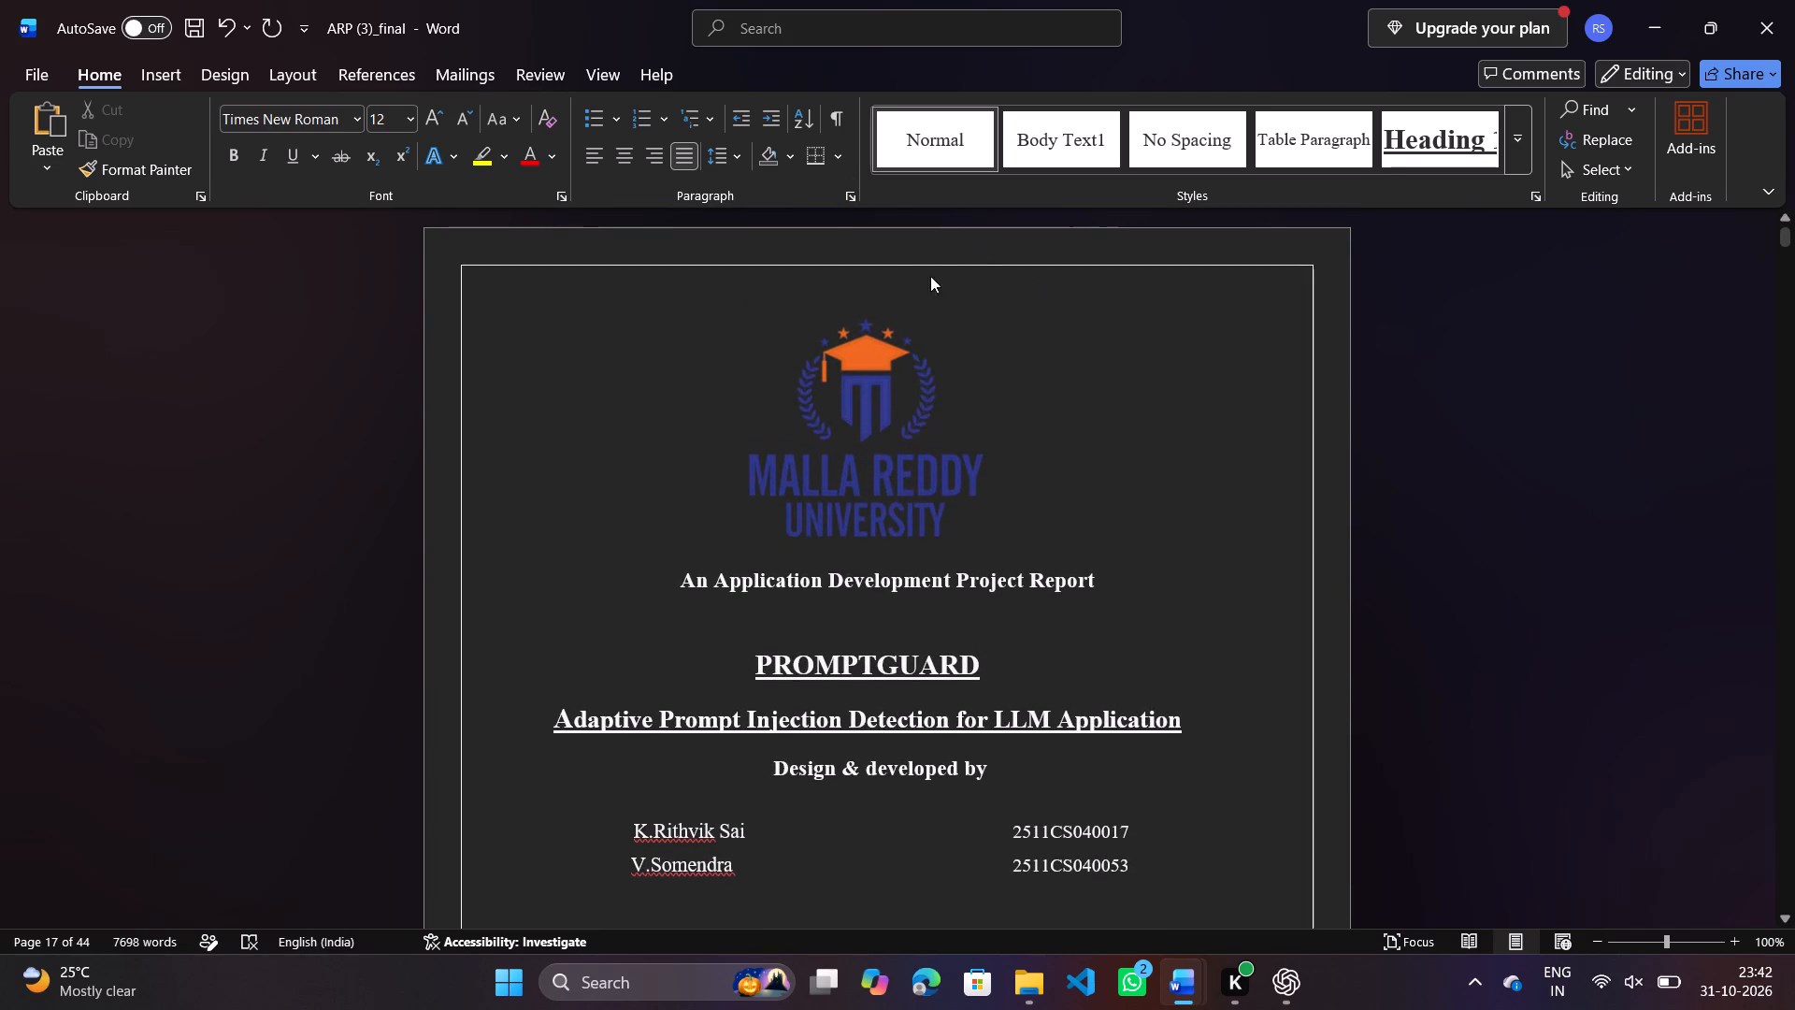
scroll(937, 564, down, 1)
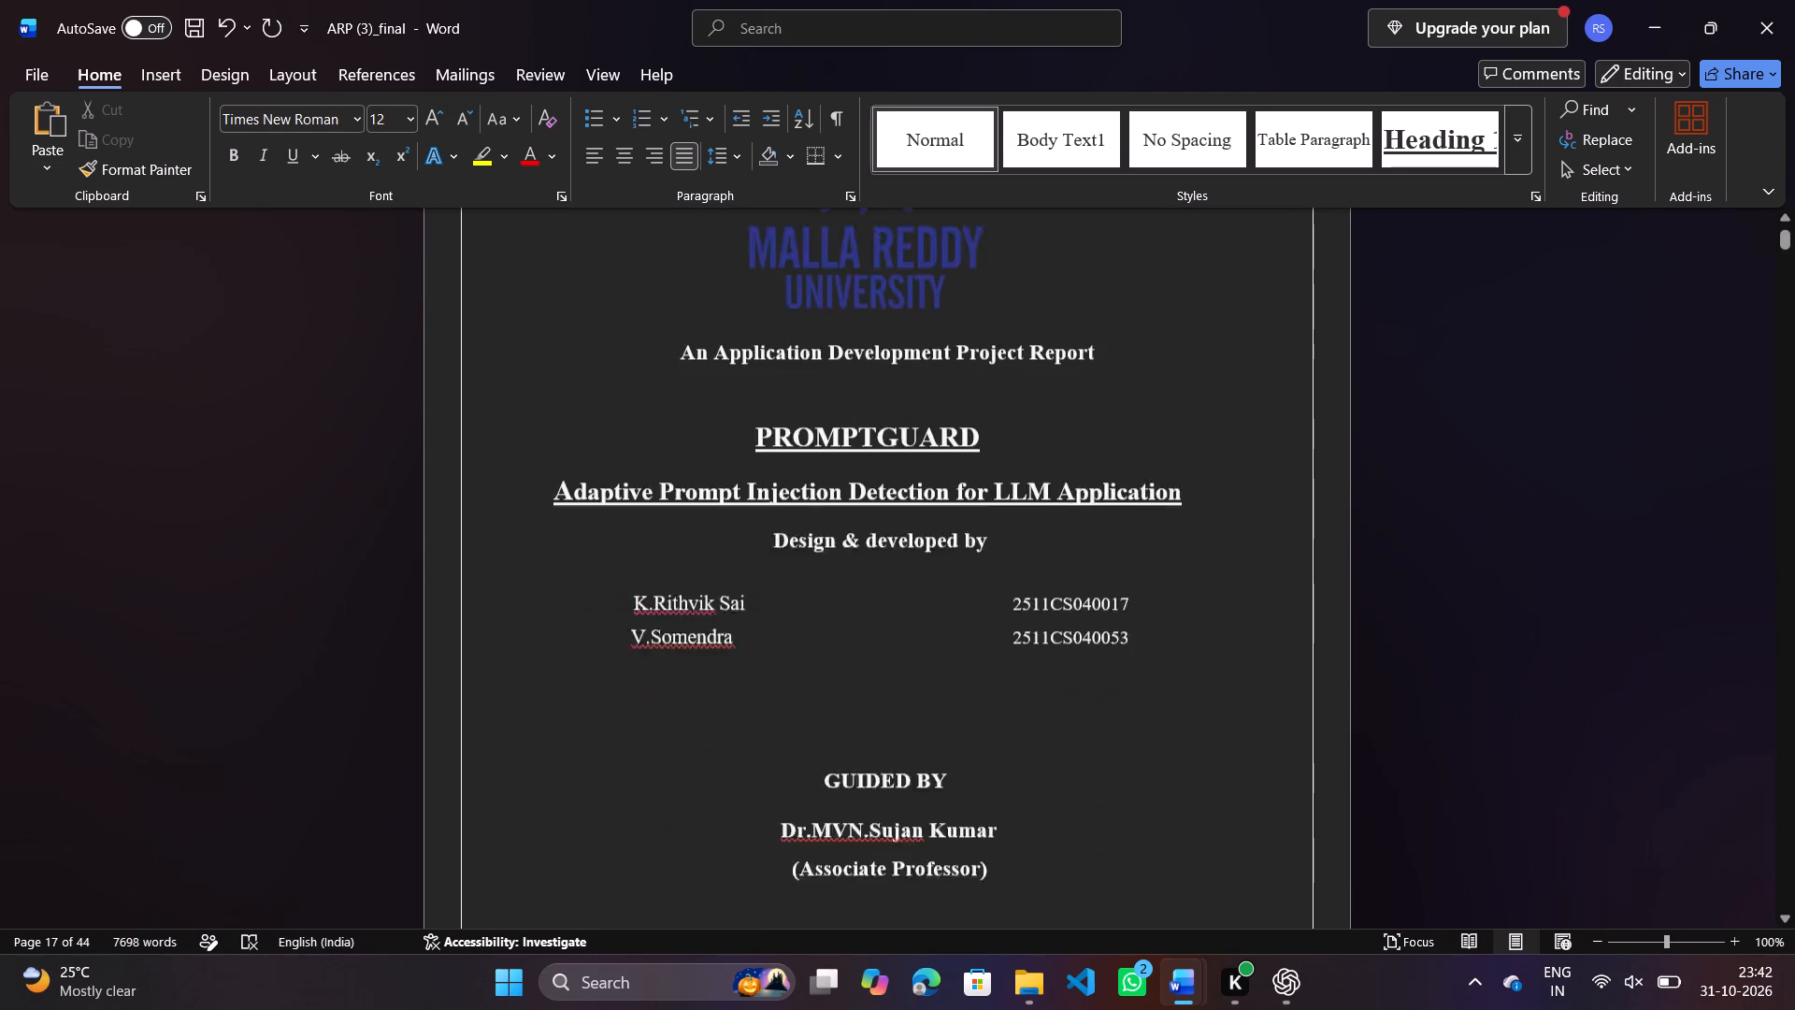
scroll(937, 564, down, 2)
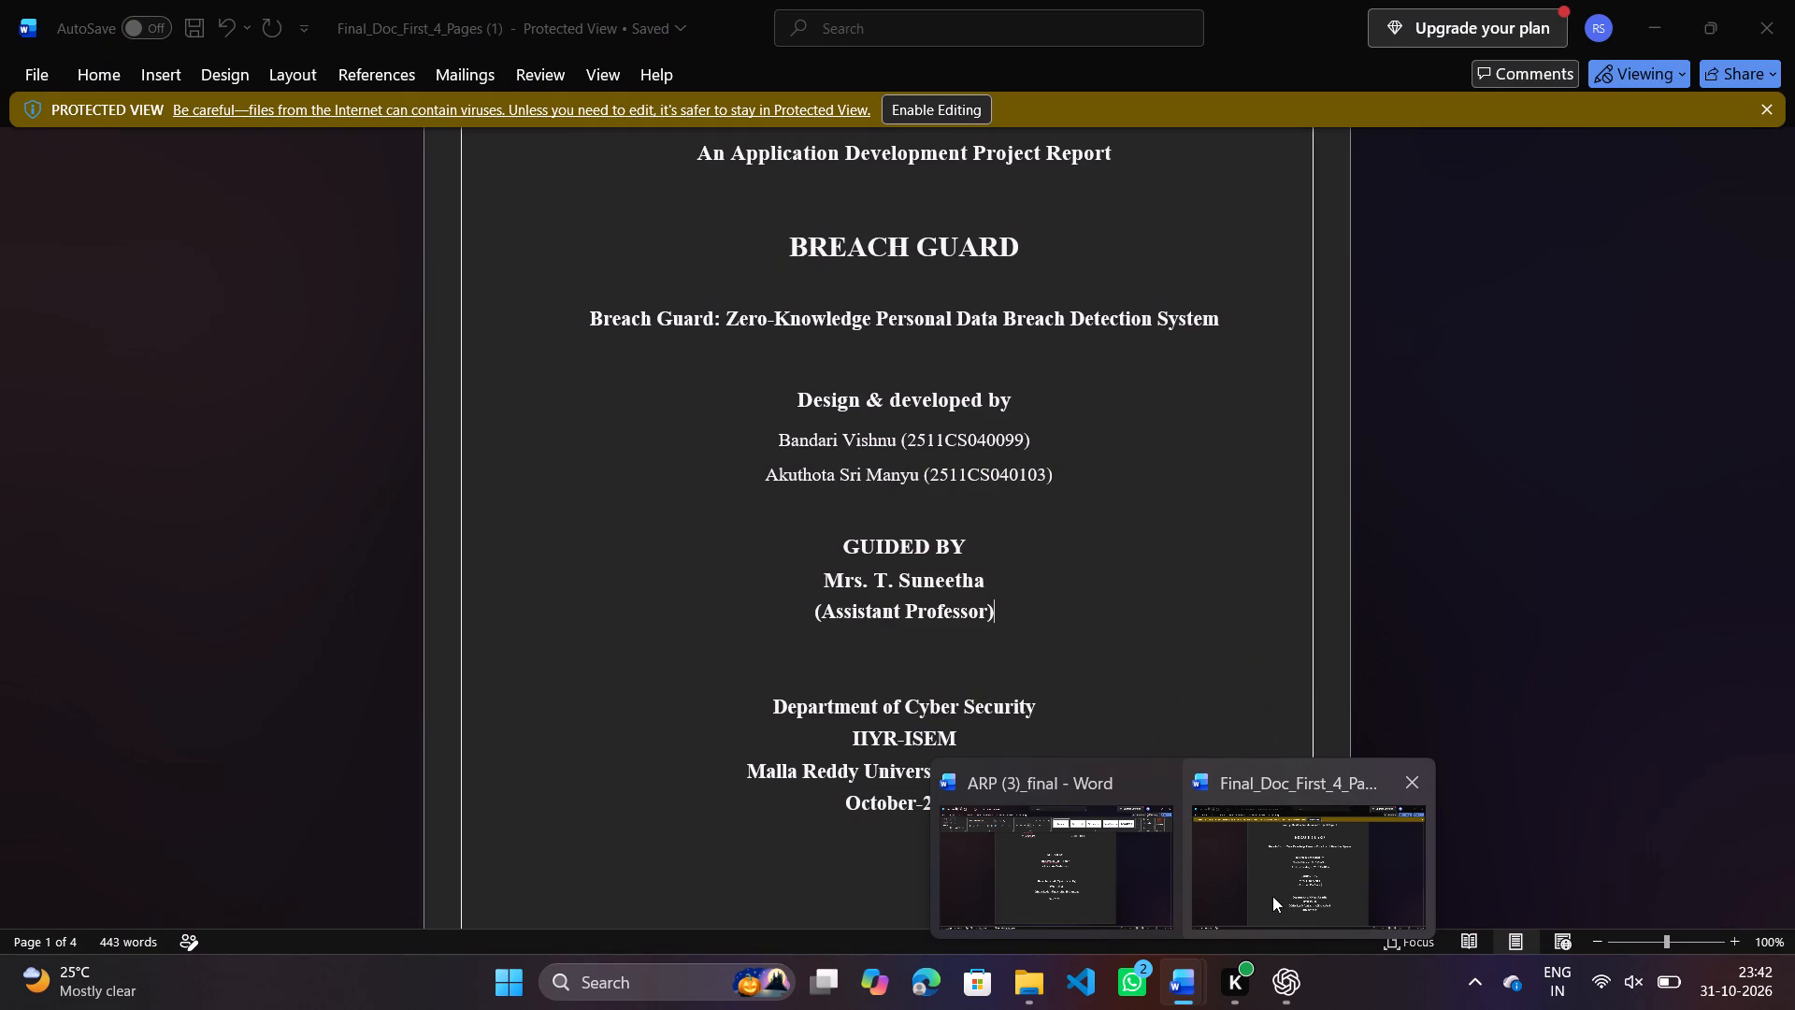
Write out the month in the title page date so it reads October-2026, without the surplus spaces before it.
click(1082, 869)
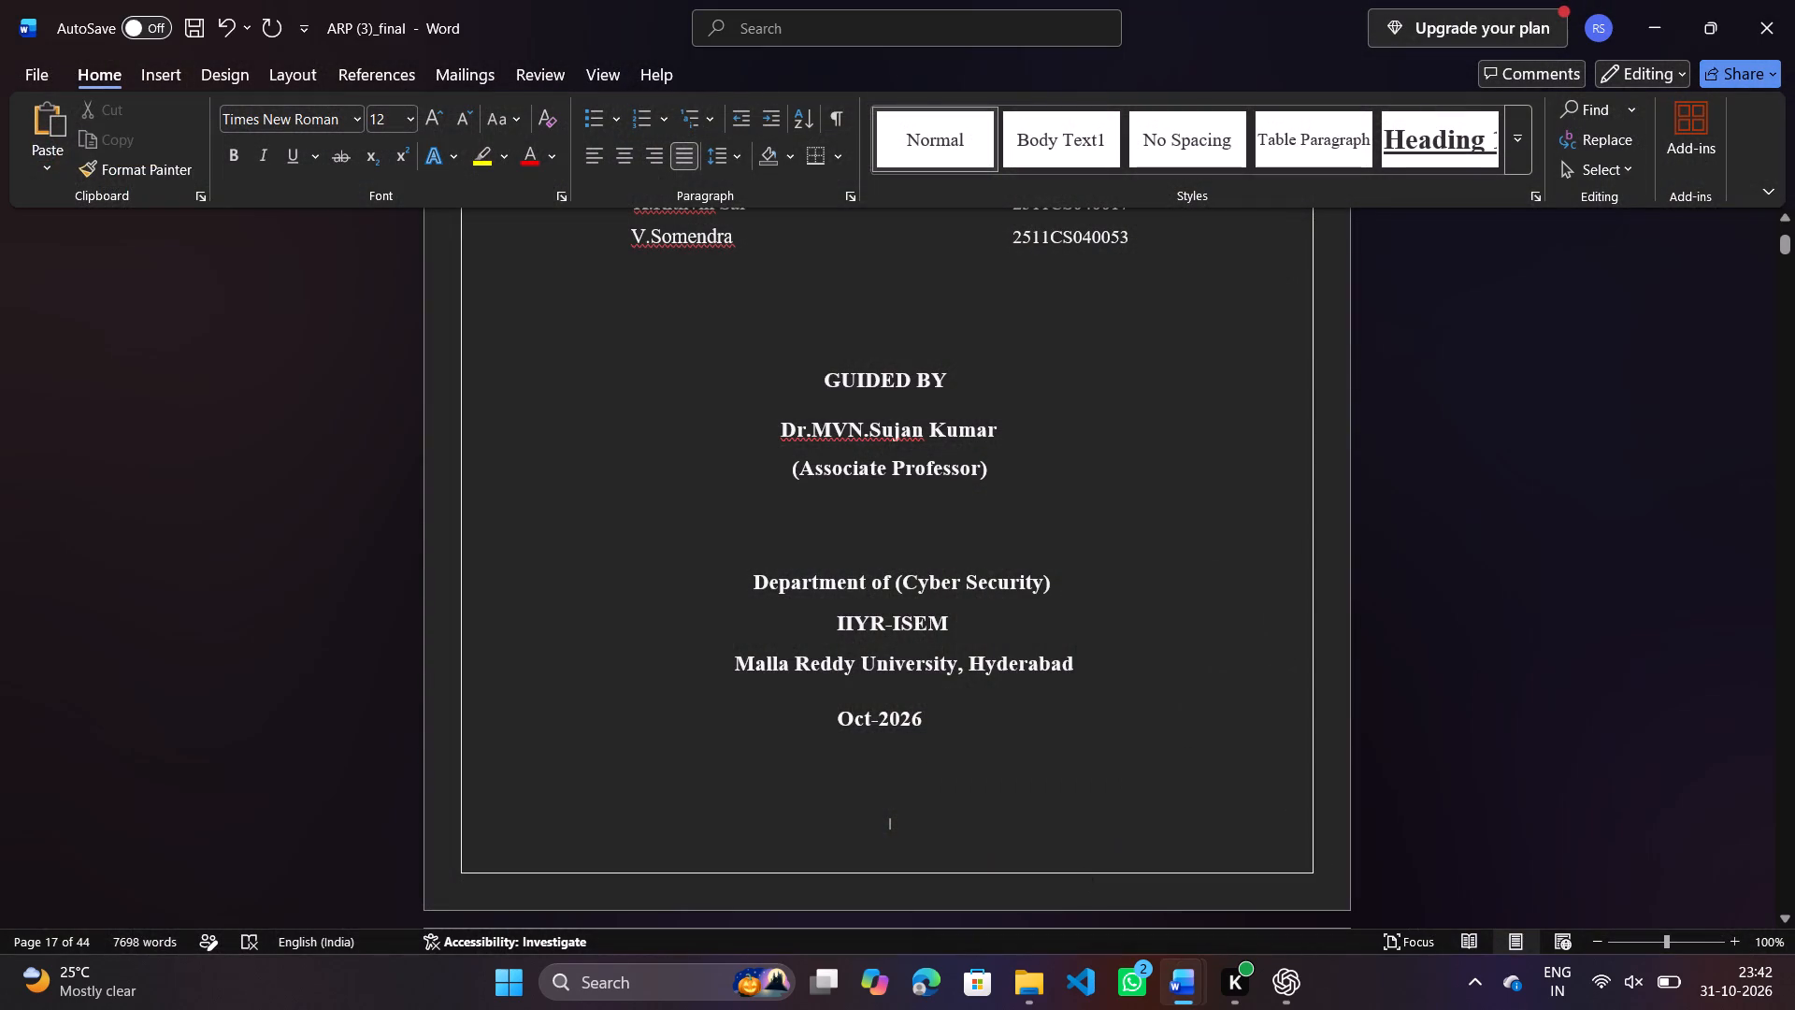
click(871, 714)
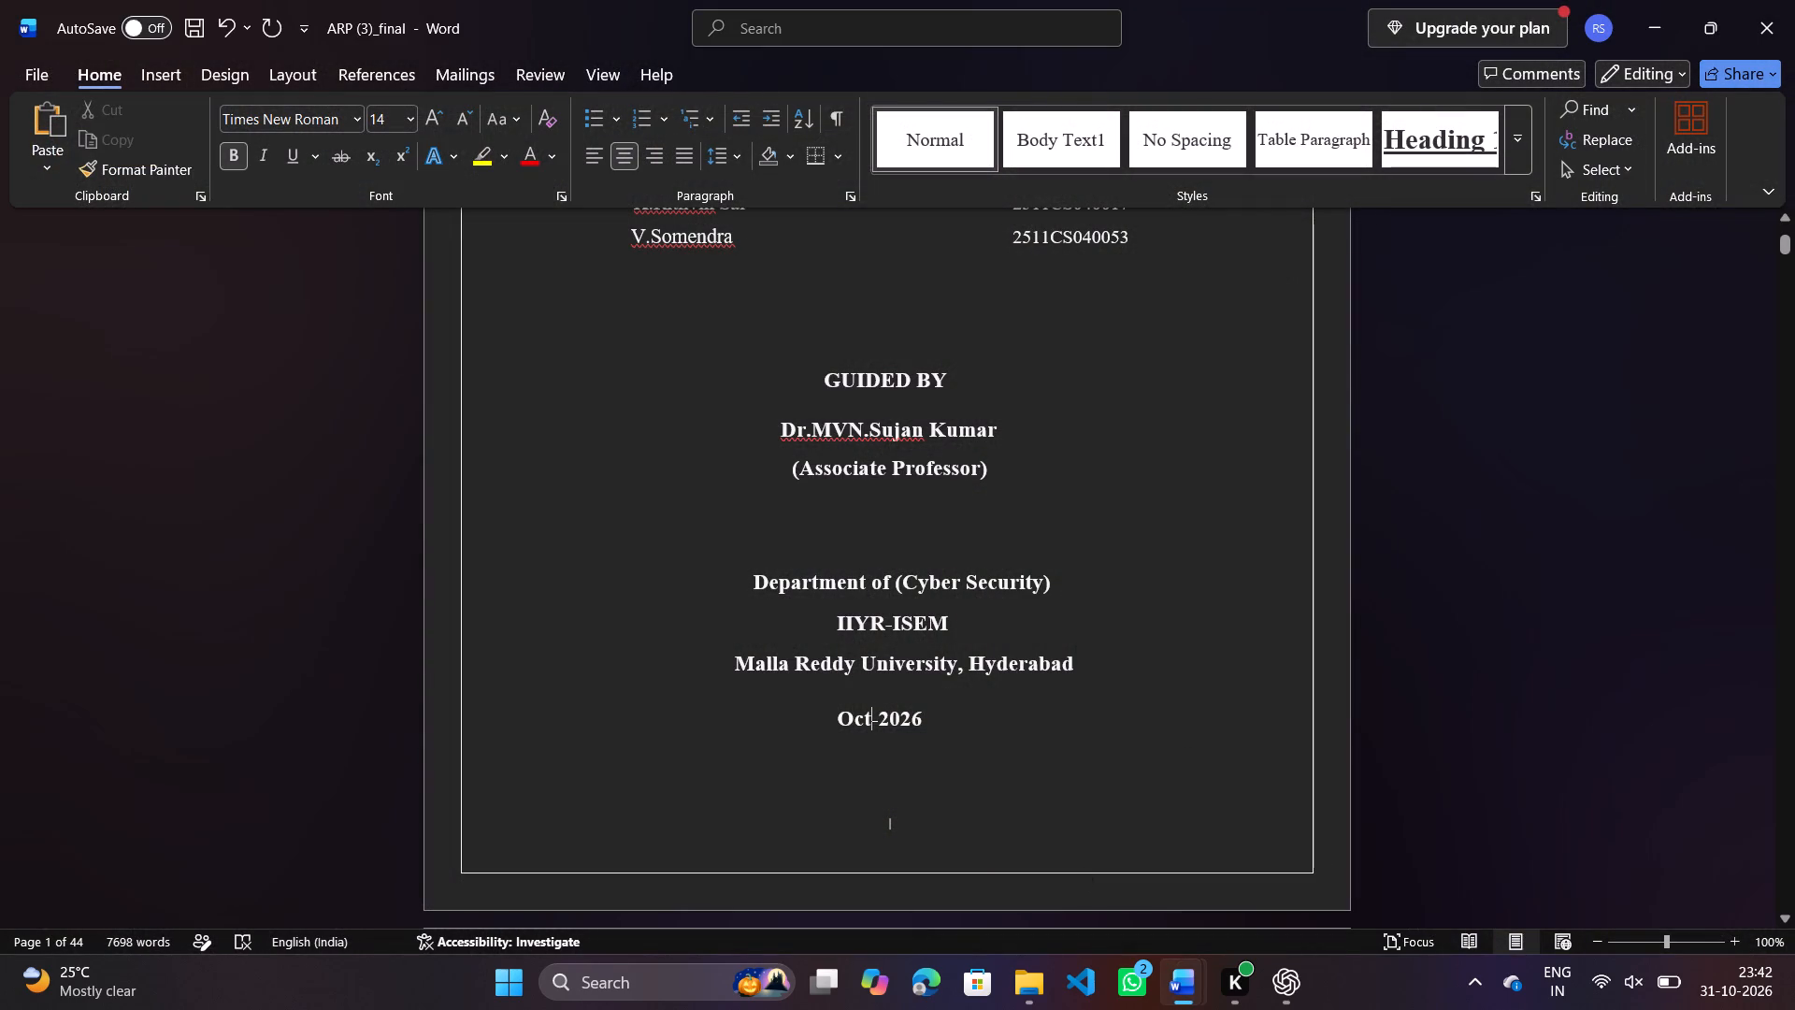
text(ober)
click(818, 706)
key(BackSpace)
key(BackSpace)
key(Up)
Examine the certificate page, from its department heading and certification paragraph to the signatory details.
scroll(883, 719, down, 2)
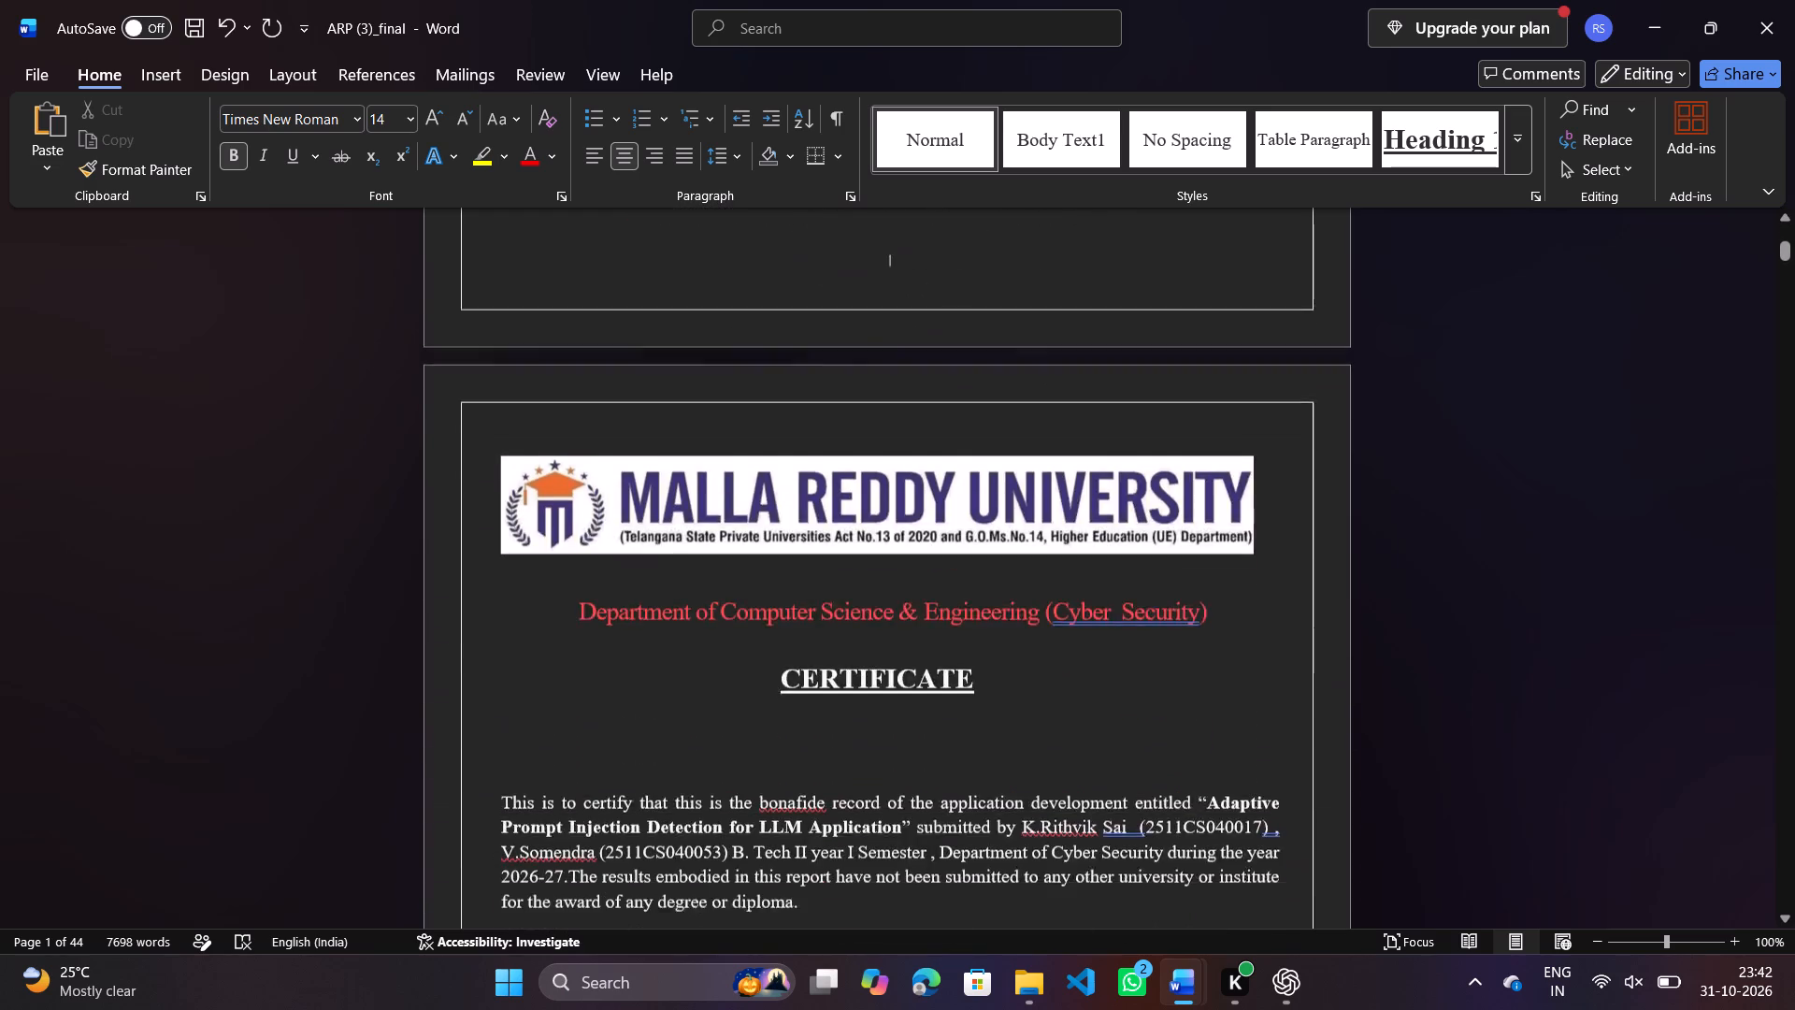
scroll(883, 719, down, 3)
scroll(883, 719, up, 1)
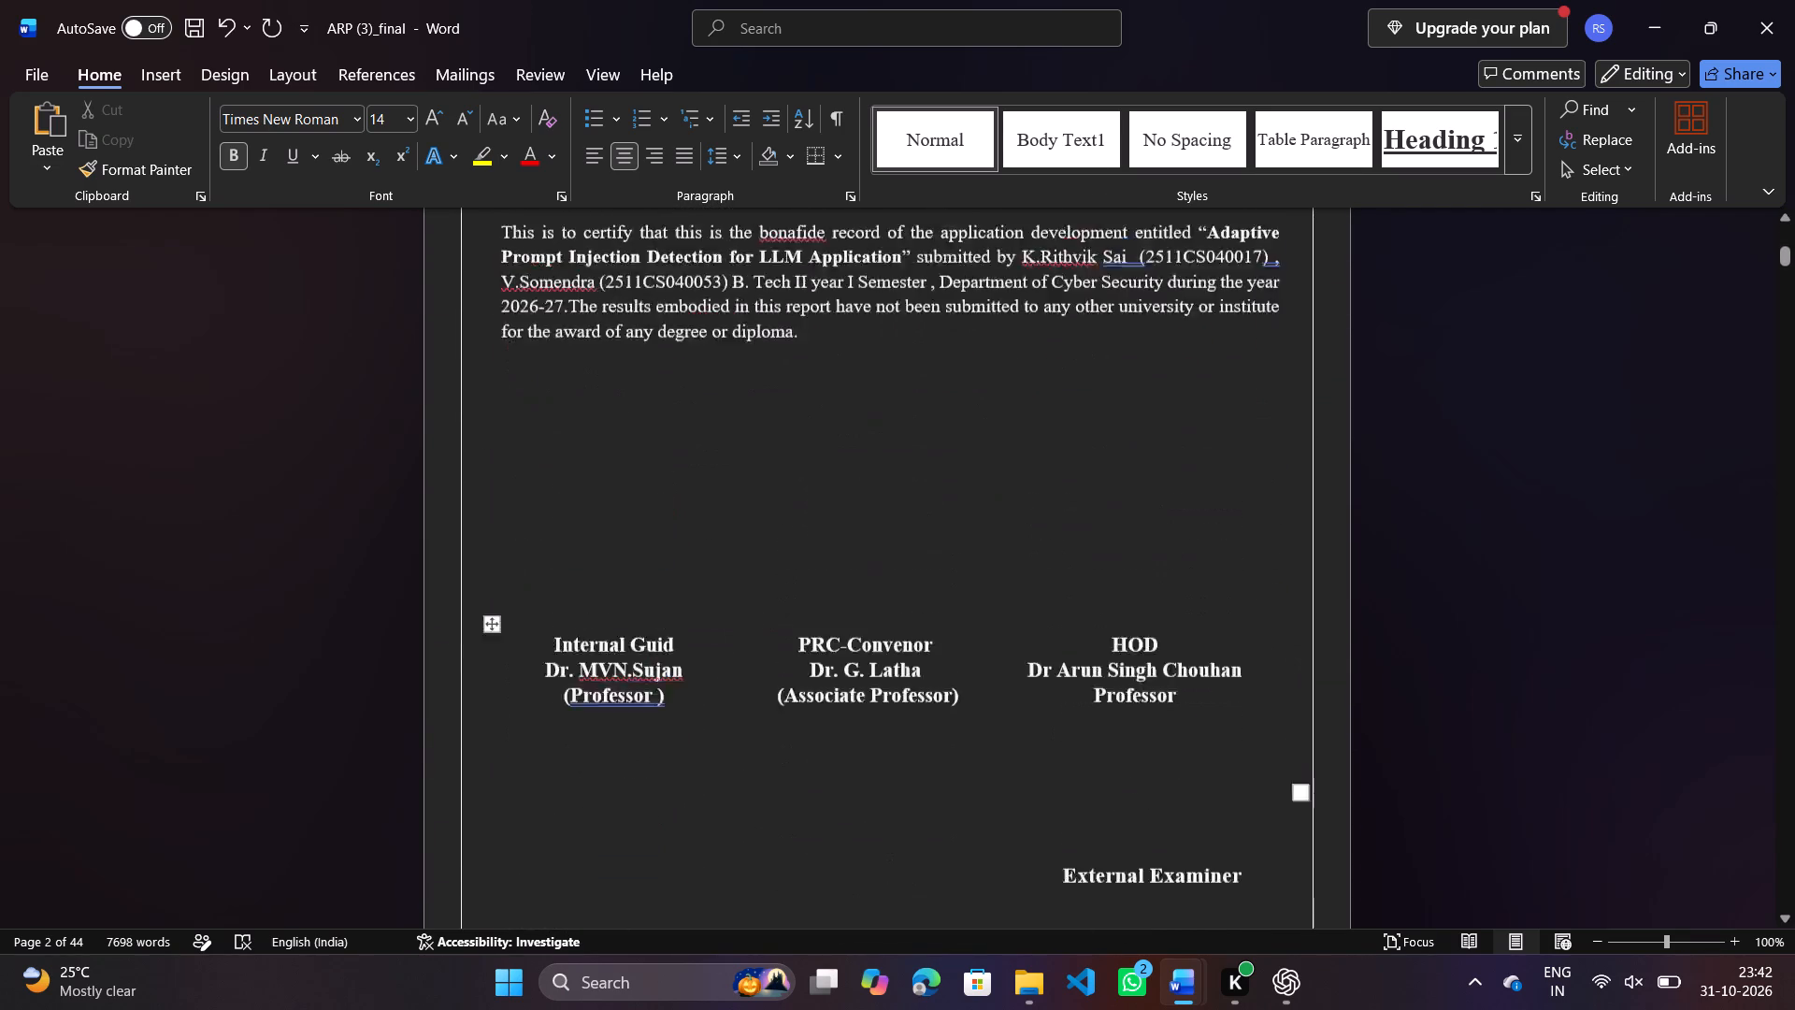
scroll(883, 719, up, 2)
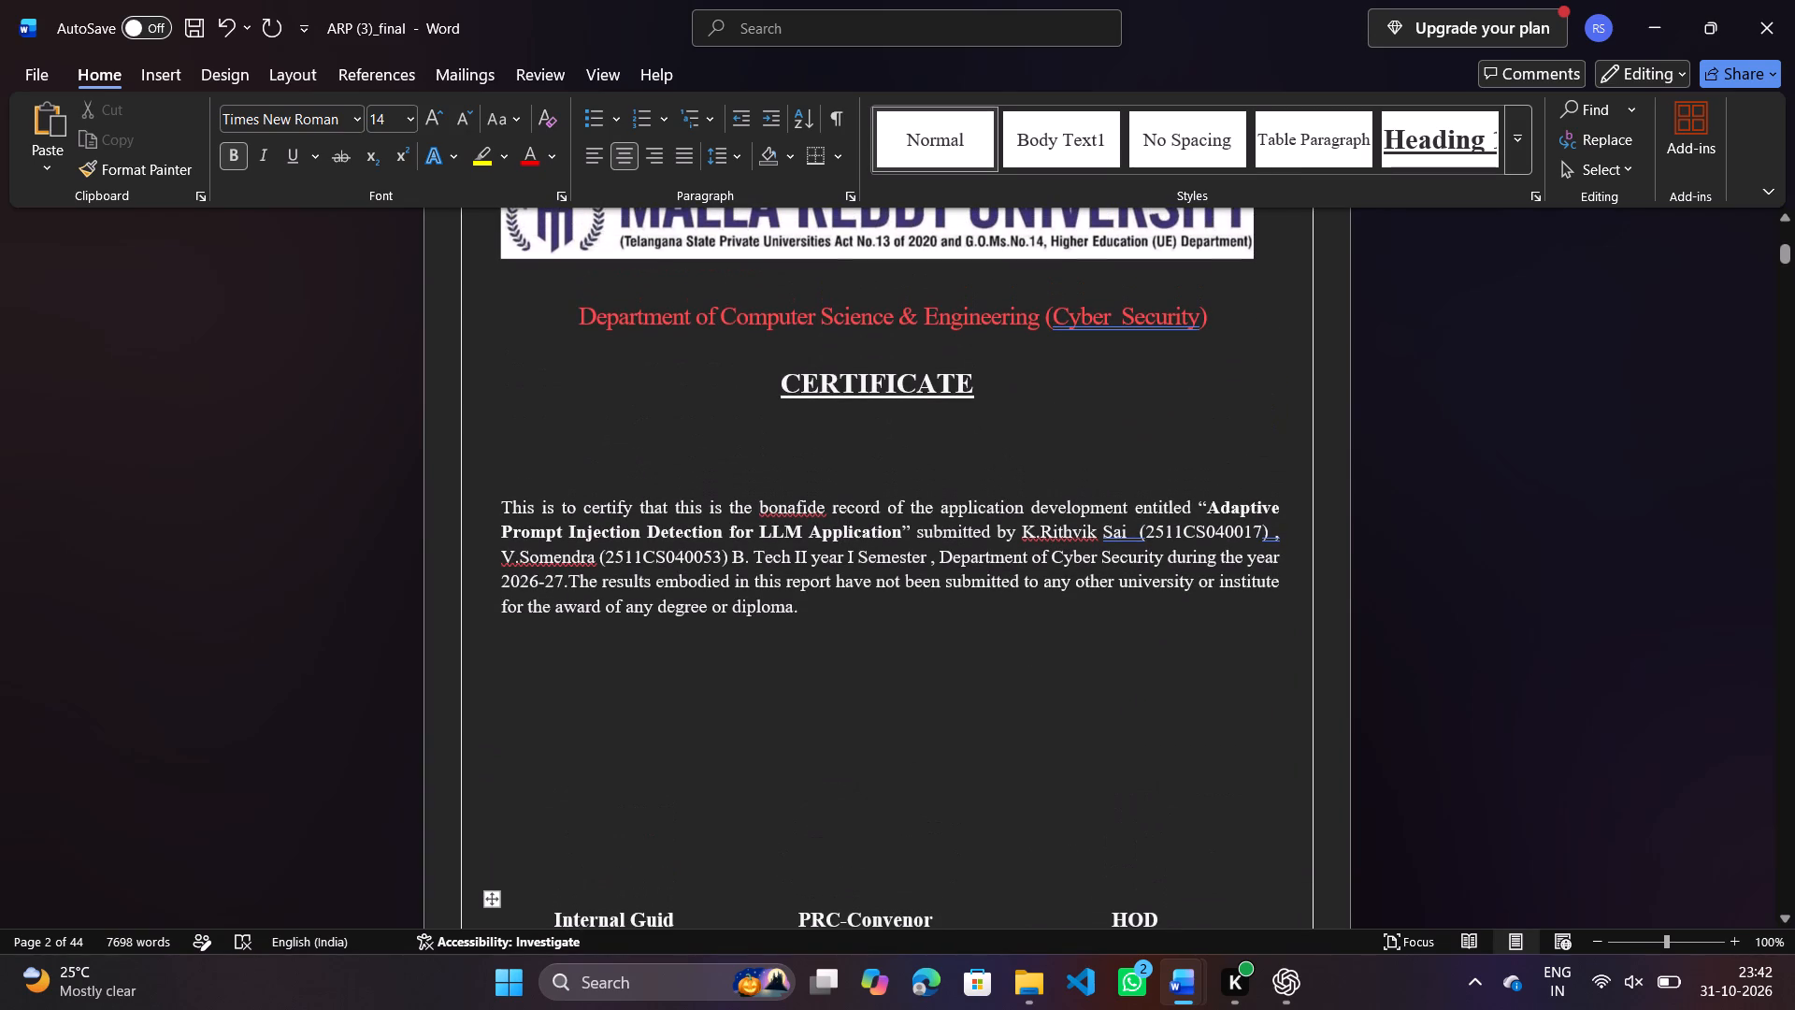
scroll(883, 719, down, 1)
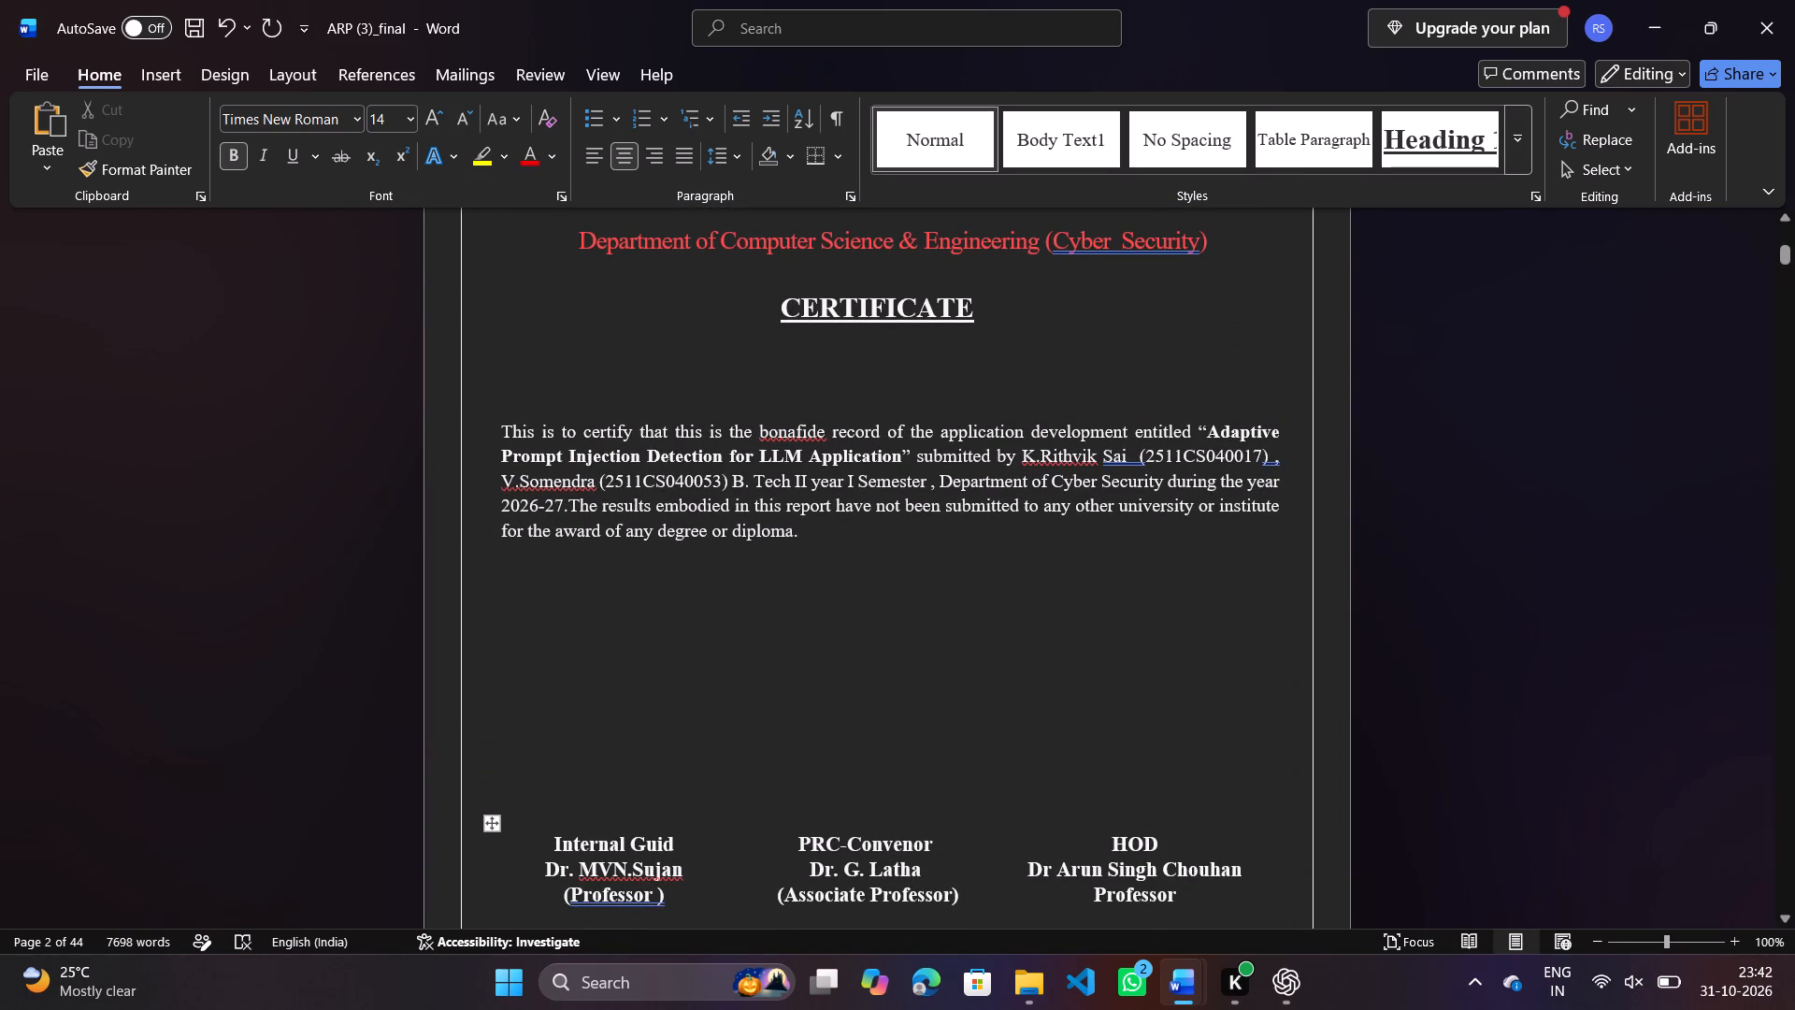
scroll(883, 719, down, 2)
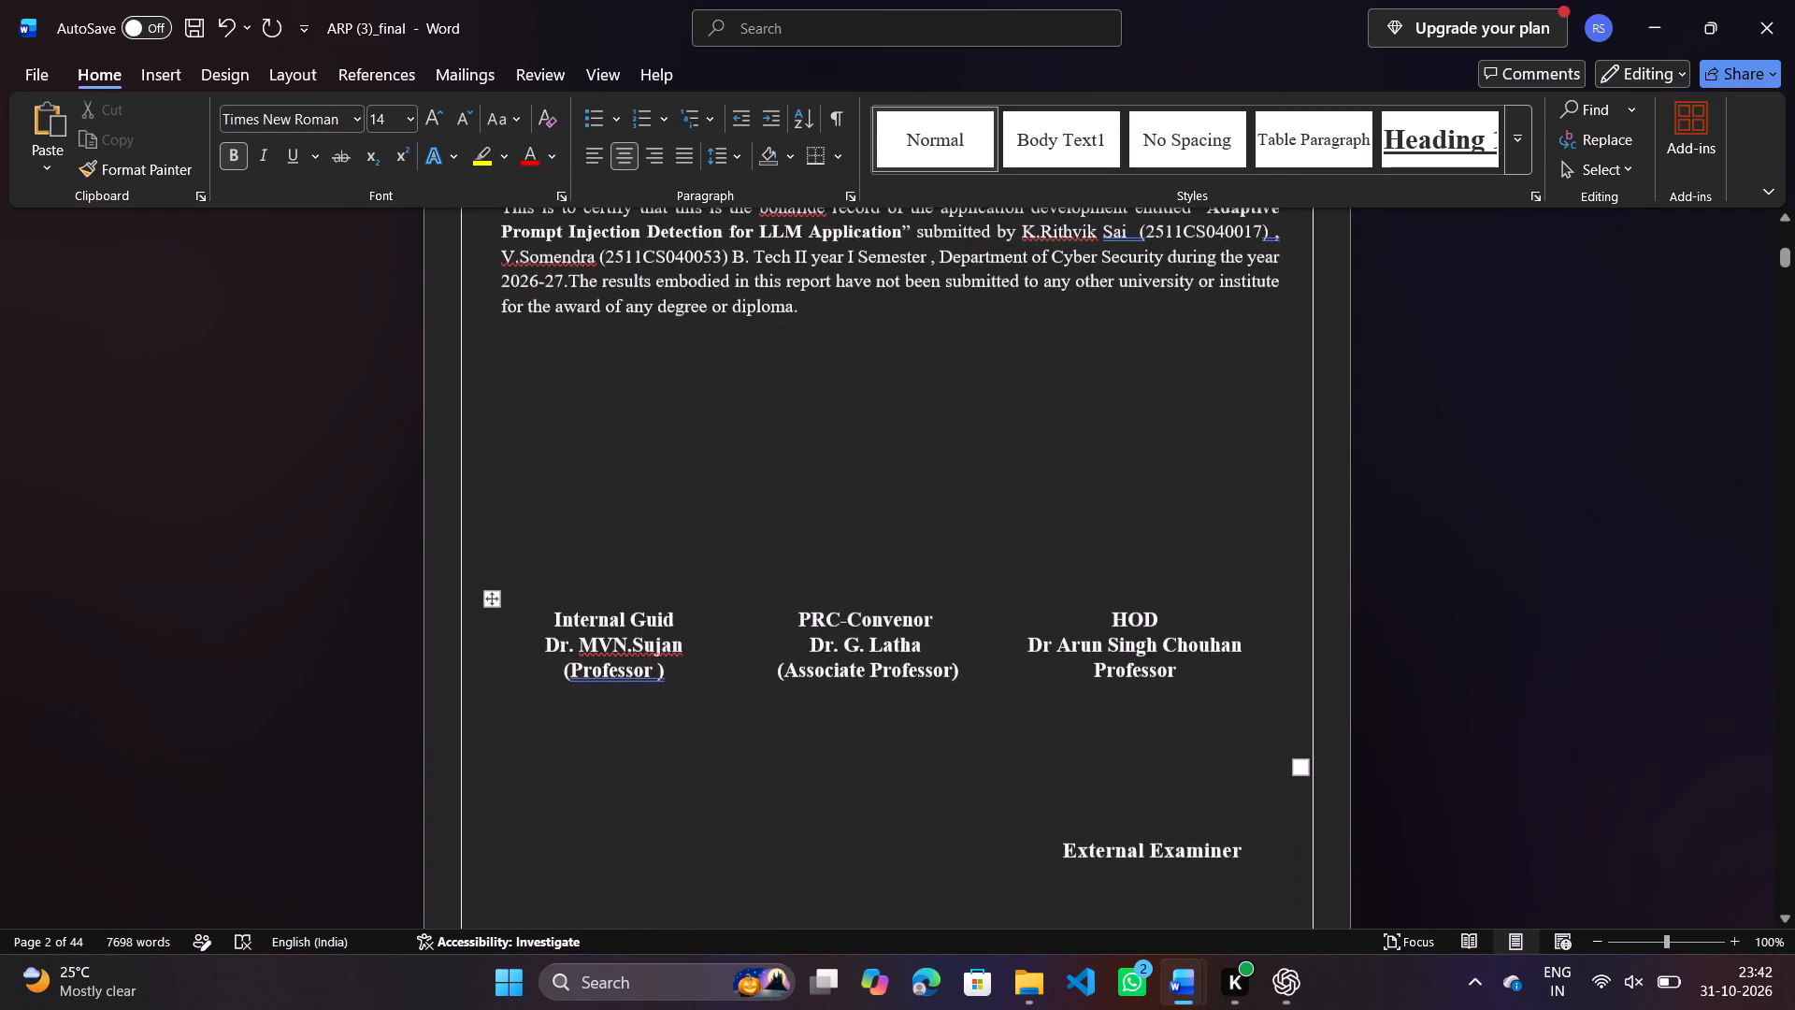
Insert a blank line between the Declaration paragraph and the Place line.
scroll(883, 719, down, 3)
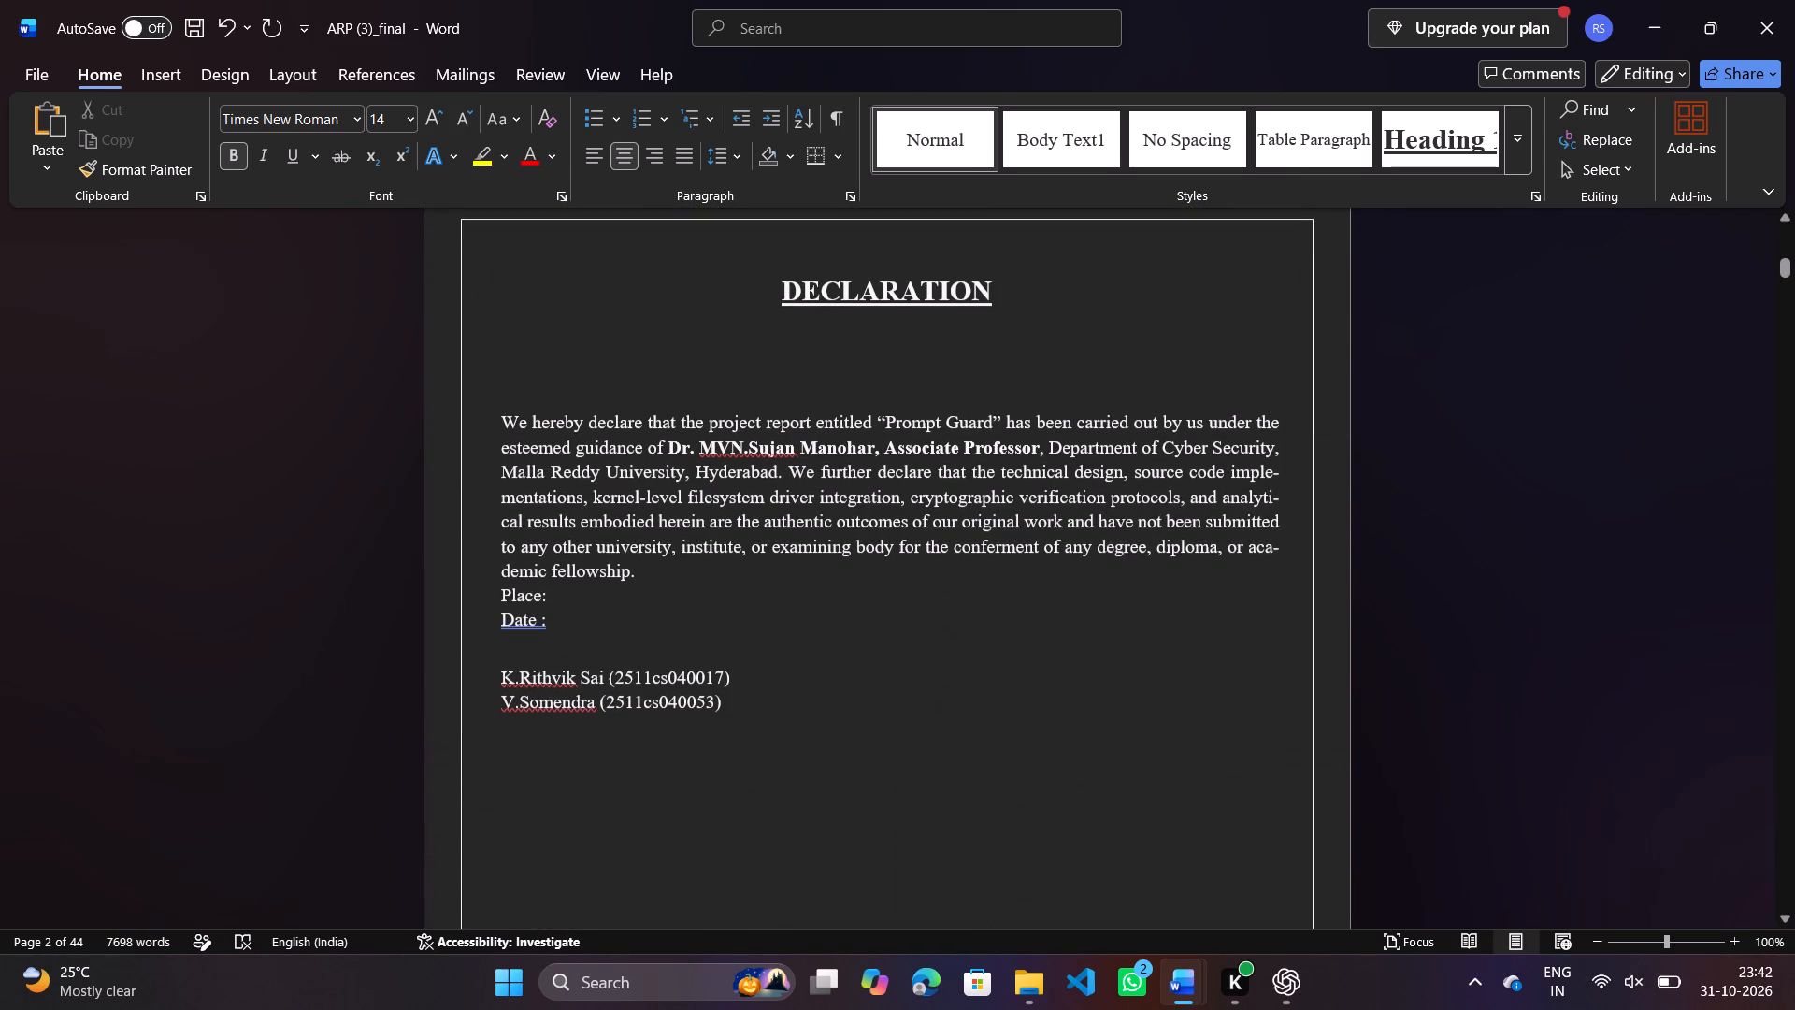
scroll(883, 719, down, 1)
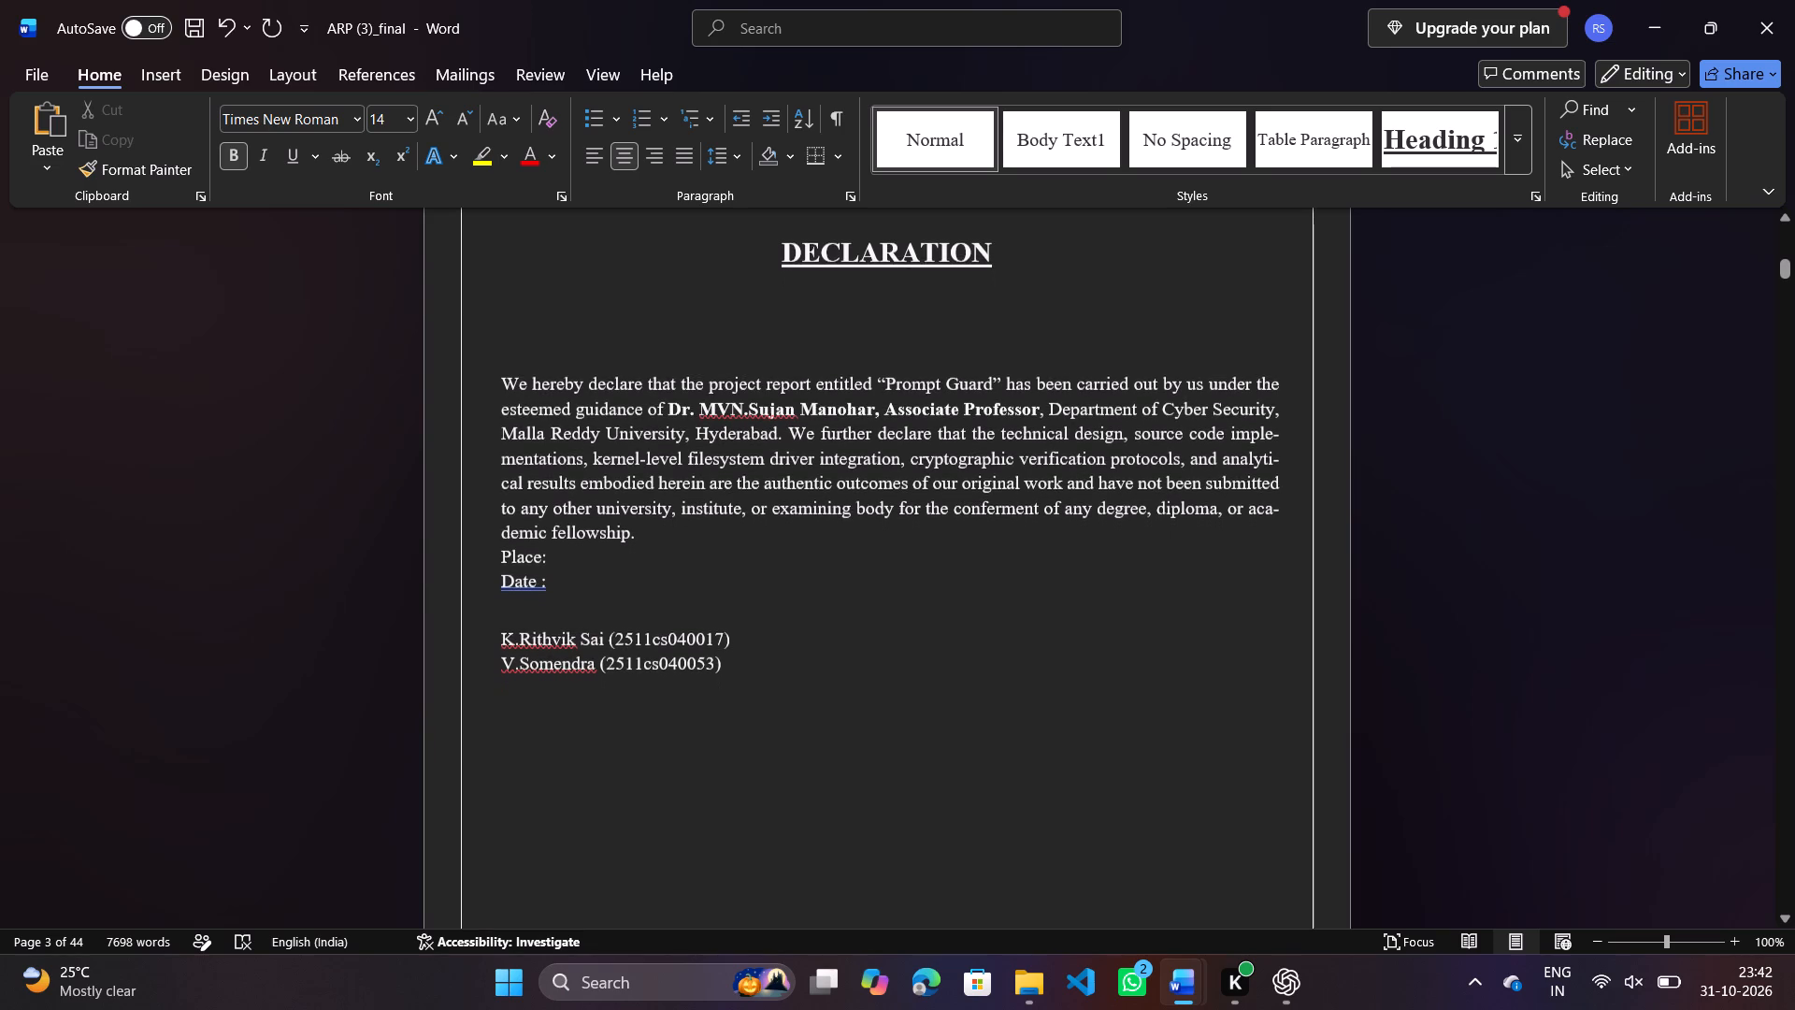
scroll(883, 719, down, 1)
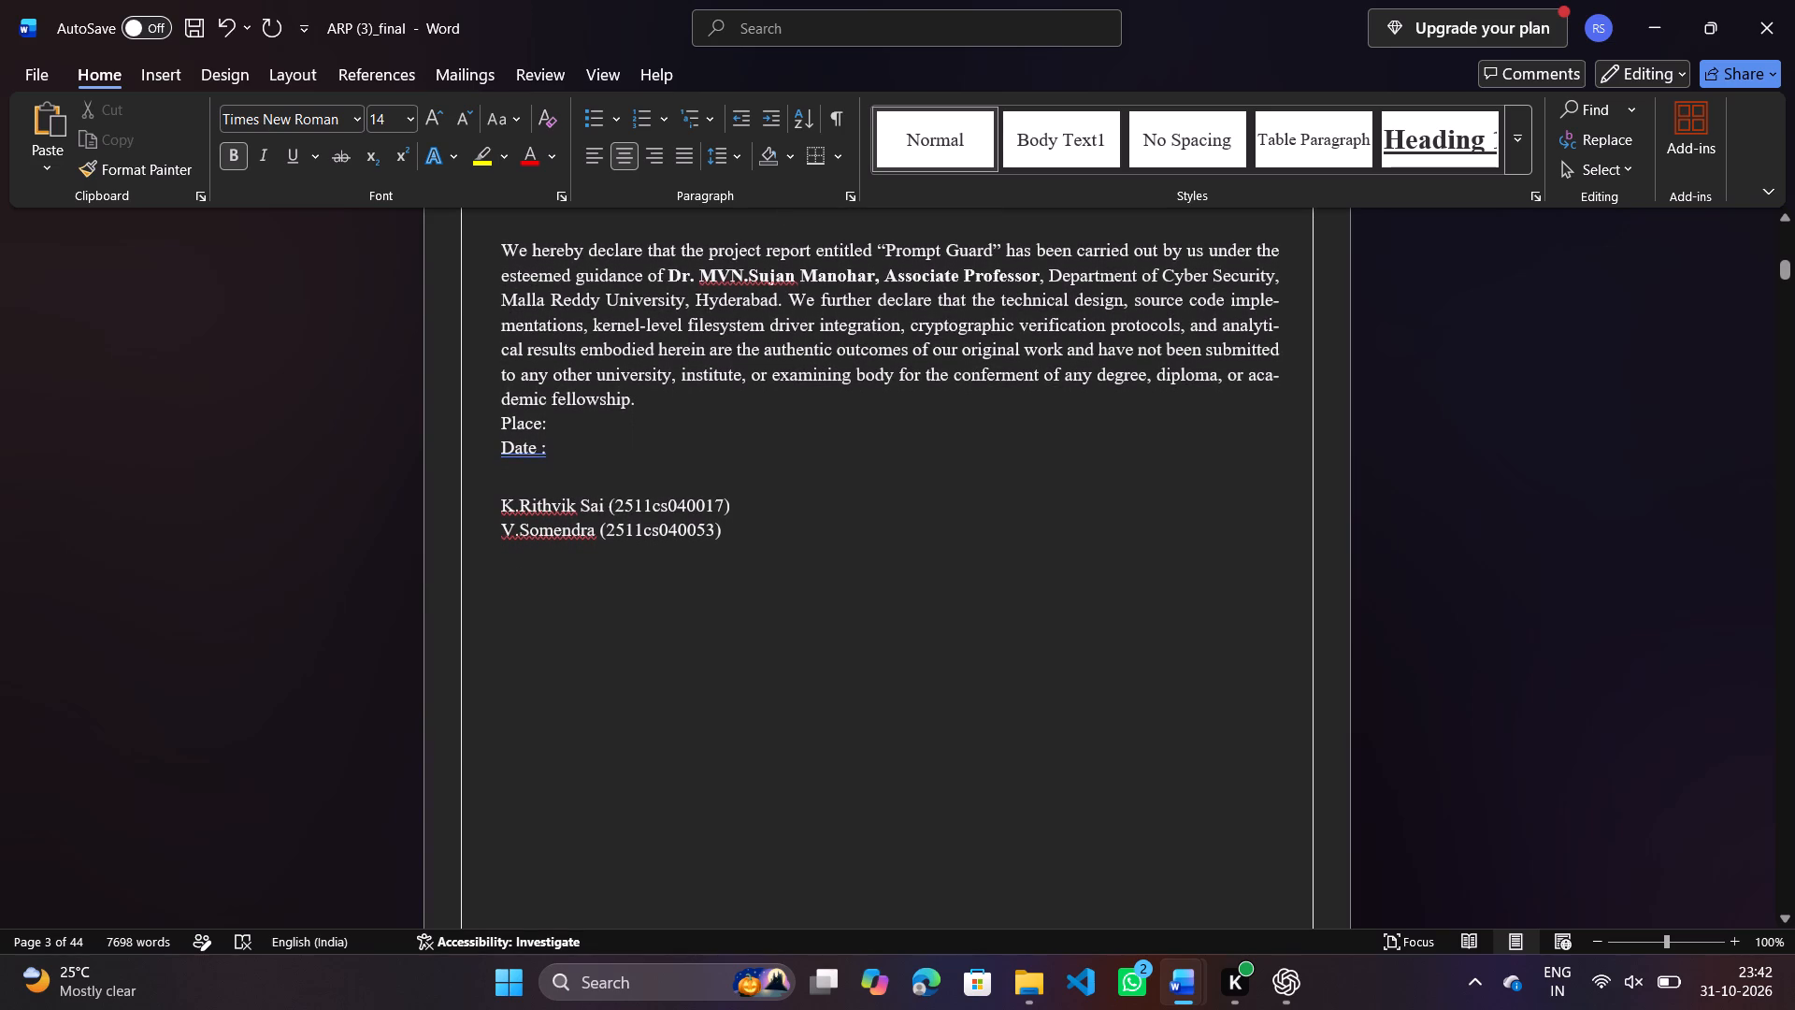
scroll(883, 719, up, 1)
scroll(883, 719, down, 2)
scroll(883, 719, up, 1)
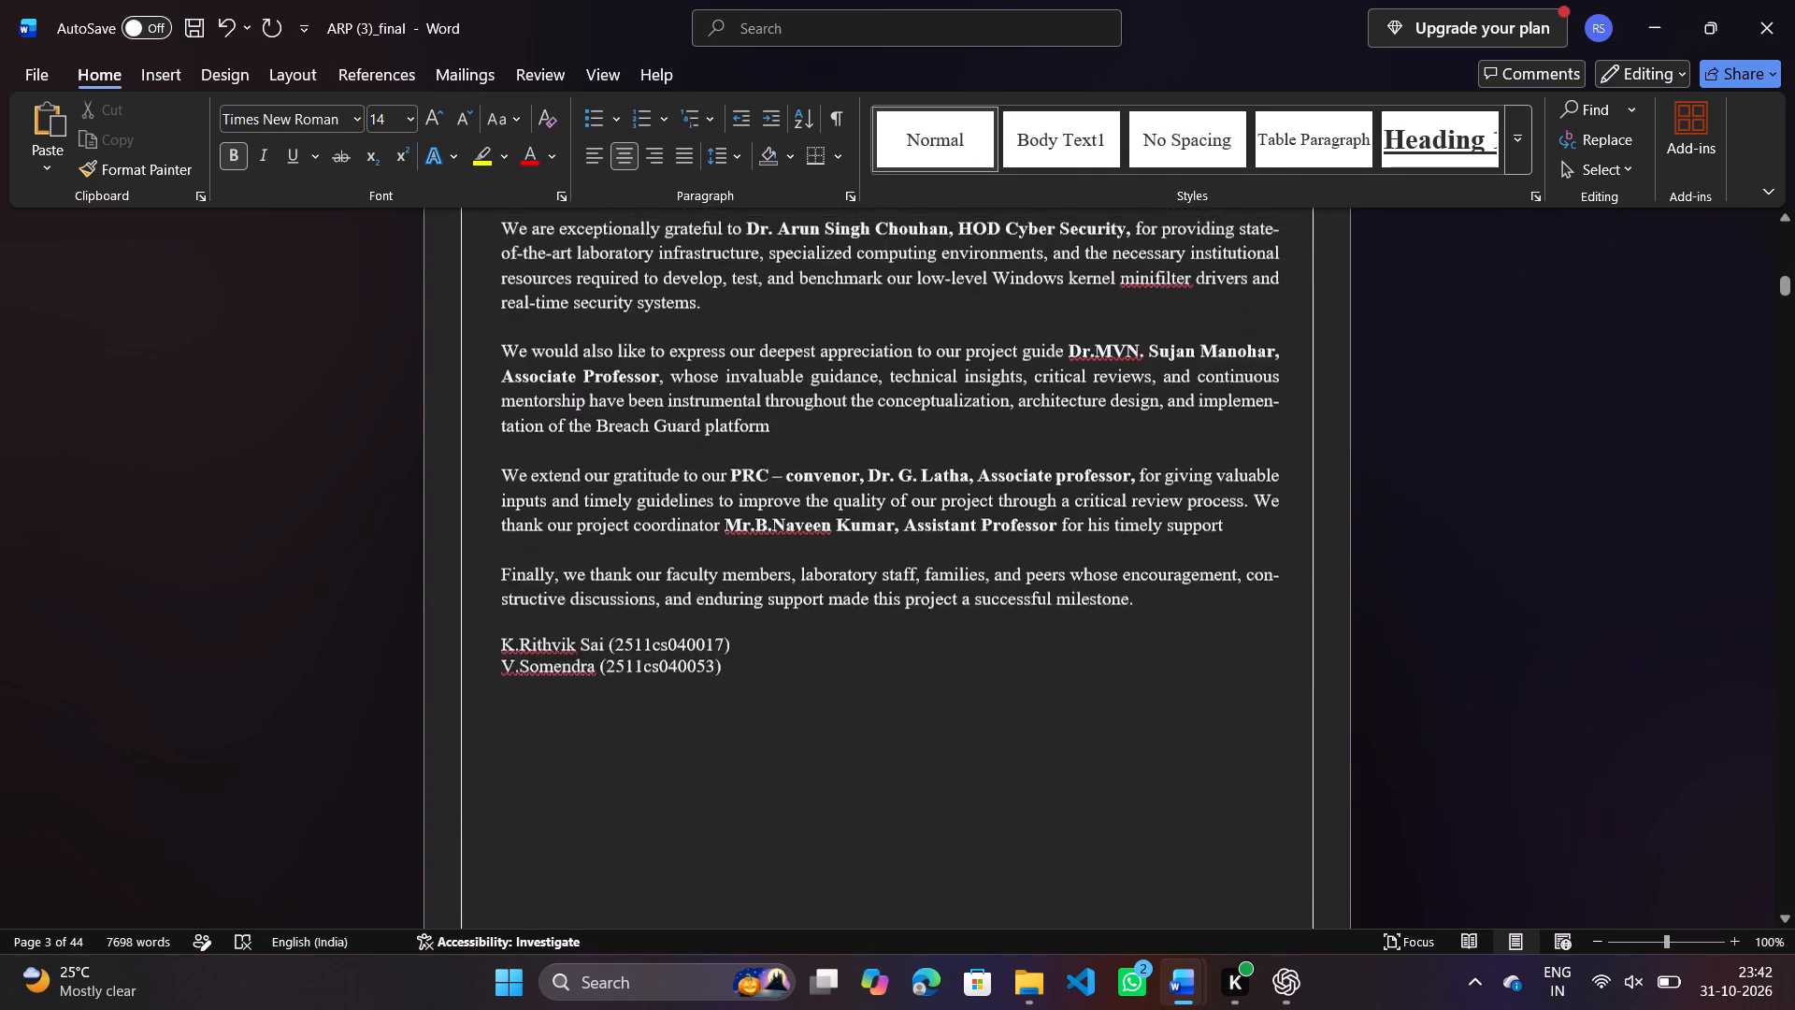
scroll(883, 719, up, 3)
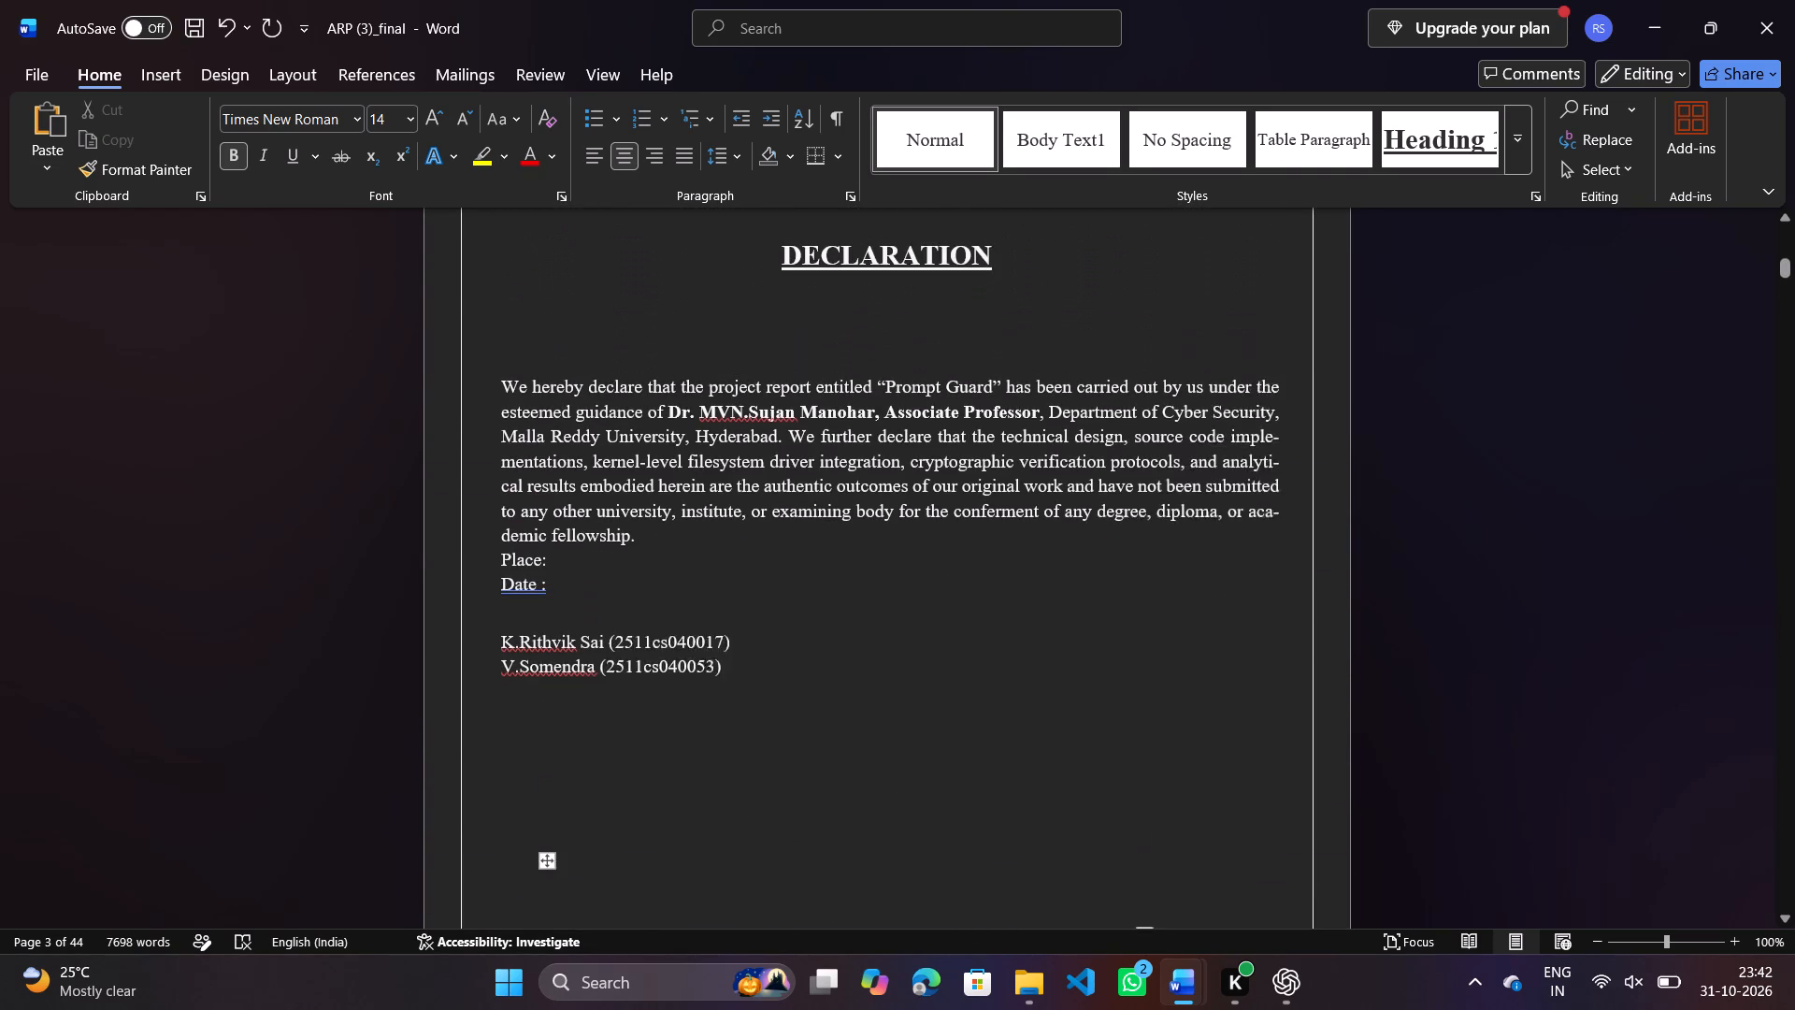
click(583, 600)
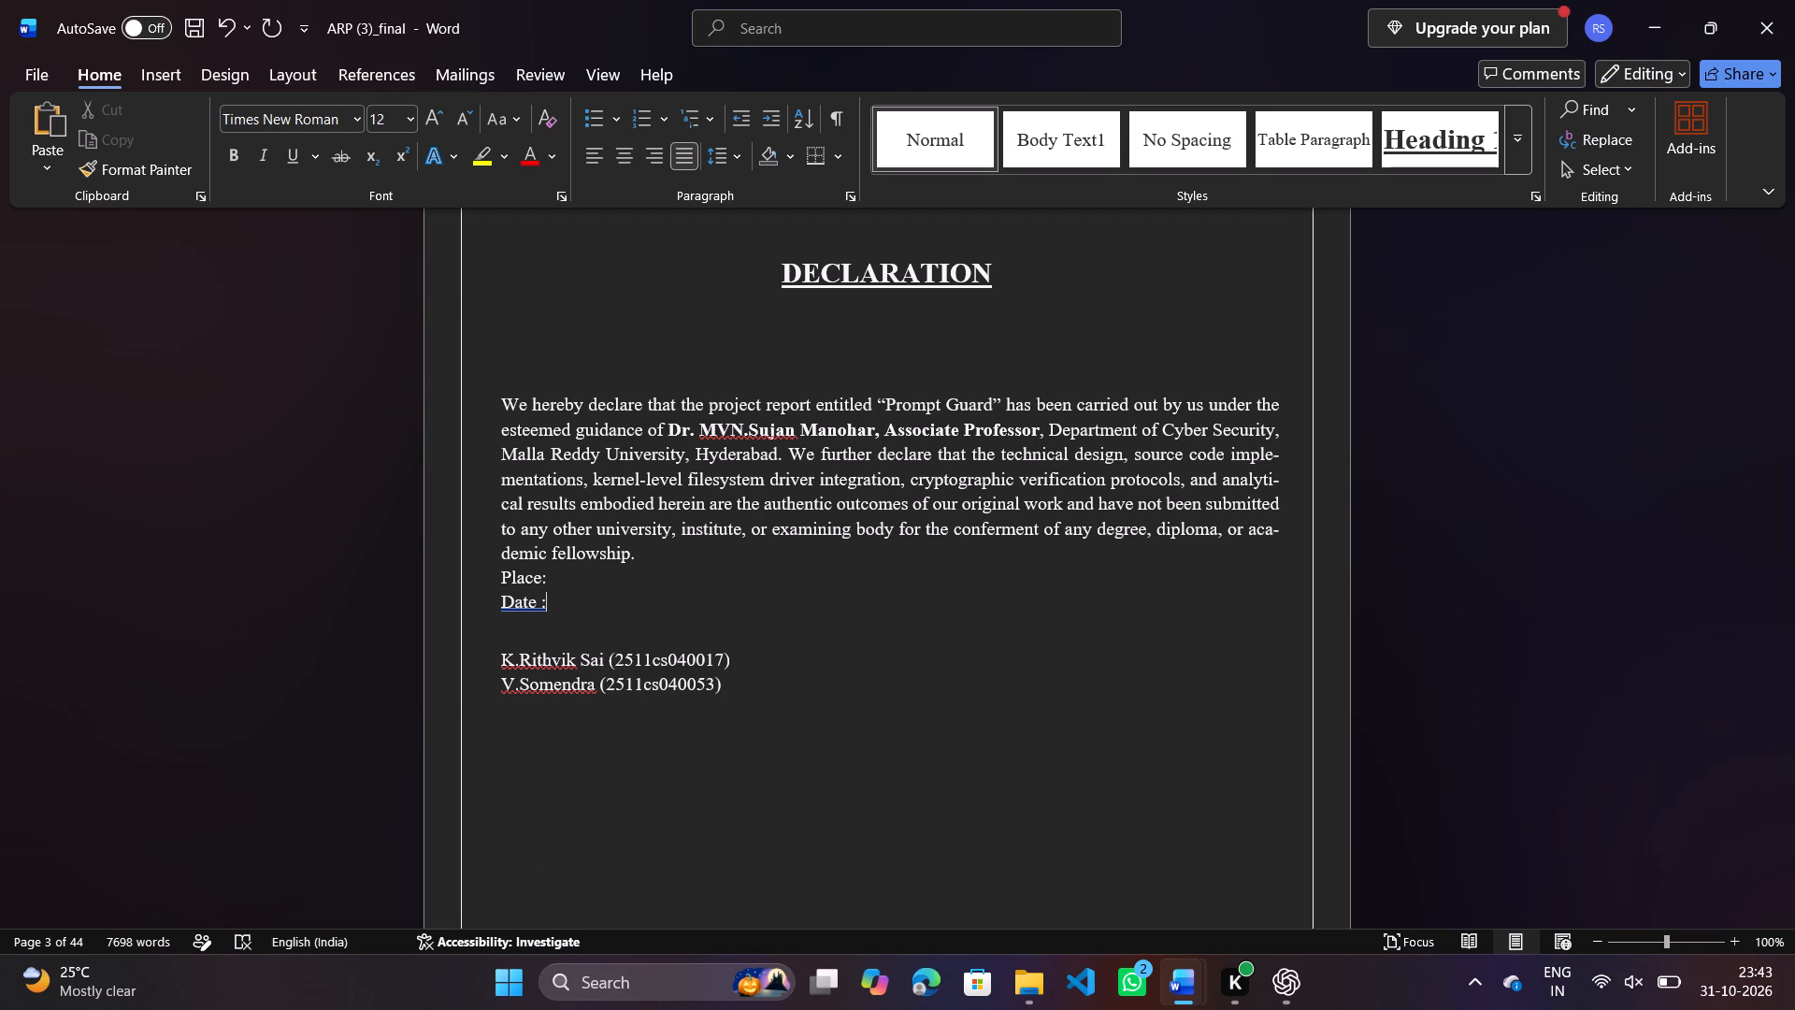
click(641, 557)
key(Return)
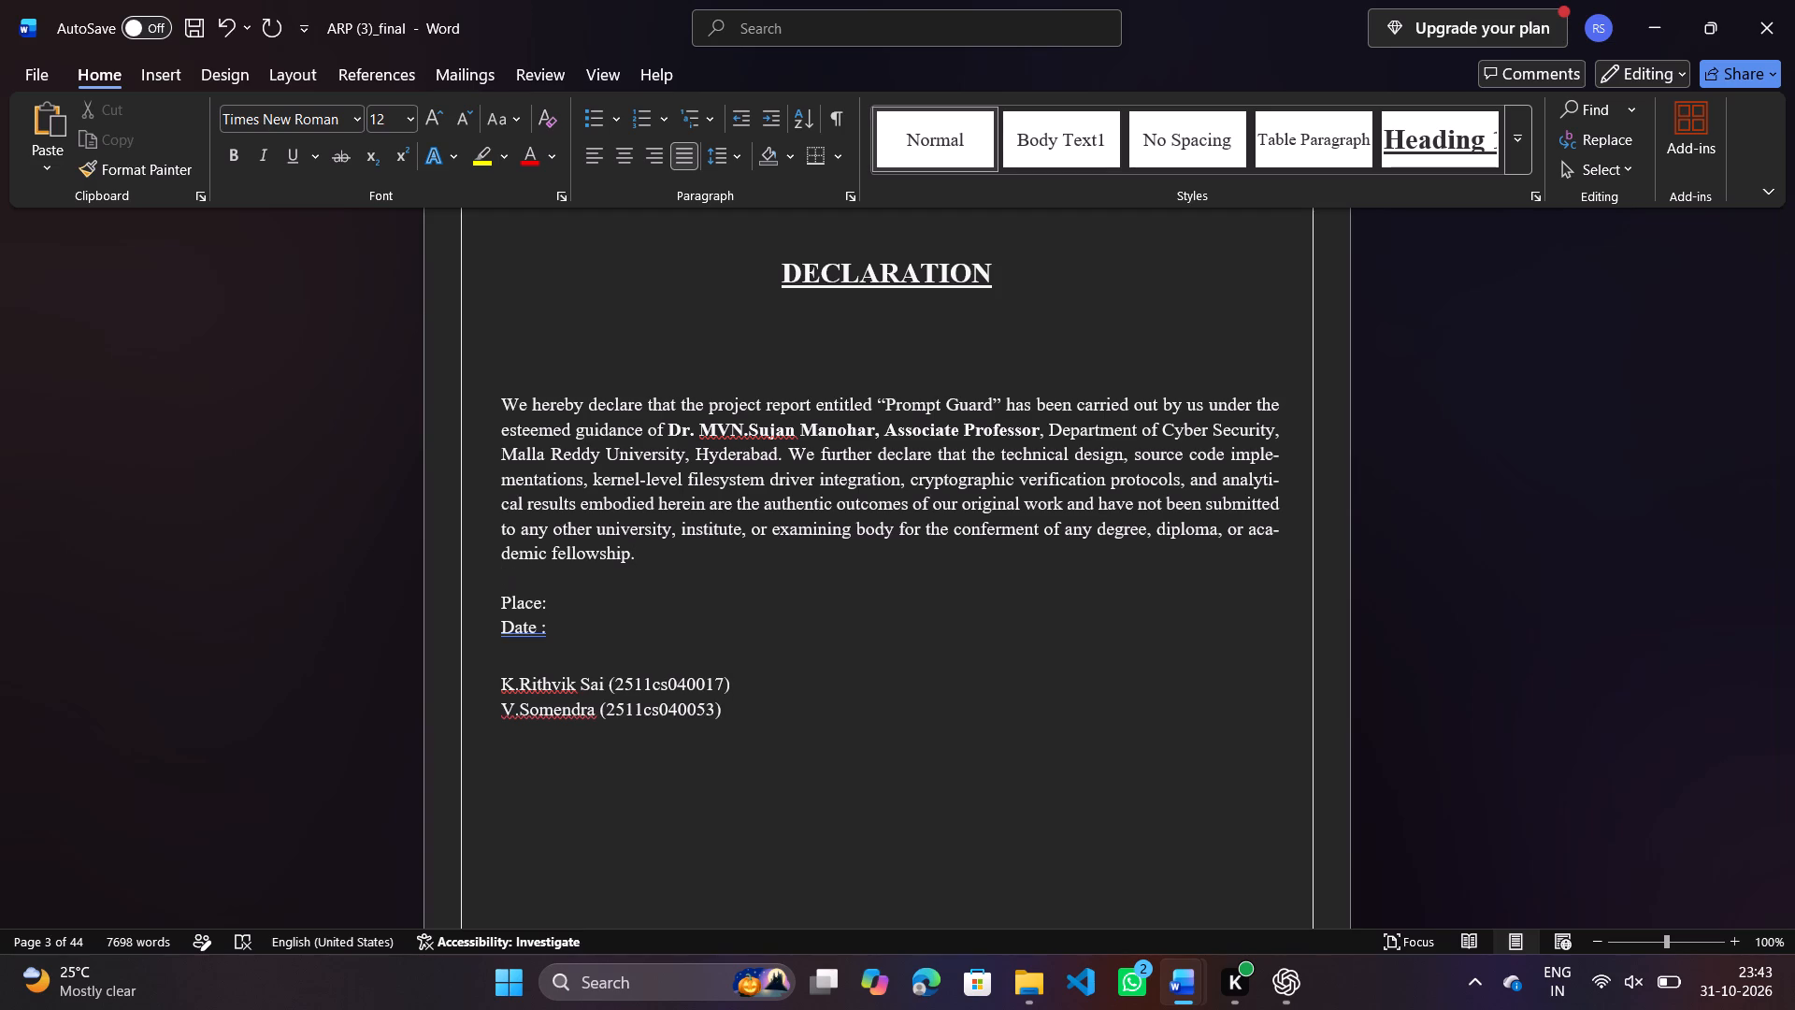
Insert two blank lines above the authors' names at the end of the acknowledgements page.
scroll(757, 671, down, 1)
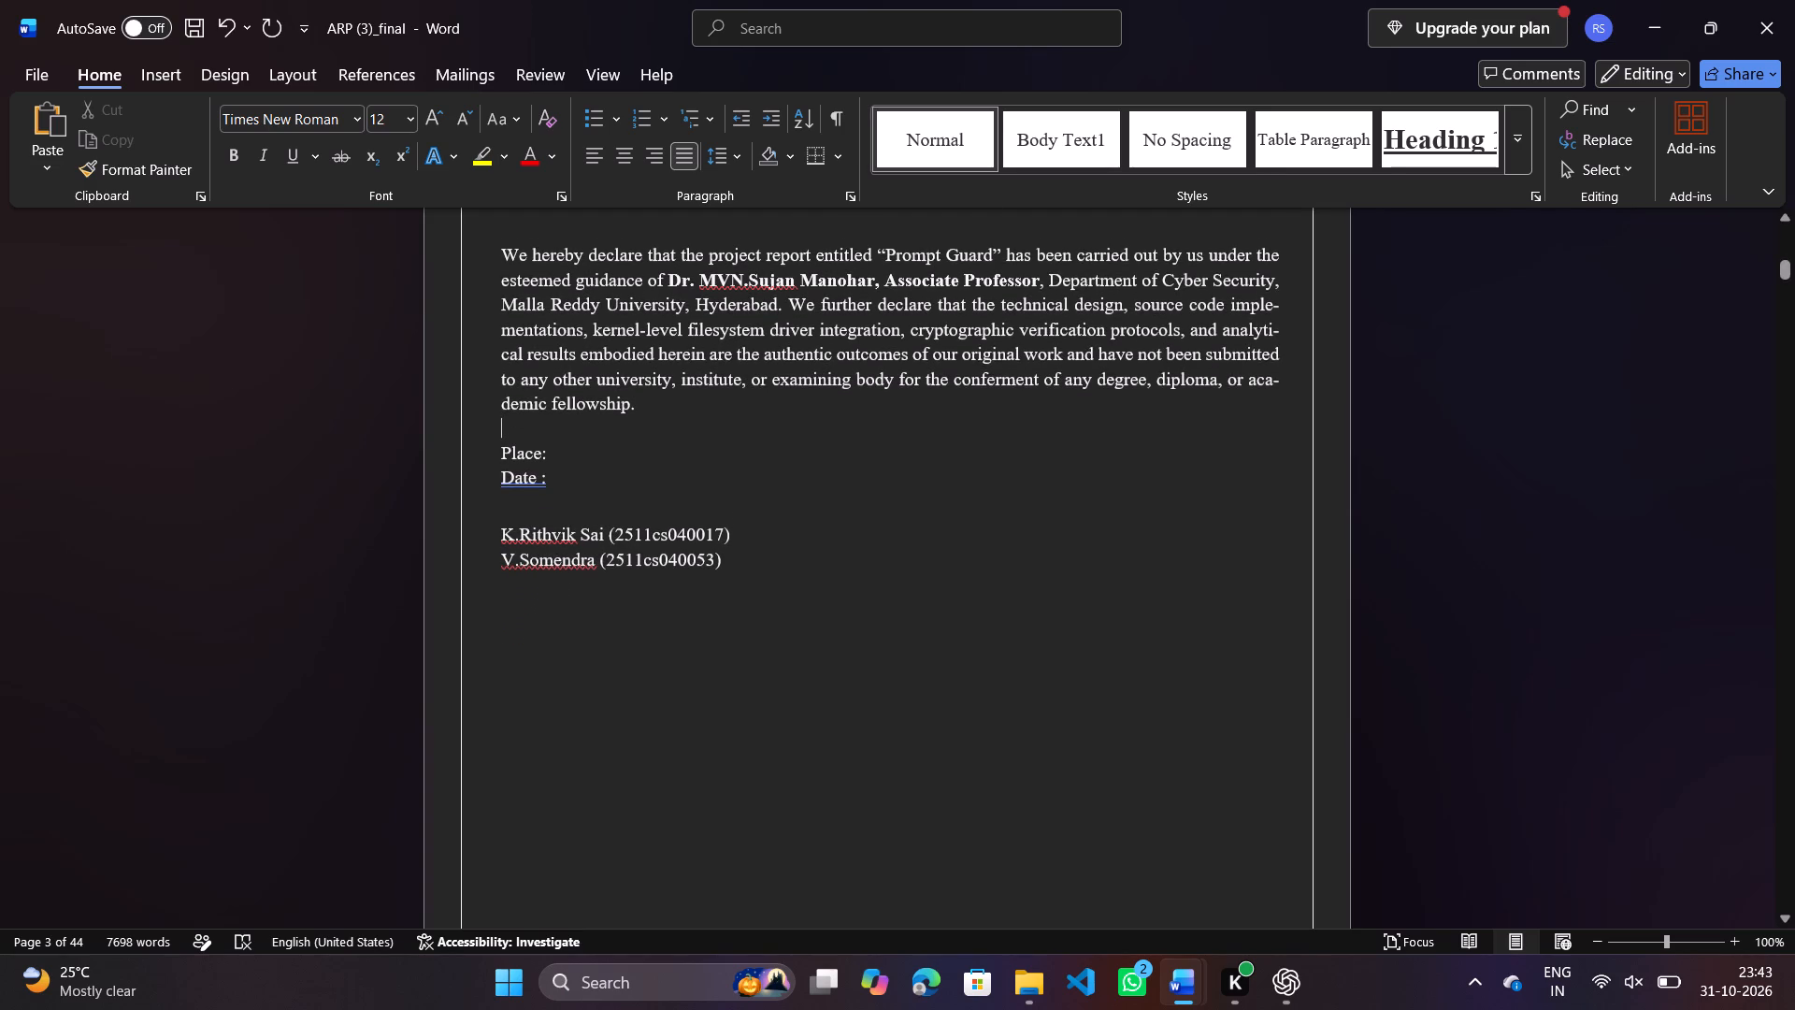
click(757, 685)
scroll(757, 685, down, 2)
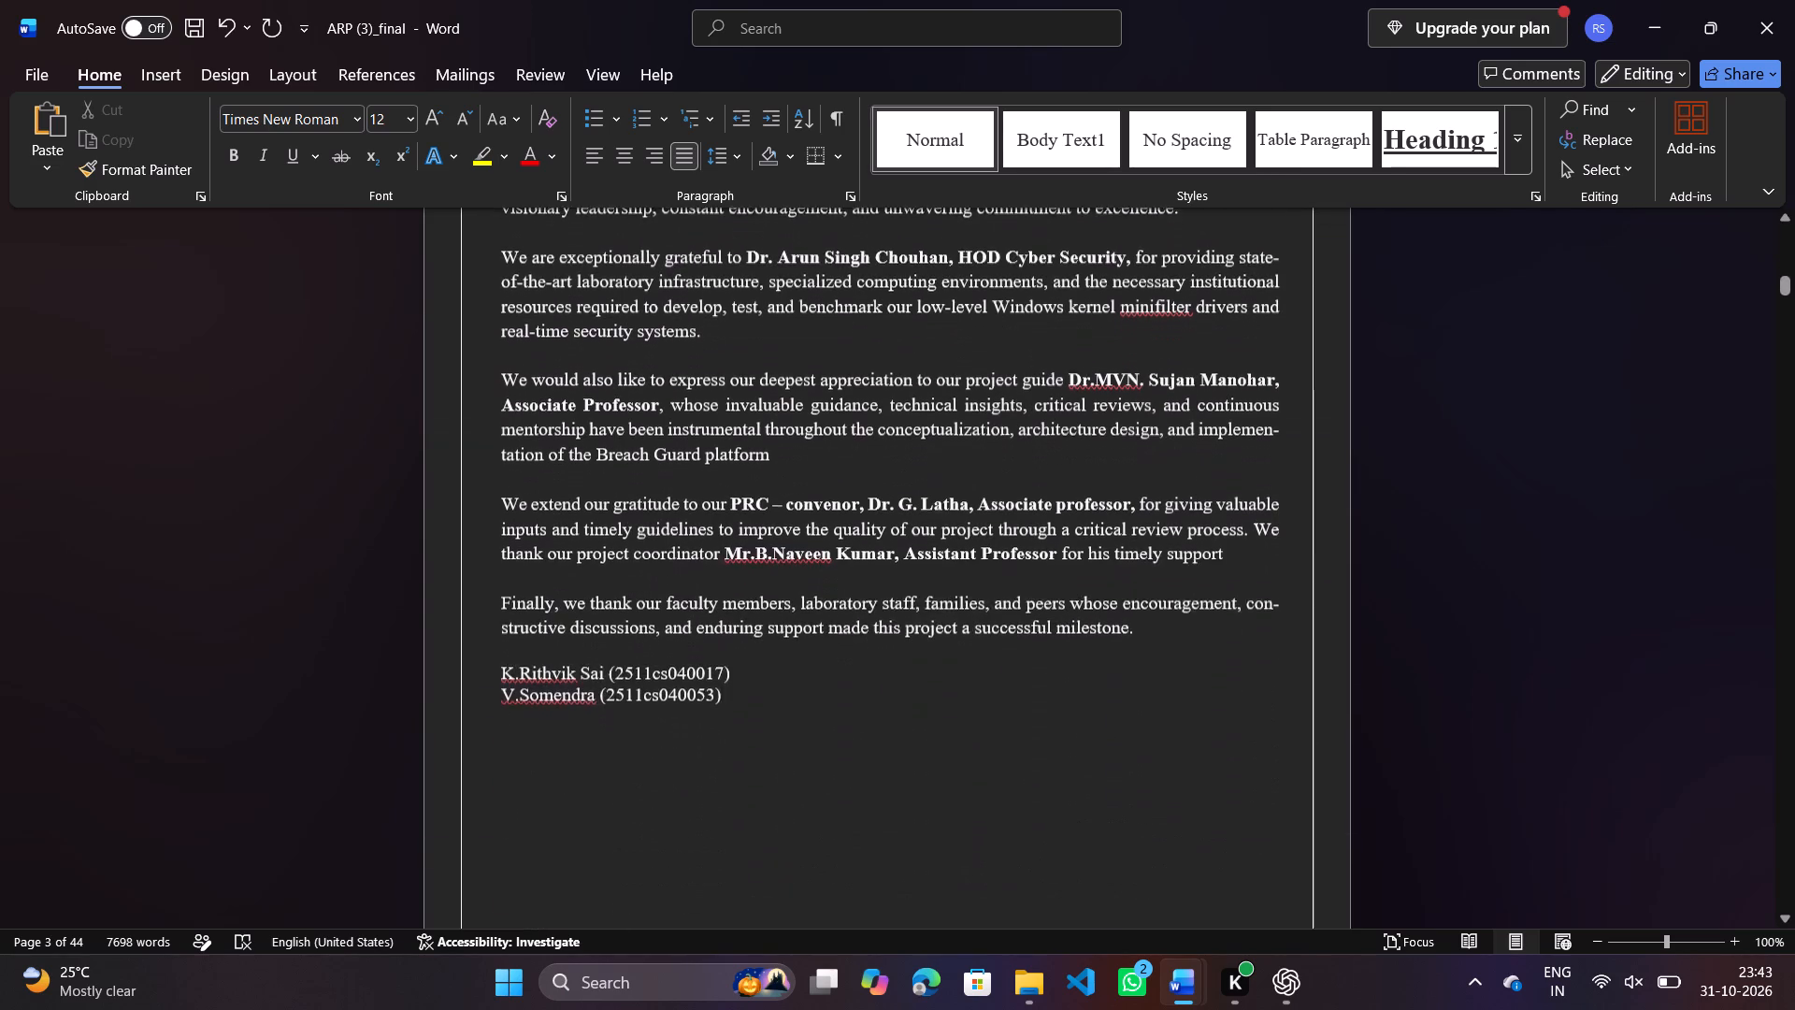
scroll(757, 685, down, 1)
scroll(757, 685, up, 1)
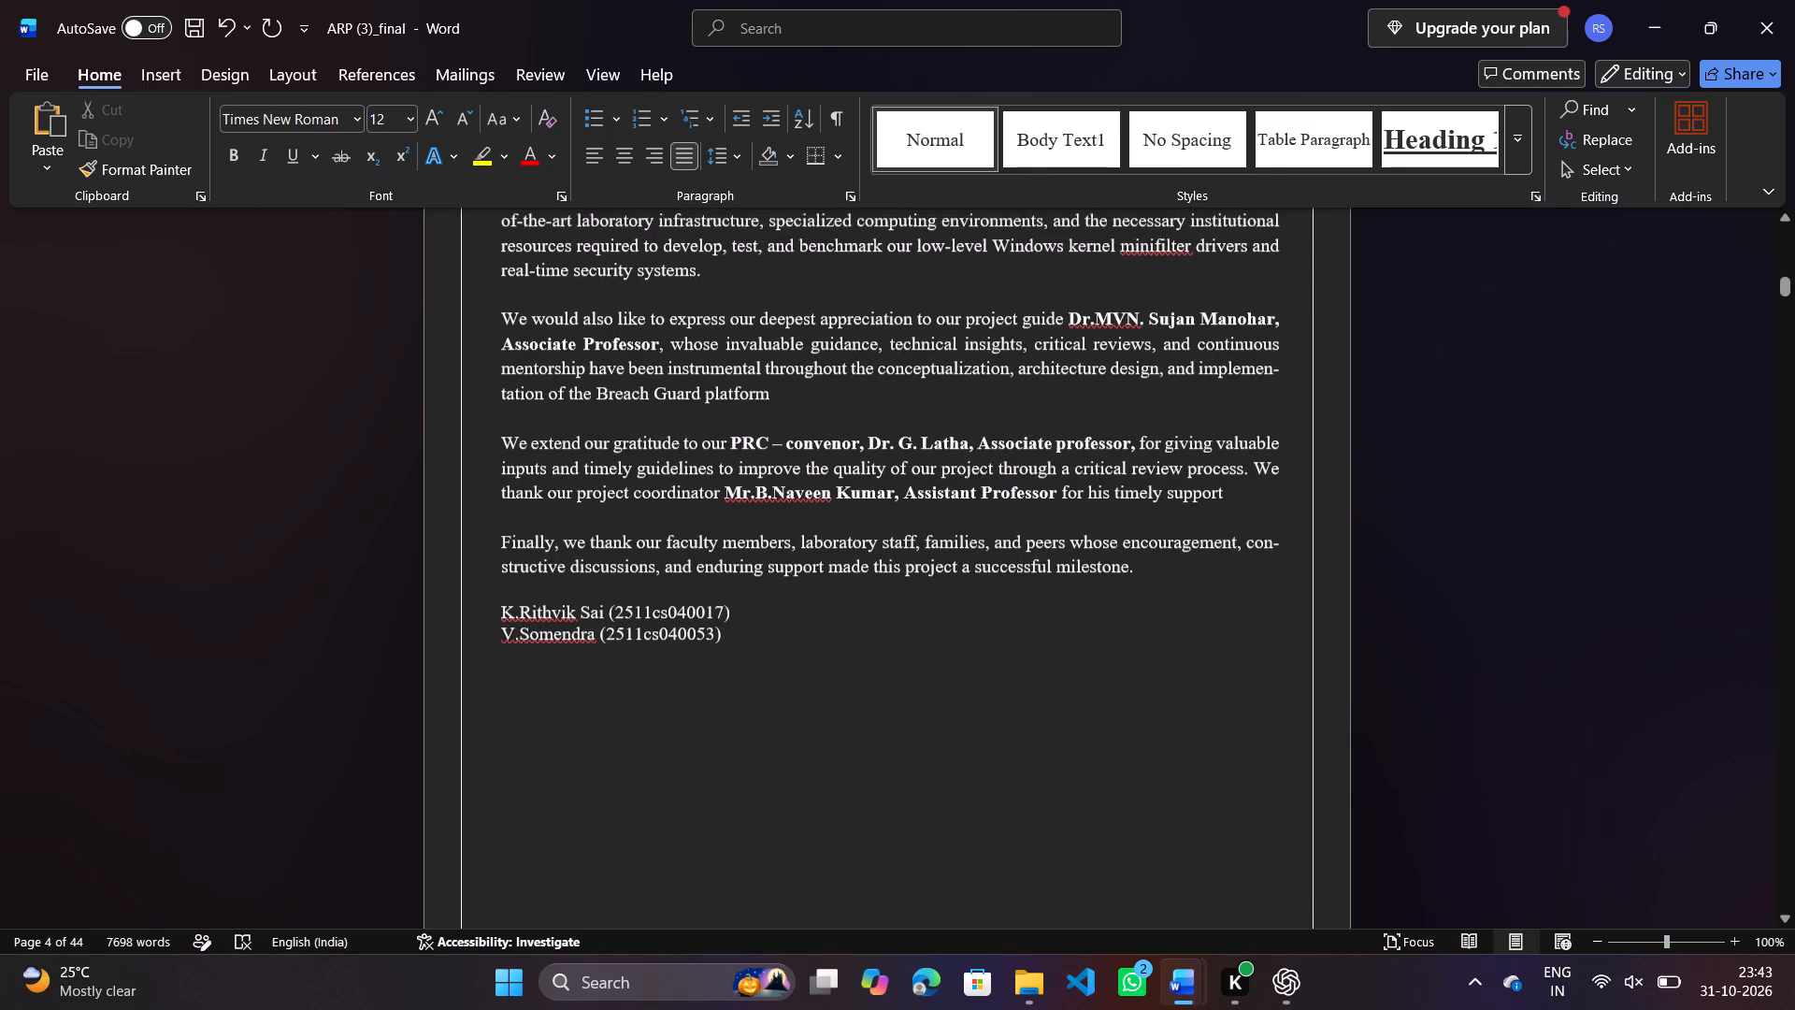
click(716, 600)
key(Return)
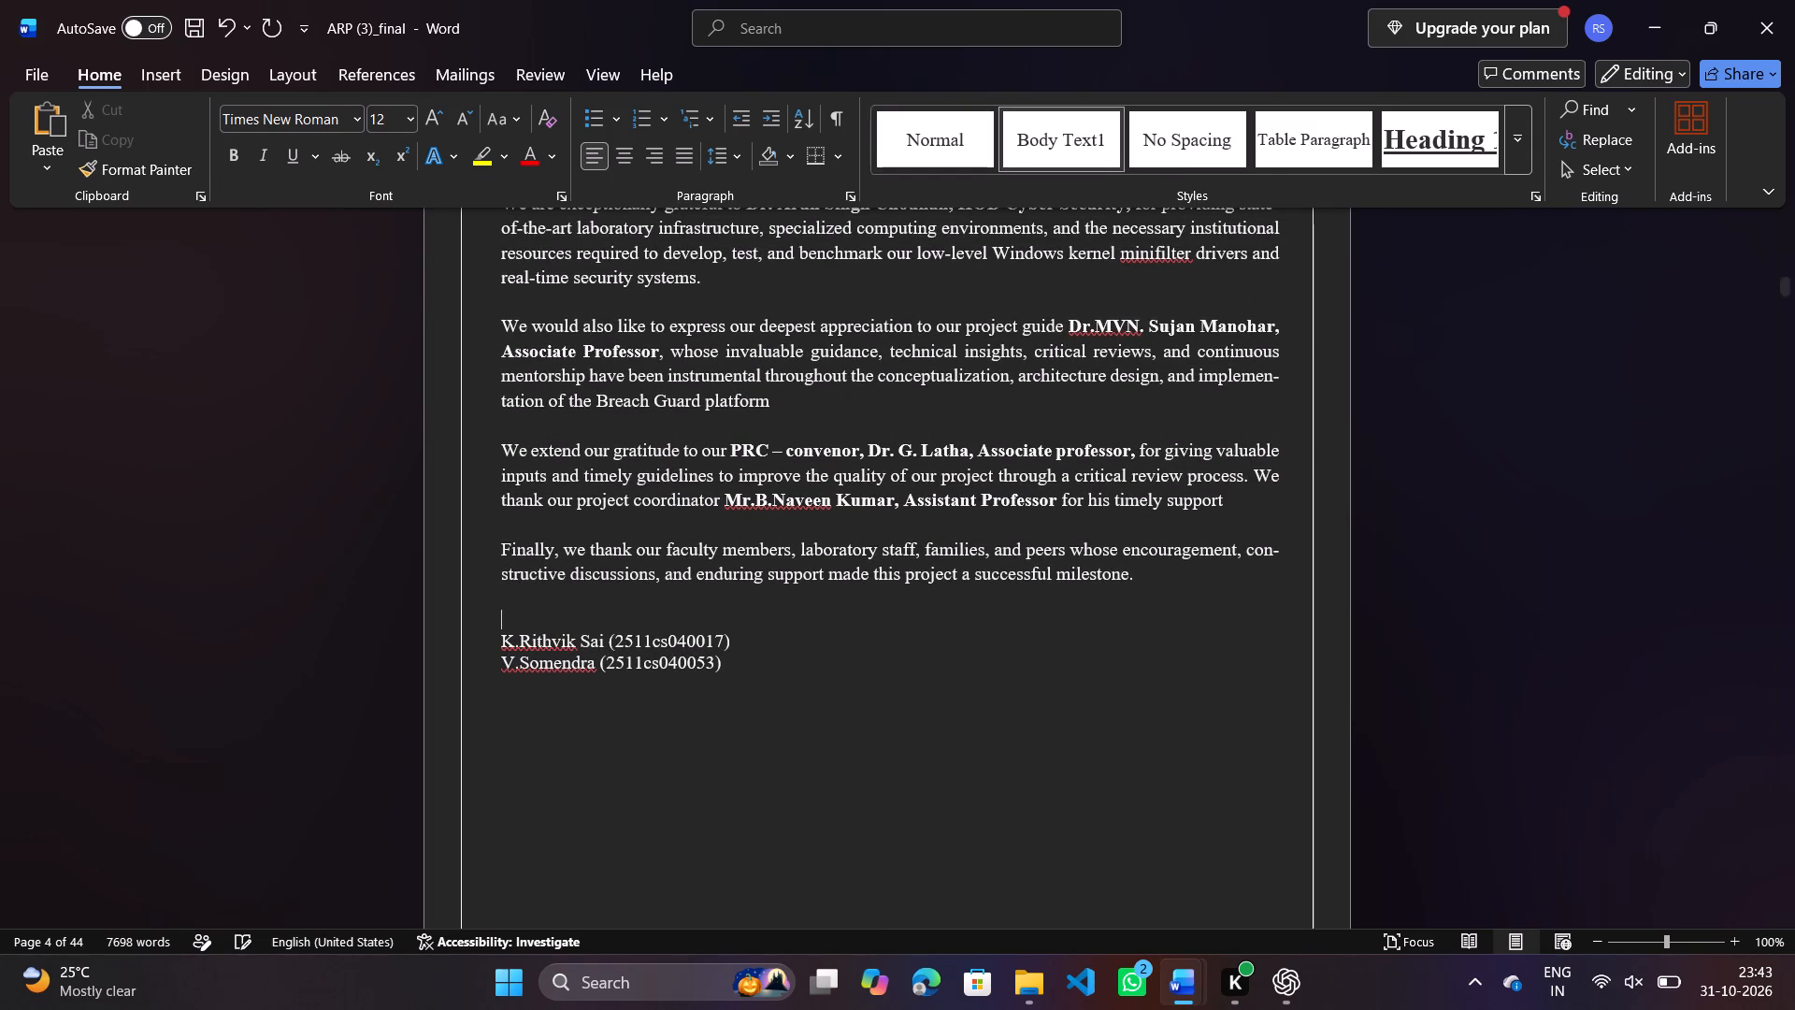
key(Return)
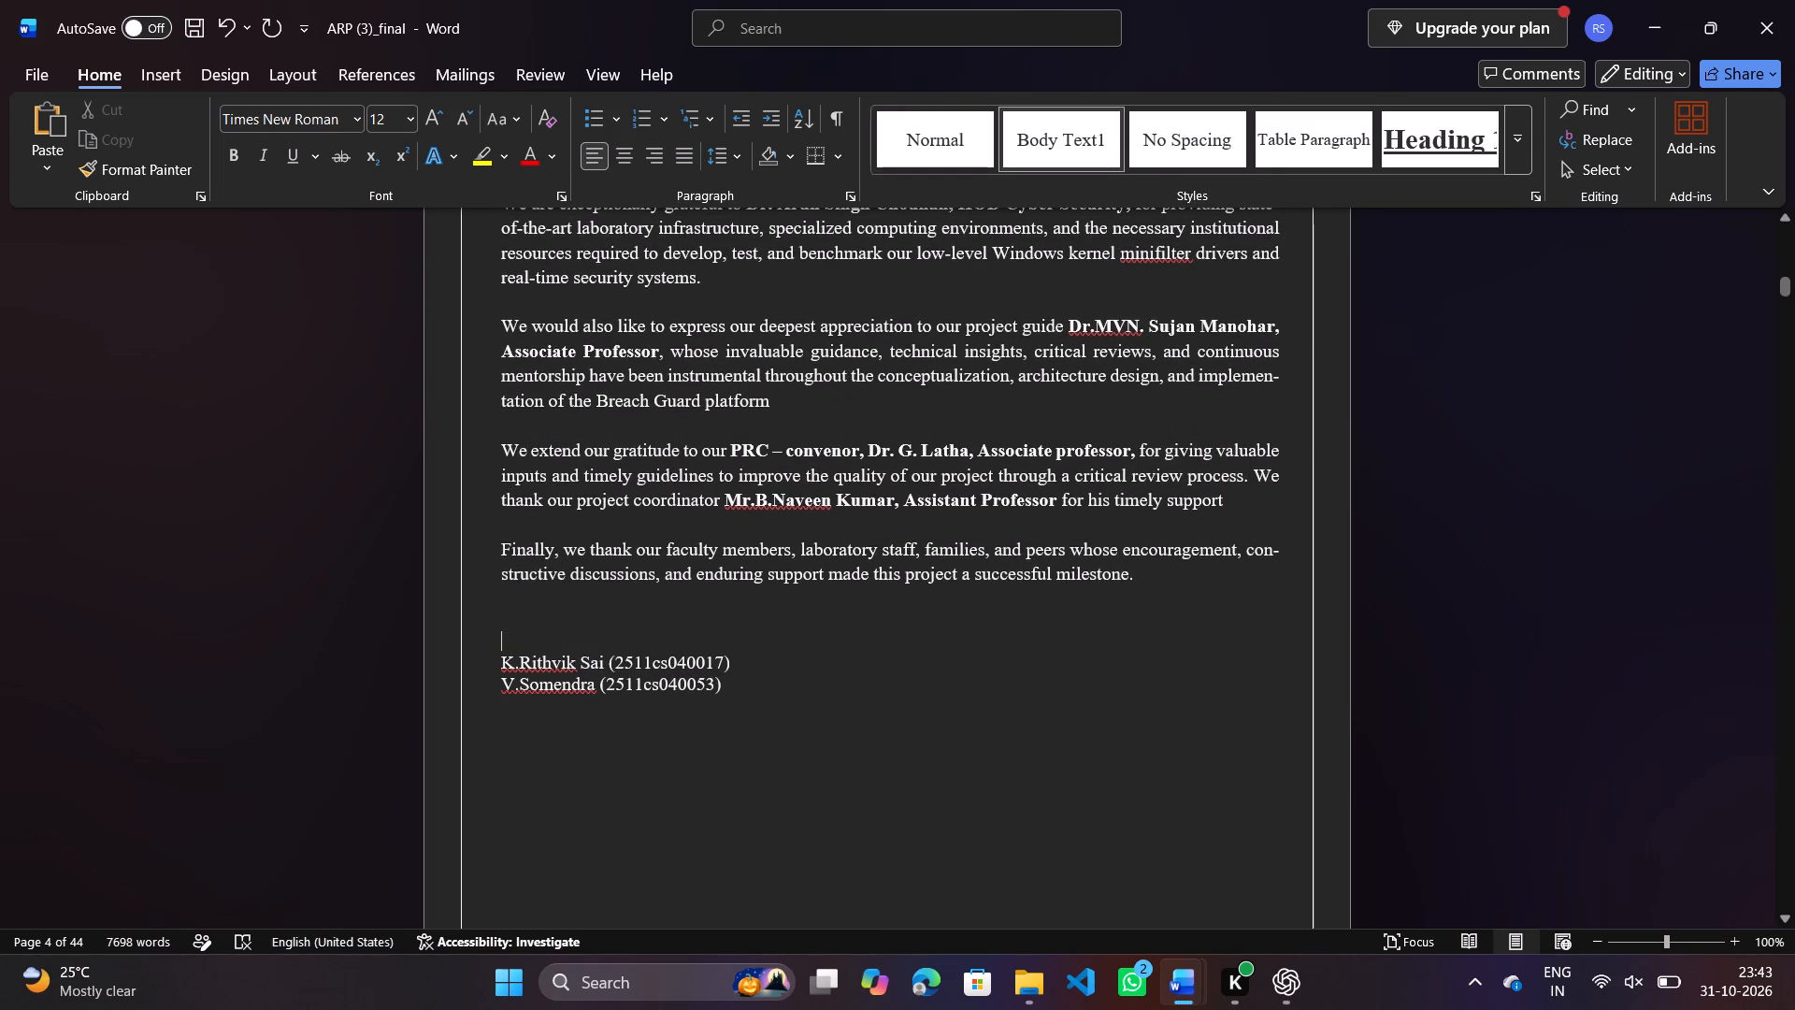
Read through the Abstract page and check its paragraphs and spacing.
scroll(756, 749, down, 3)
scroll(756, 749, up, 1)
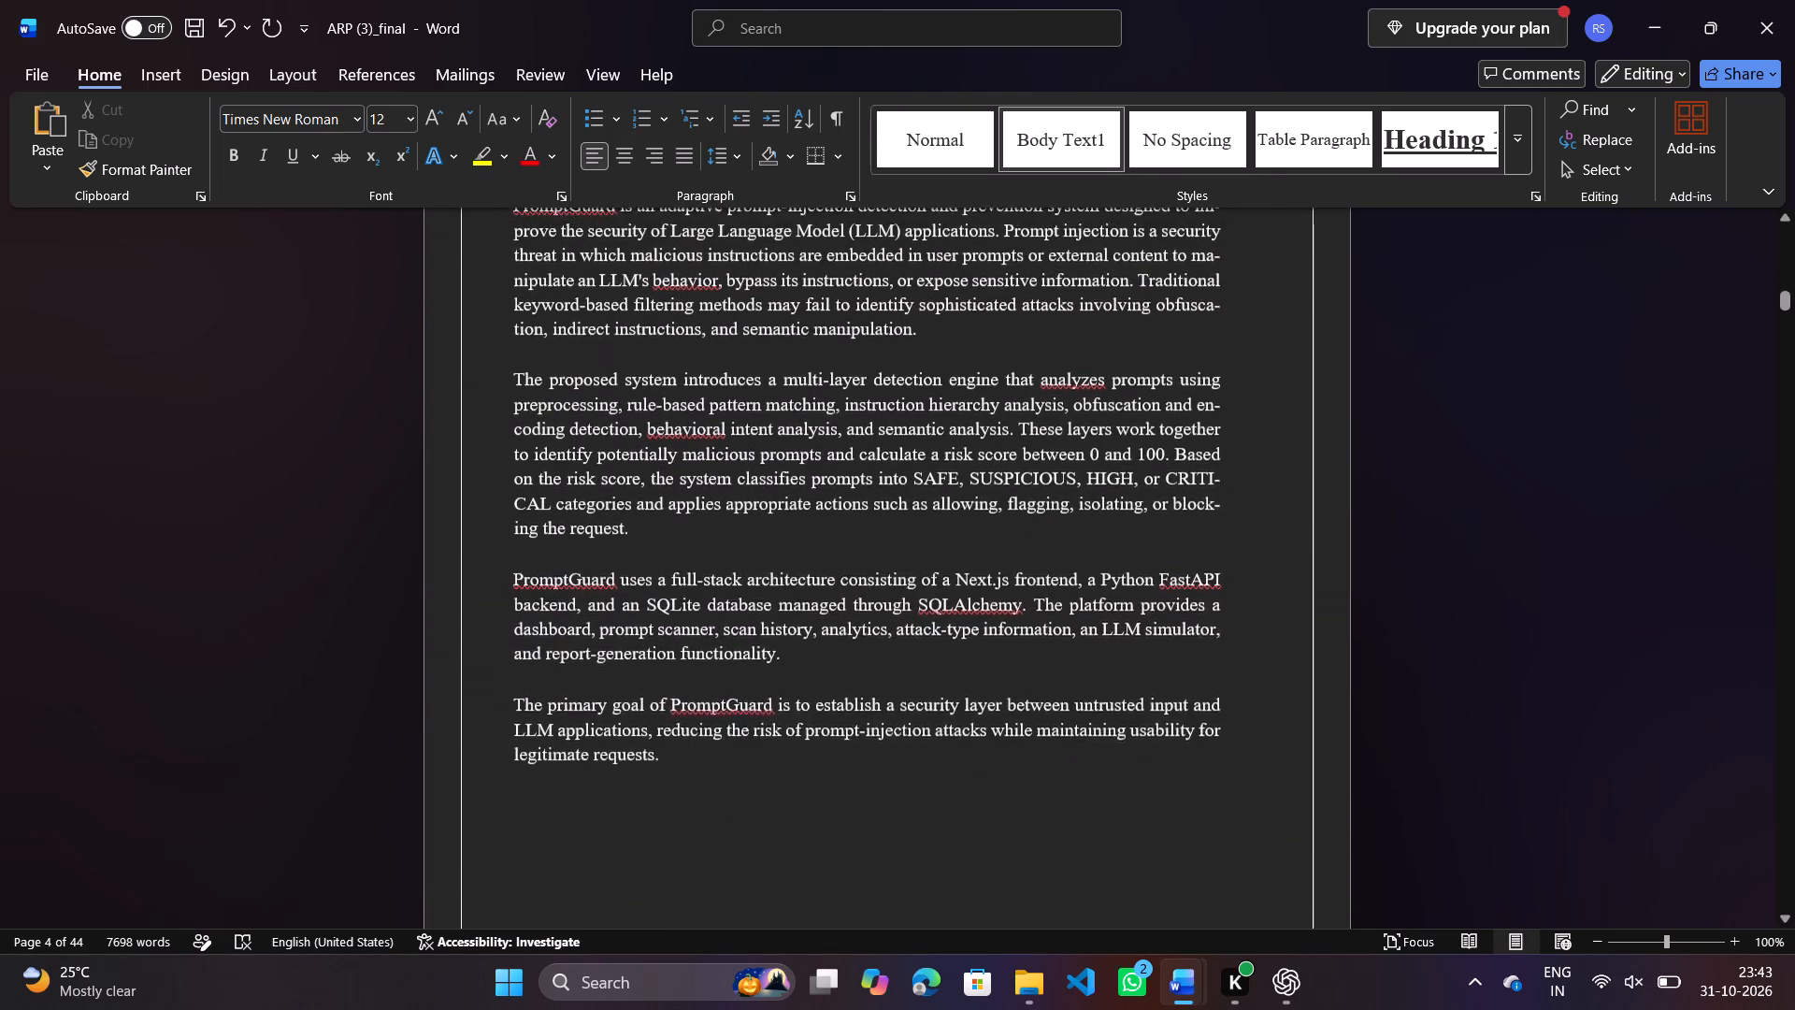
scroll(756, 749, up, 1)
scroll(756, 749, down, 1)
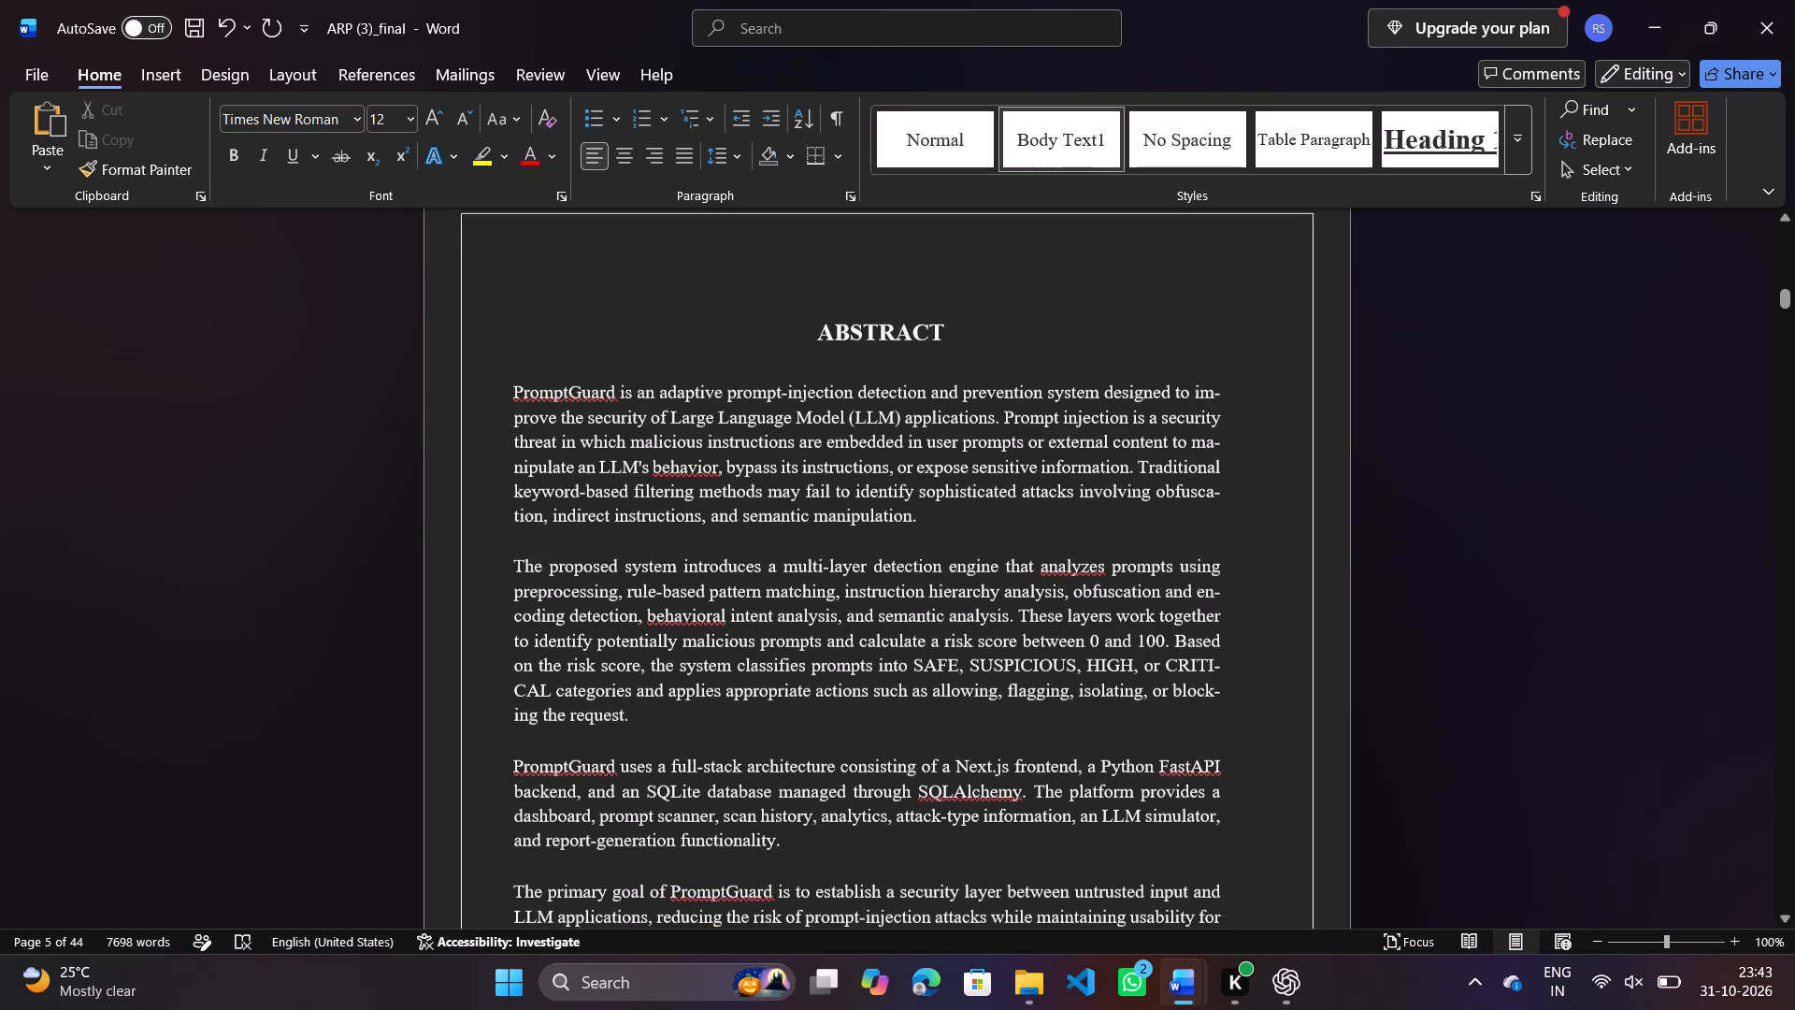
scroll(756, 749, down, 1)
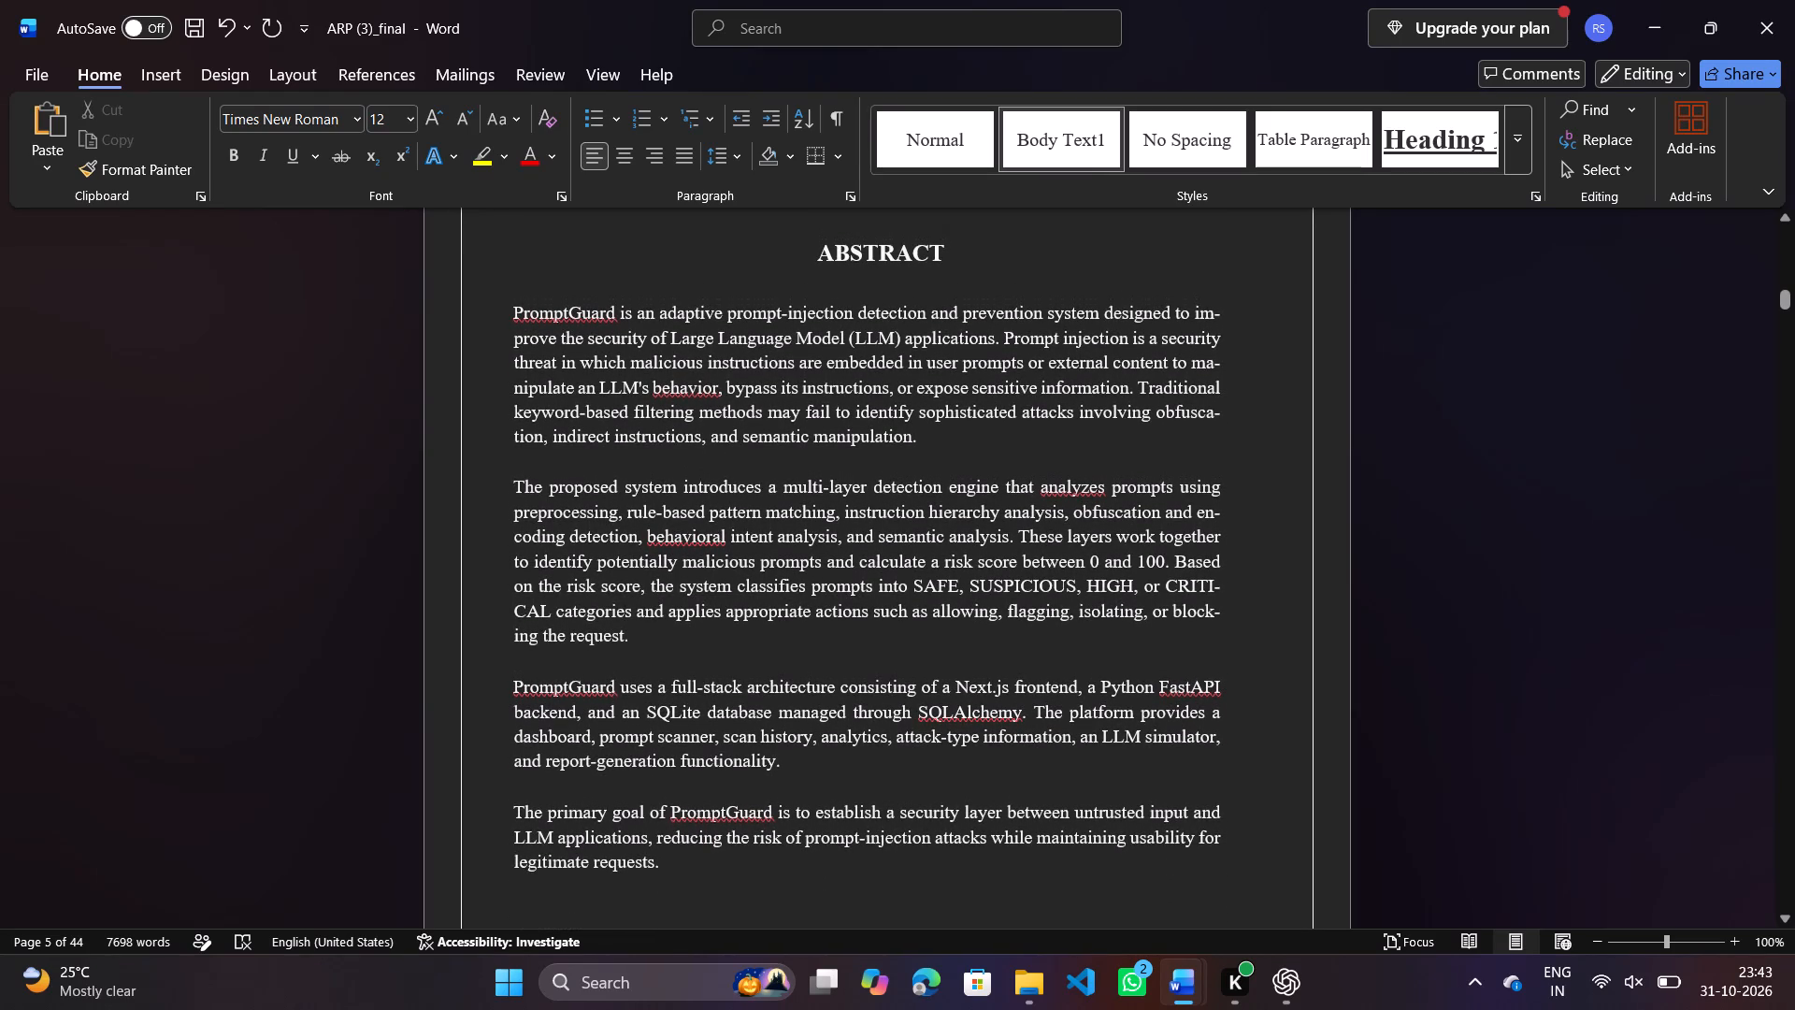
Reread the Abstract page from its heading to the closing paragraph on PromptGuard's primary goal, checking the paragraph spacing.
scroll(756, 749, down, 2)
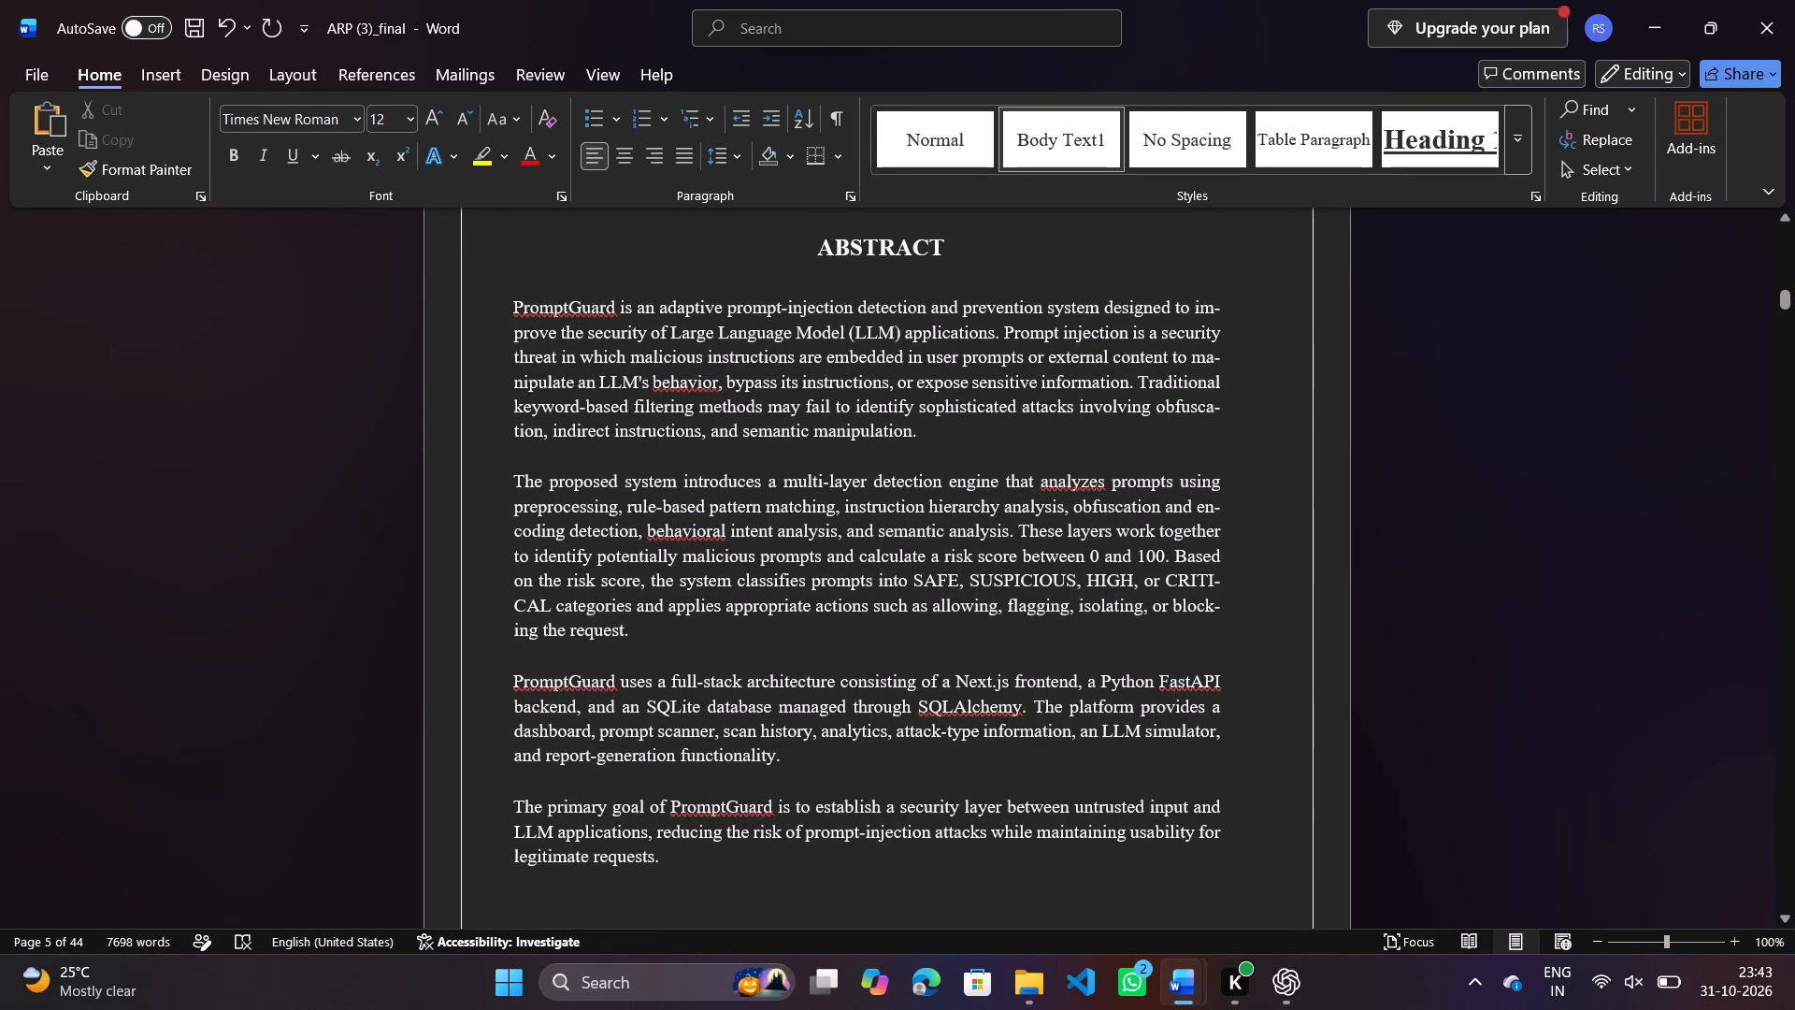
scroll(756, 749, down, 4)
click(792, 772)
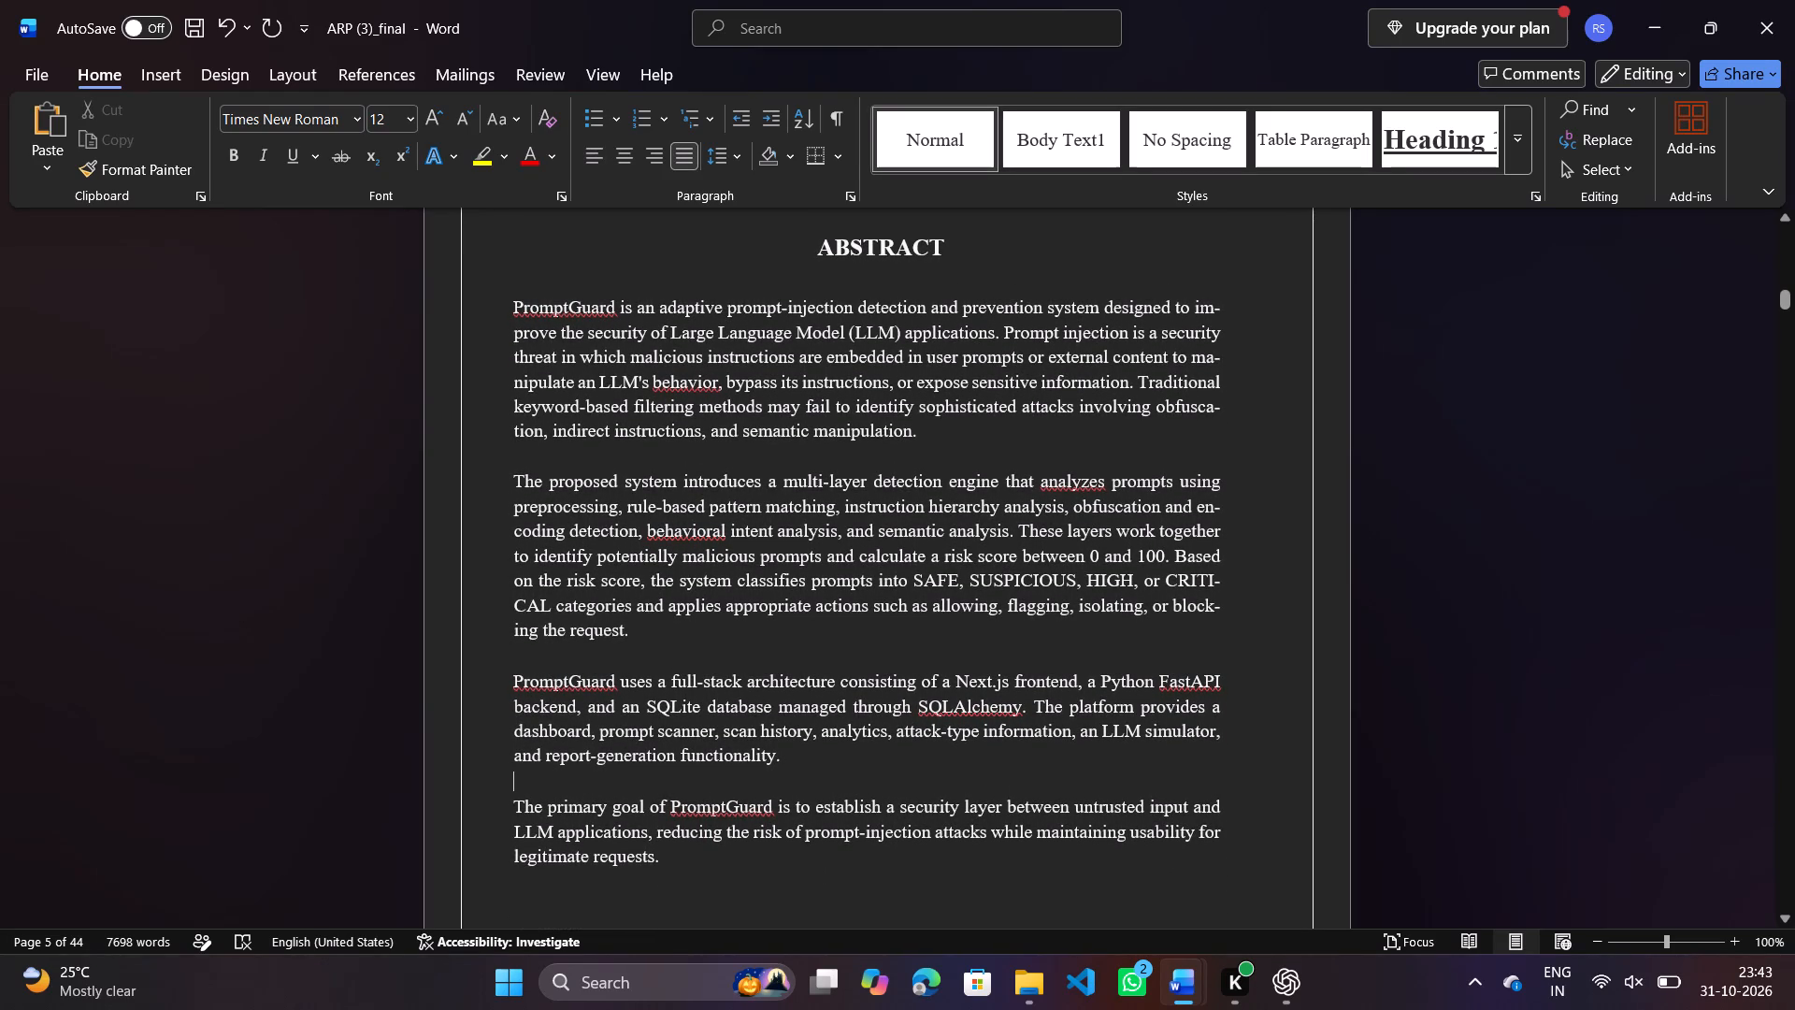
scroll(792, 772, down, 1)
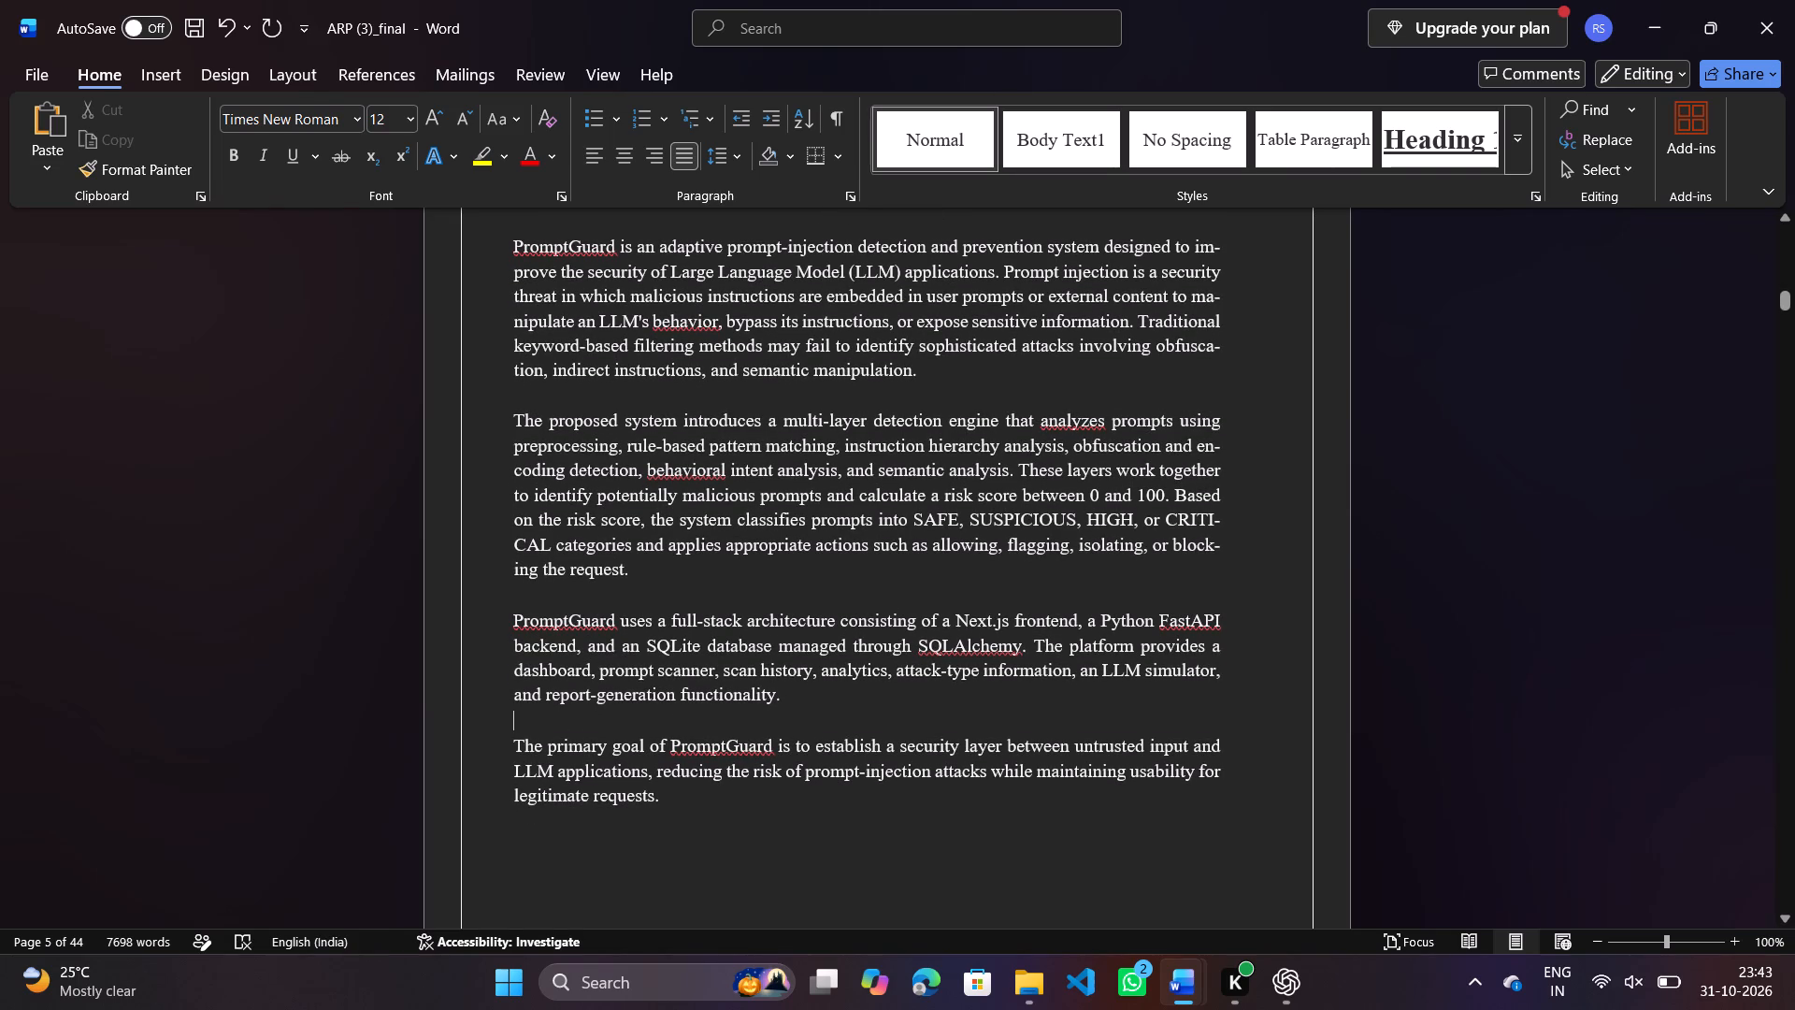
scroll(792, 772, down, 1)
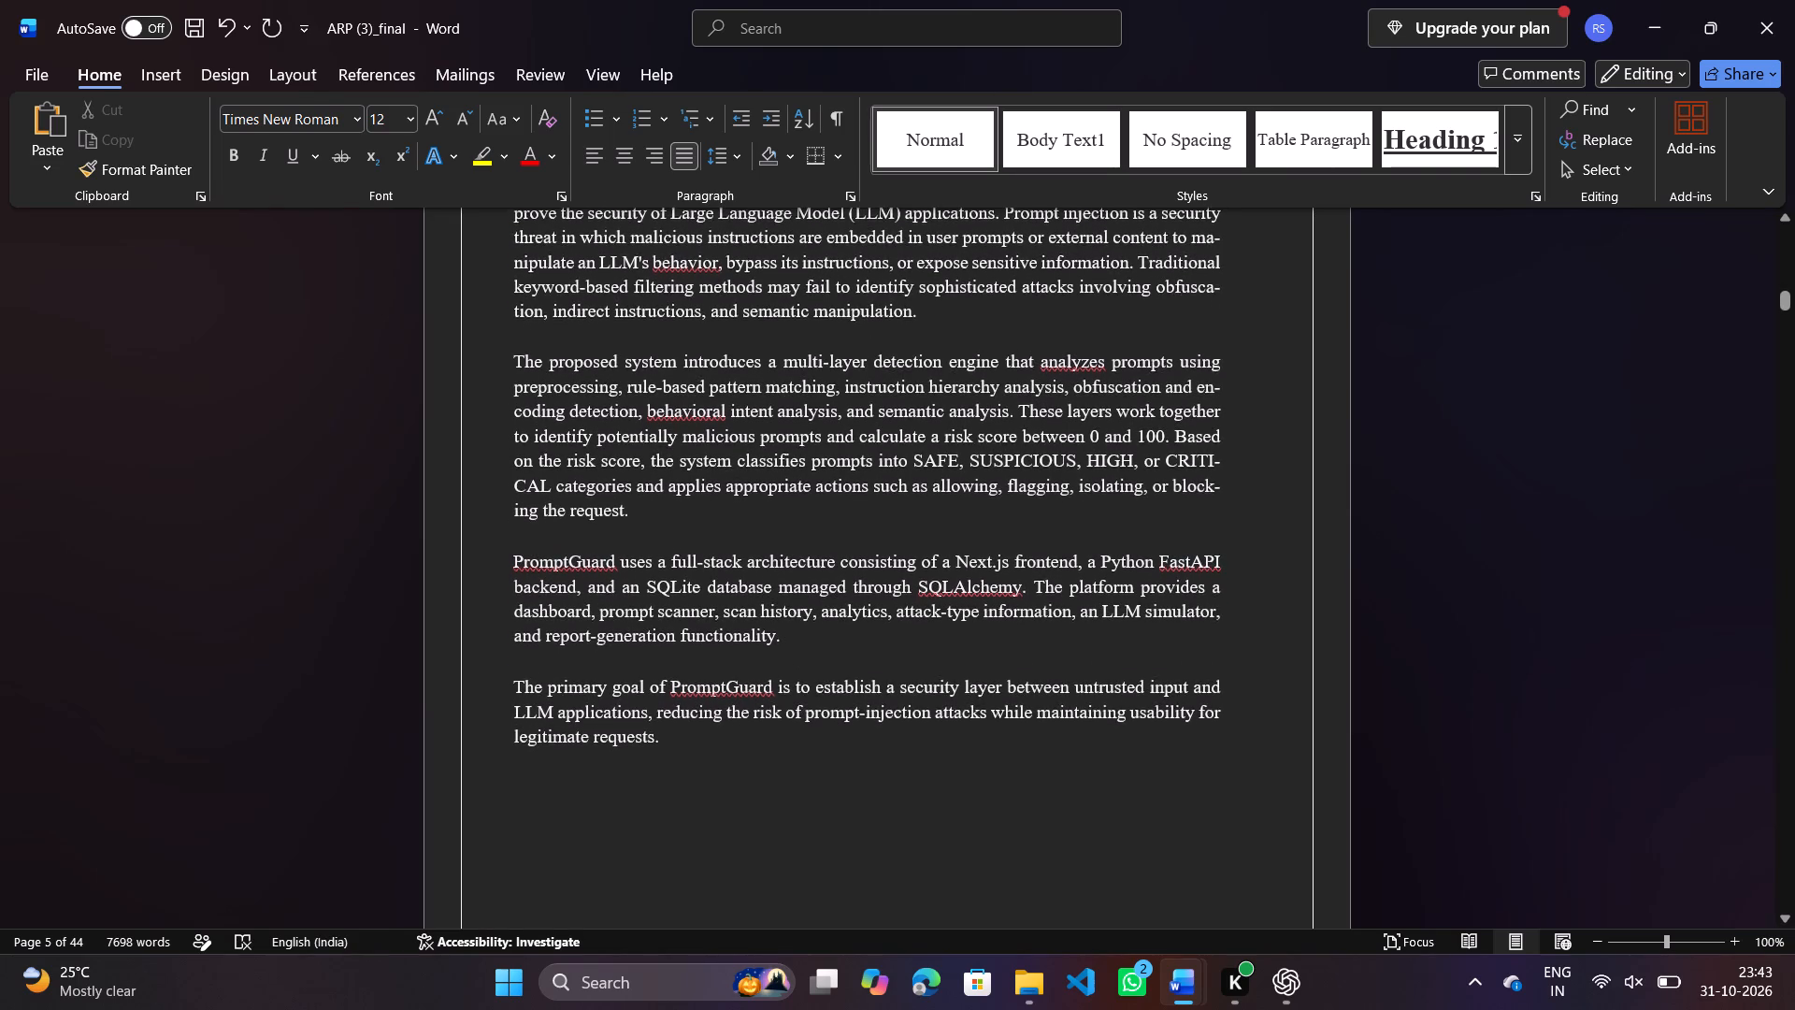
scroll(792, 772, down, 1)
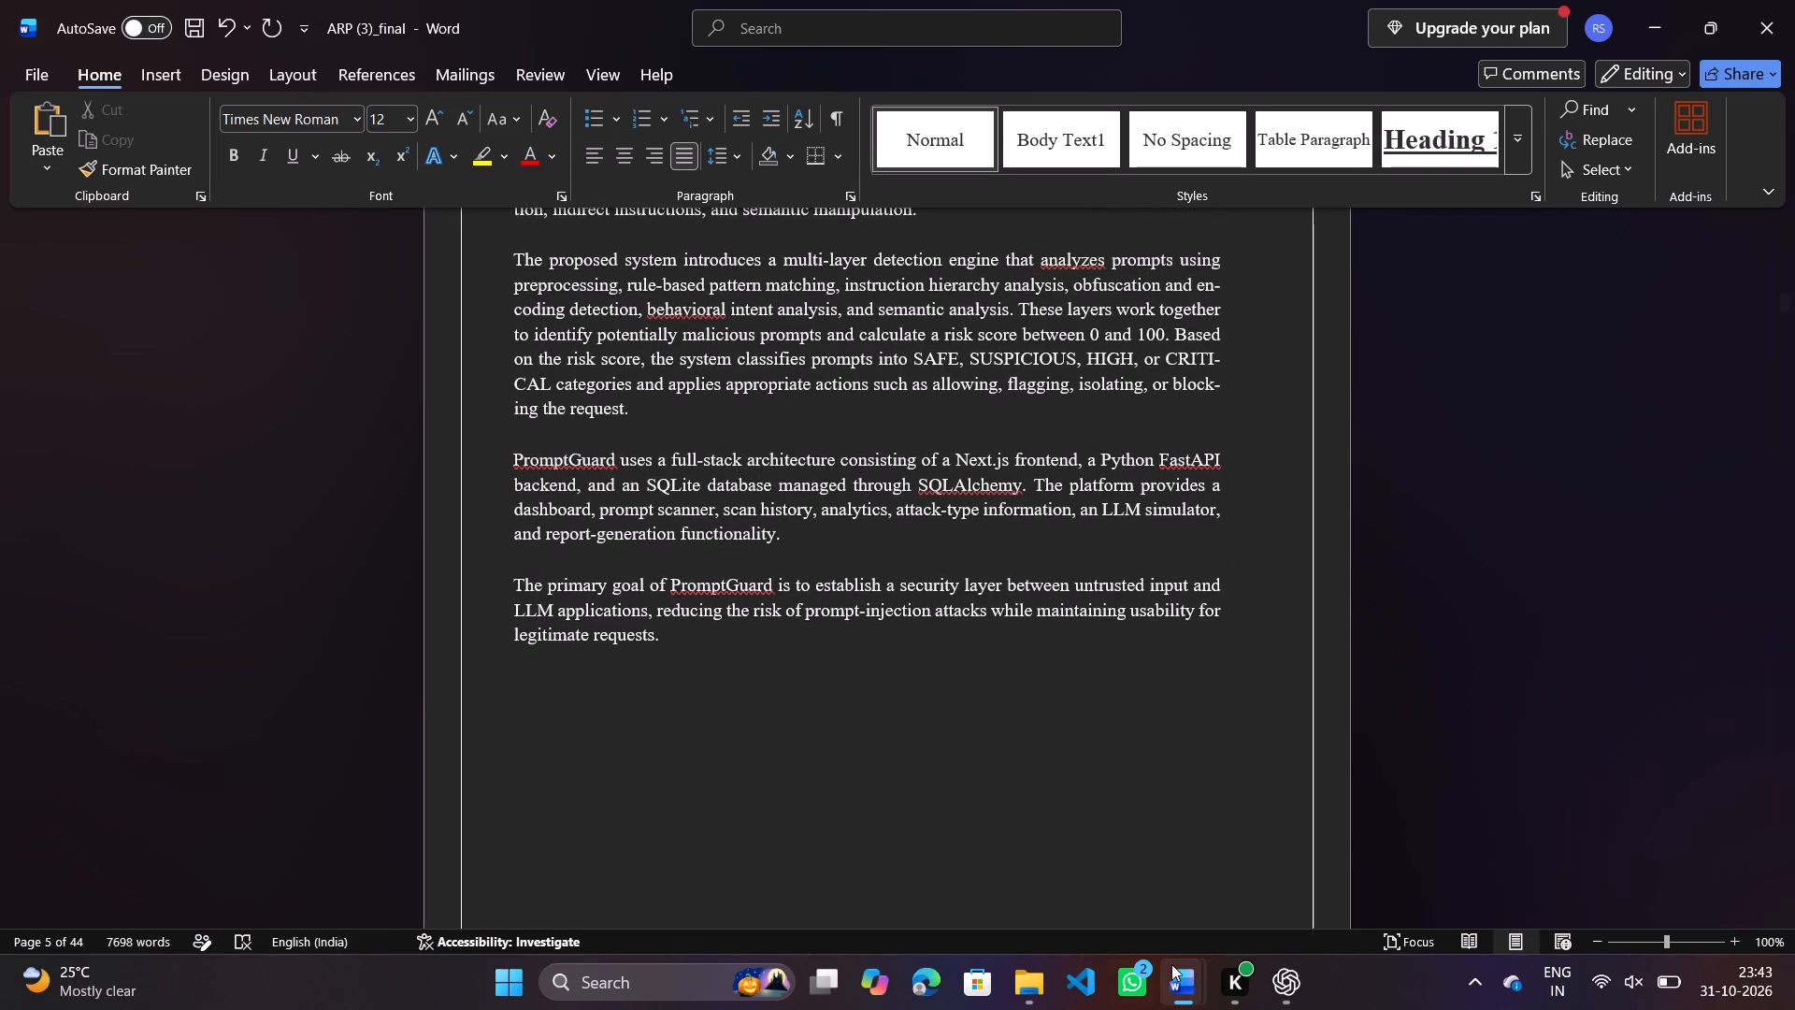
Switch to the reference document Final_Doc_First_4_Pages (1), look over its cover, certificate and Declaration pages, and return to the PromptGuard report.
click(1312, 870)
scroll(1173, 679, down, 9)
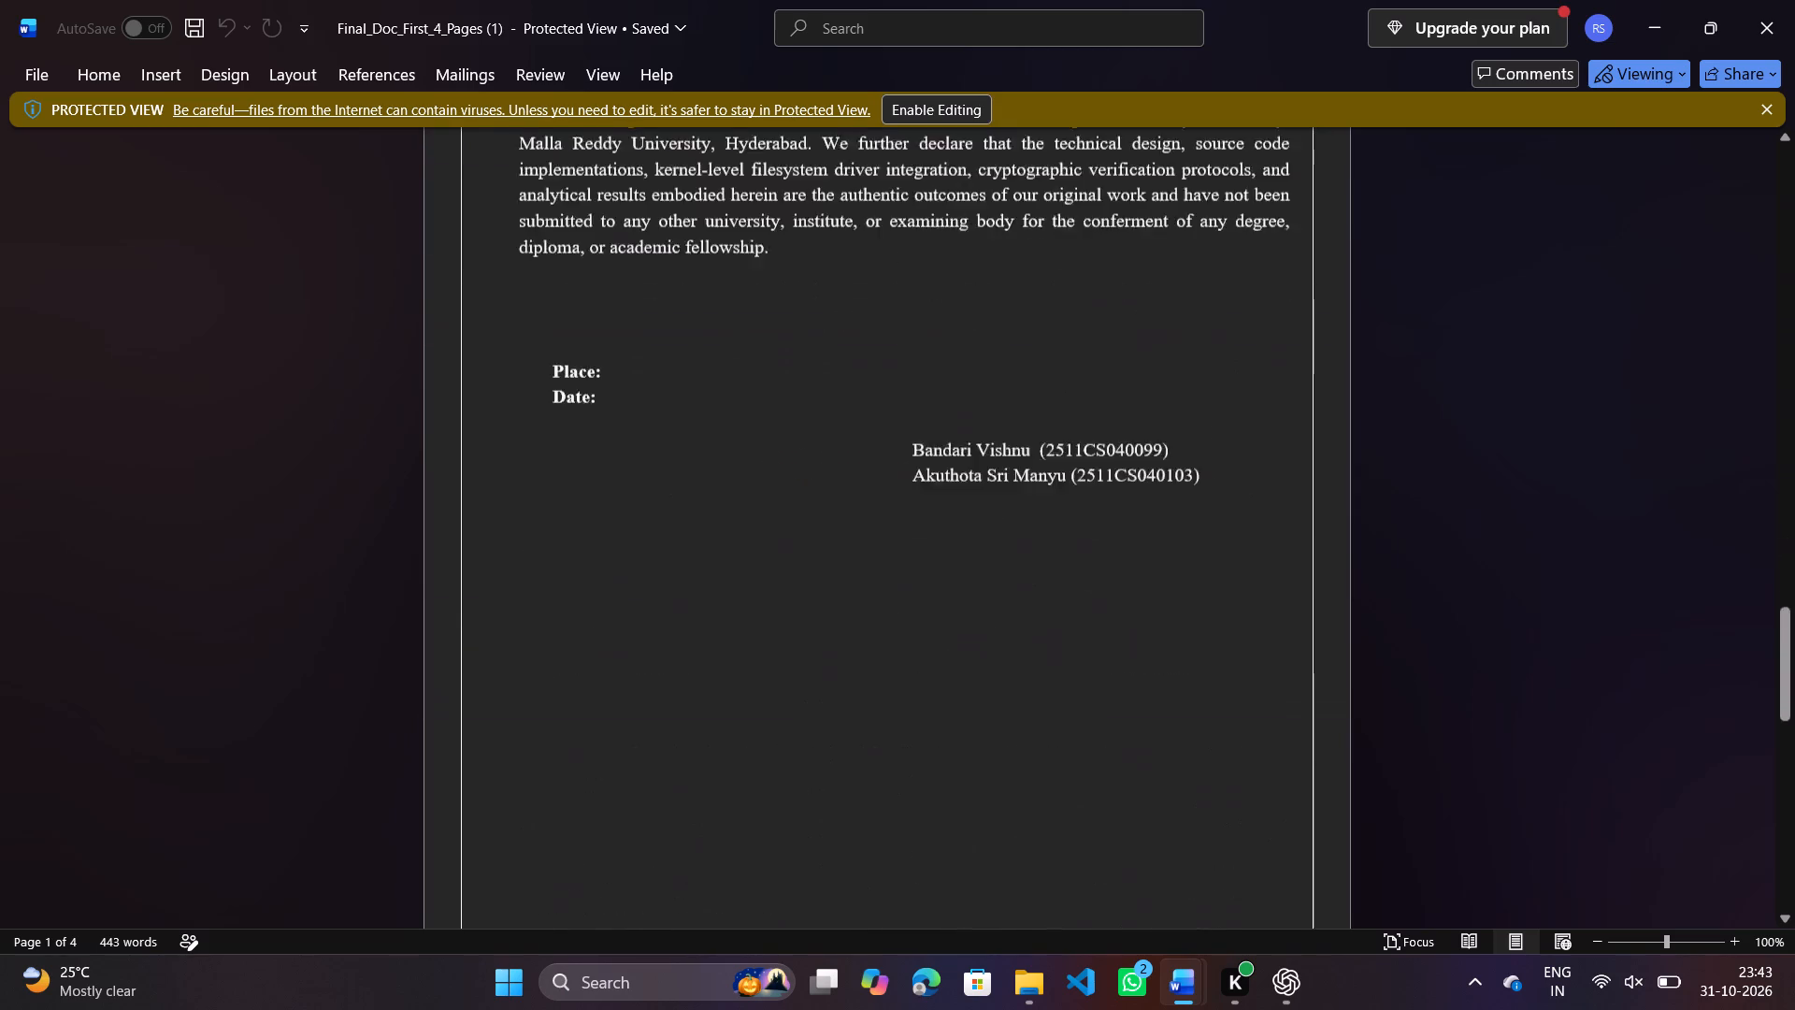
scroll(1173, 679, down, 5)
scroll(1173, 679, up, 10)
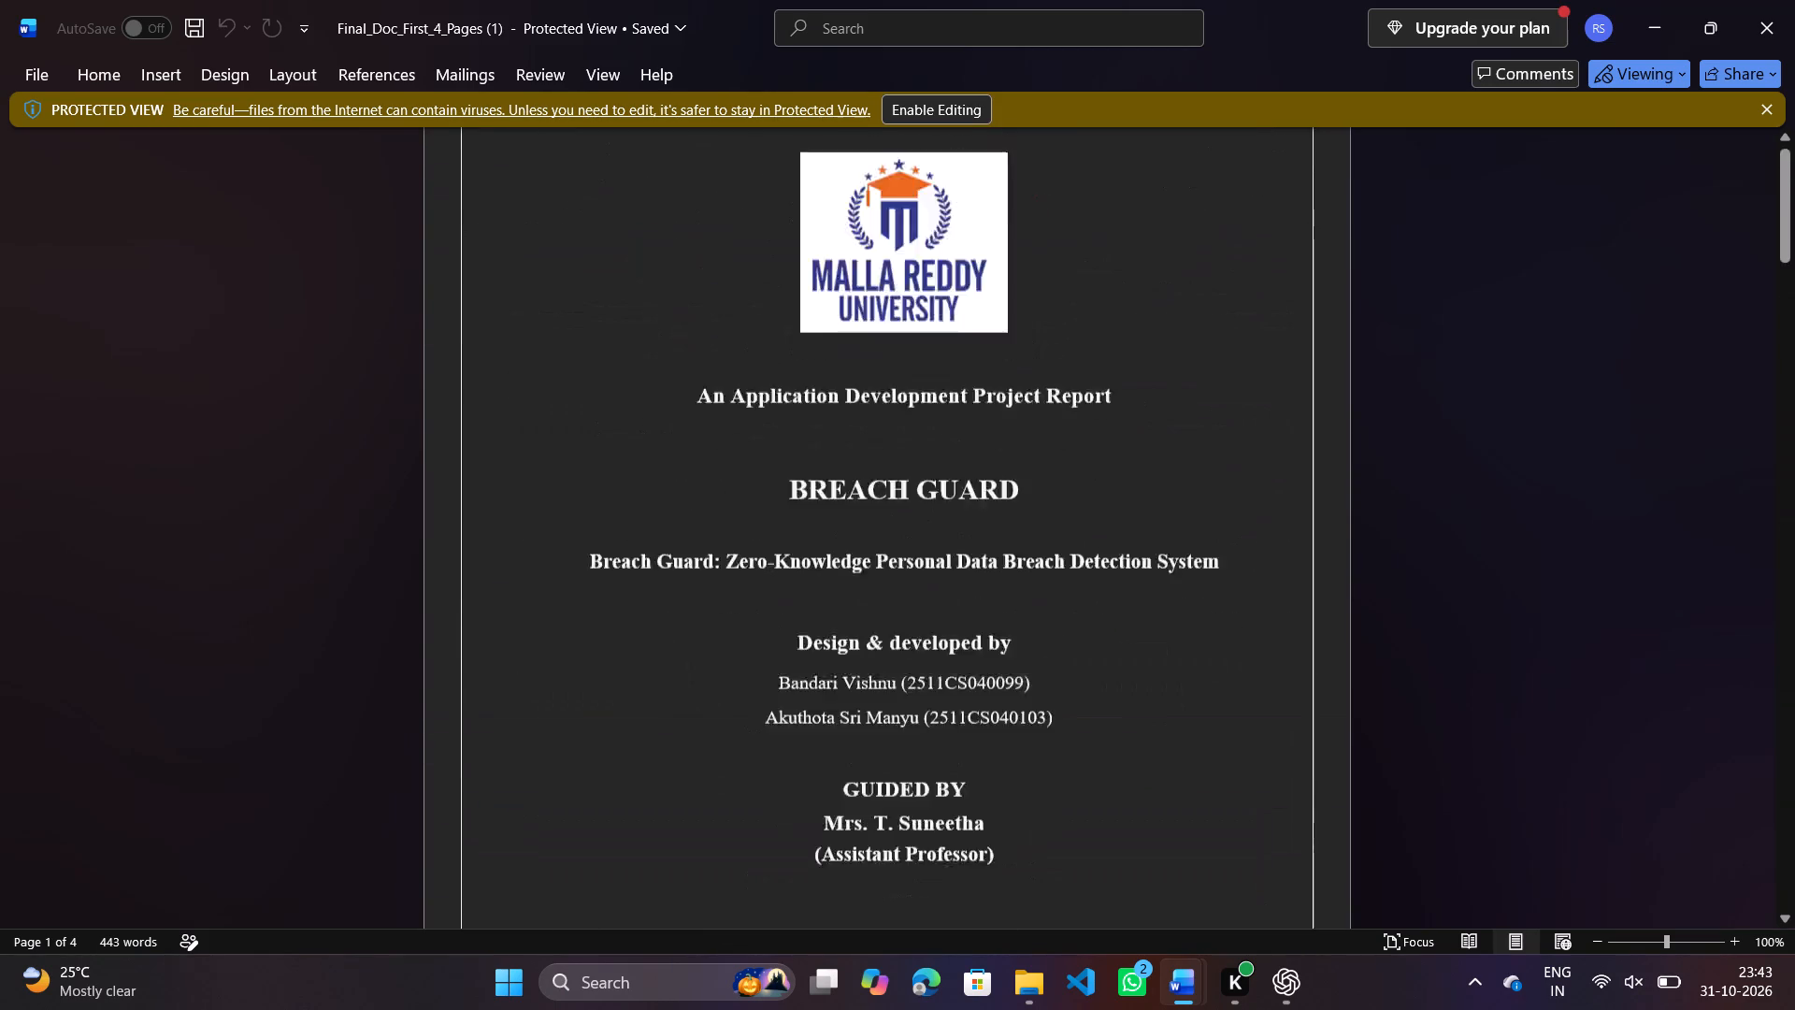
scroll(1173, 679, up, 6)
scroll(1173, 679, down, 20)
scroll(1173, 679, down, 20)
scroll(1173, 679, down, 7)
scroll(1173, 679, up, 8)
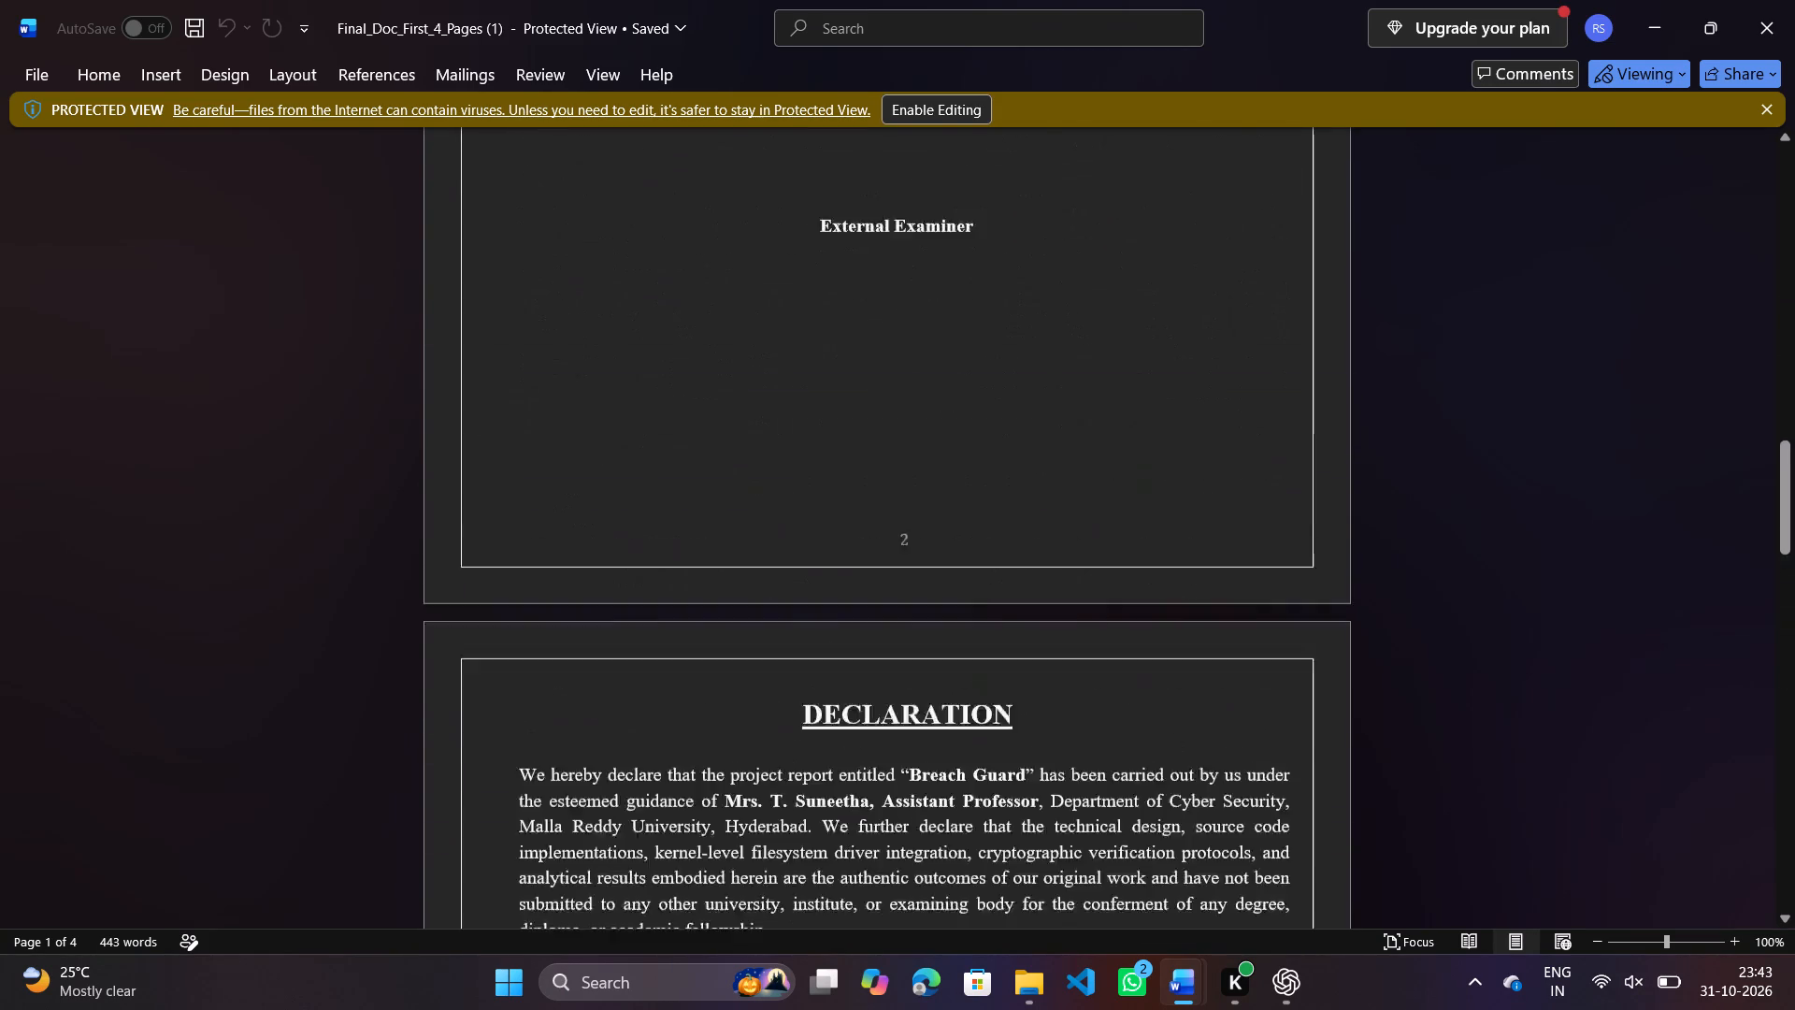
click(1055, 910)
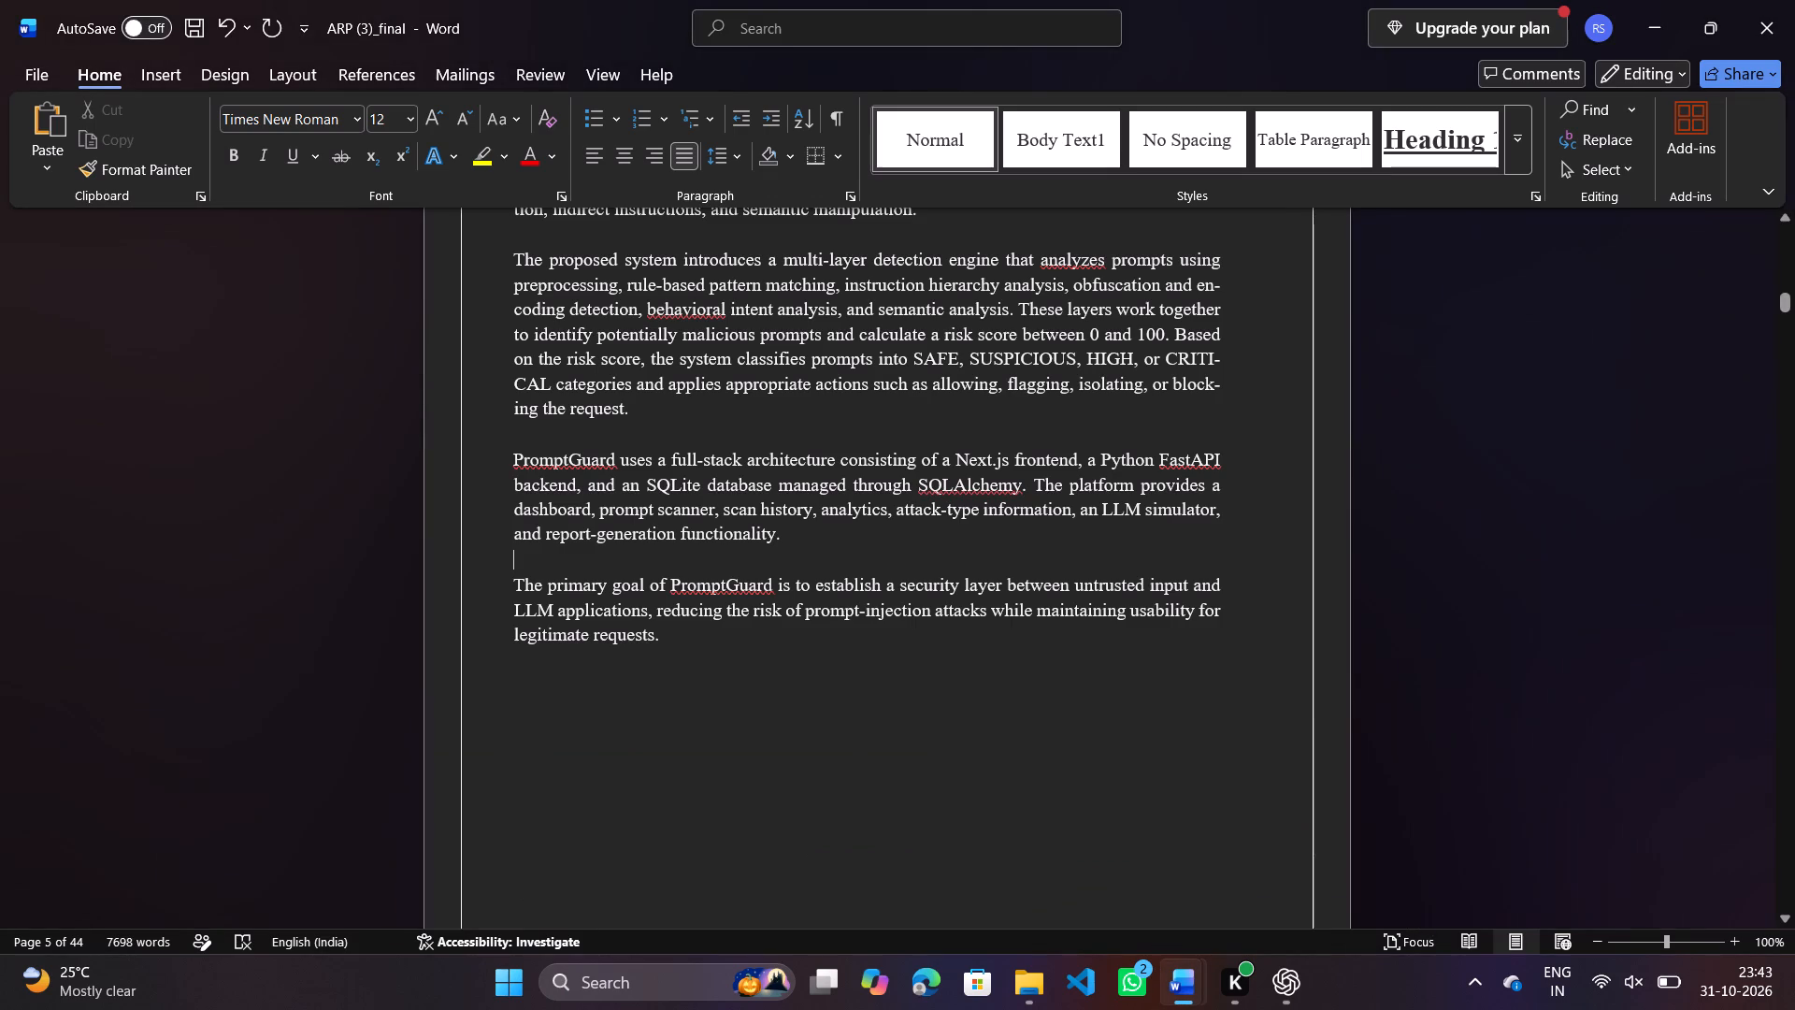
Recheck the report's front pages, going from the Abstract back to the cover page and forward again to the Abstract's end.
scroll(1041, 775, up, 1)
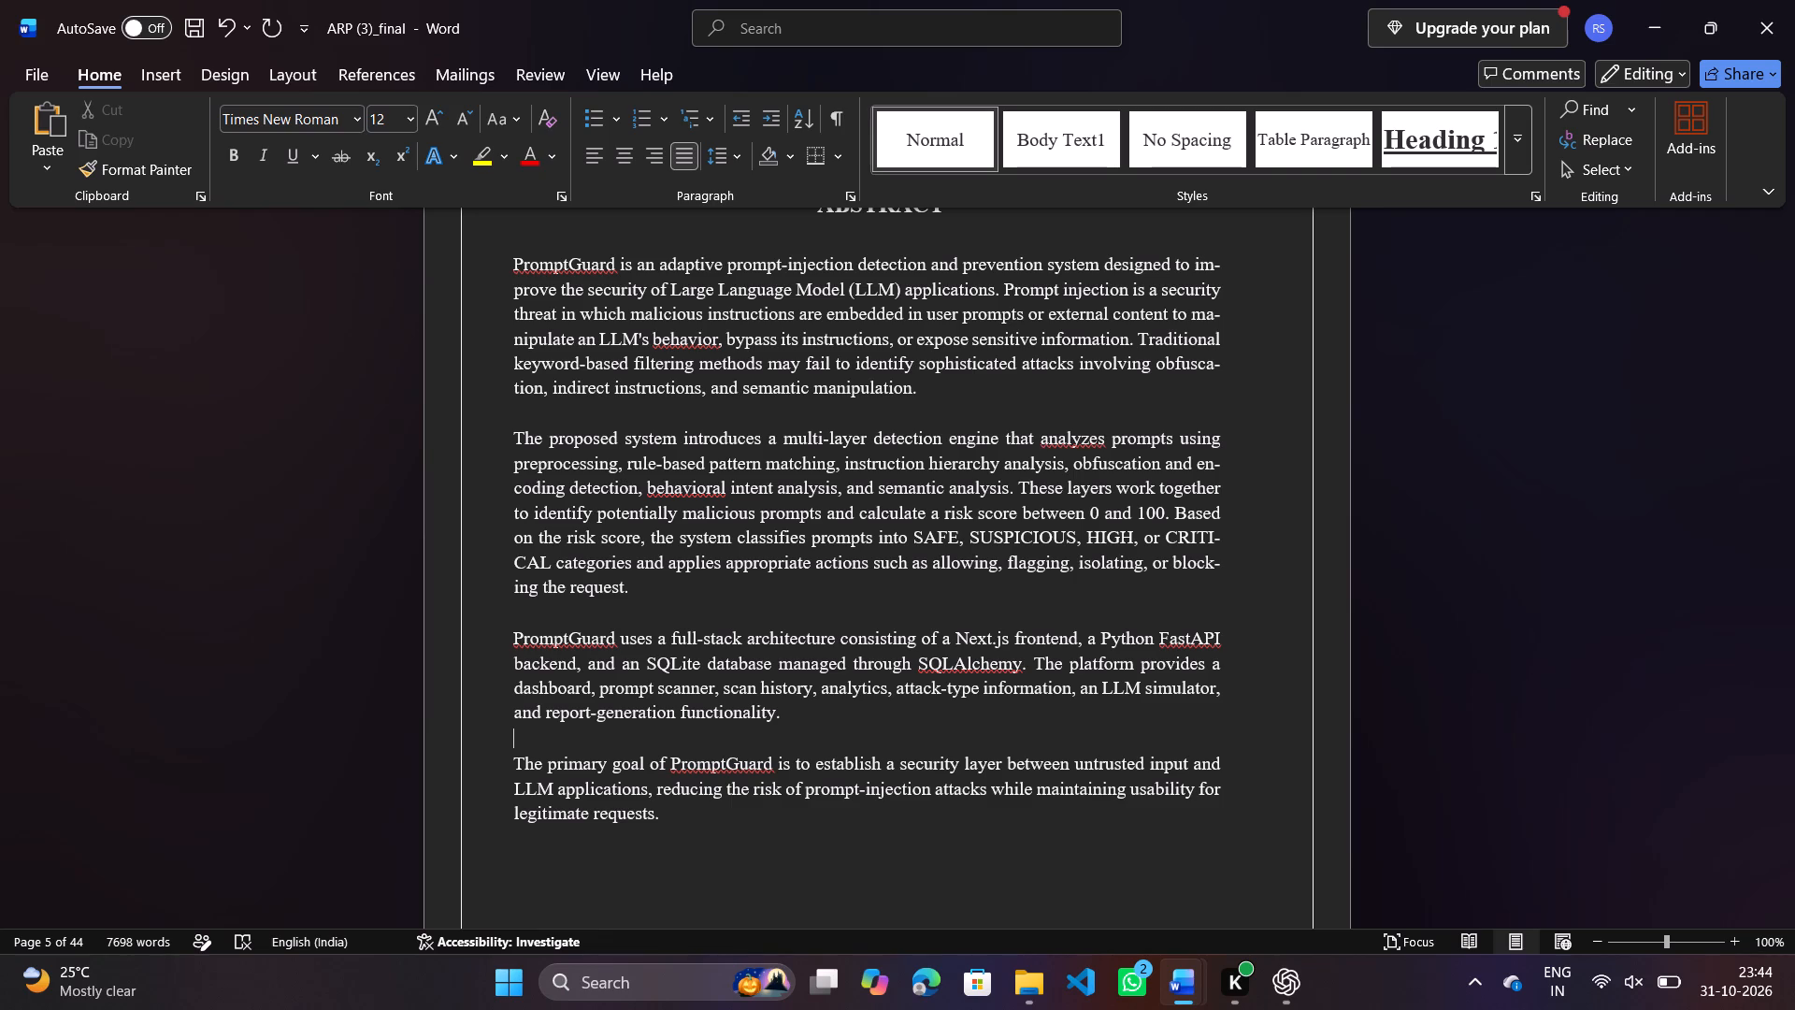
scroll(1290, 600, up, 2)
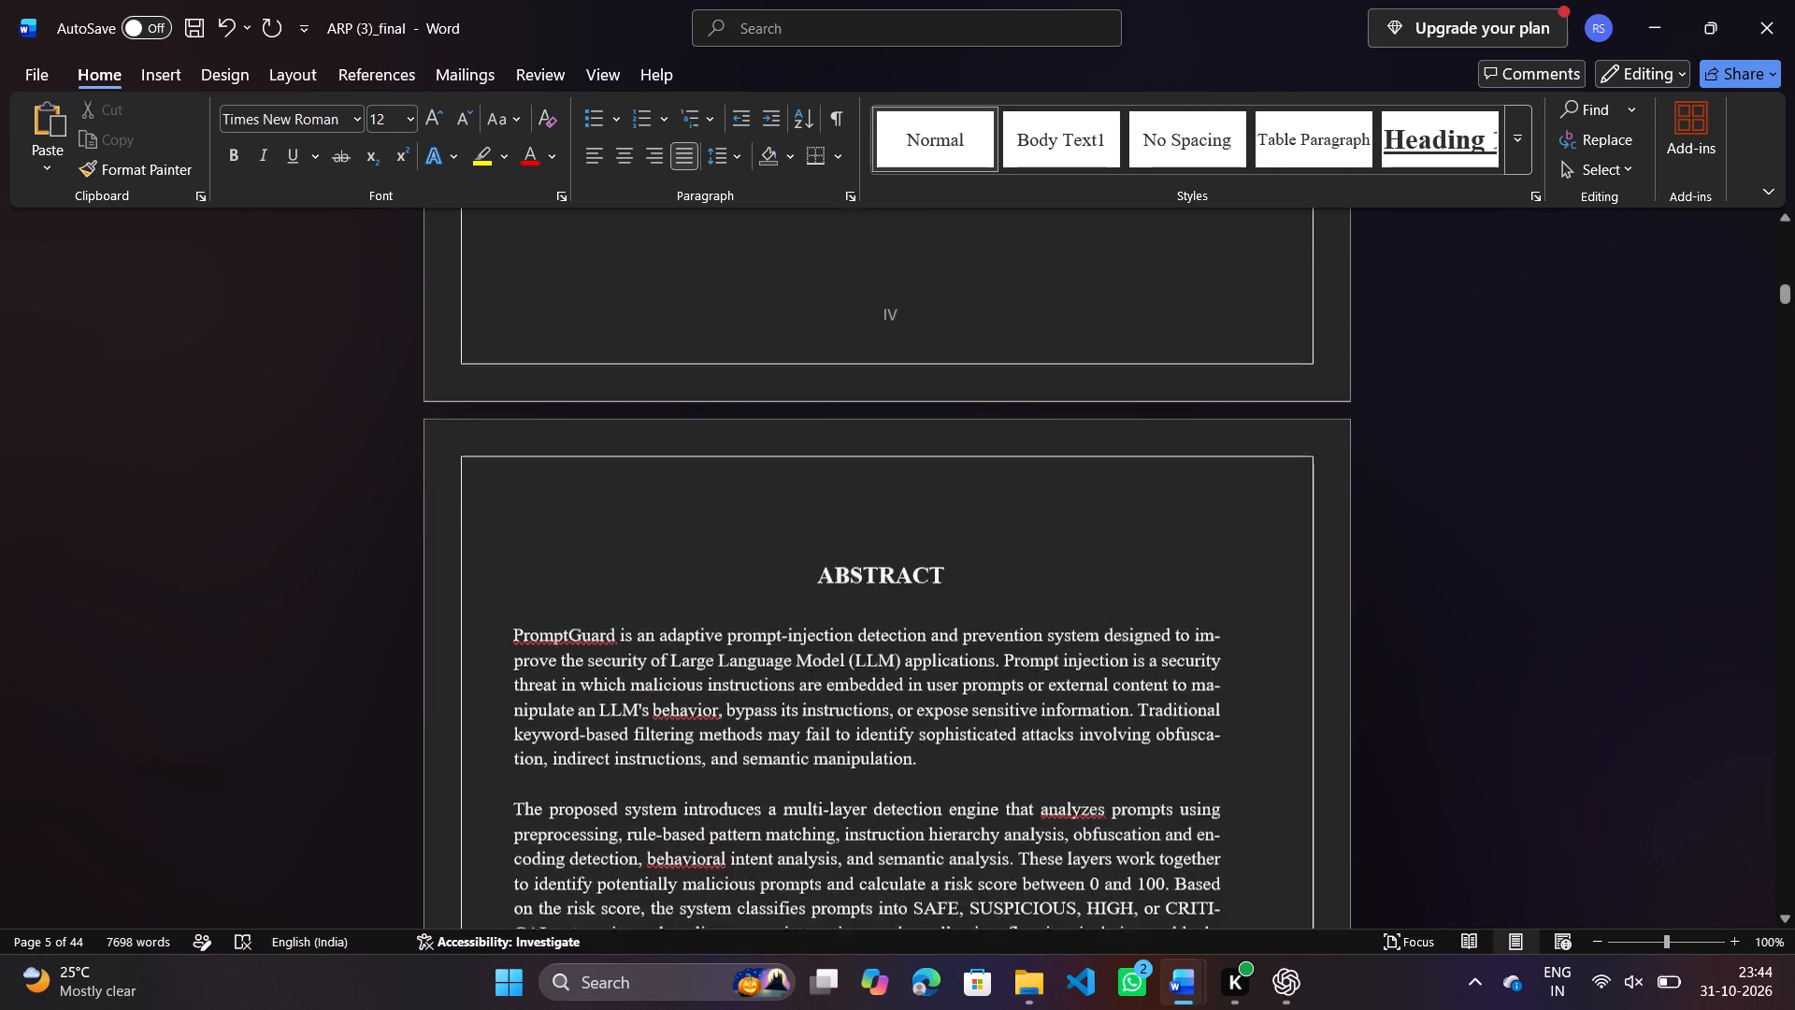
scroll(1290, 600, up, 8)
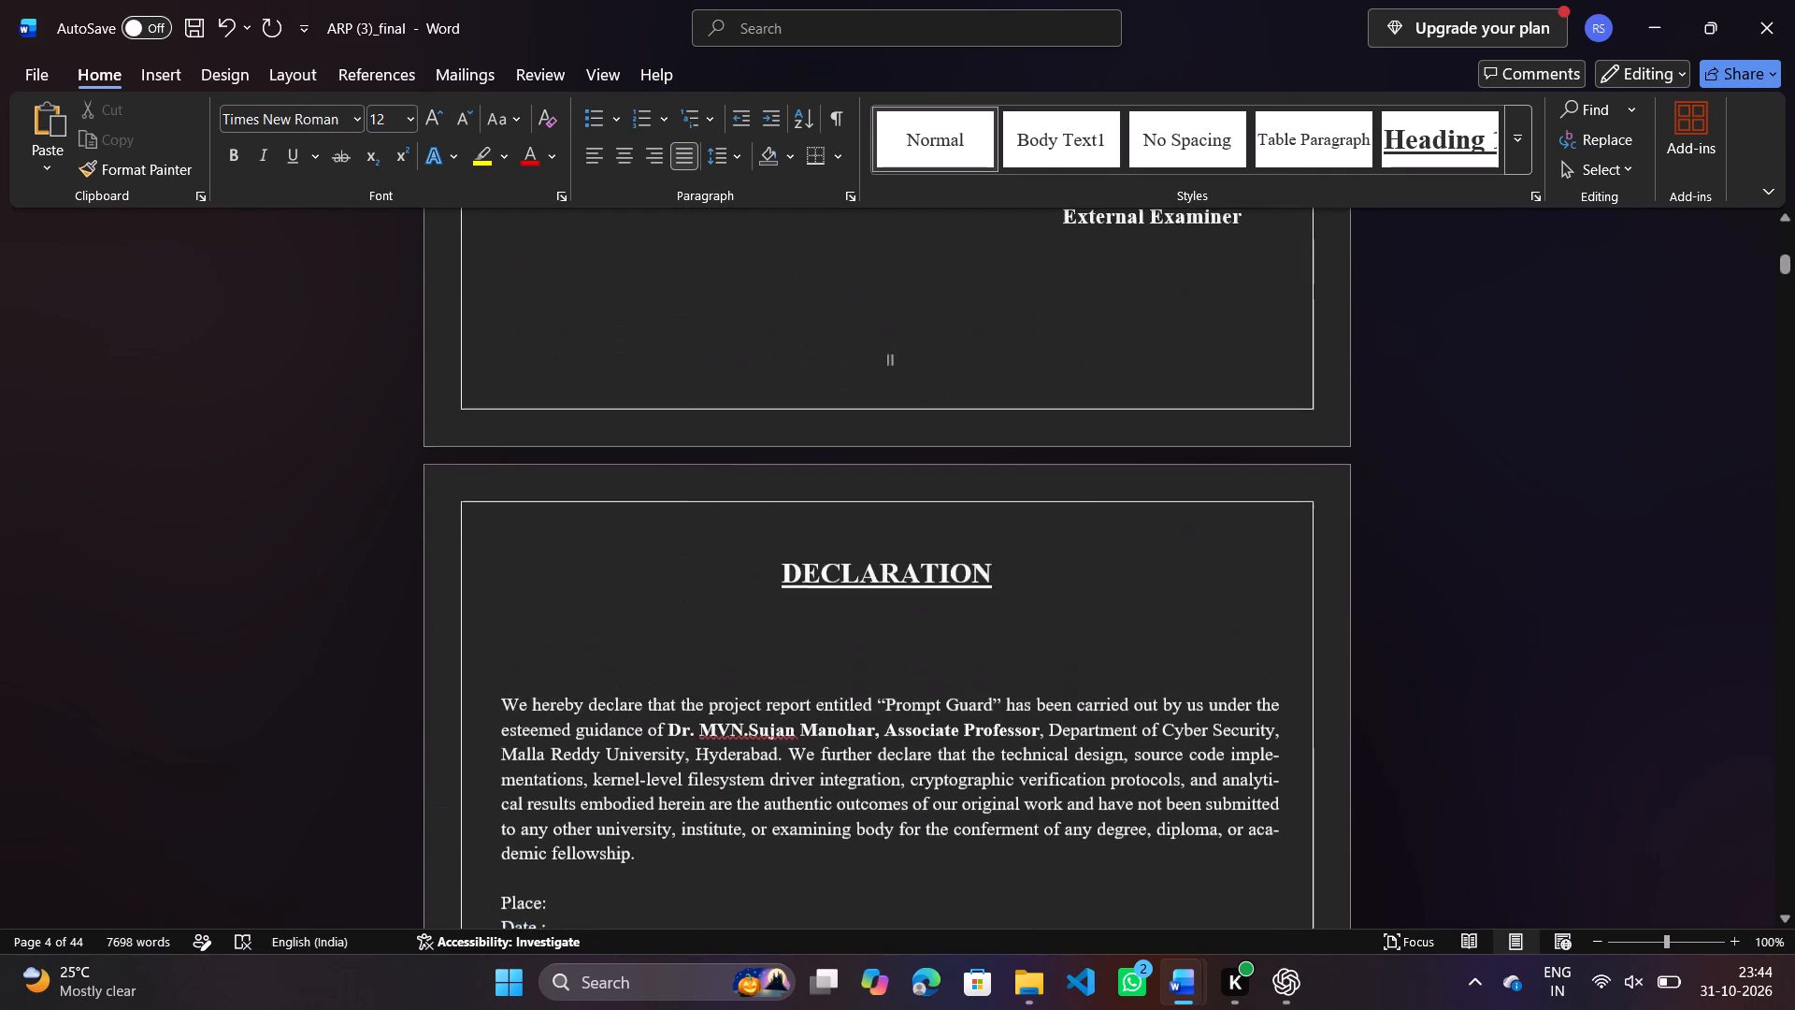
scroll(1290, 600, up, 9)
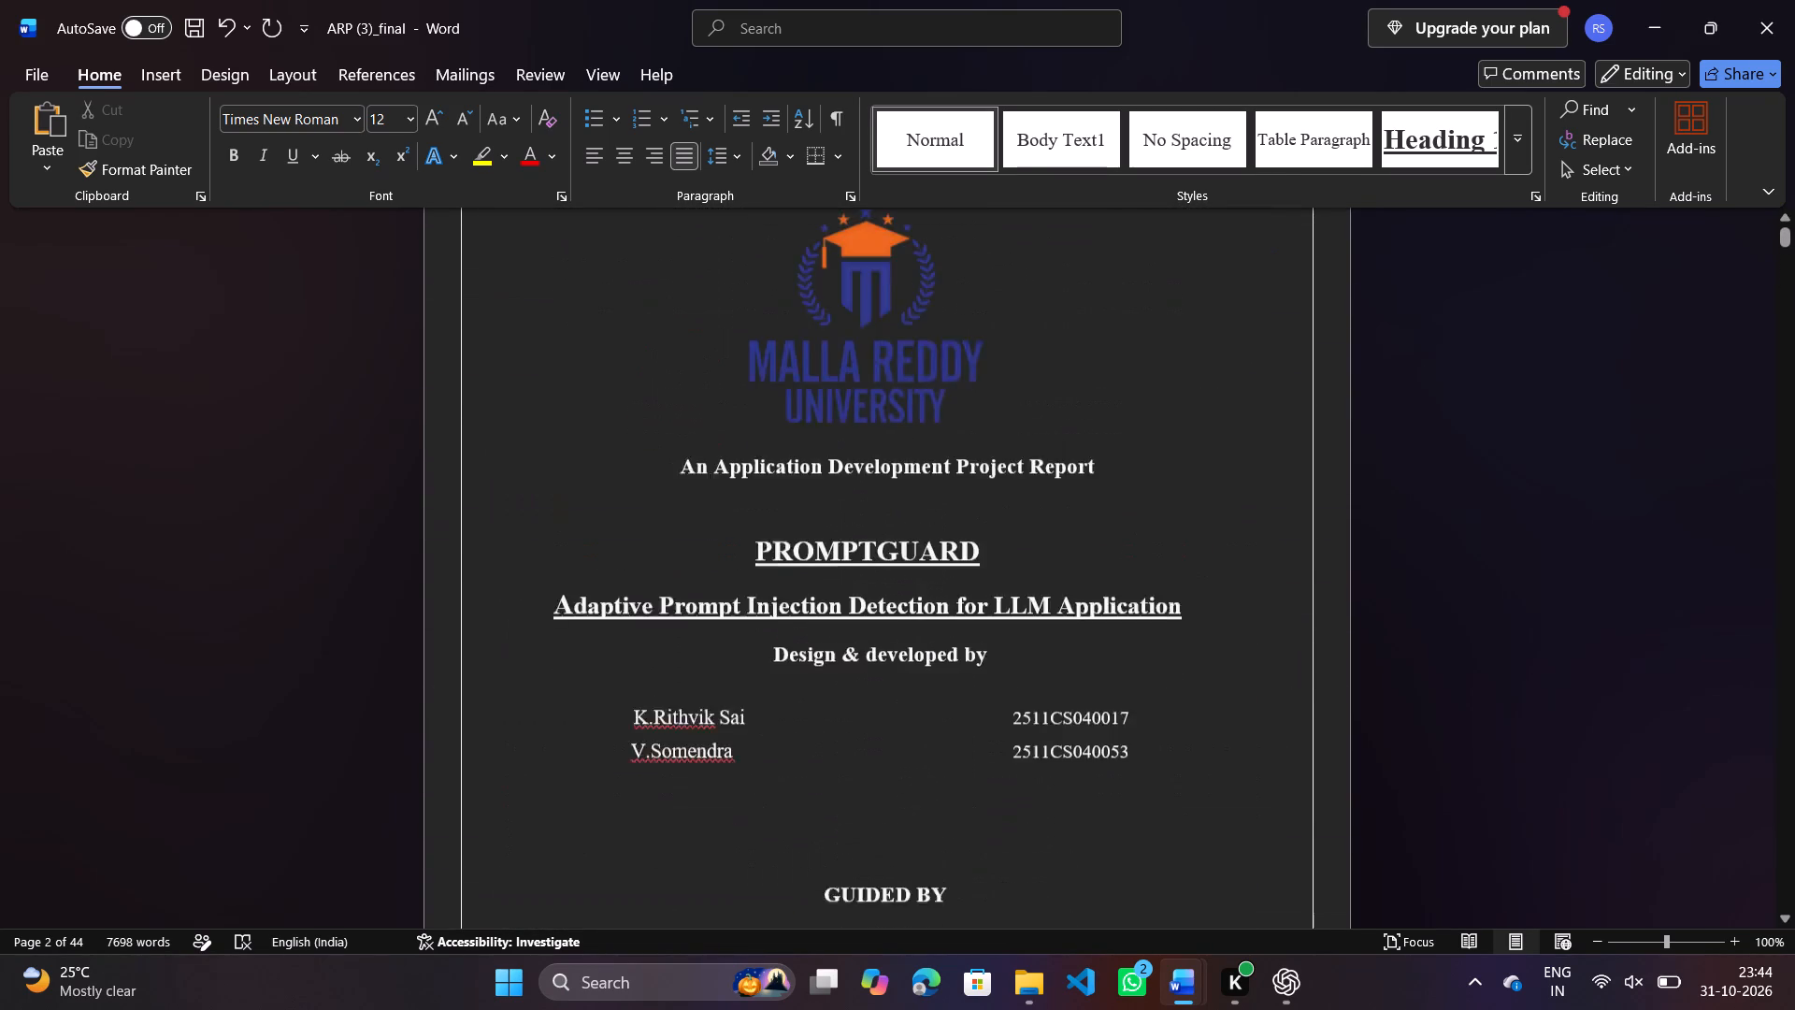
scroll(1290, 600, down, 9)
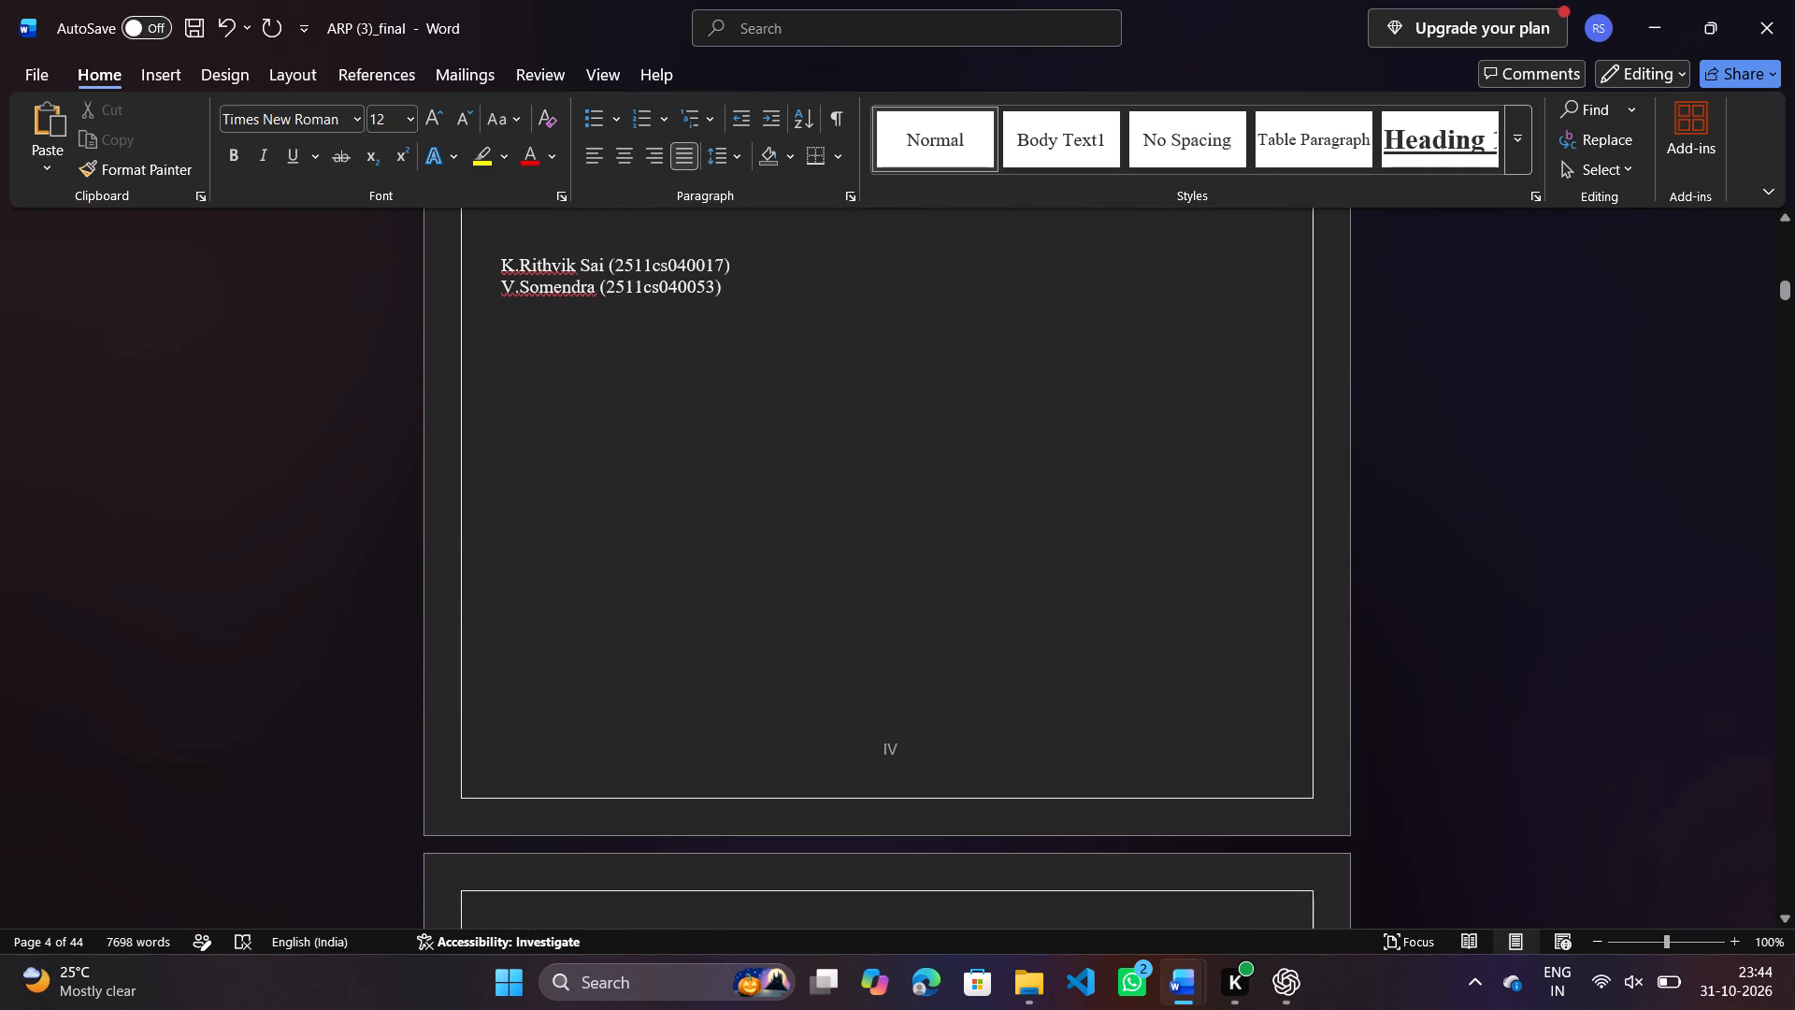
scroll(1290, 600, down, 1)
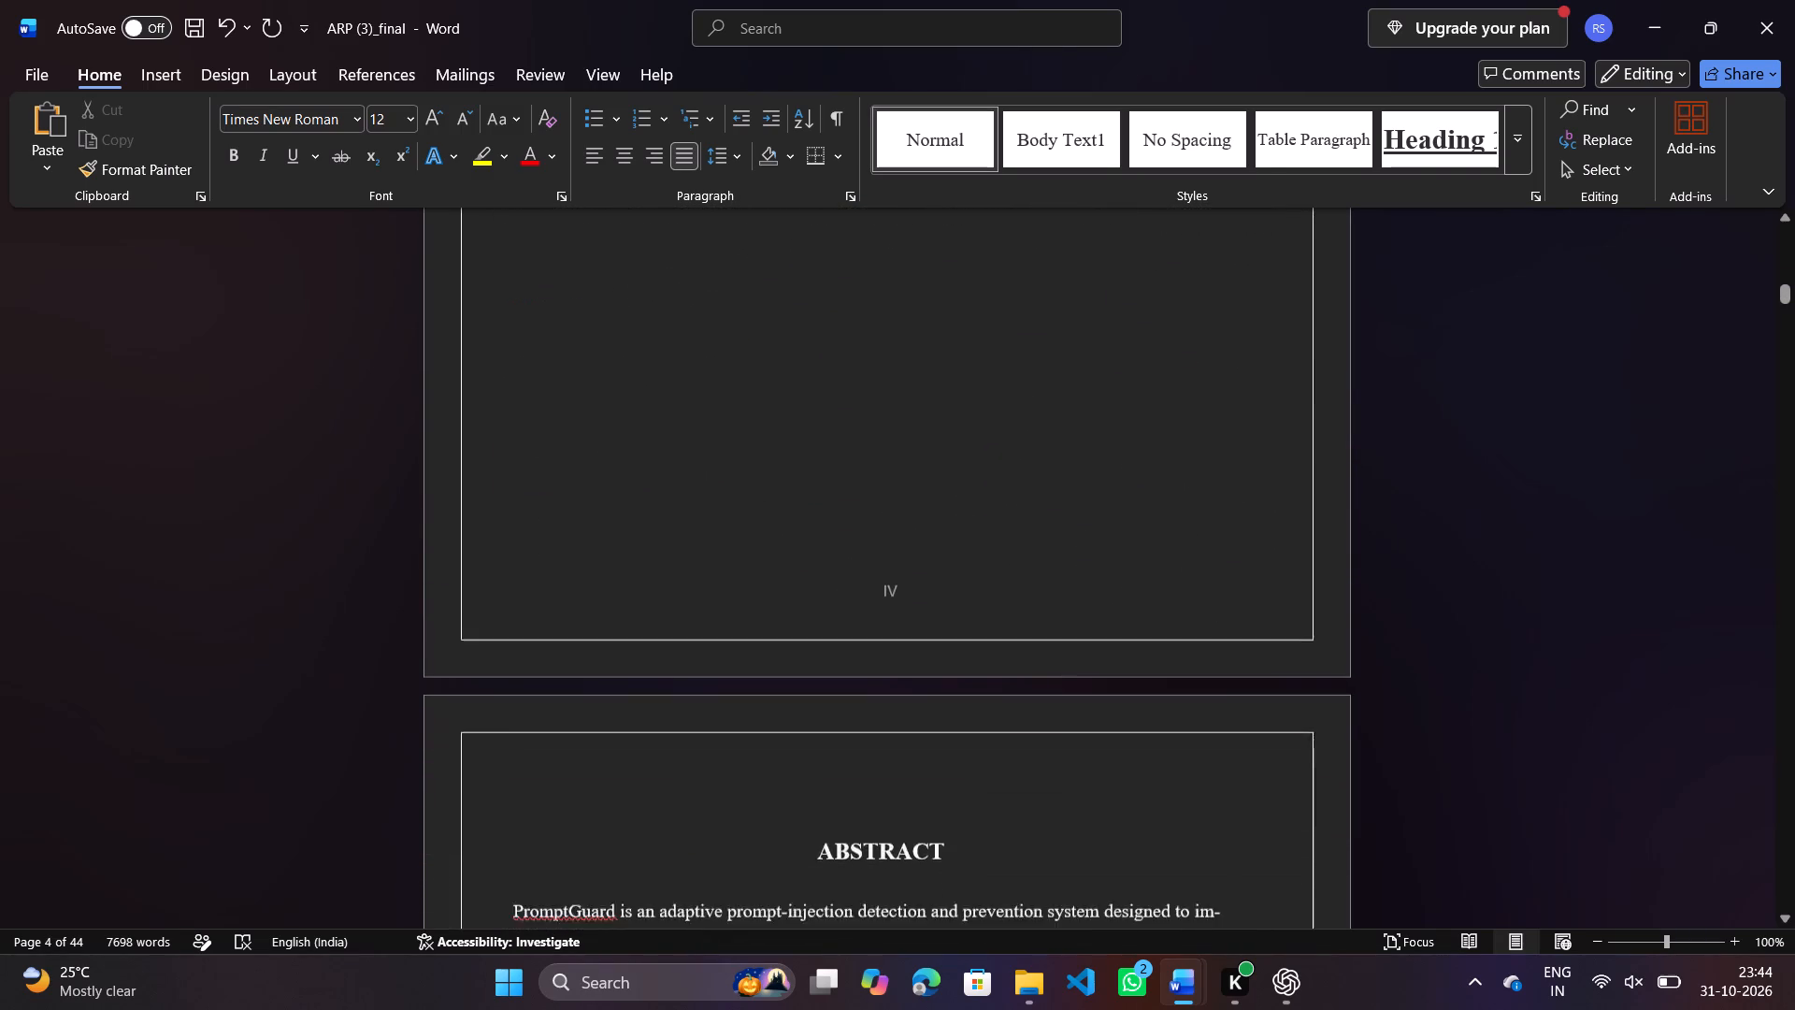
scroll(1290, 600, down, 2)
click(1012, 610)
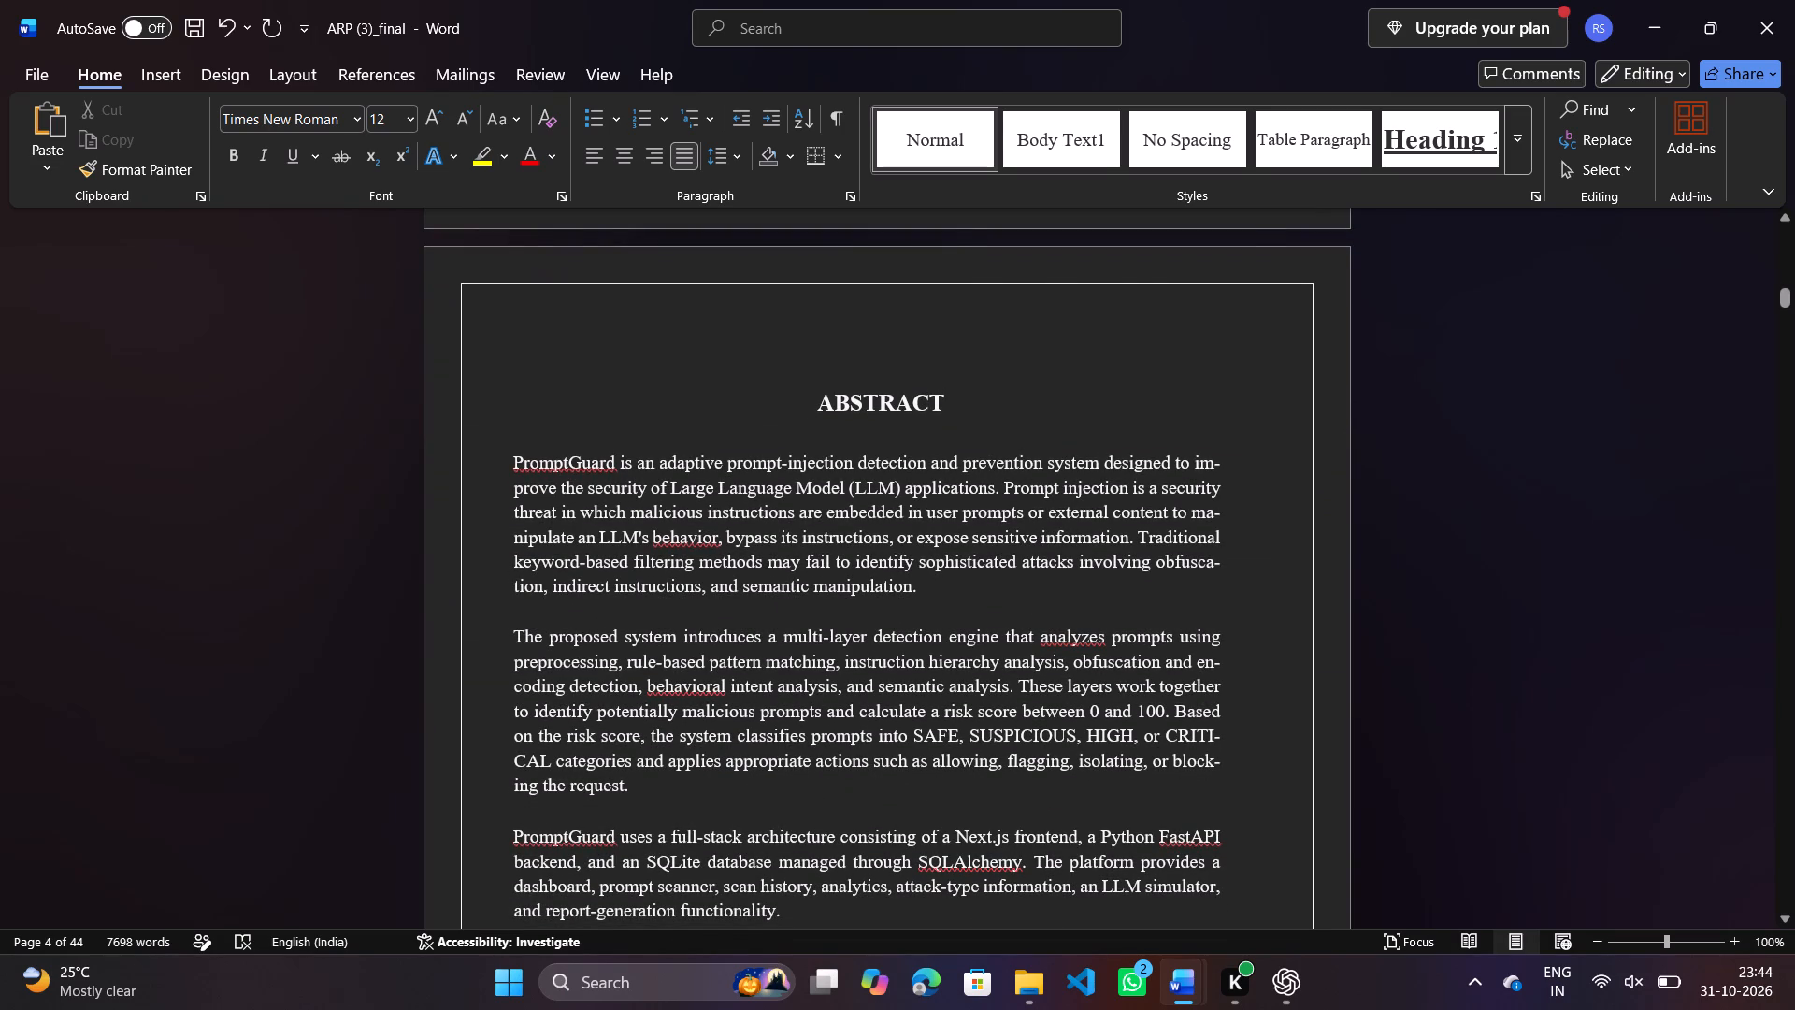
scroll(1012, 610, down, 1)
click(888, 605)
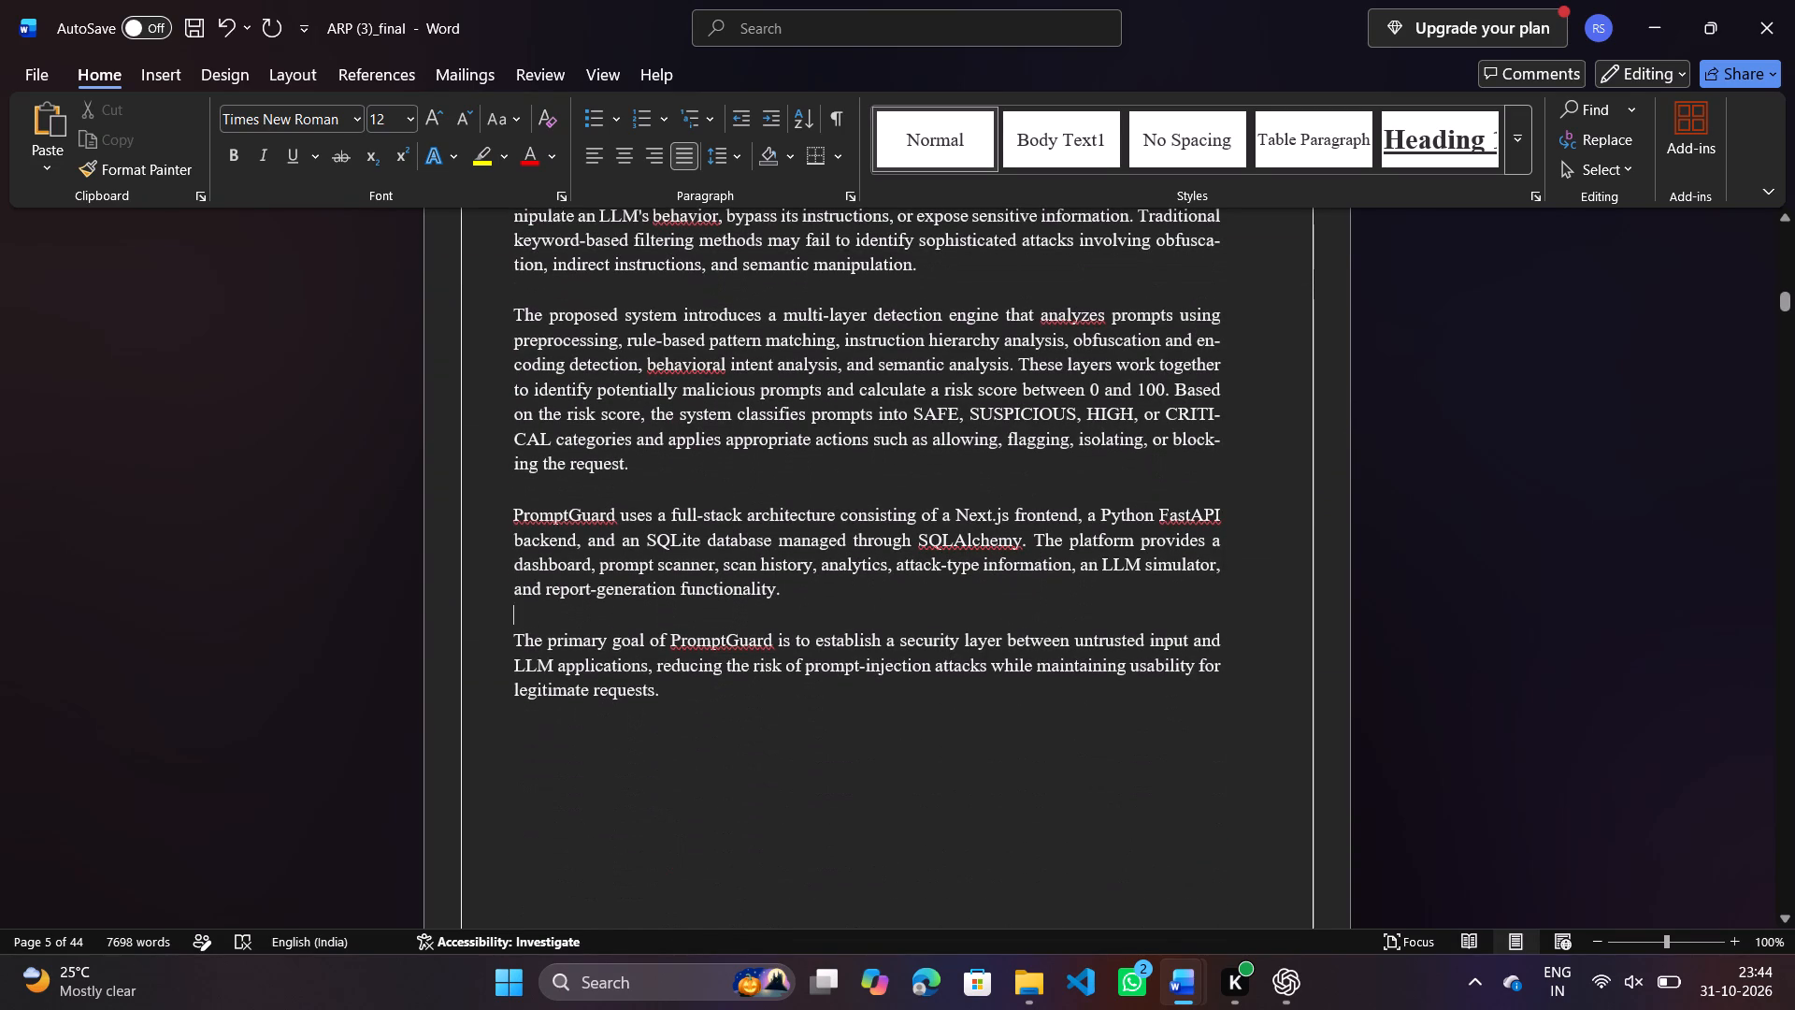
Look through the table of contents and the opening of Chapter 1, ending at the last contents page.
scroll(888, 605, down, 4)
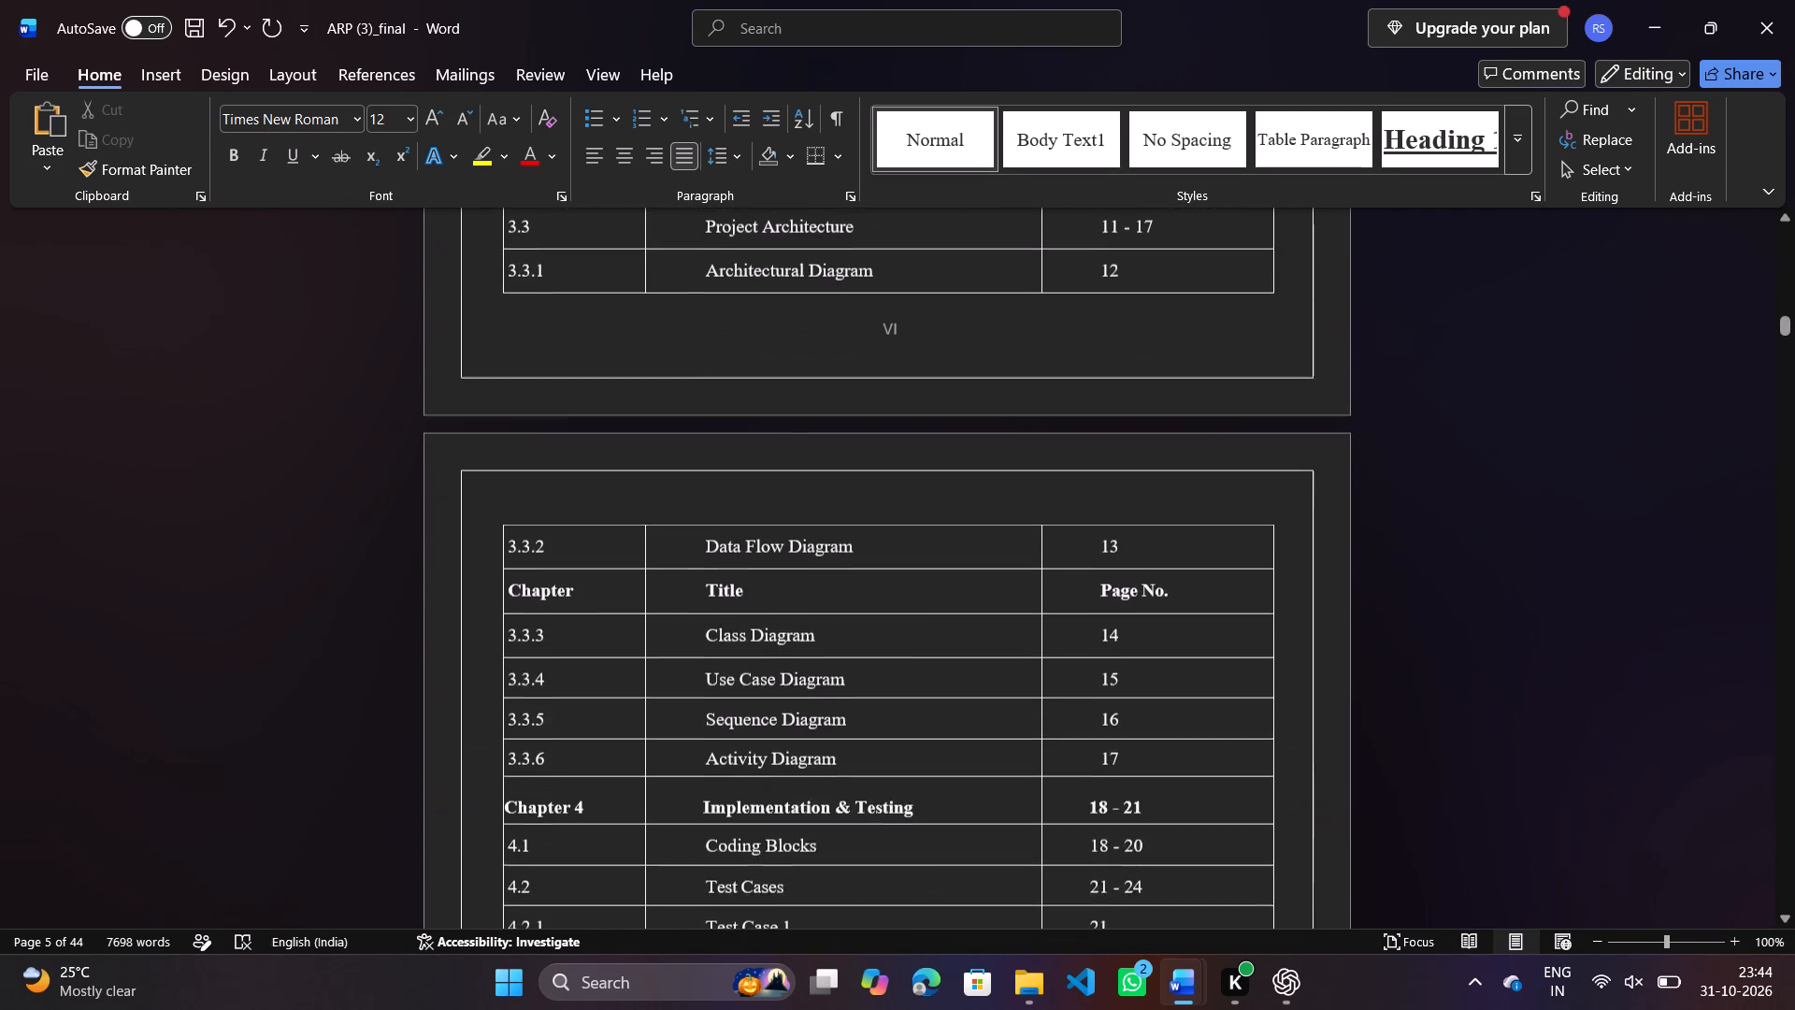
scroll(888, 605, down, 4)
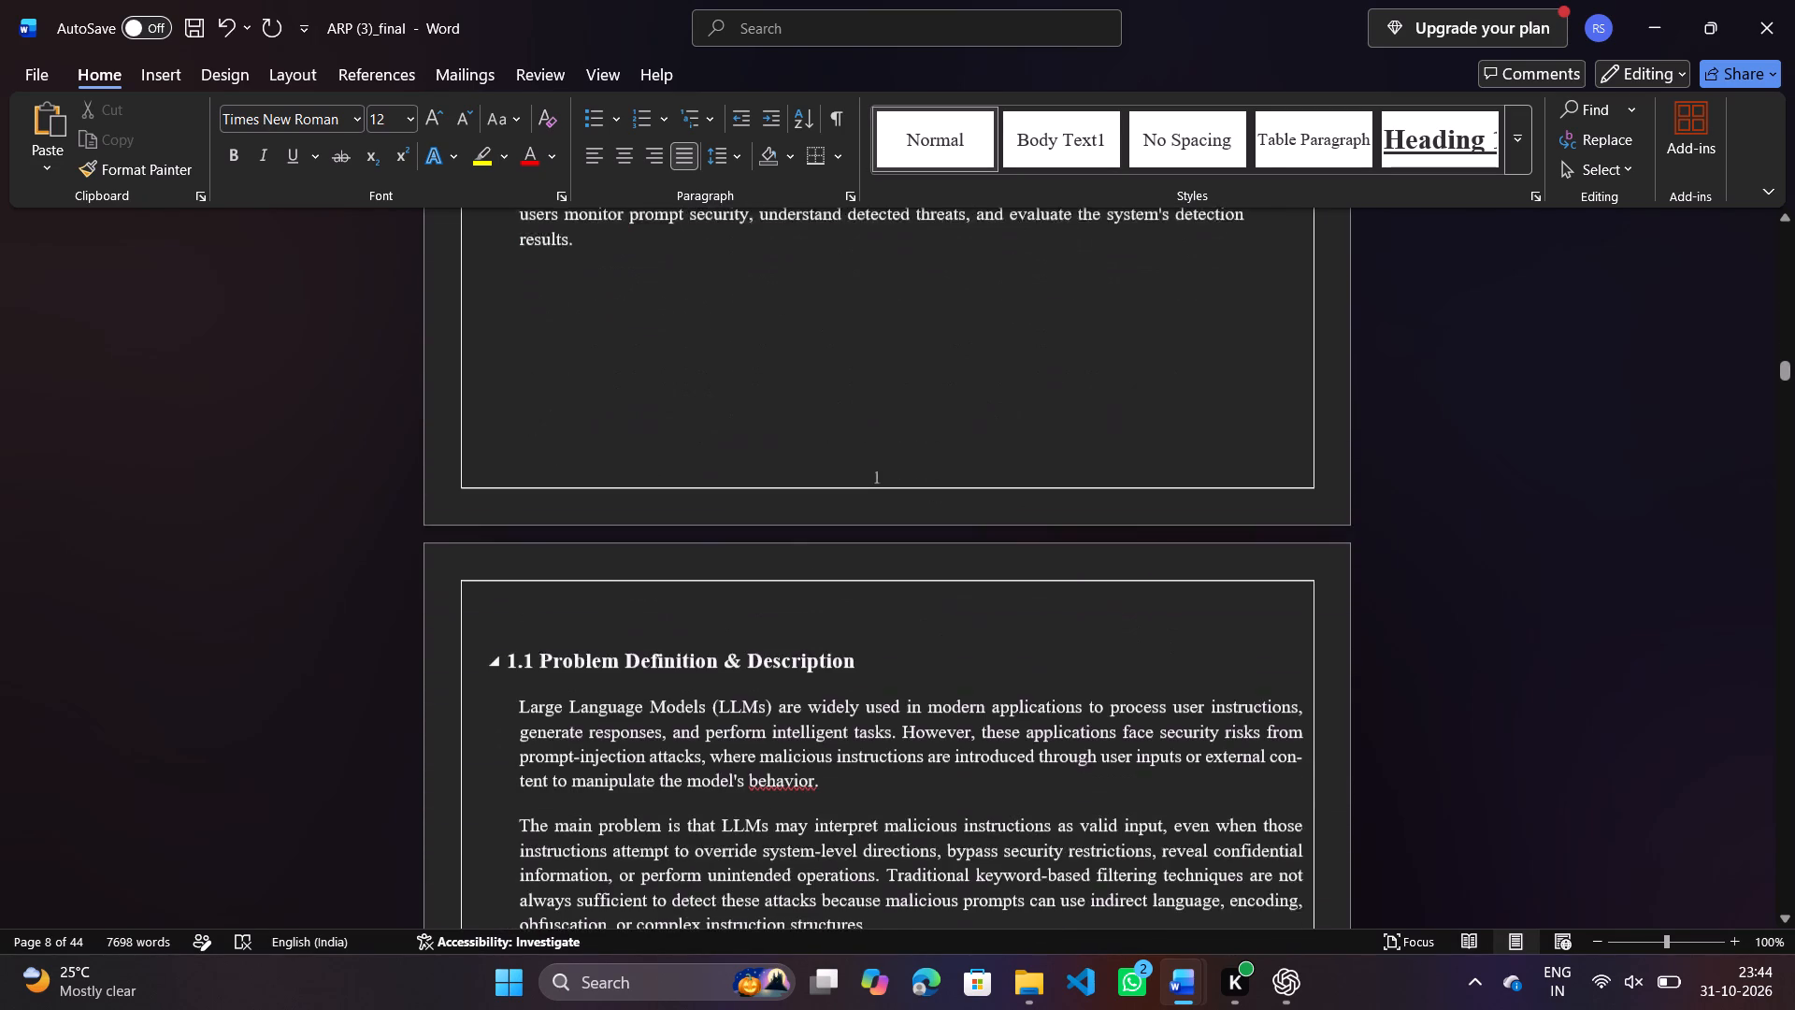
scroll(888, 605, up, 5)
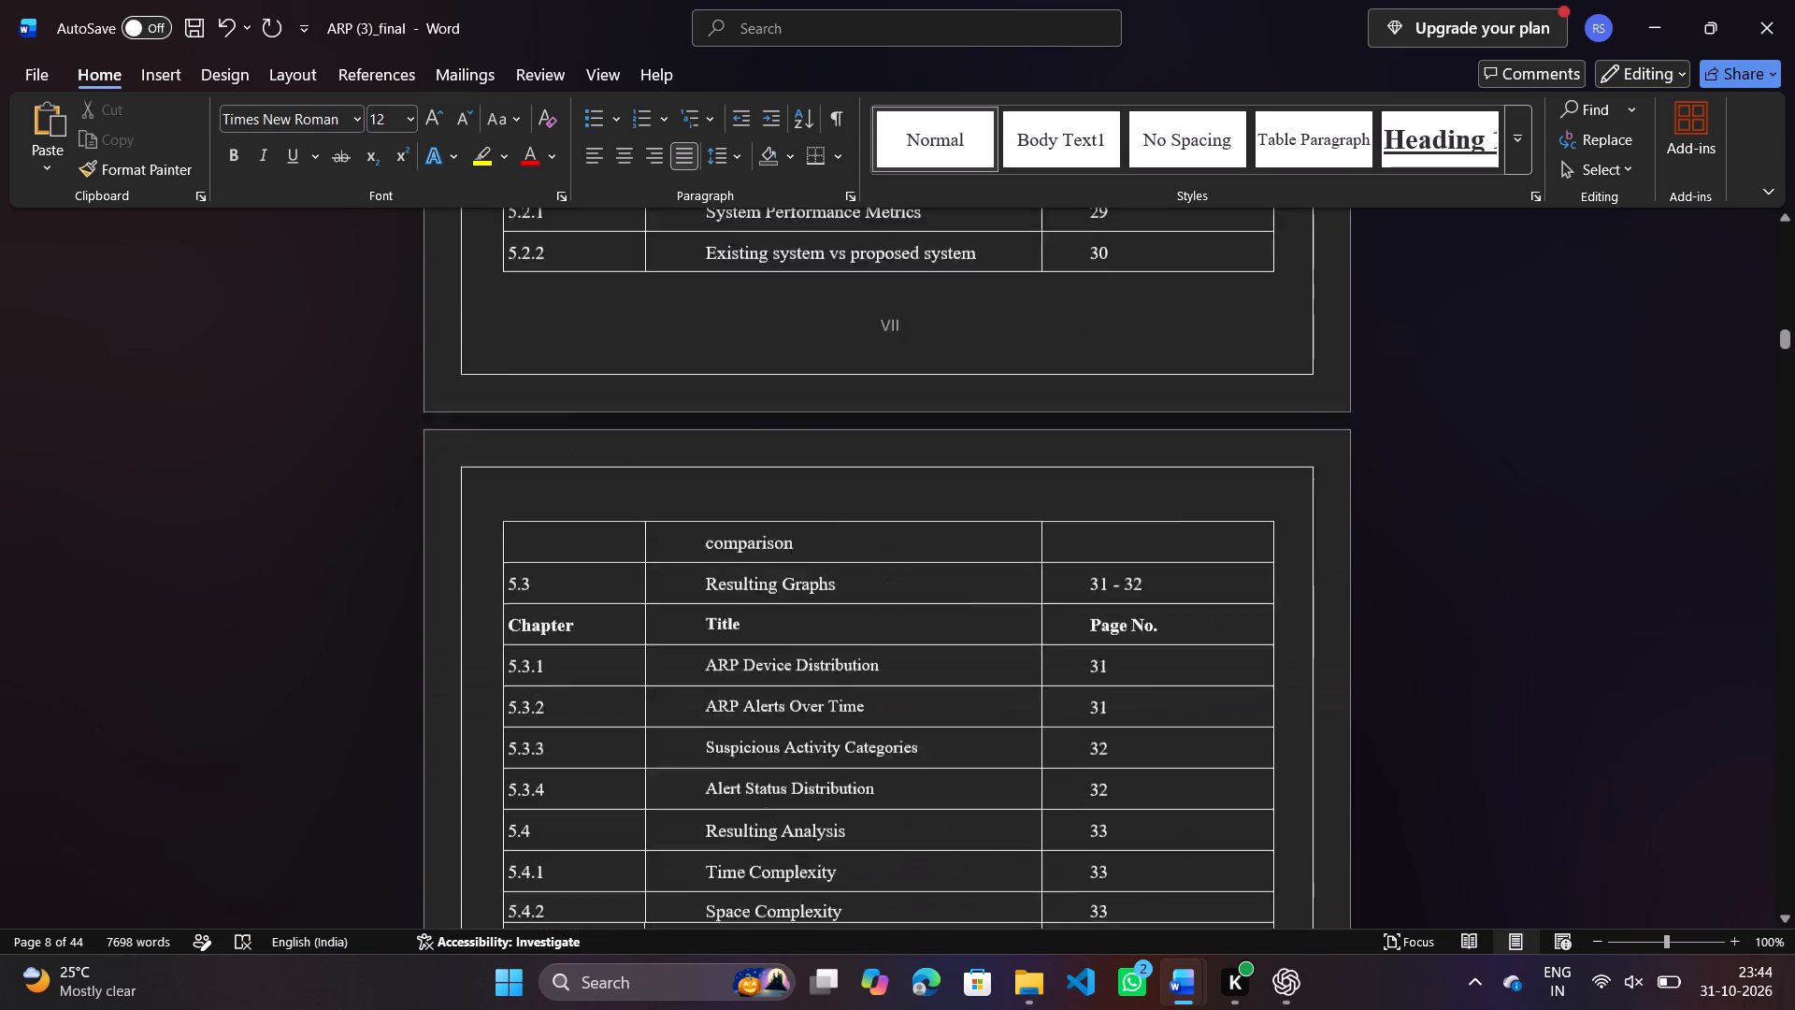
scroll(888, 605, up, 1)
scroll(888, 605, down, 2)
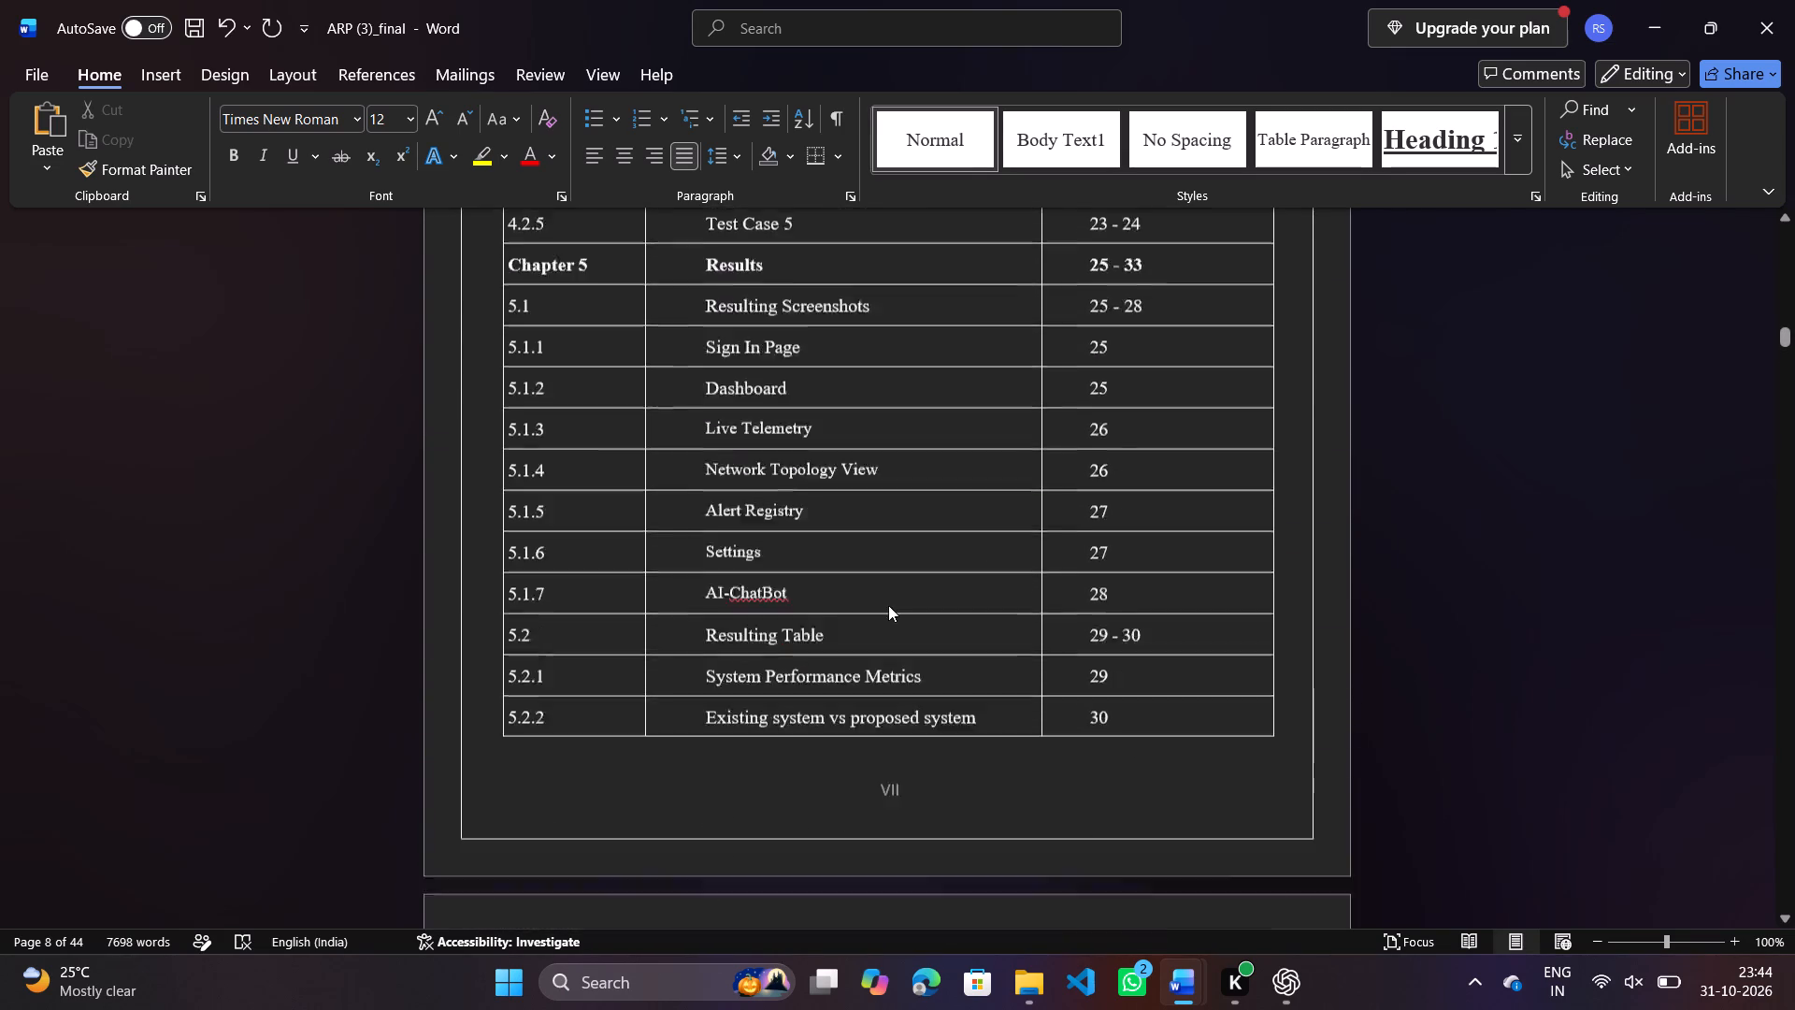
scroll(888, 605, down, 2)
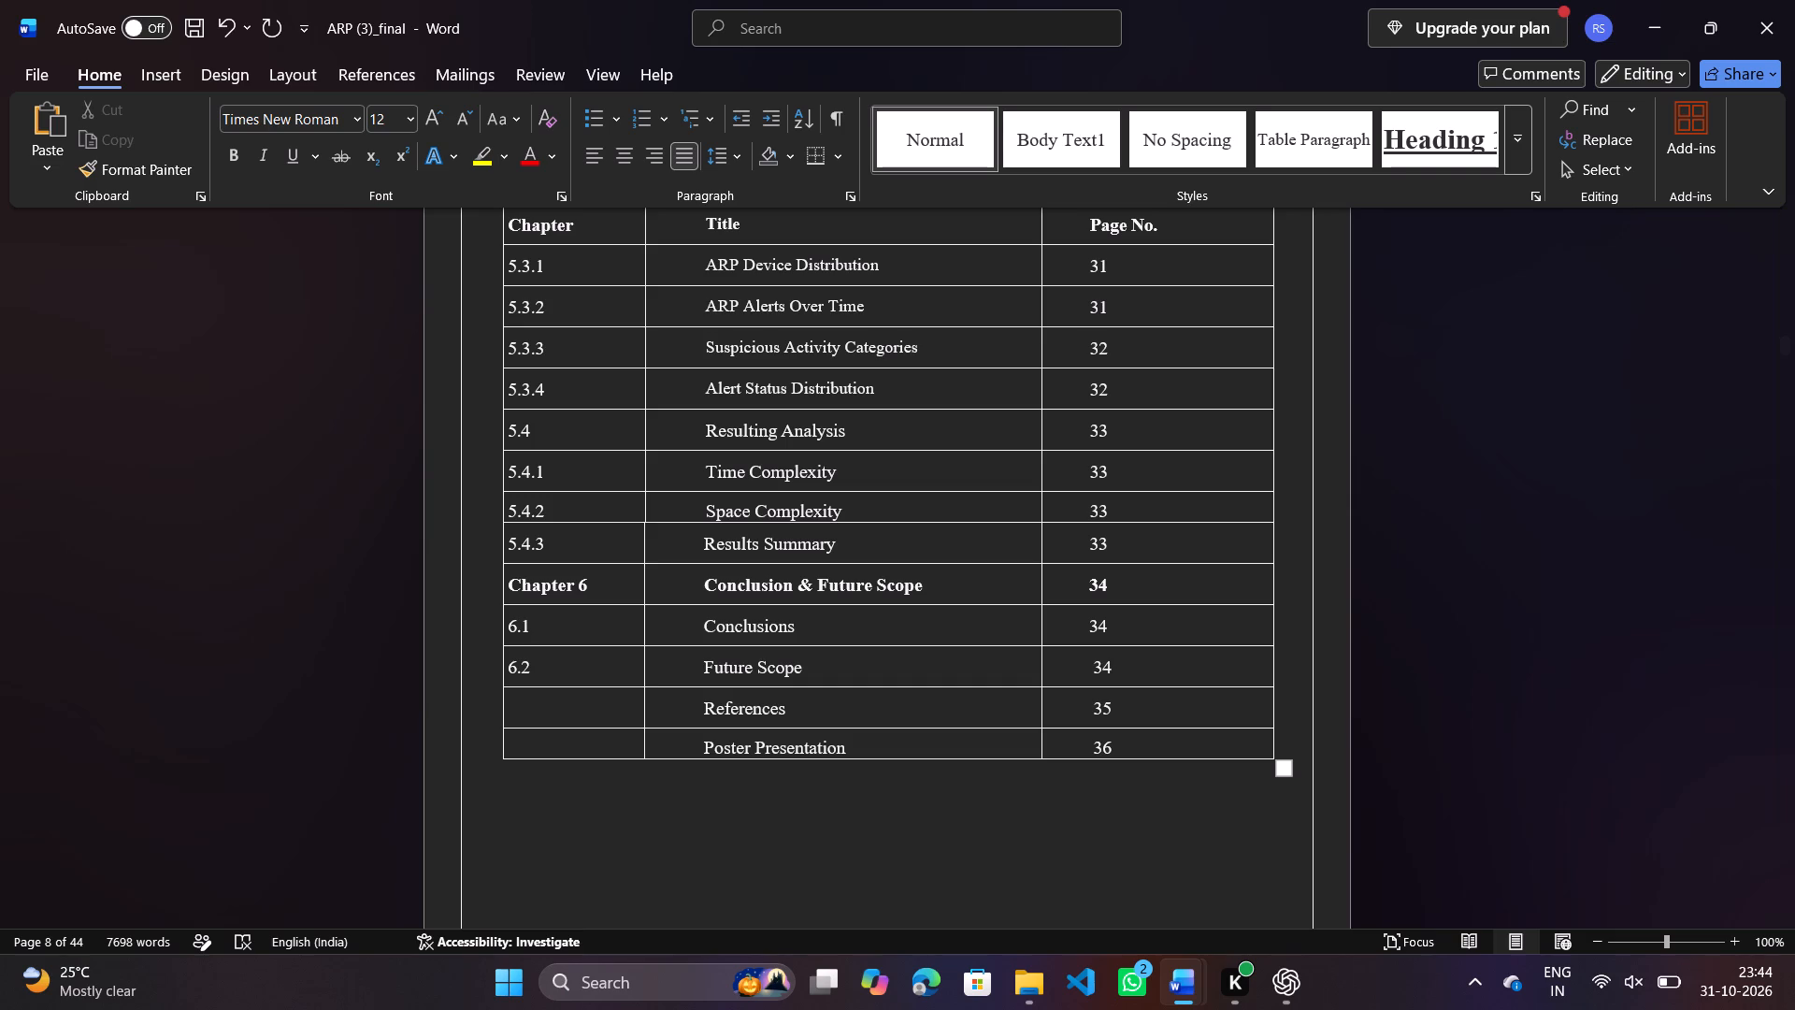
Examine the contents table's entries from section 3.1 to Poster Presentation, checking titles, page numbers, repeated header rows and page breaks.
scroll(888, 605, up, 1)
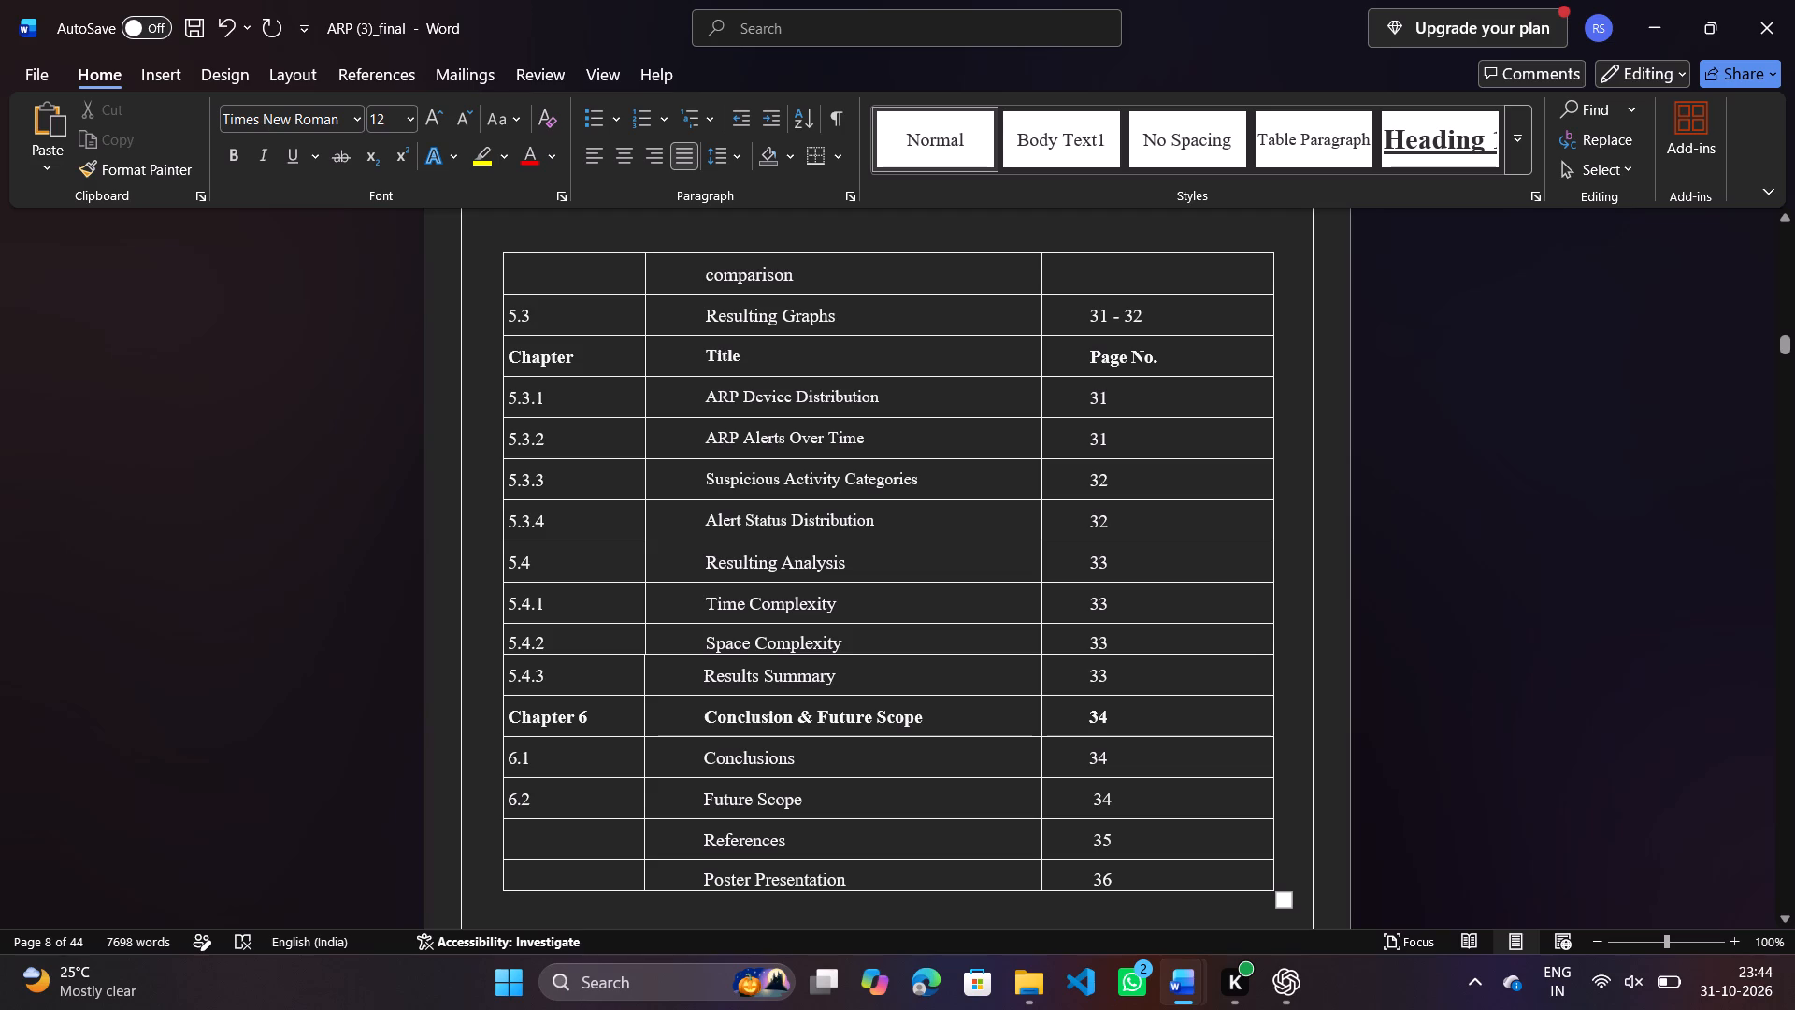
scroll(759, 400, up, 2)
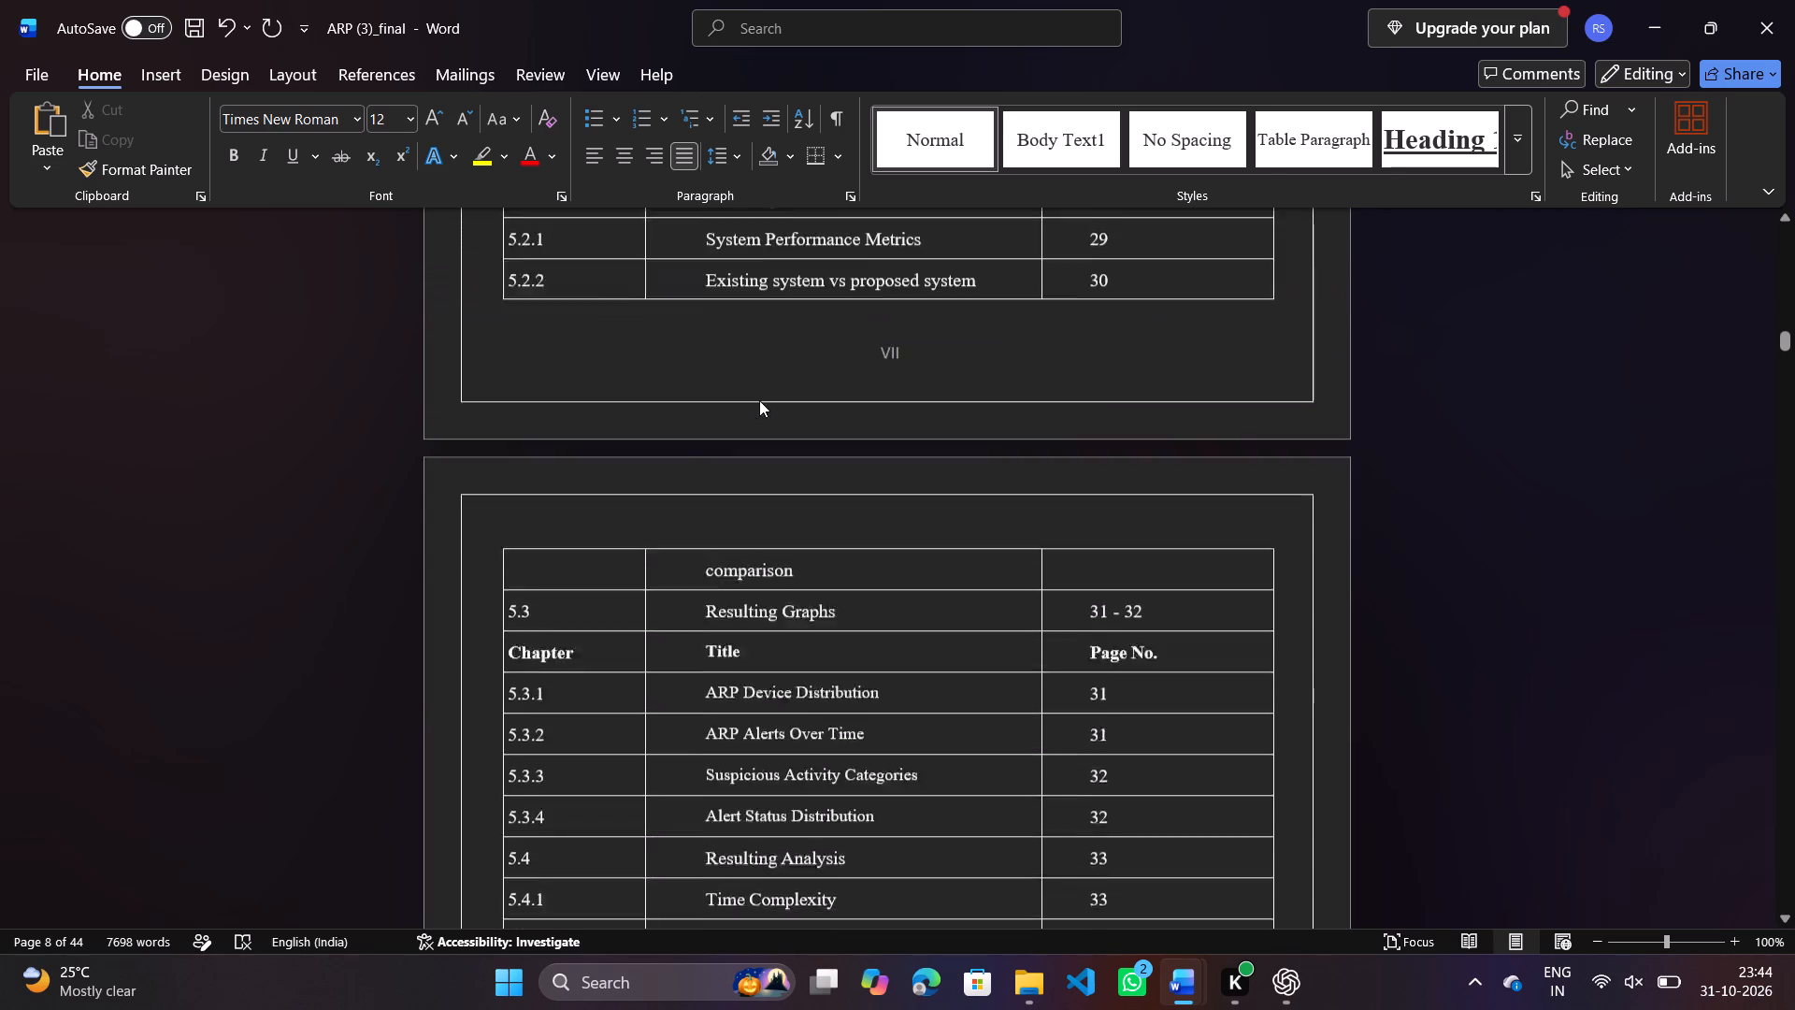
scroll(759, 400, up, 3)
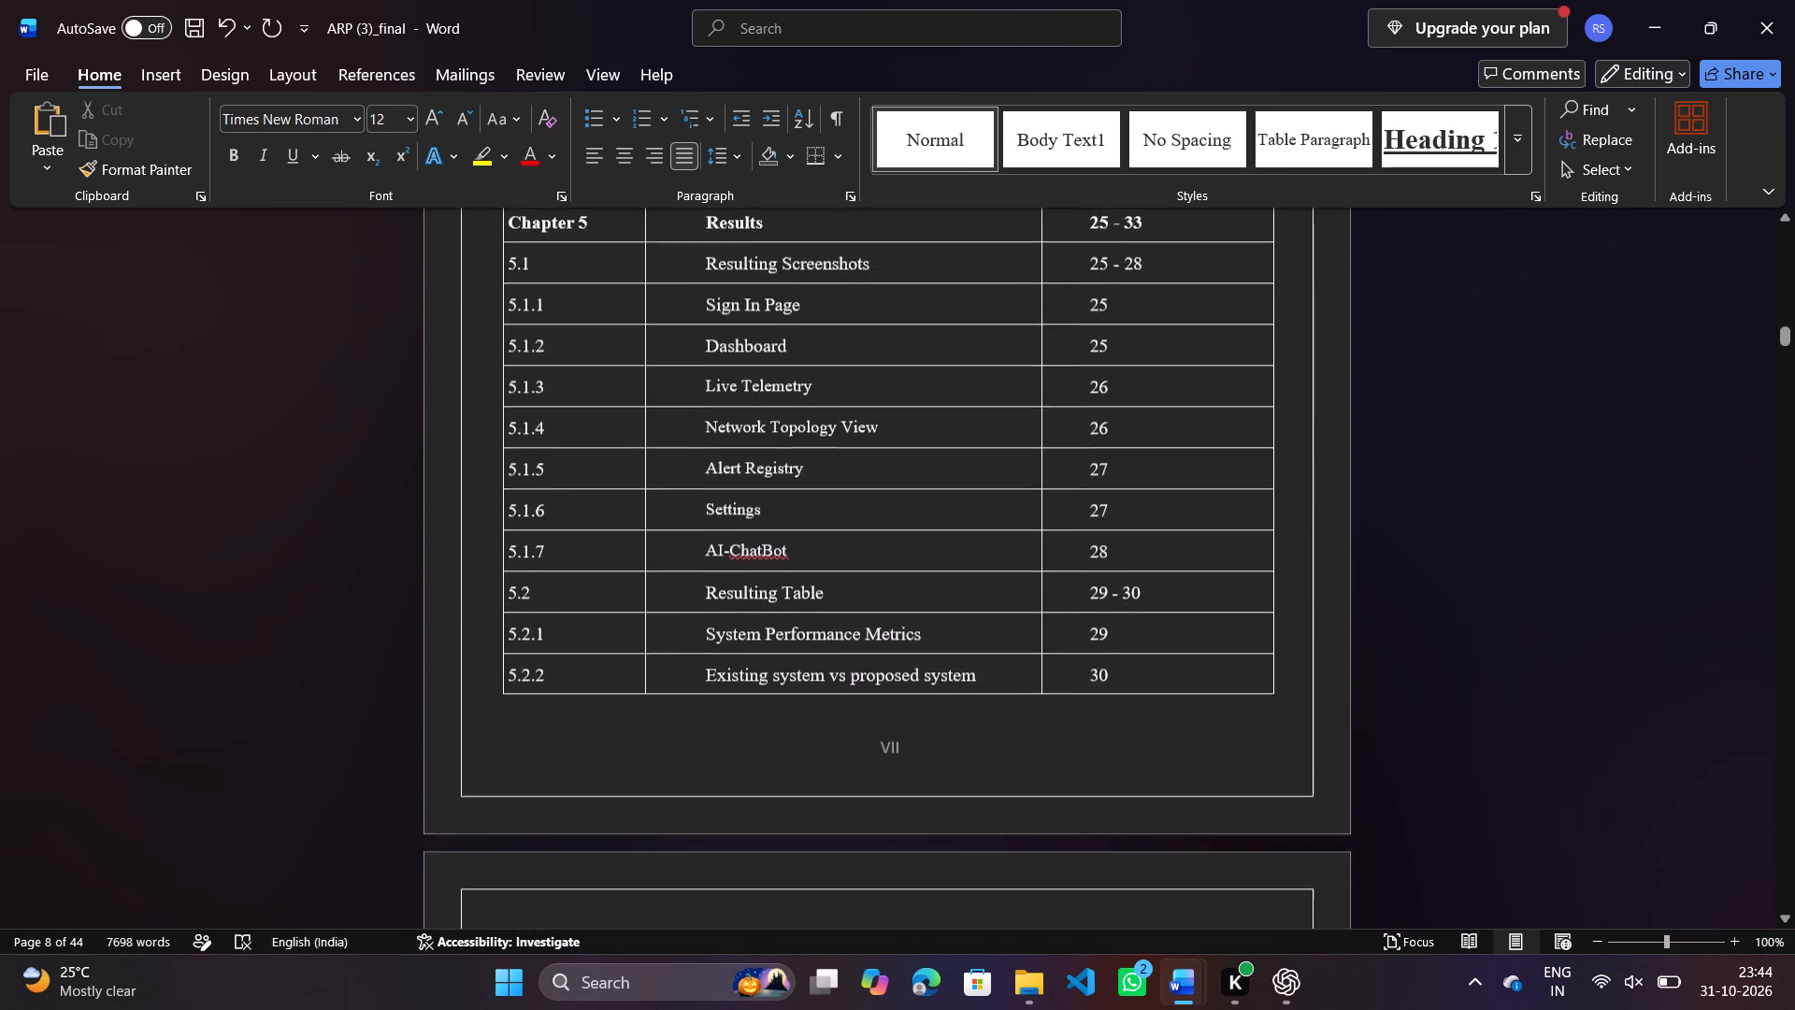
scroll(759, 400, up, 2)
scroll(759, 400, down, 2)
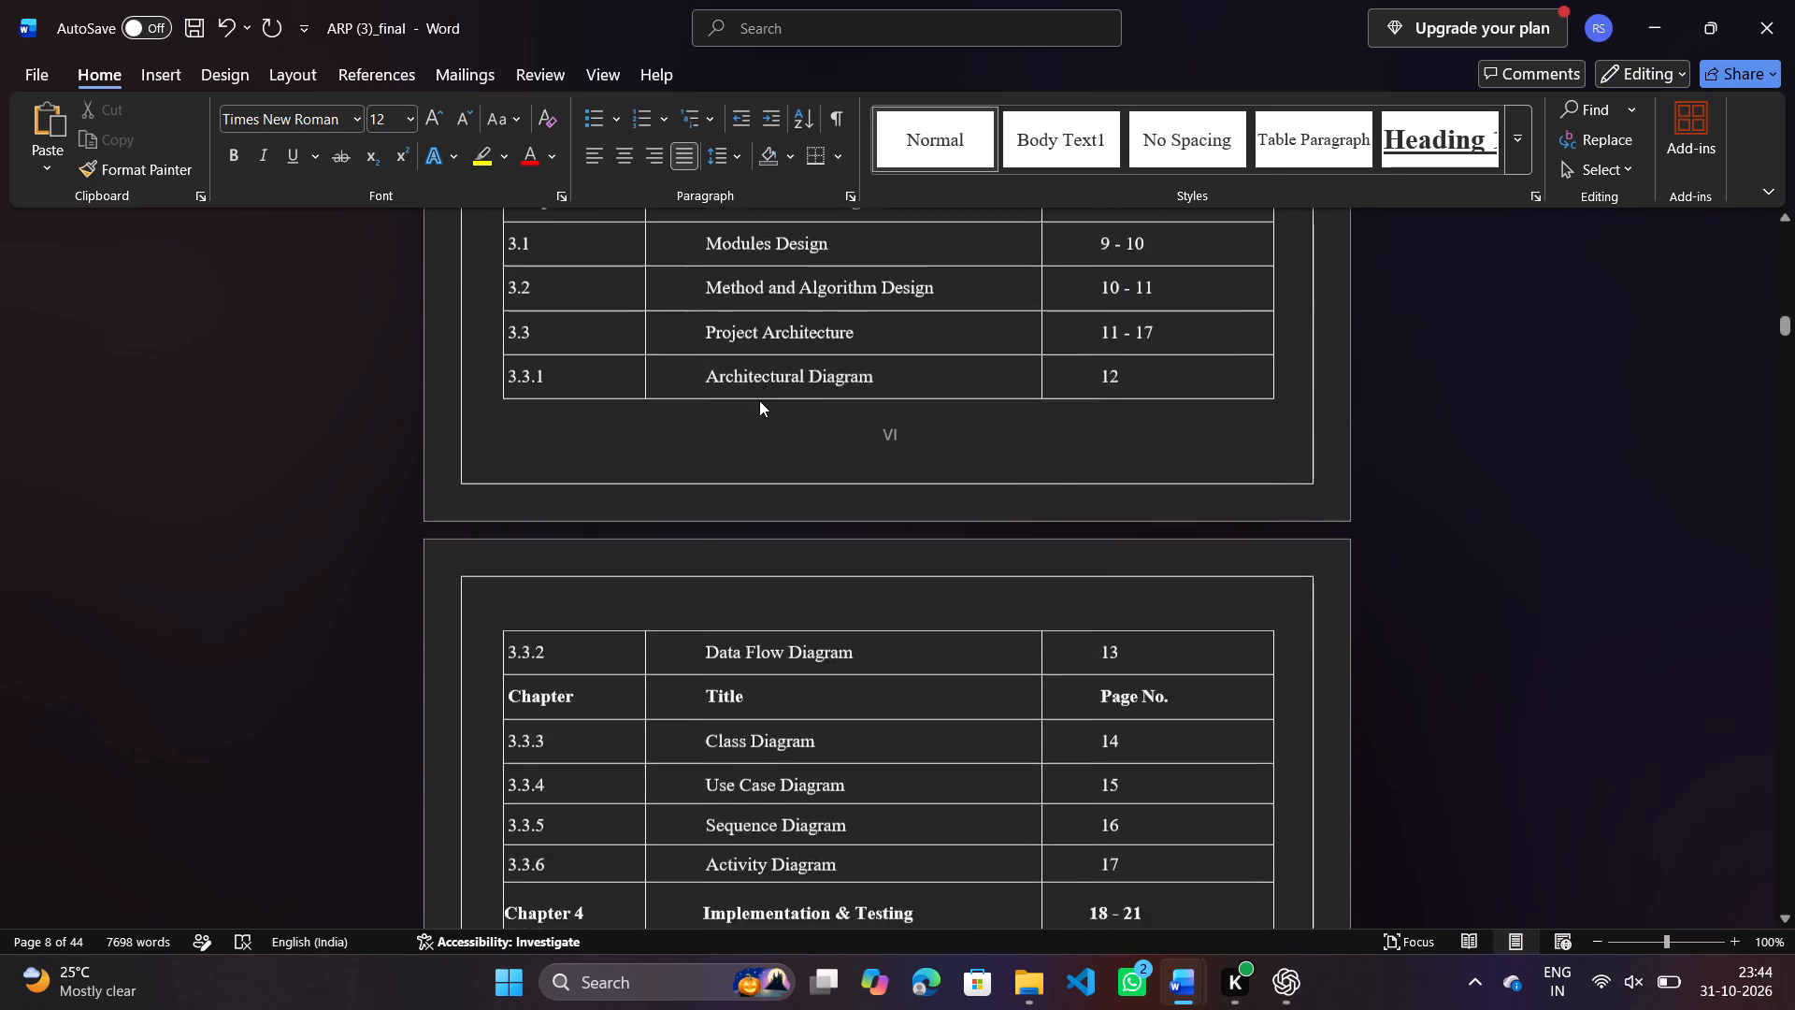
scroll(759, 400, down, 1)
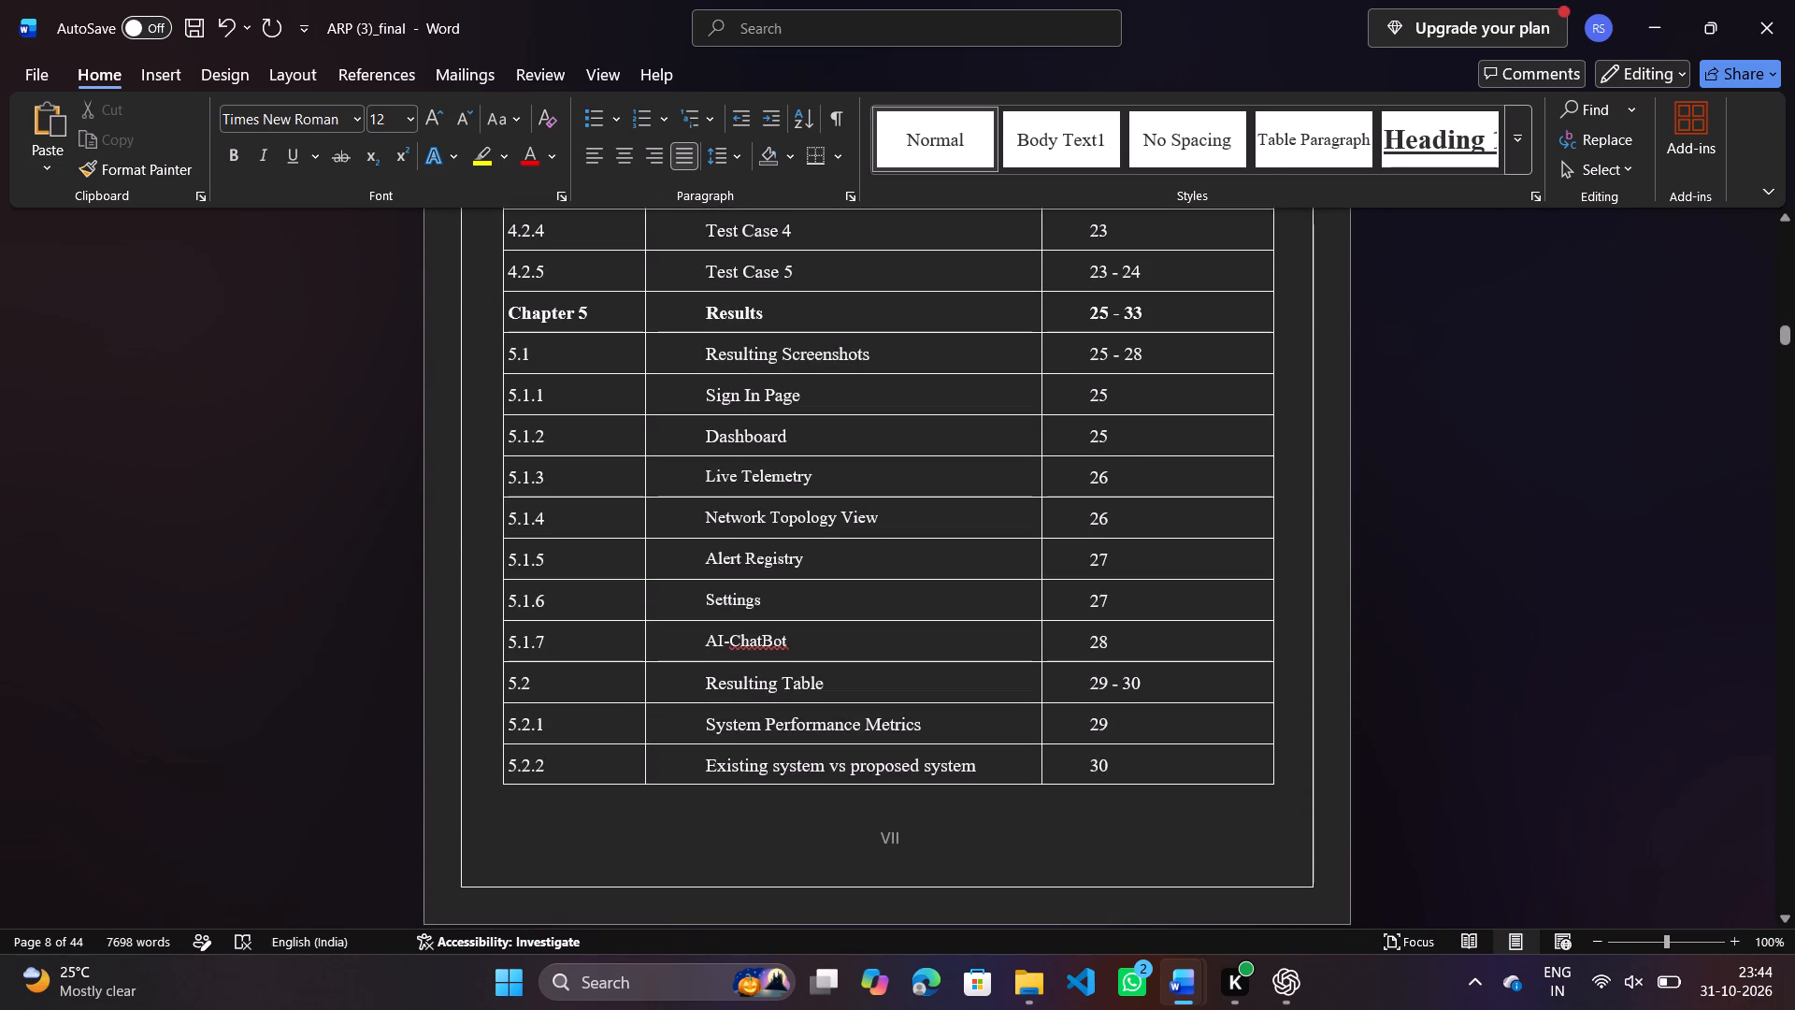
scroll(703, 651, down, 3)
scroll(680, 775, down, 1)
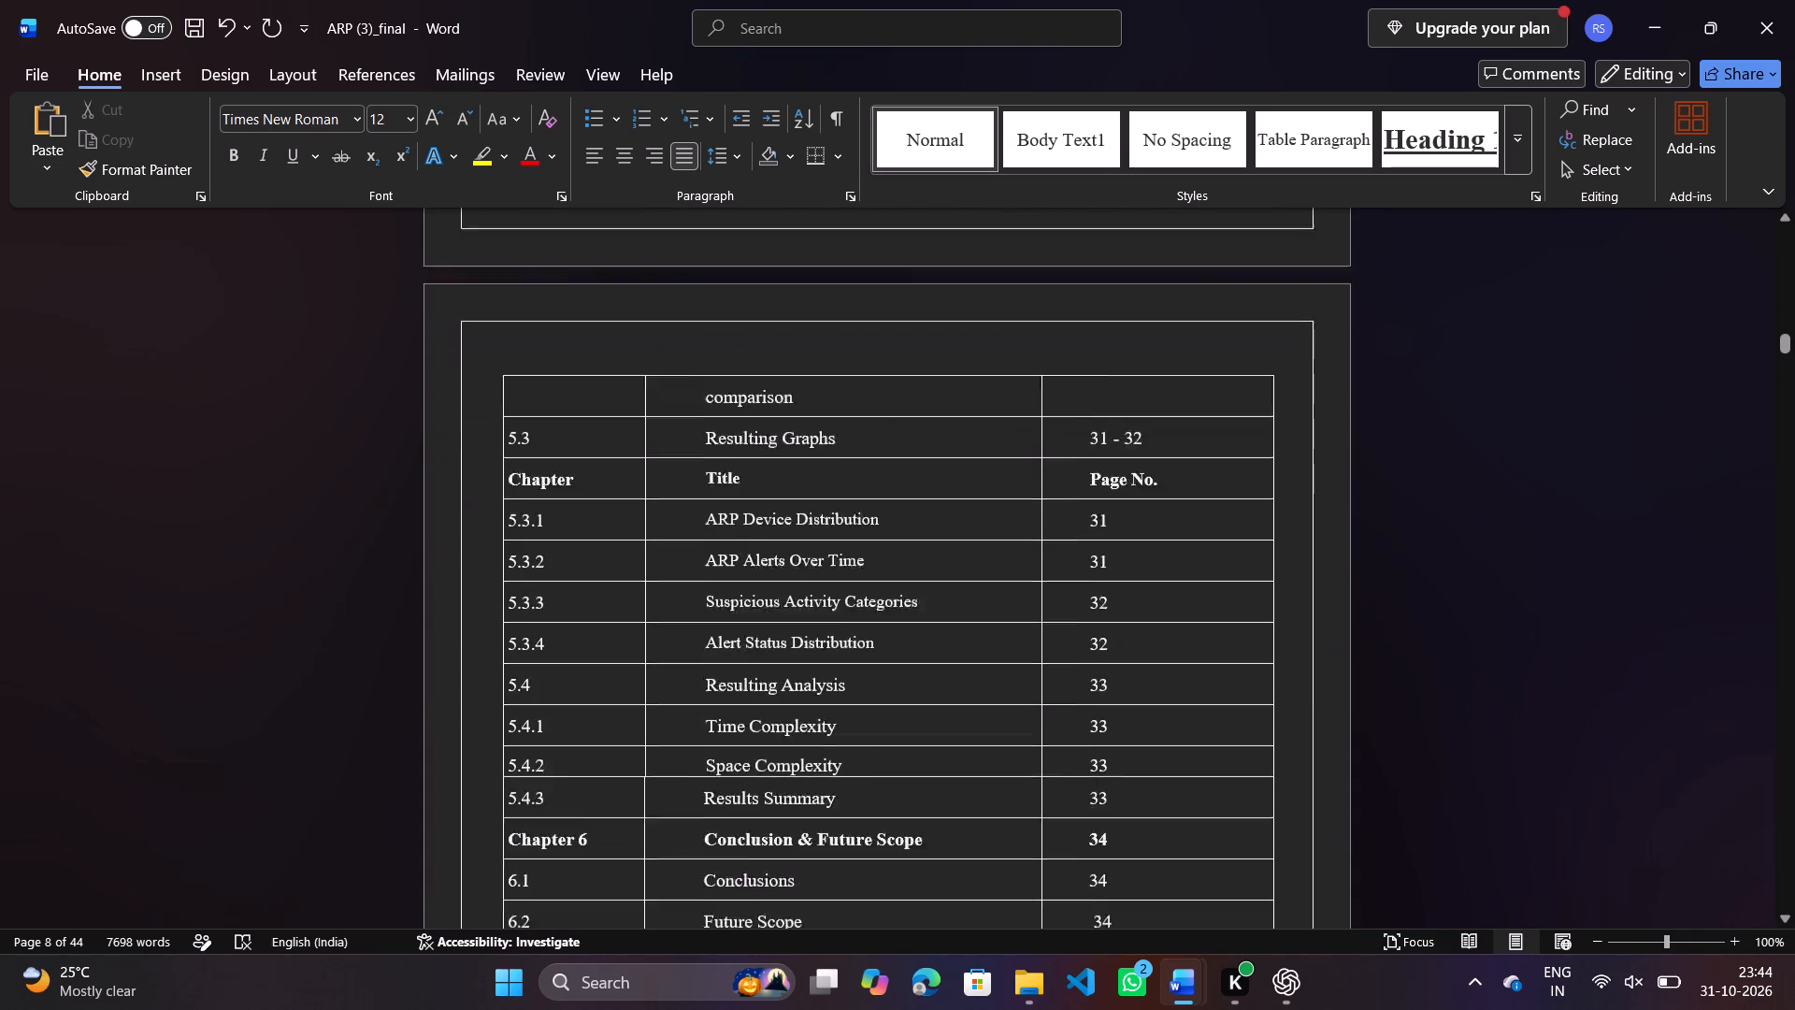
scroll(680, 775, down, 1)
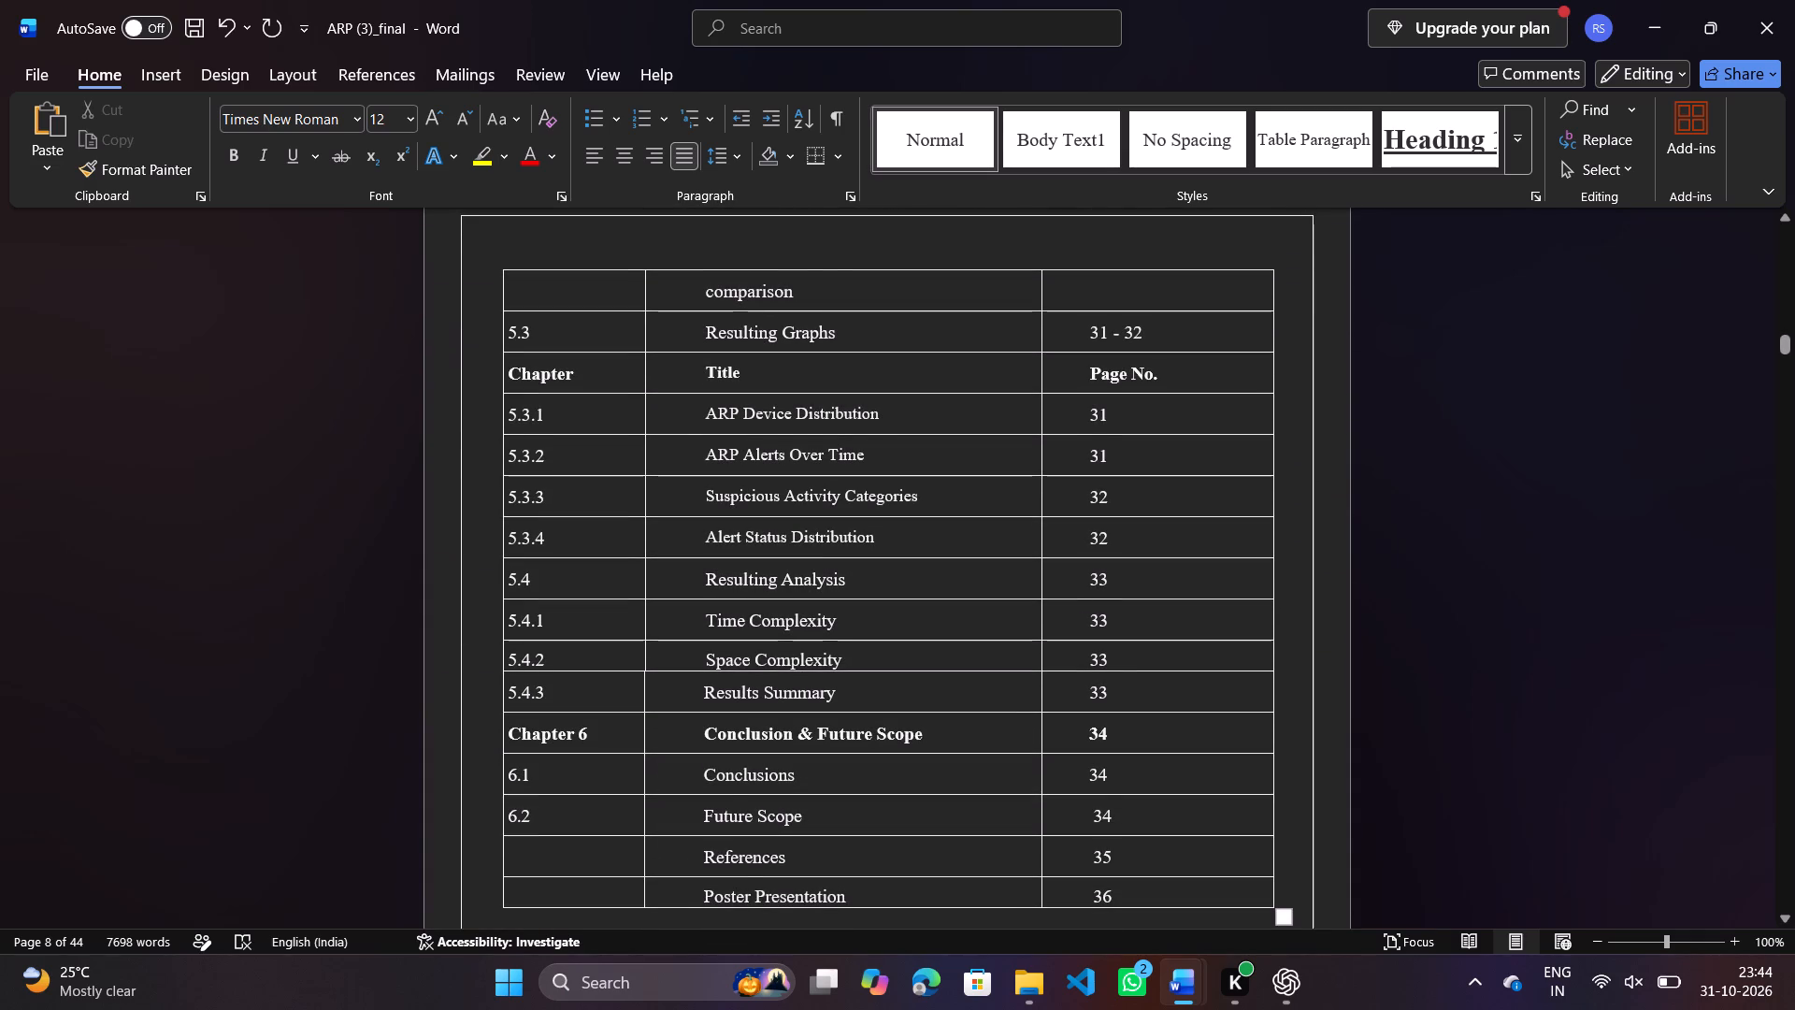
scroll(849, 721, up, 3)
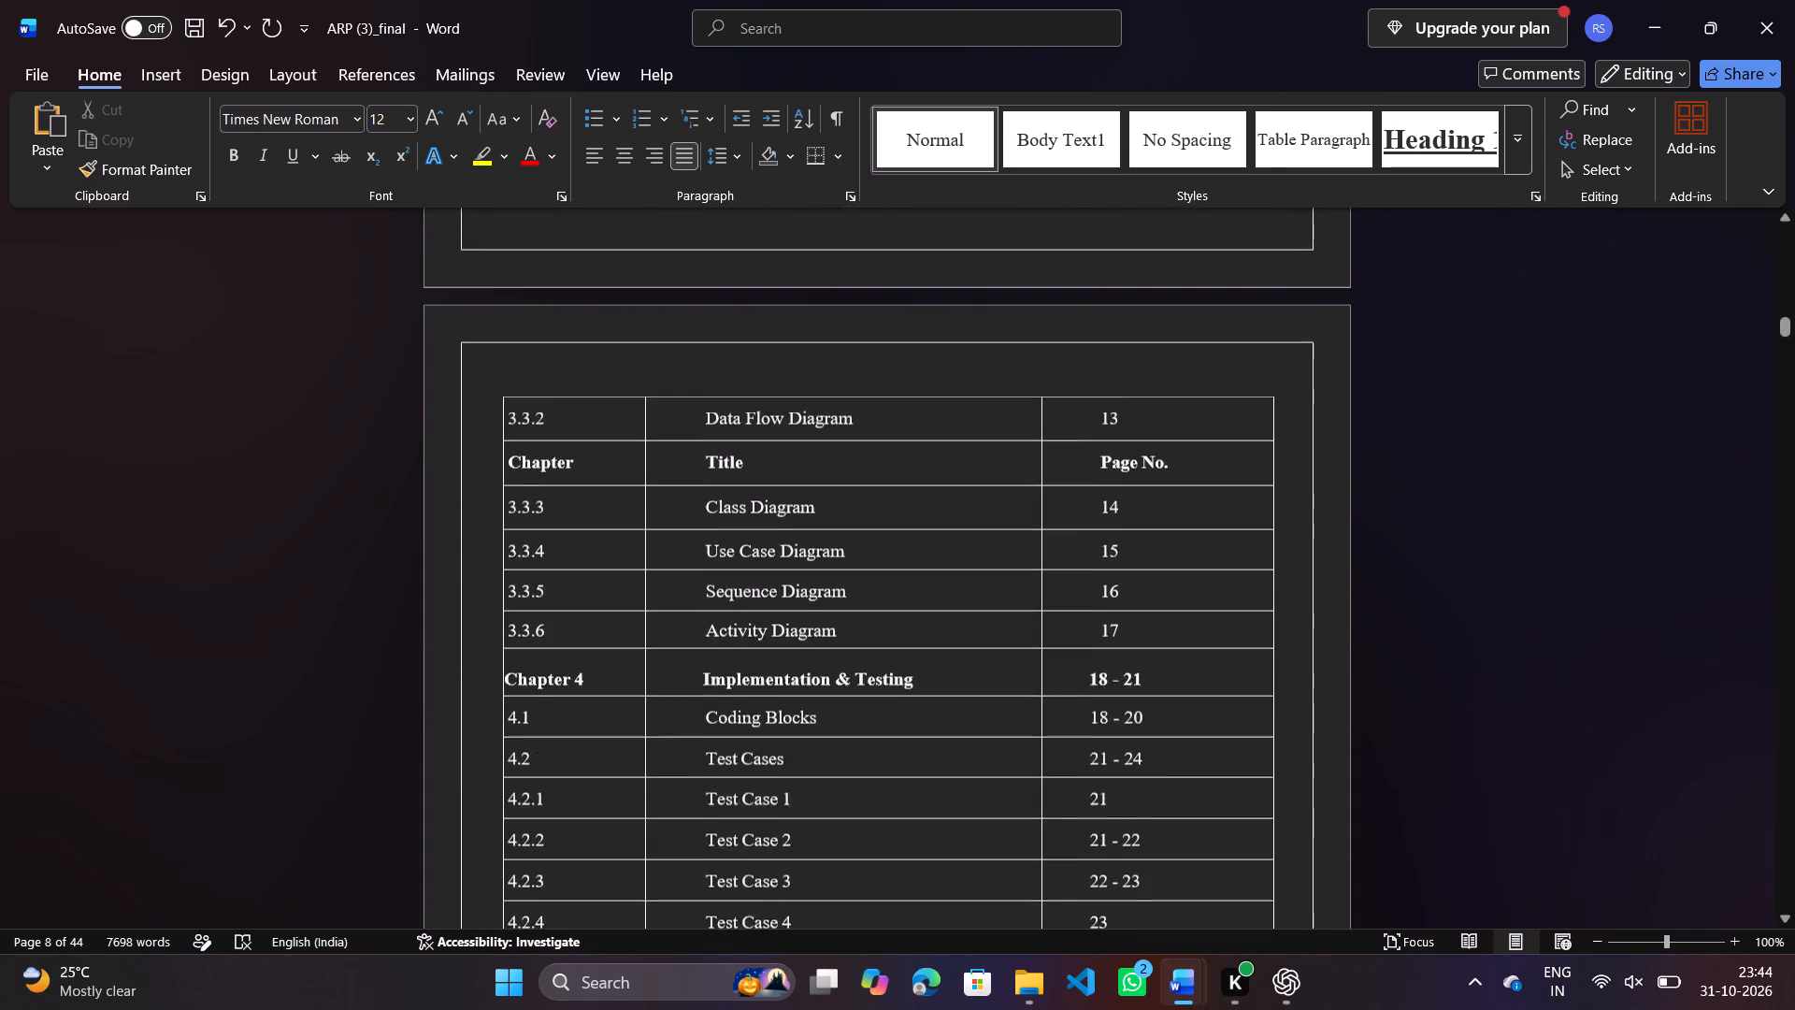
scroll(849, 721, down, 3)
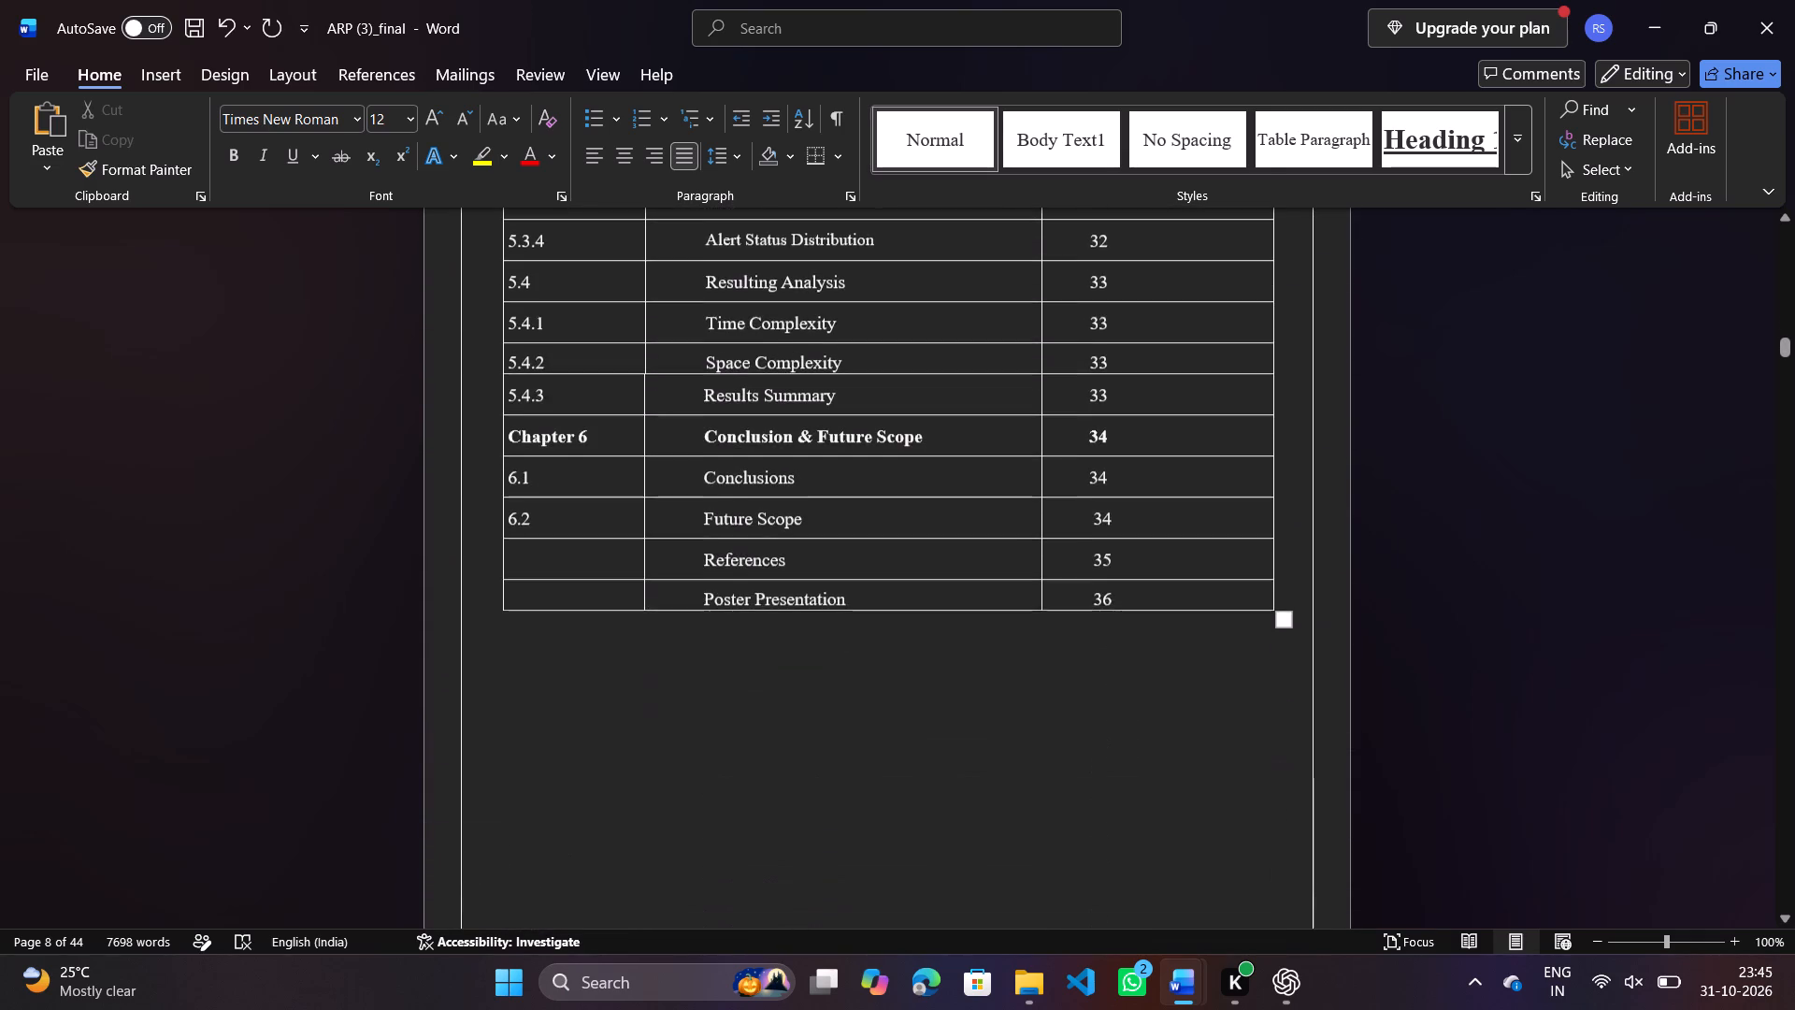
scroll(849, 721, up, 1)
scroll(849, 721, down, 1)
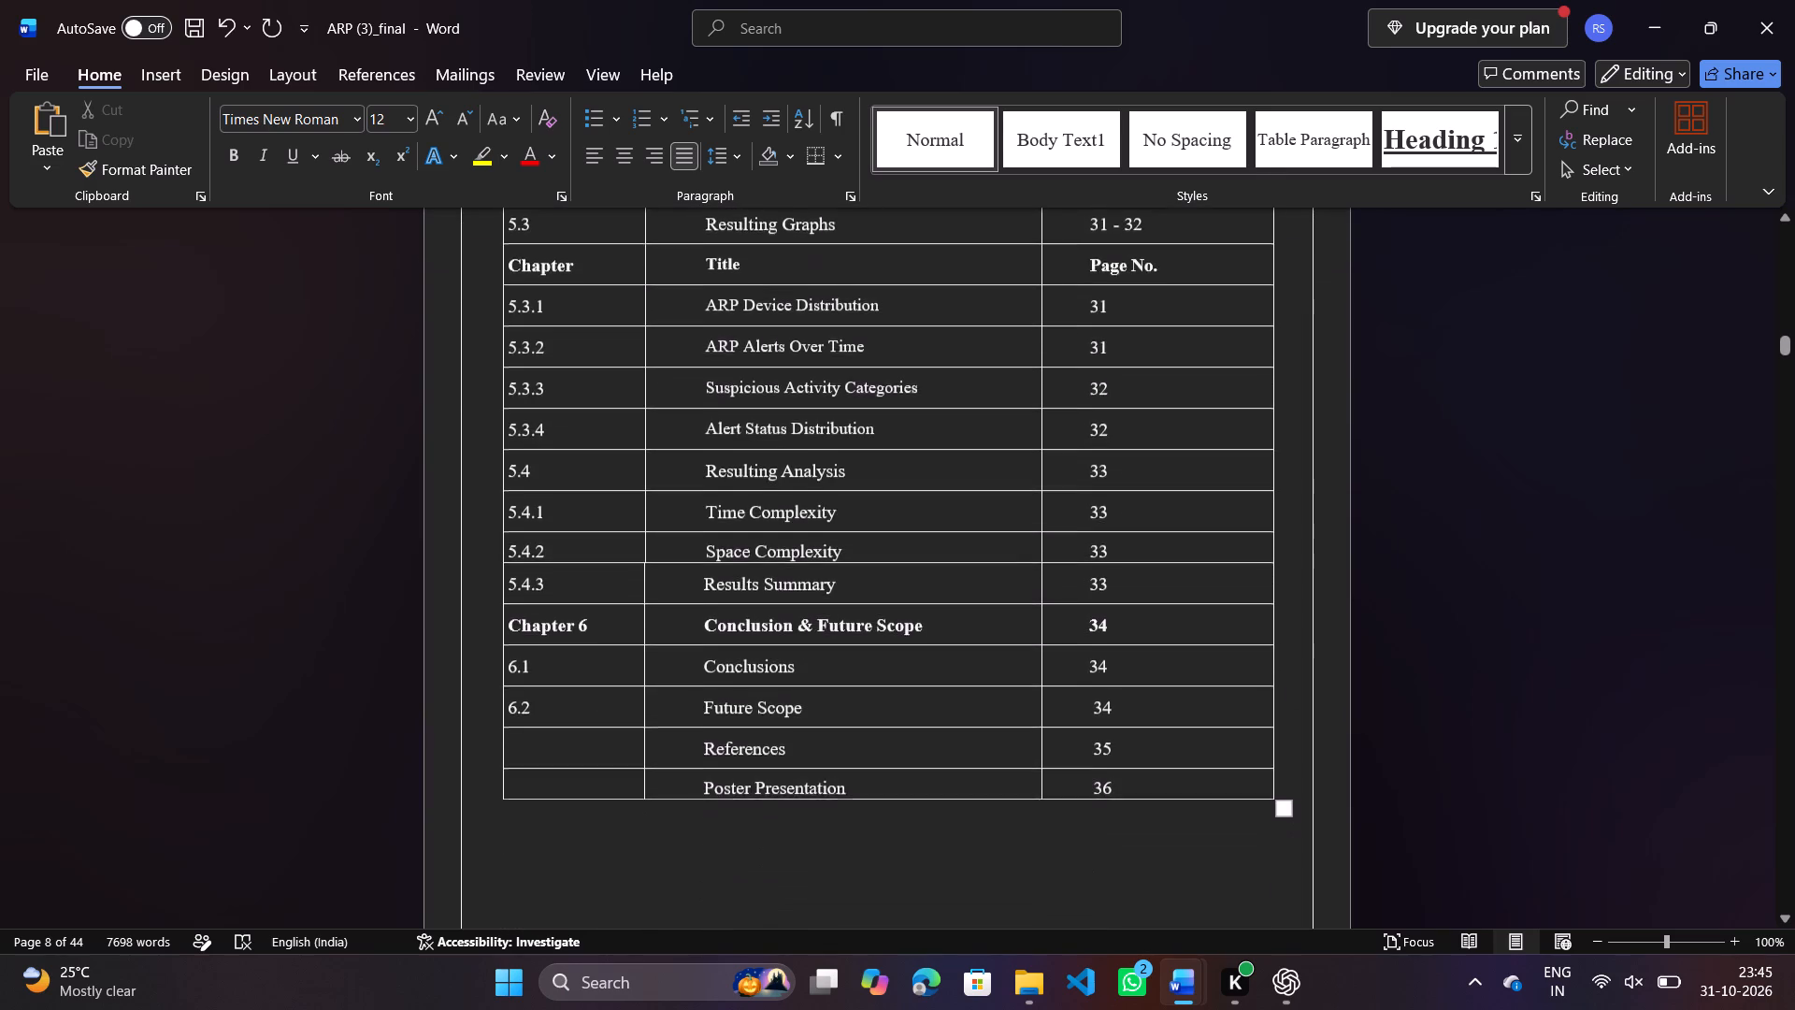
scroll(849, 721, down, 2)
scroll(849, 721, up, 1)
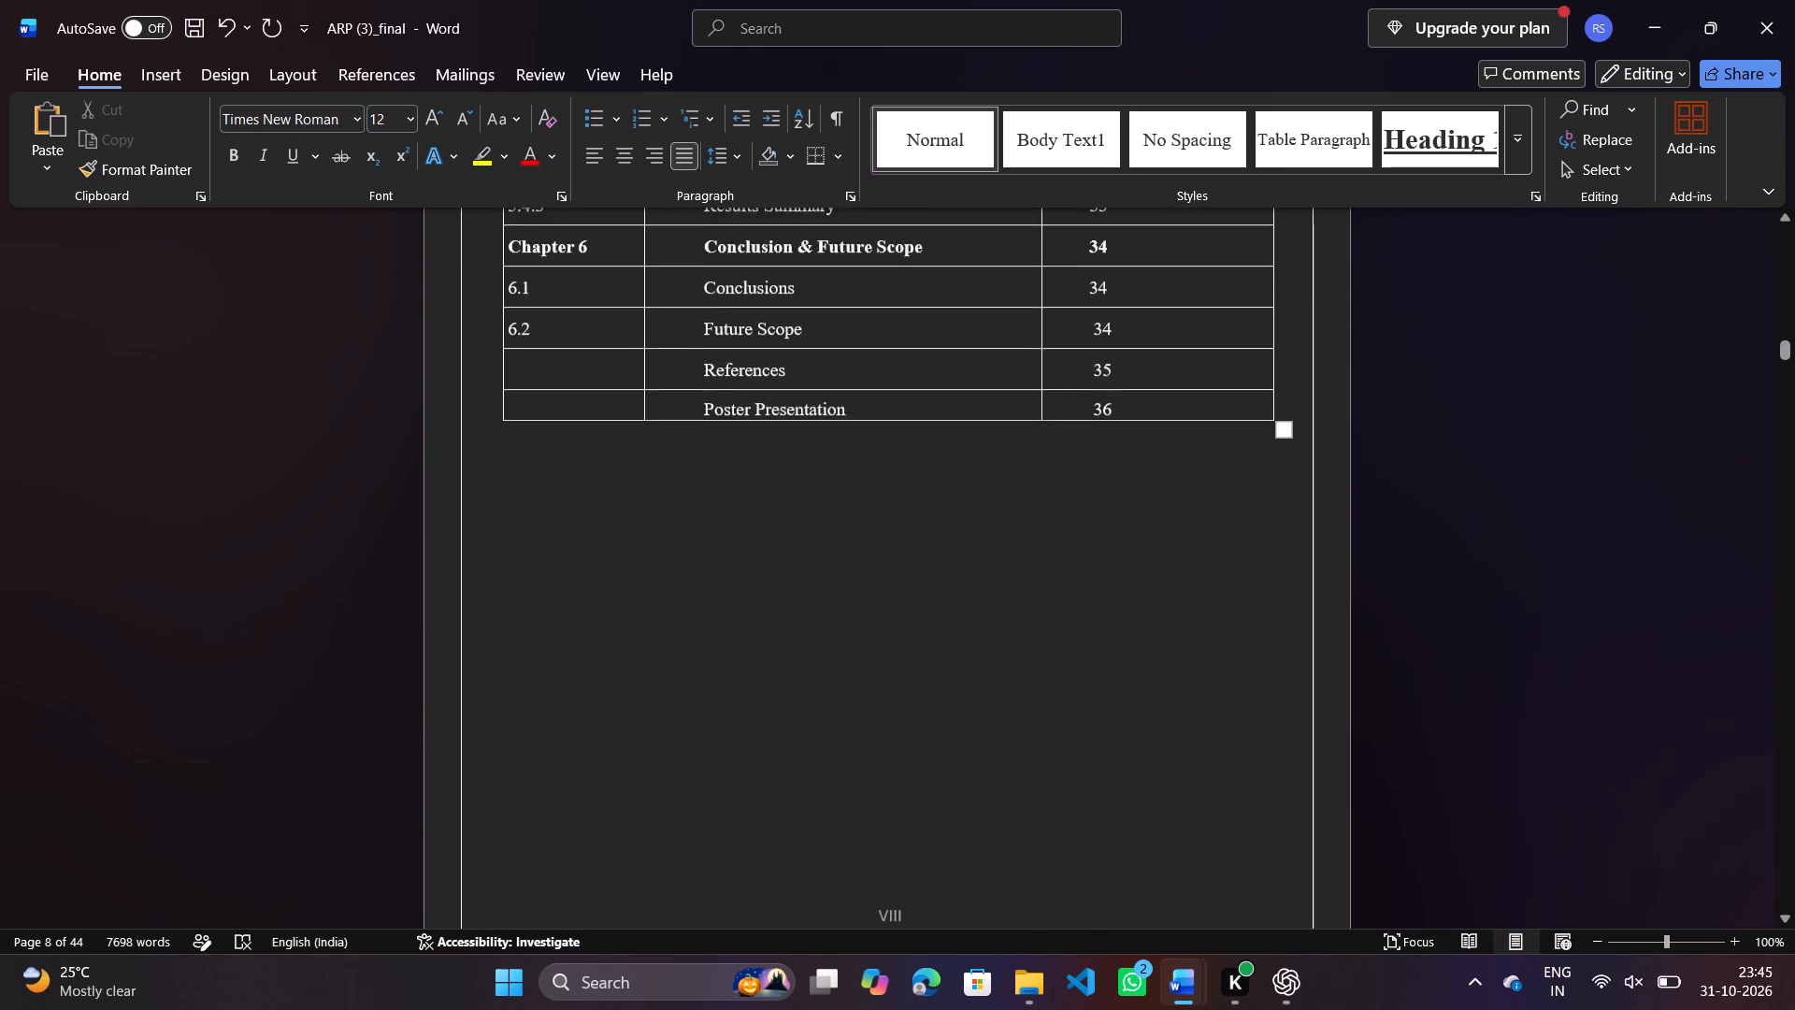
scroll(849, 721, up, 1)
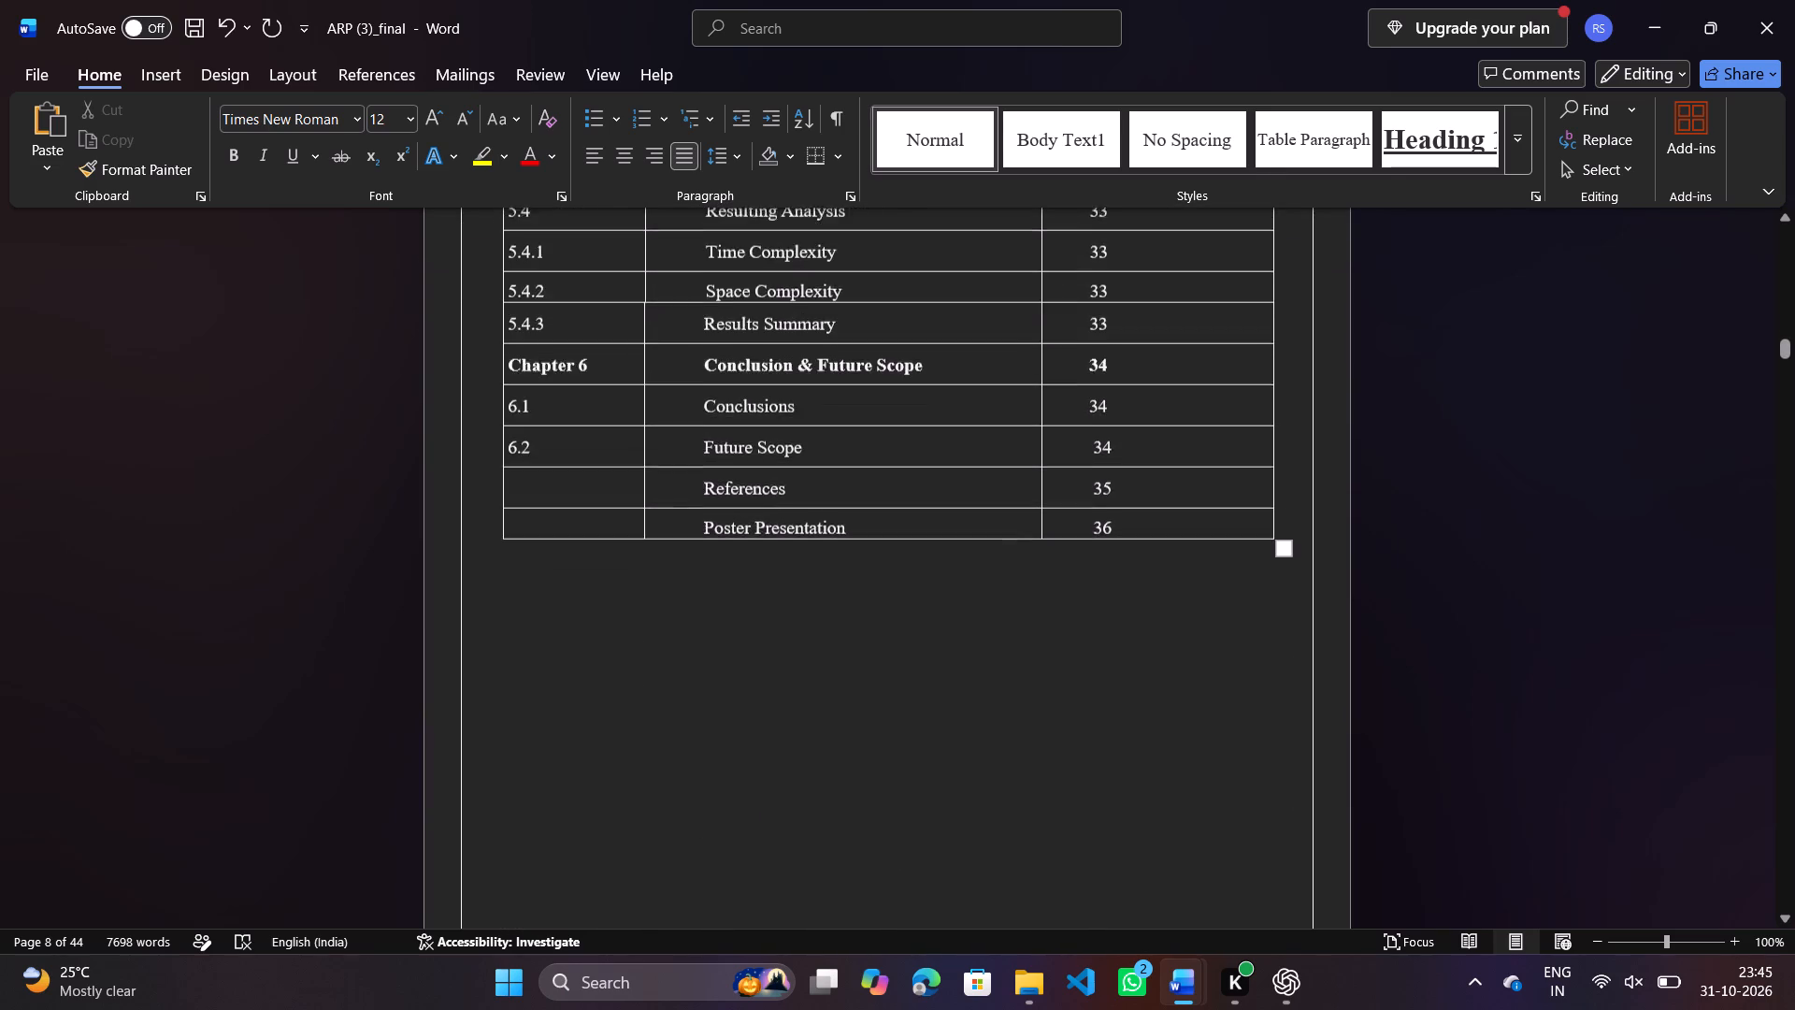
Read through Chapter 1, from its opening past sections 1.1 Problem Definition & Description and 1.2 Objectives, to section 2.1 Existing System.
scroll(849, 721, down, 3)
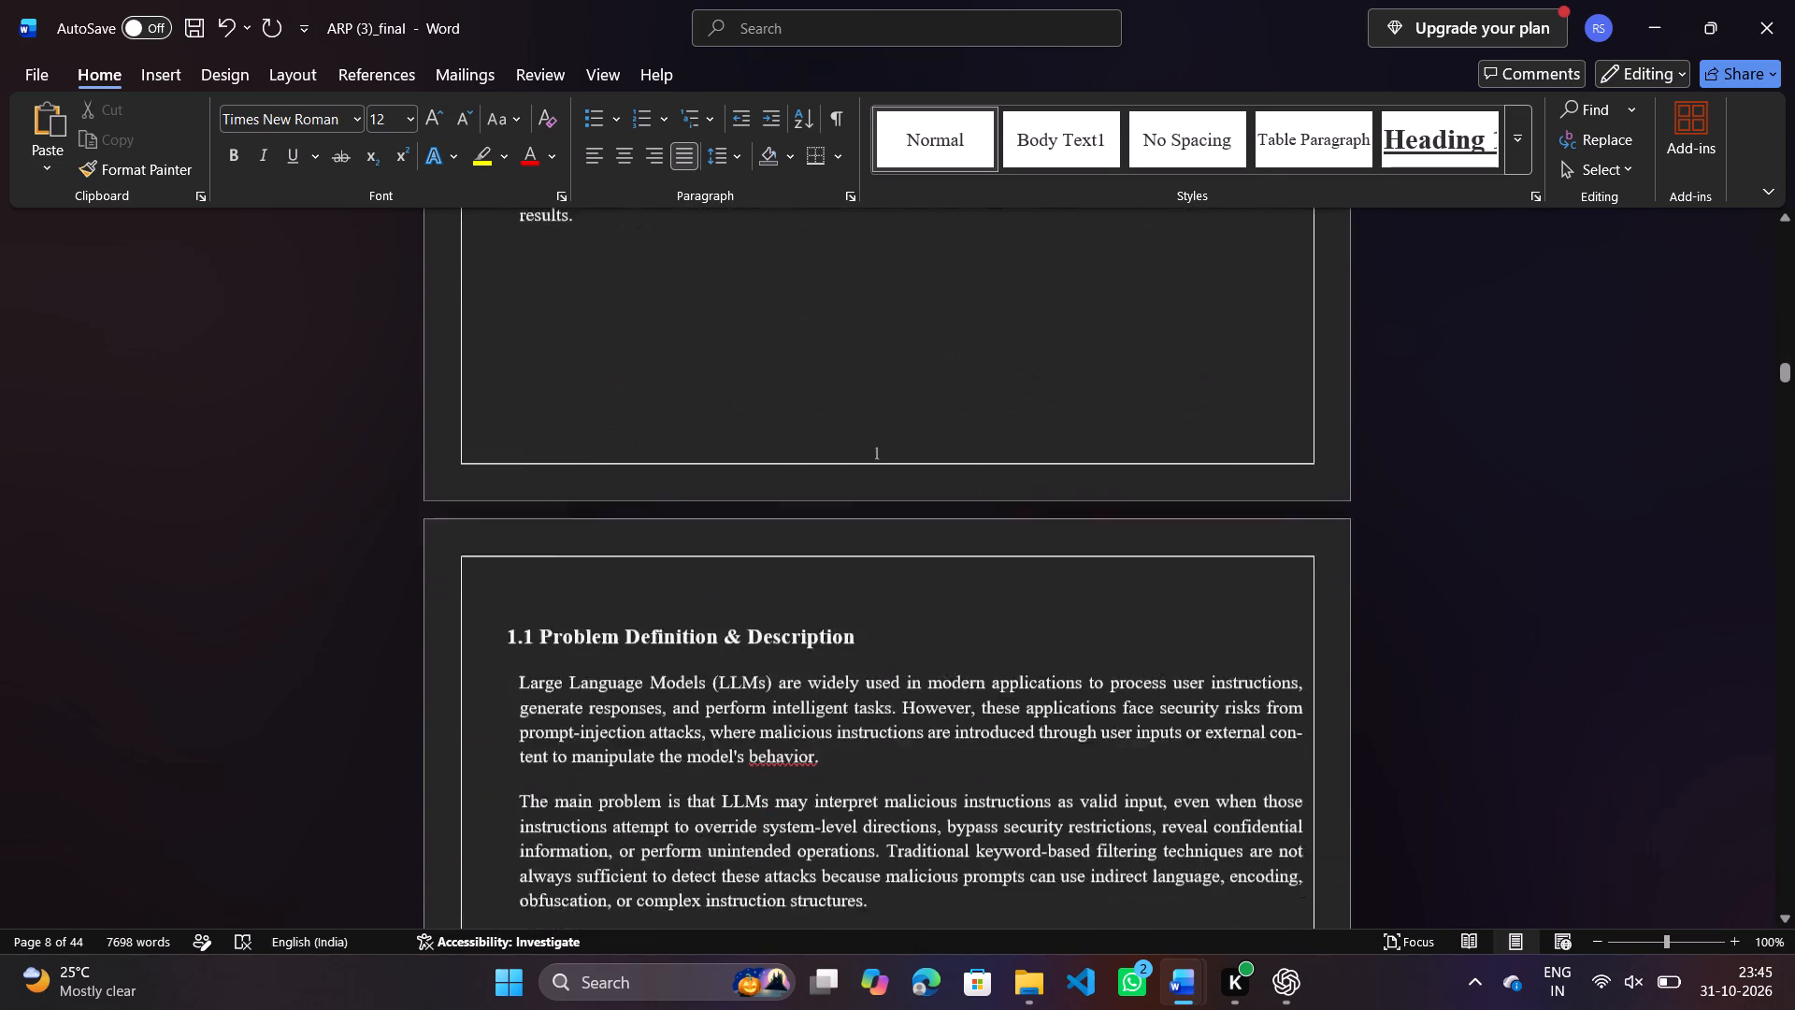
scroll(849, 721, down, 2)
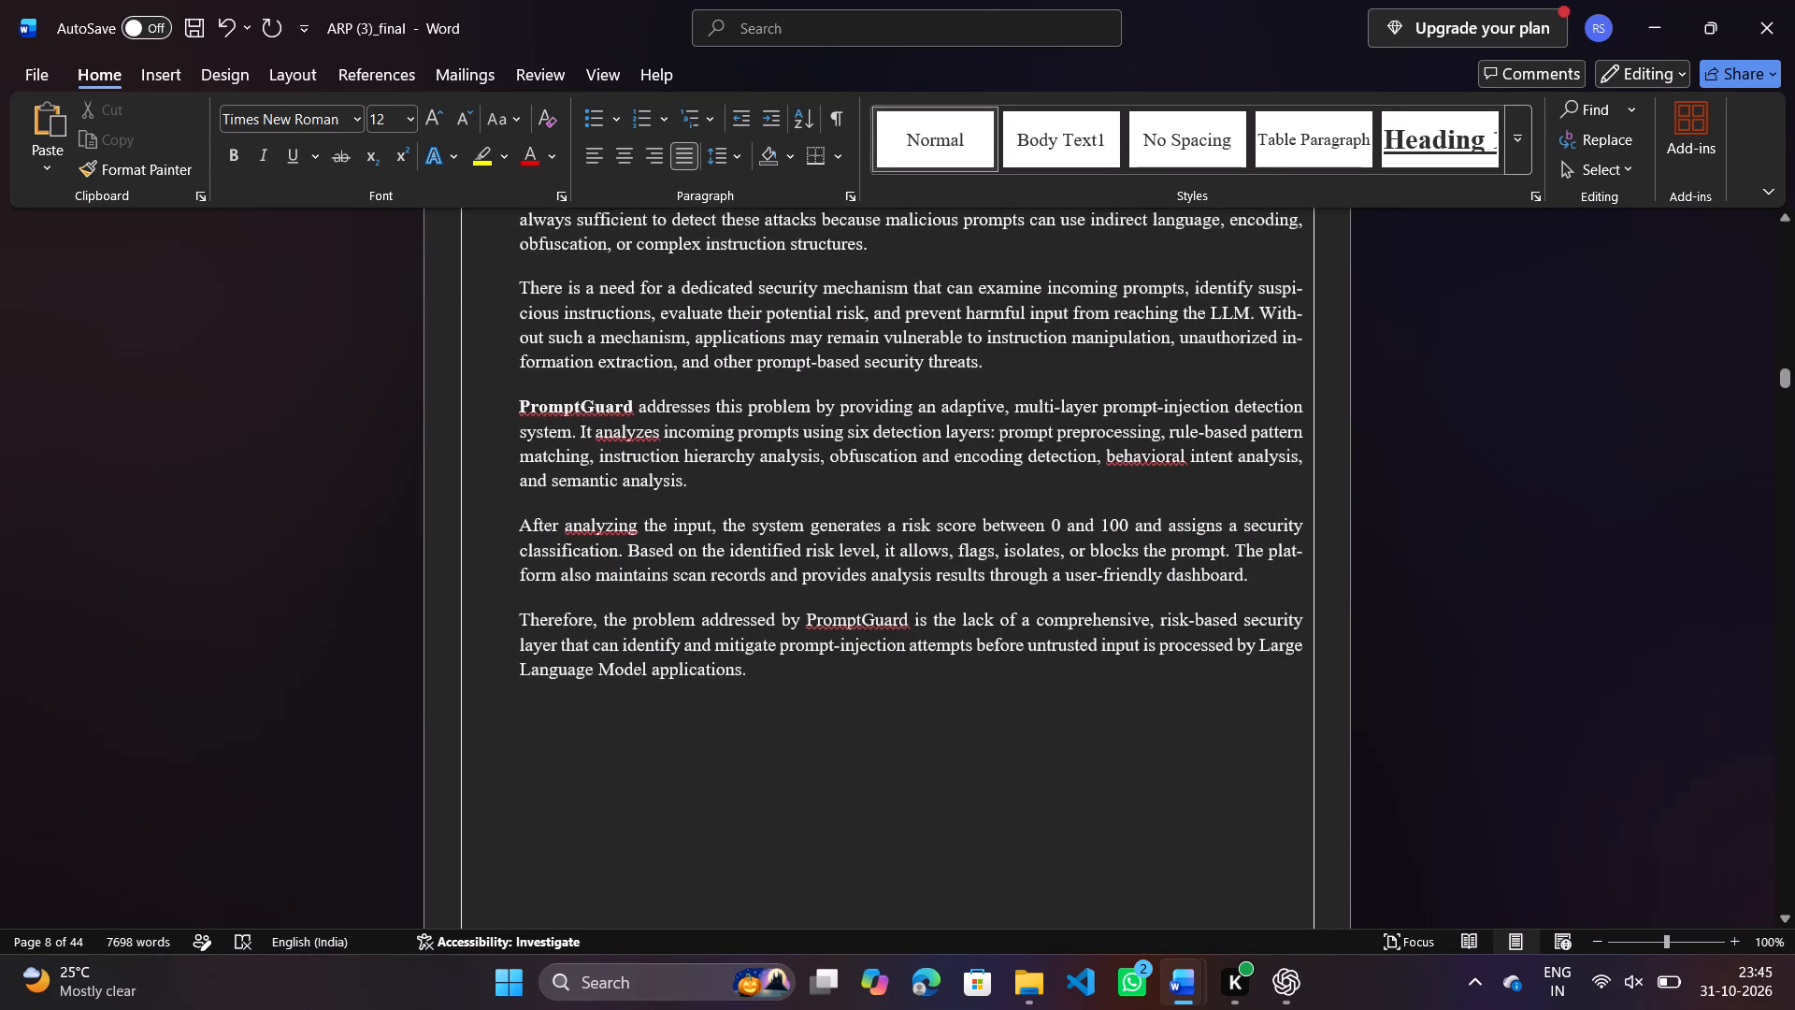
scroll(849, 721, up, 1)
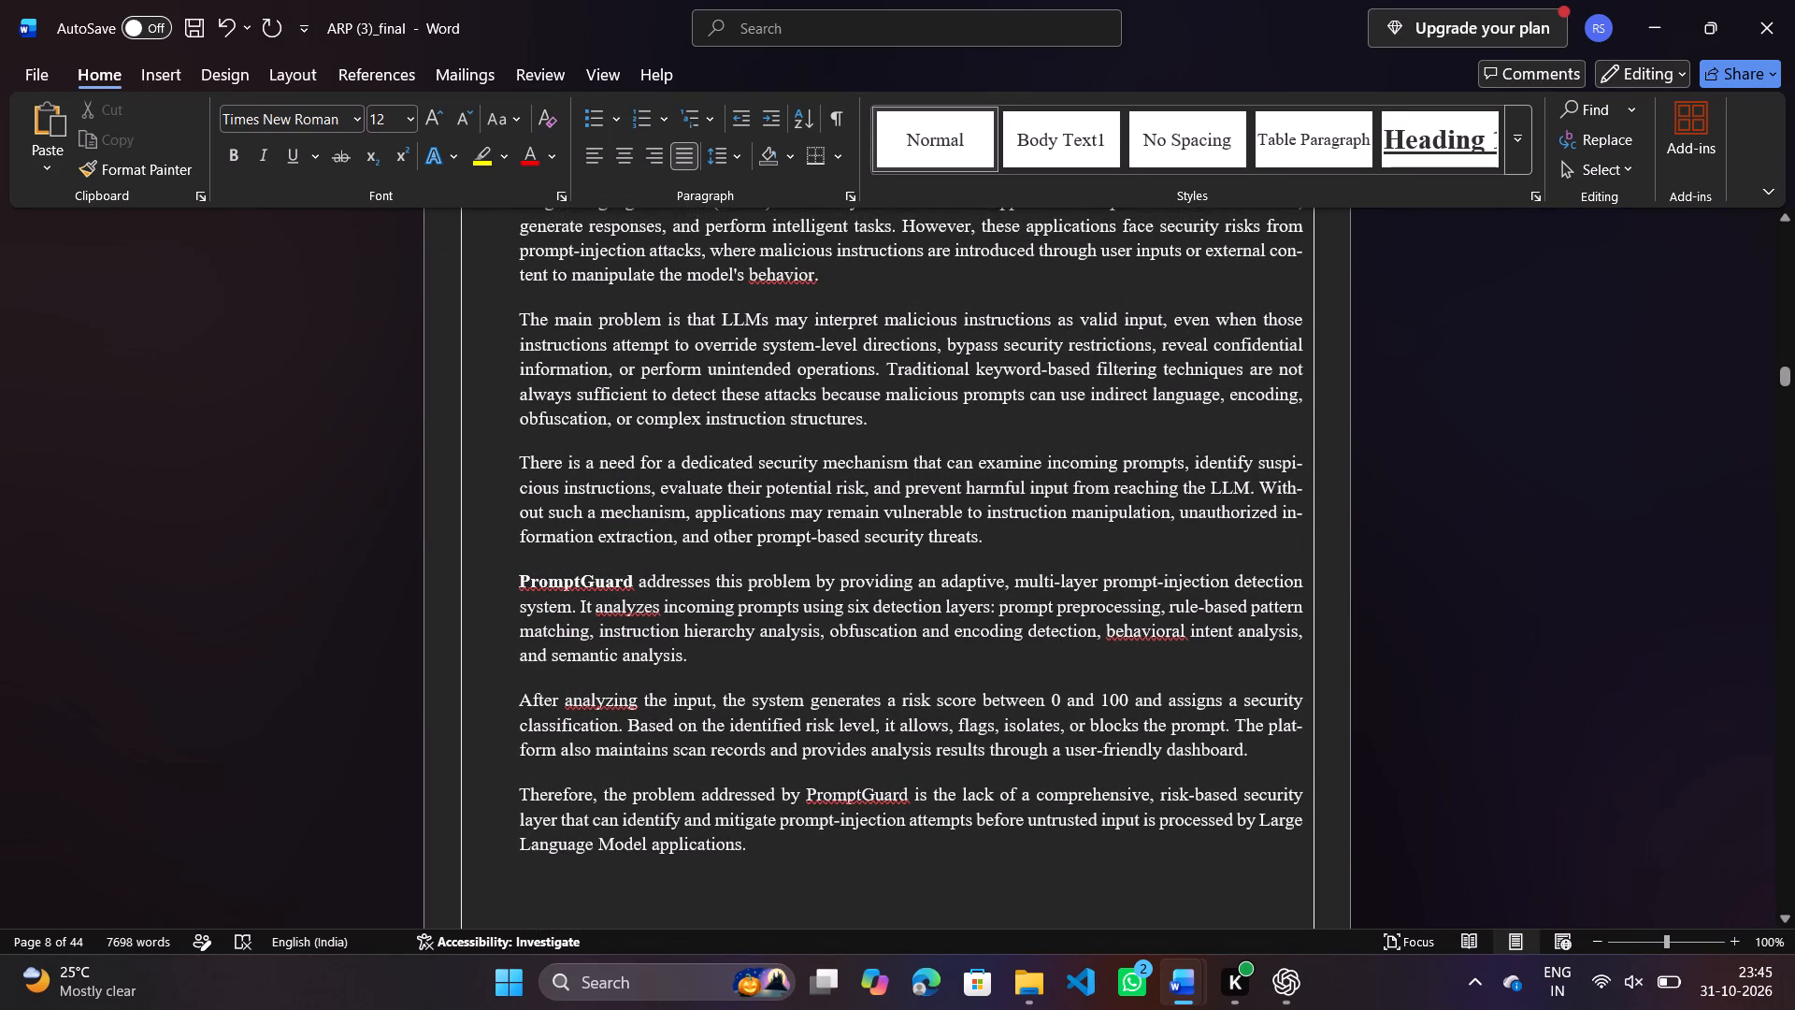
scroll(1196, 735, down, 1)
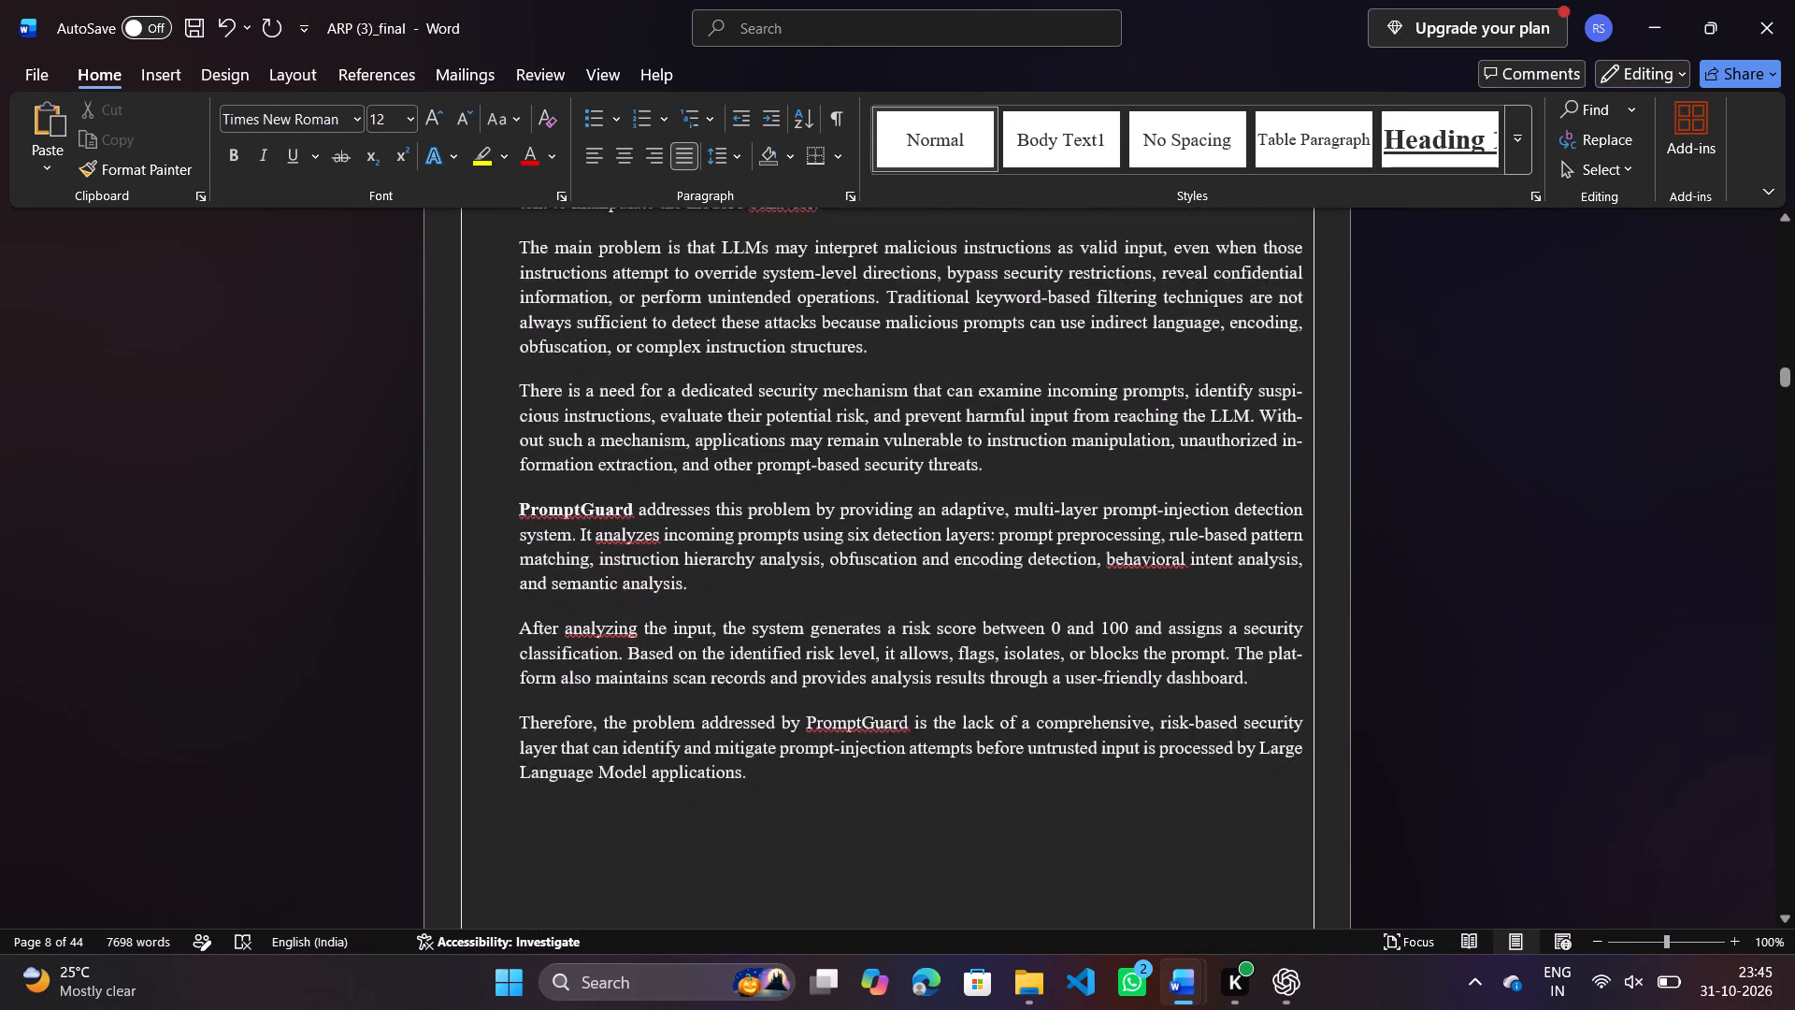
scroll(1196, 735, down, 4)
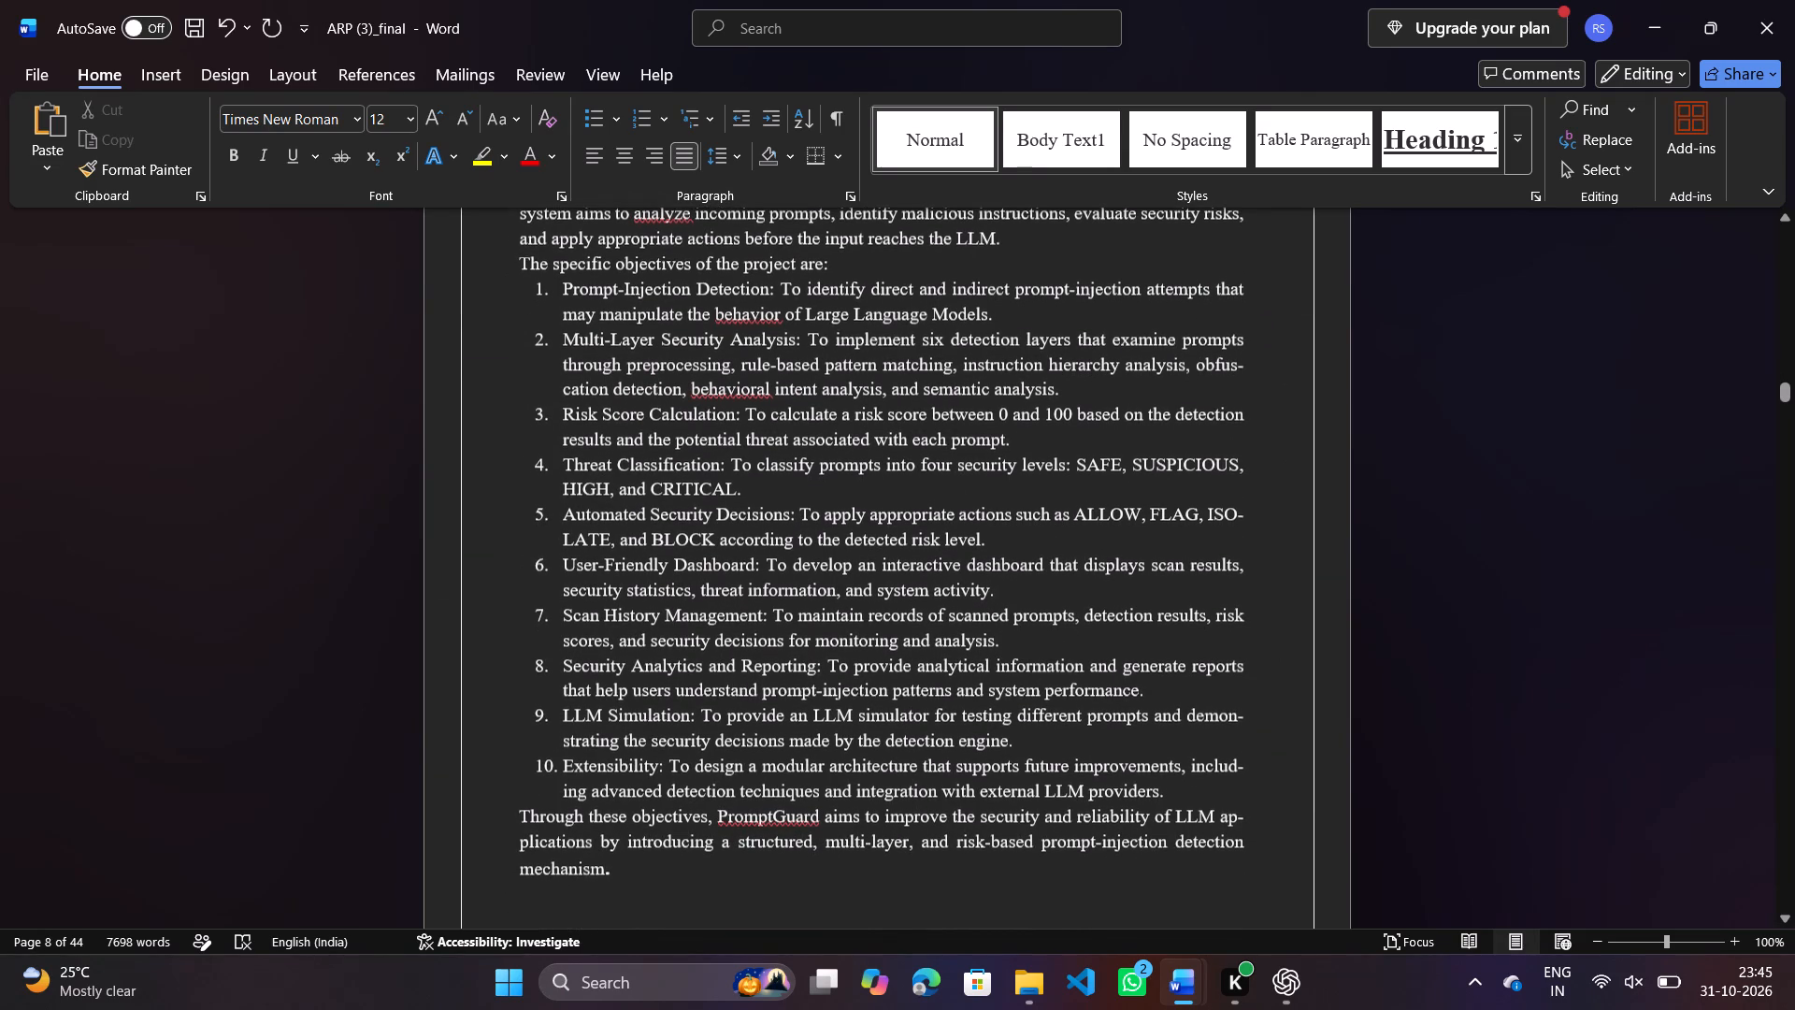
scroll(1196, 735, down, 2)
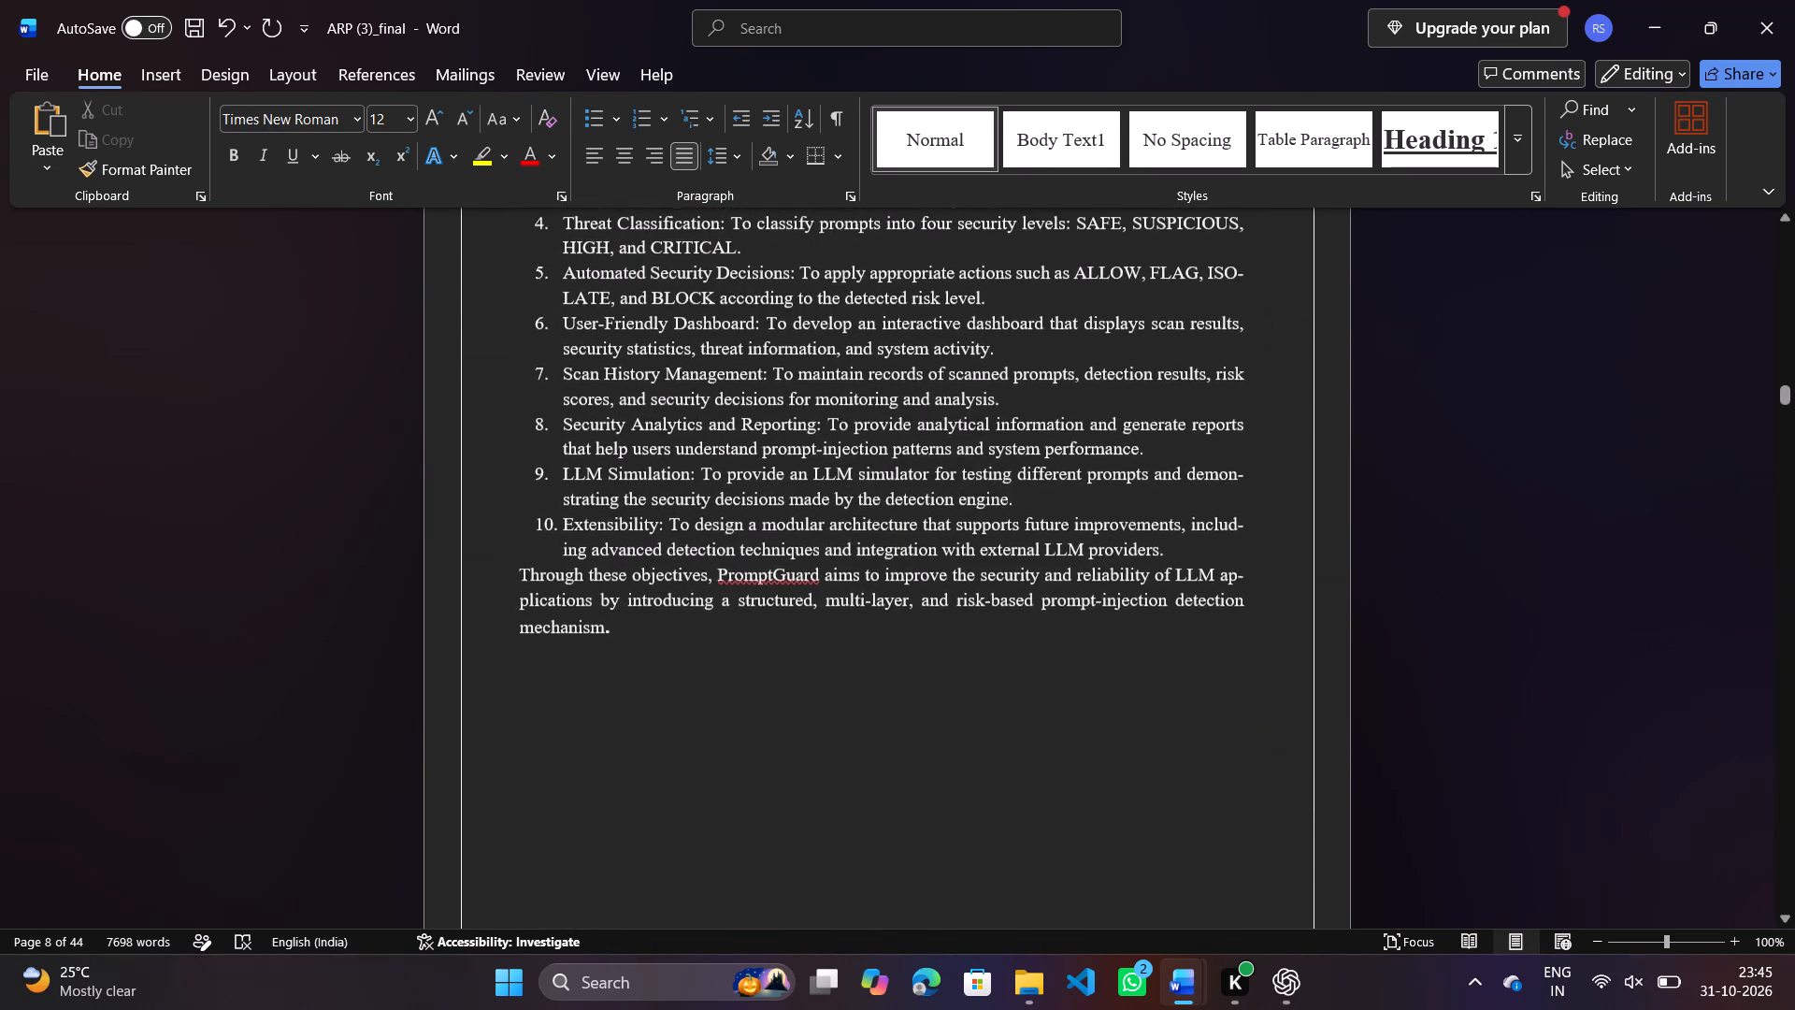
scroll(1196, 735, down, 2)
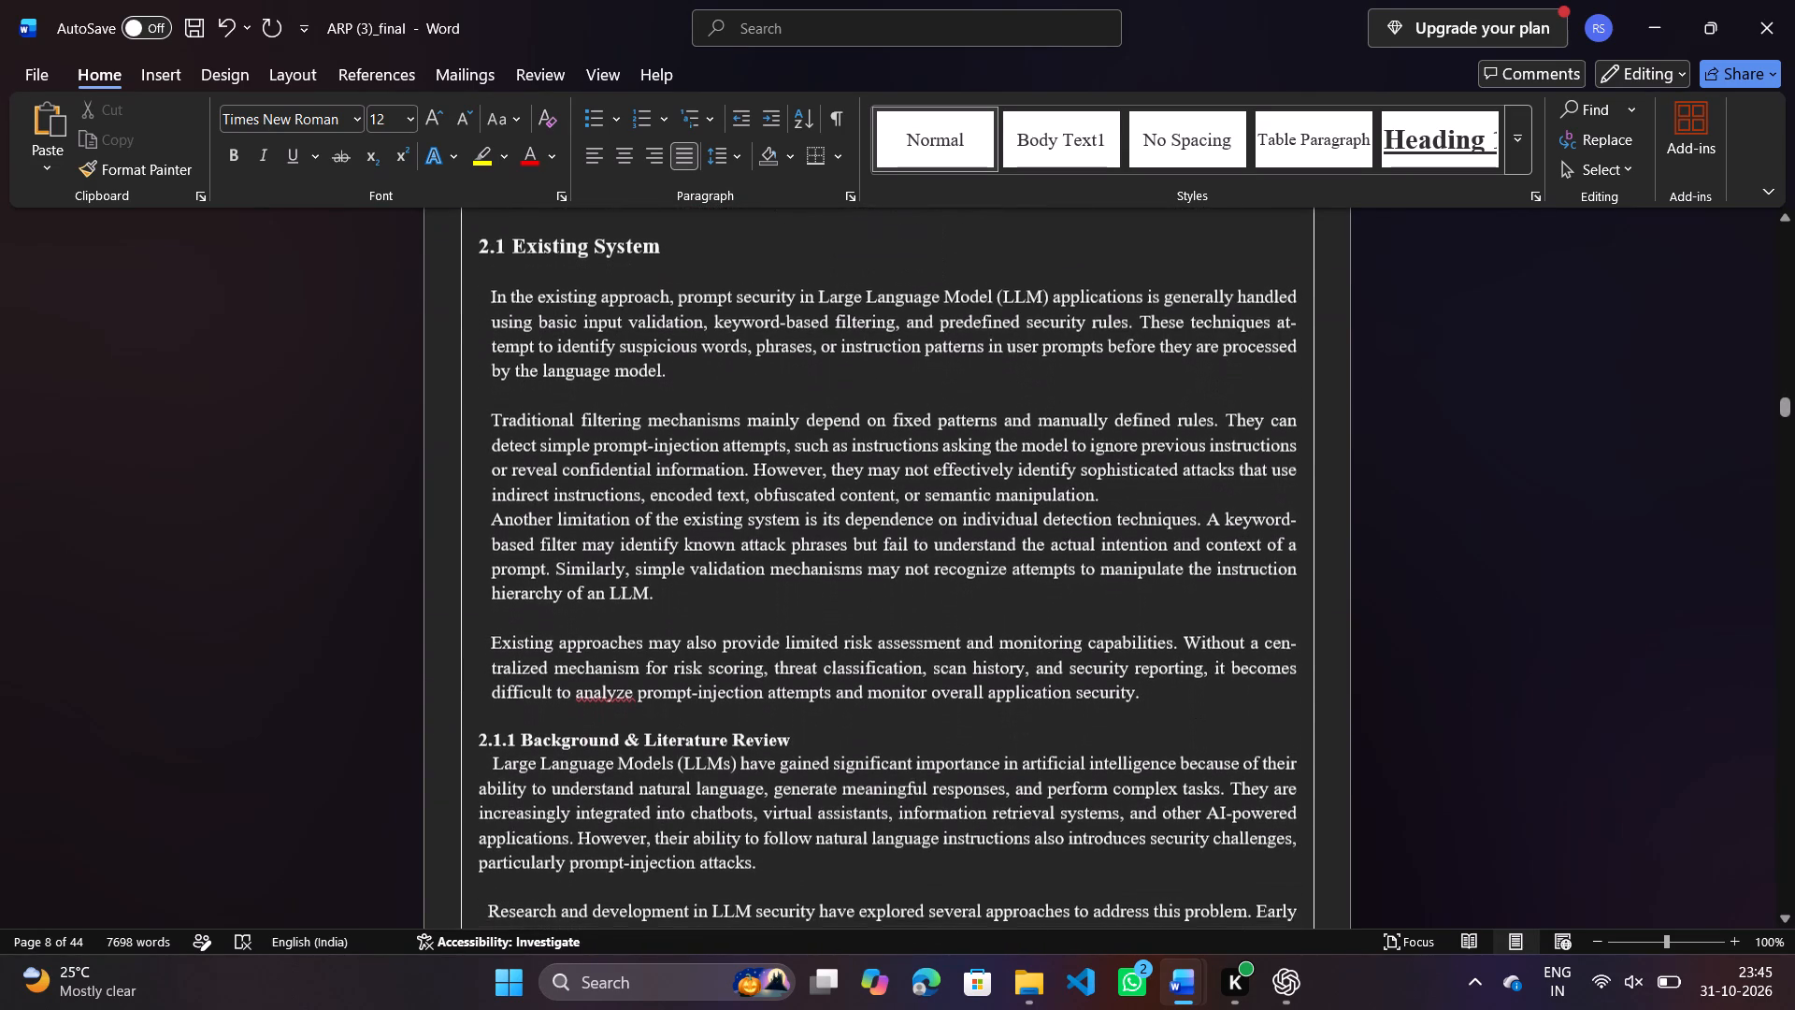
Go back from the Chapter 2 opening and examine the layout of section 1.2 Objectives of the Project and its page end.
scroll(1196, 735, up, 1)
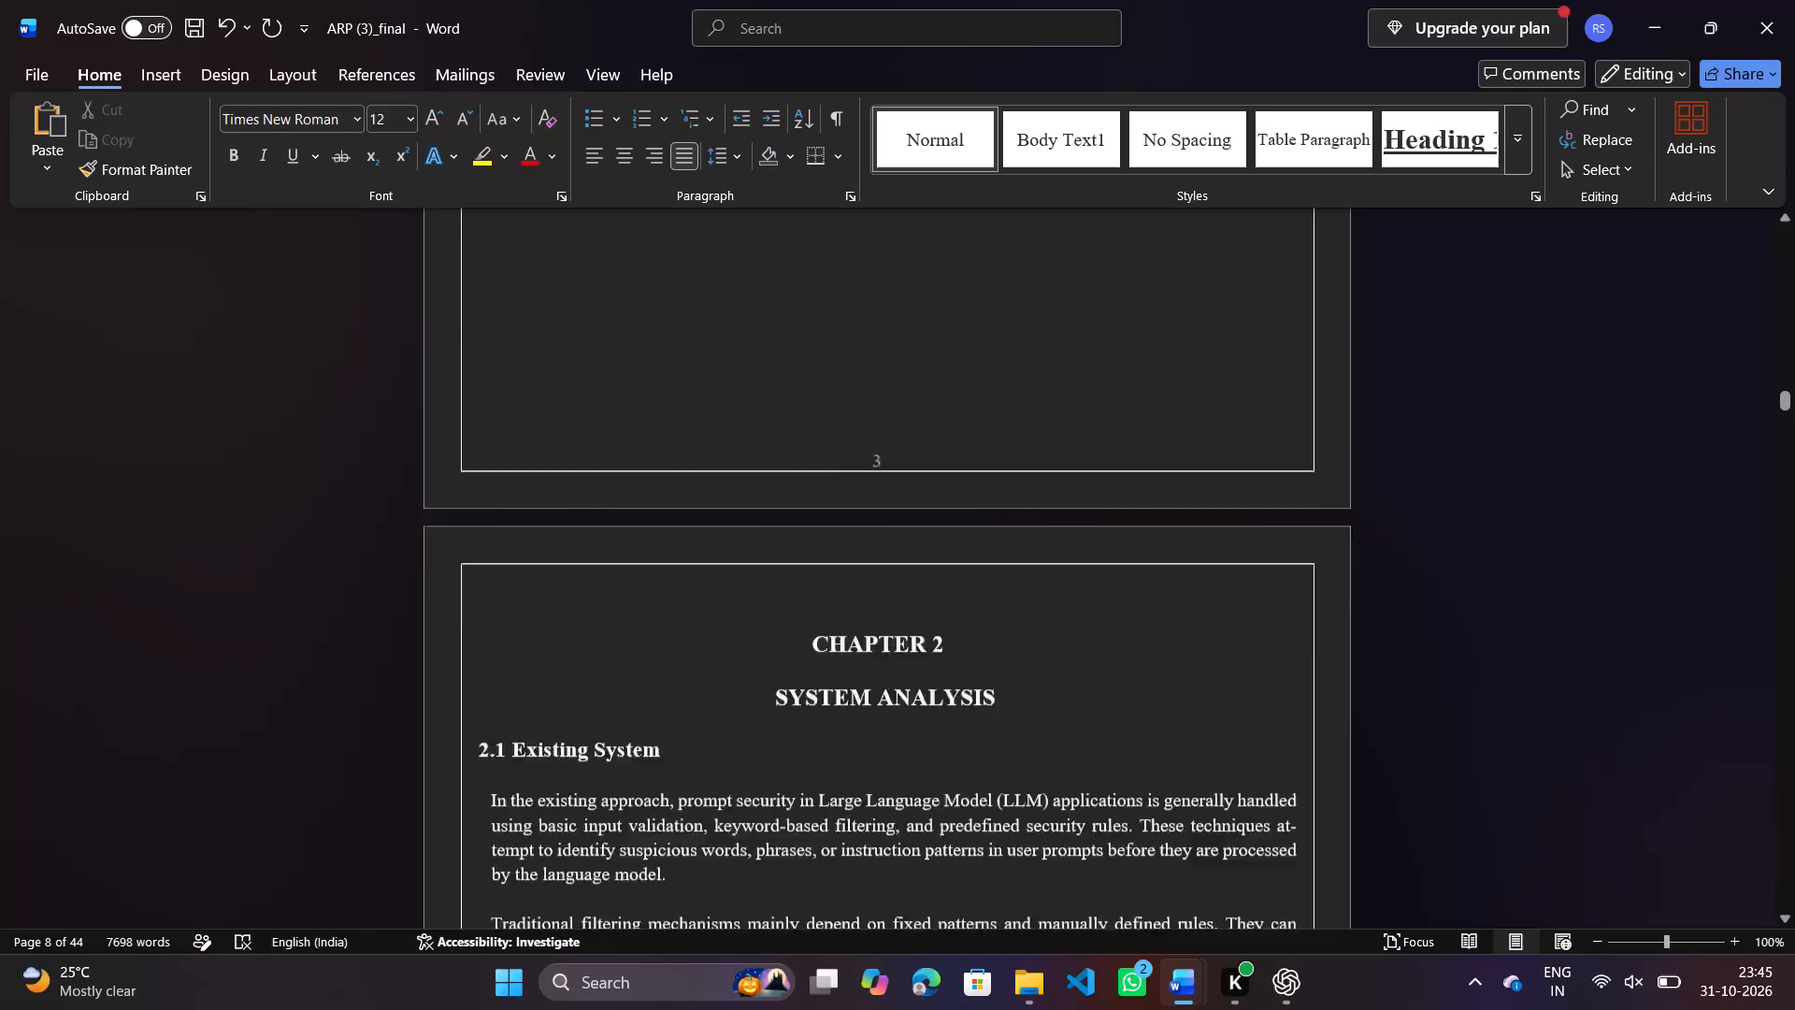
scroll(1196, 735, up, 1)
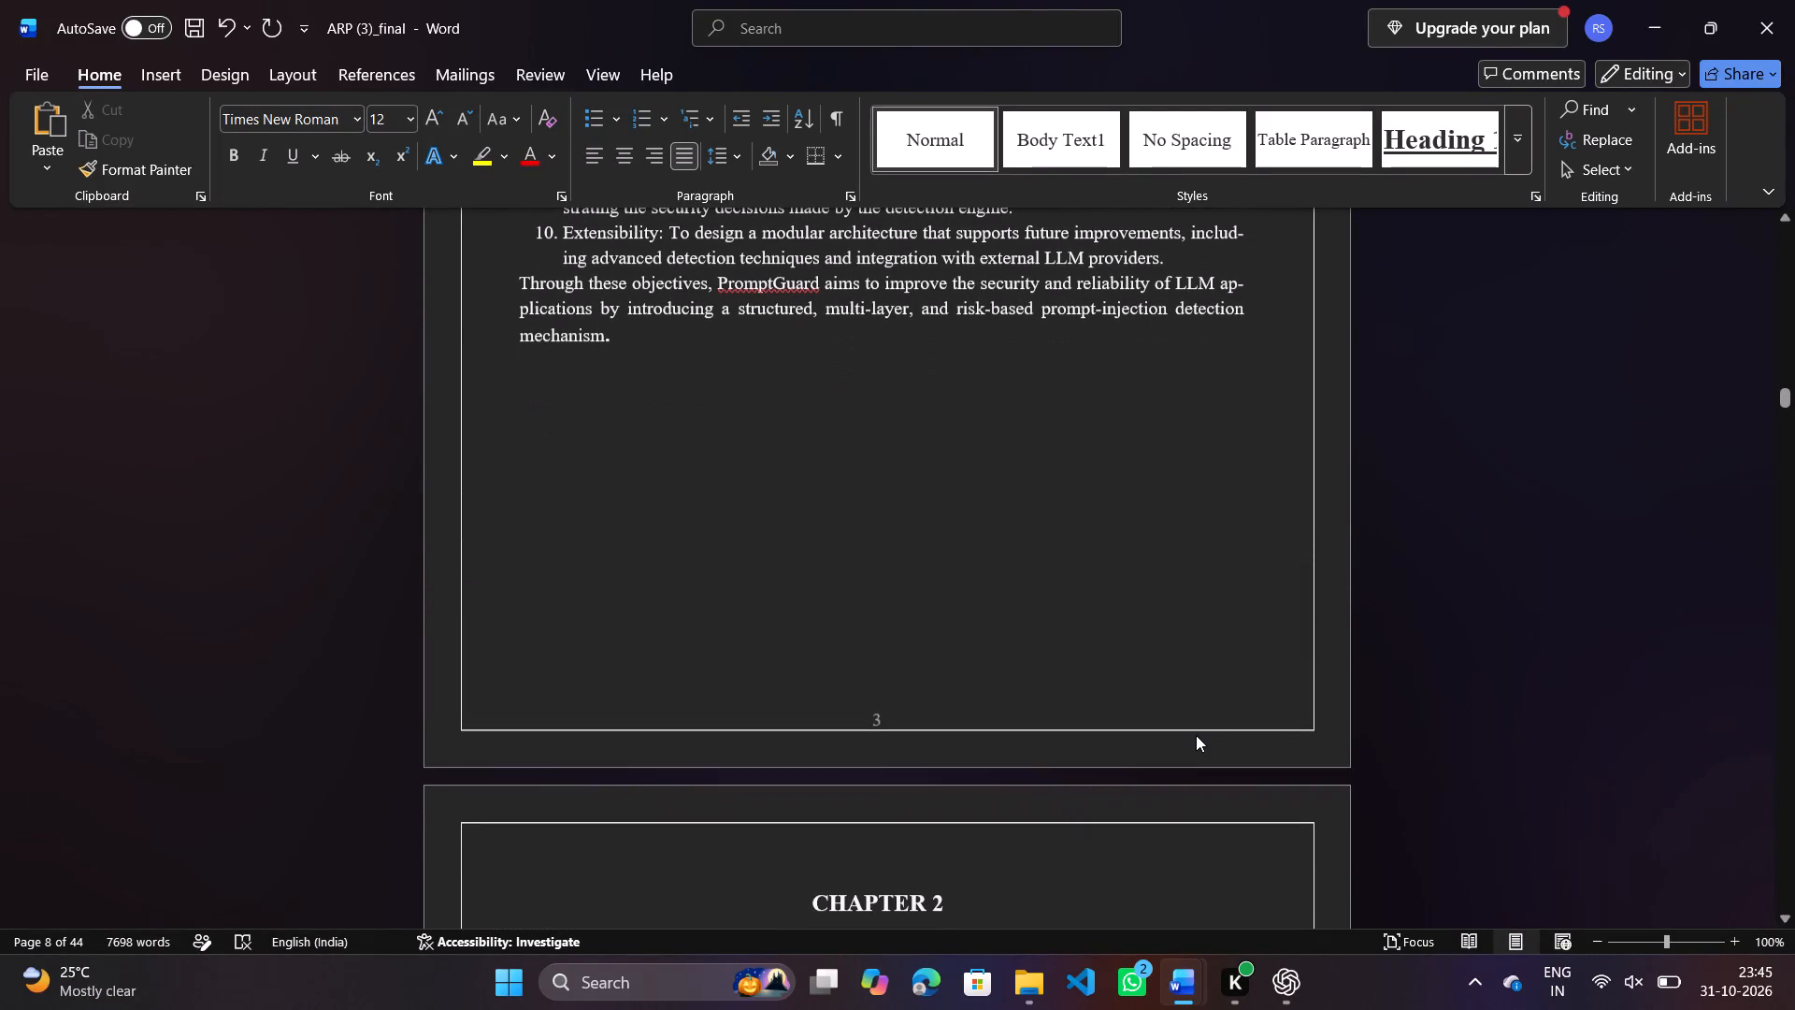
scroll(1196, 735, up, 3)
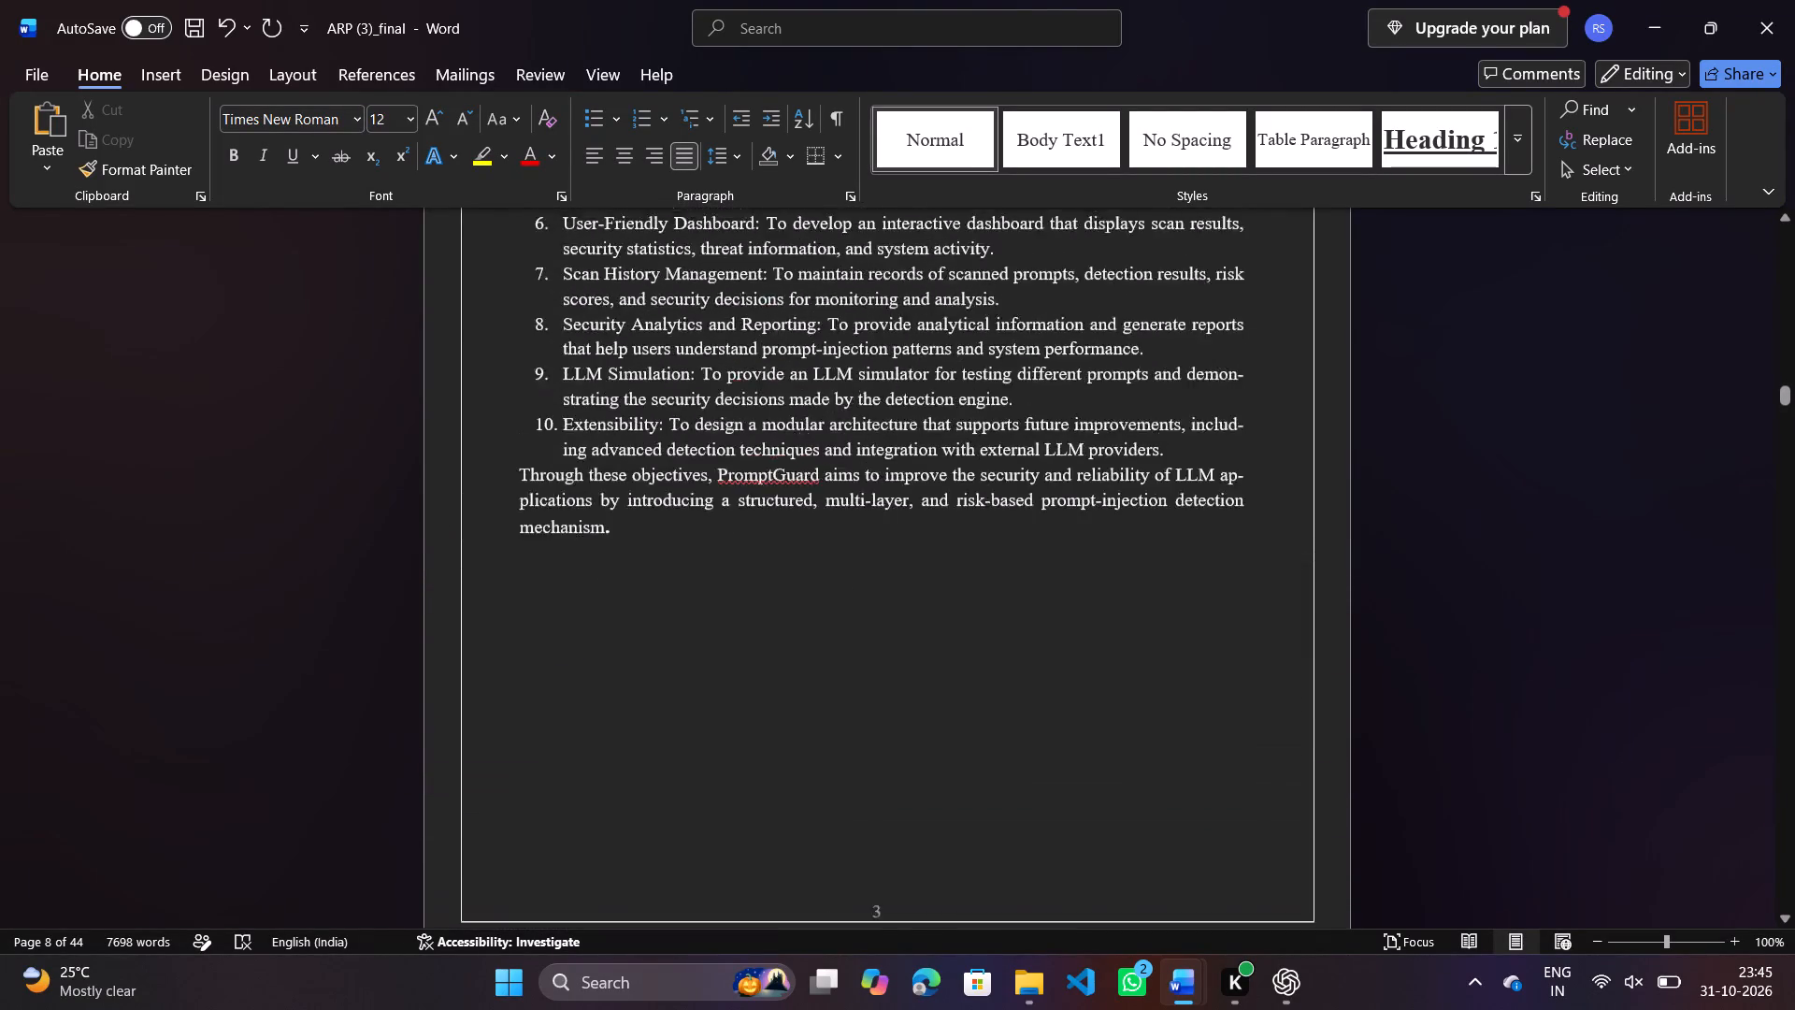
scroll(1196, 735, up, 2)
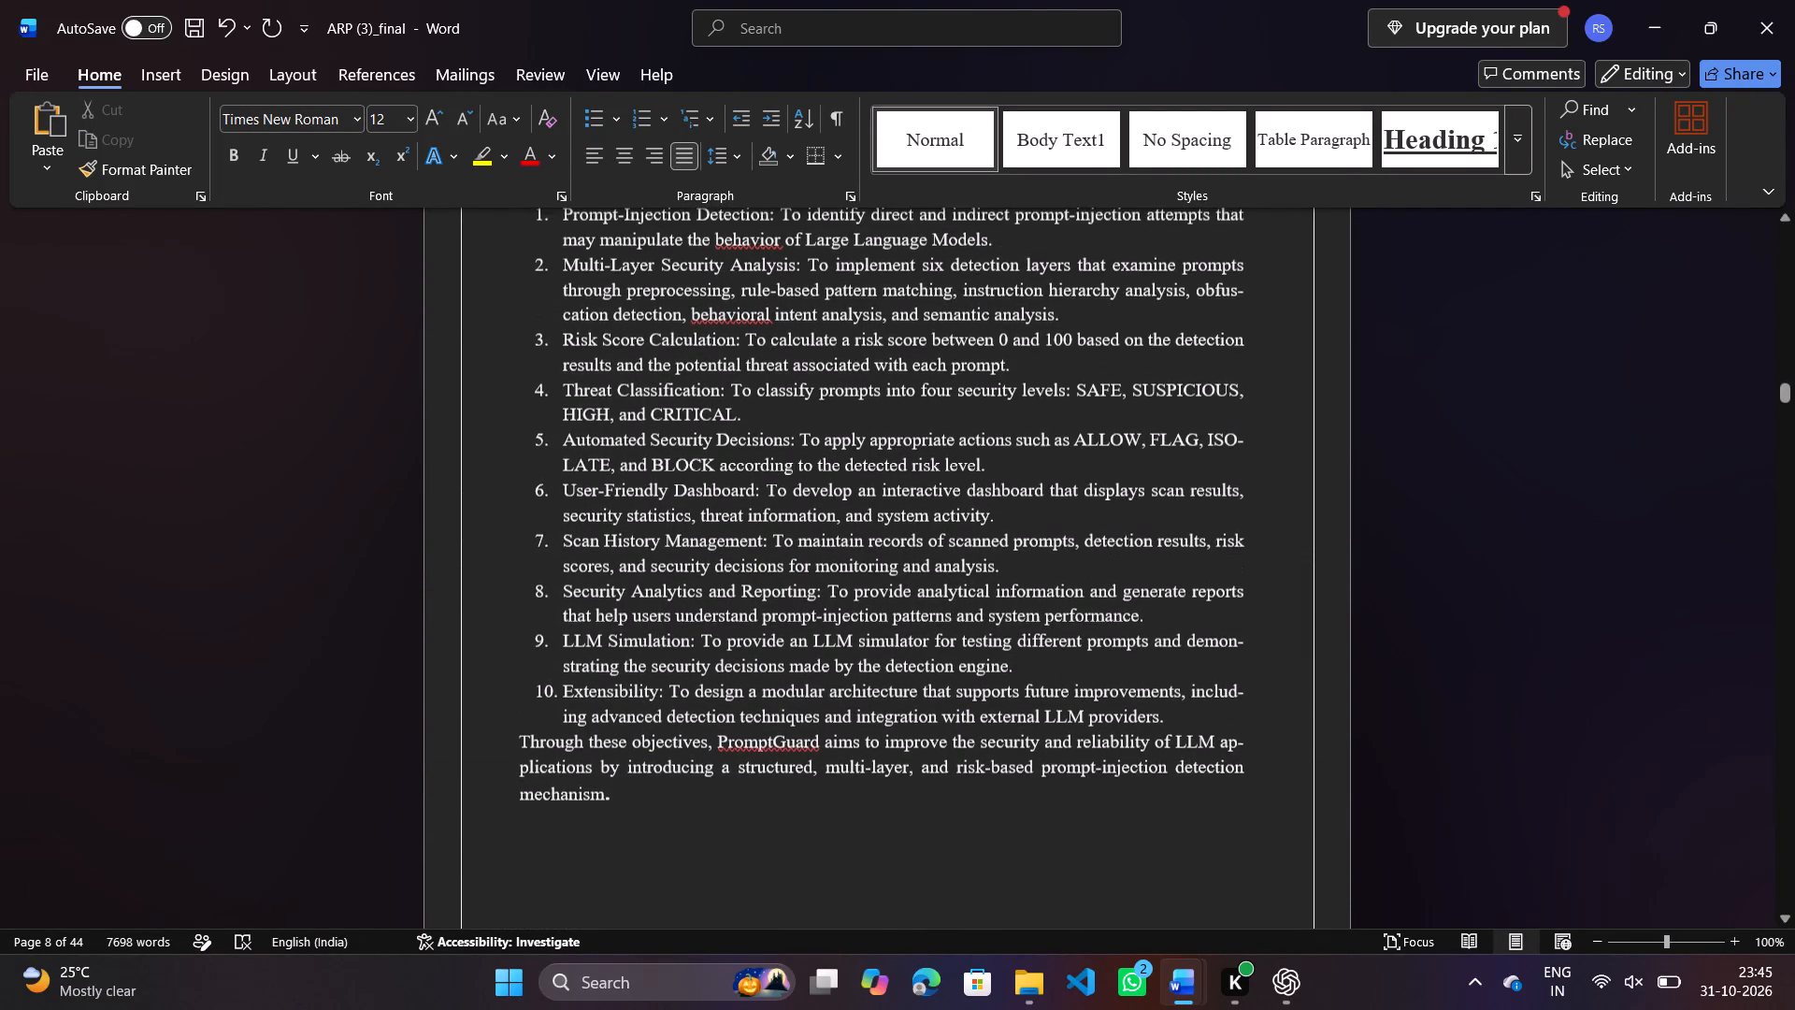
scroll(1196, 735, up, 1)
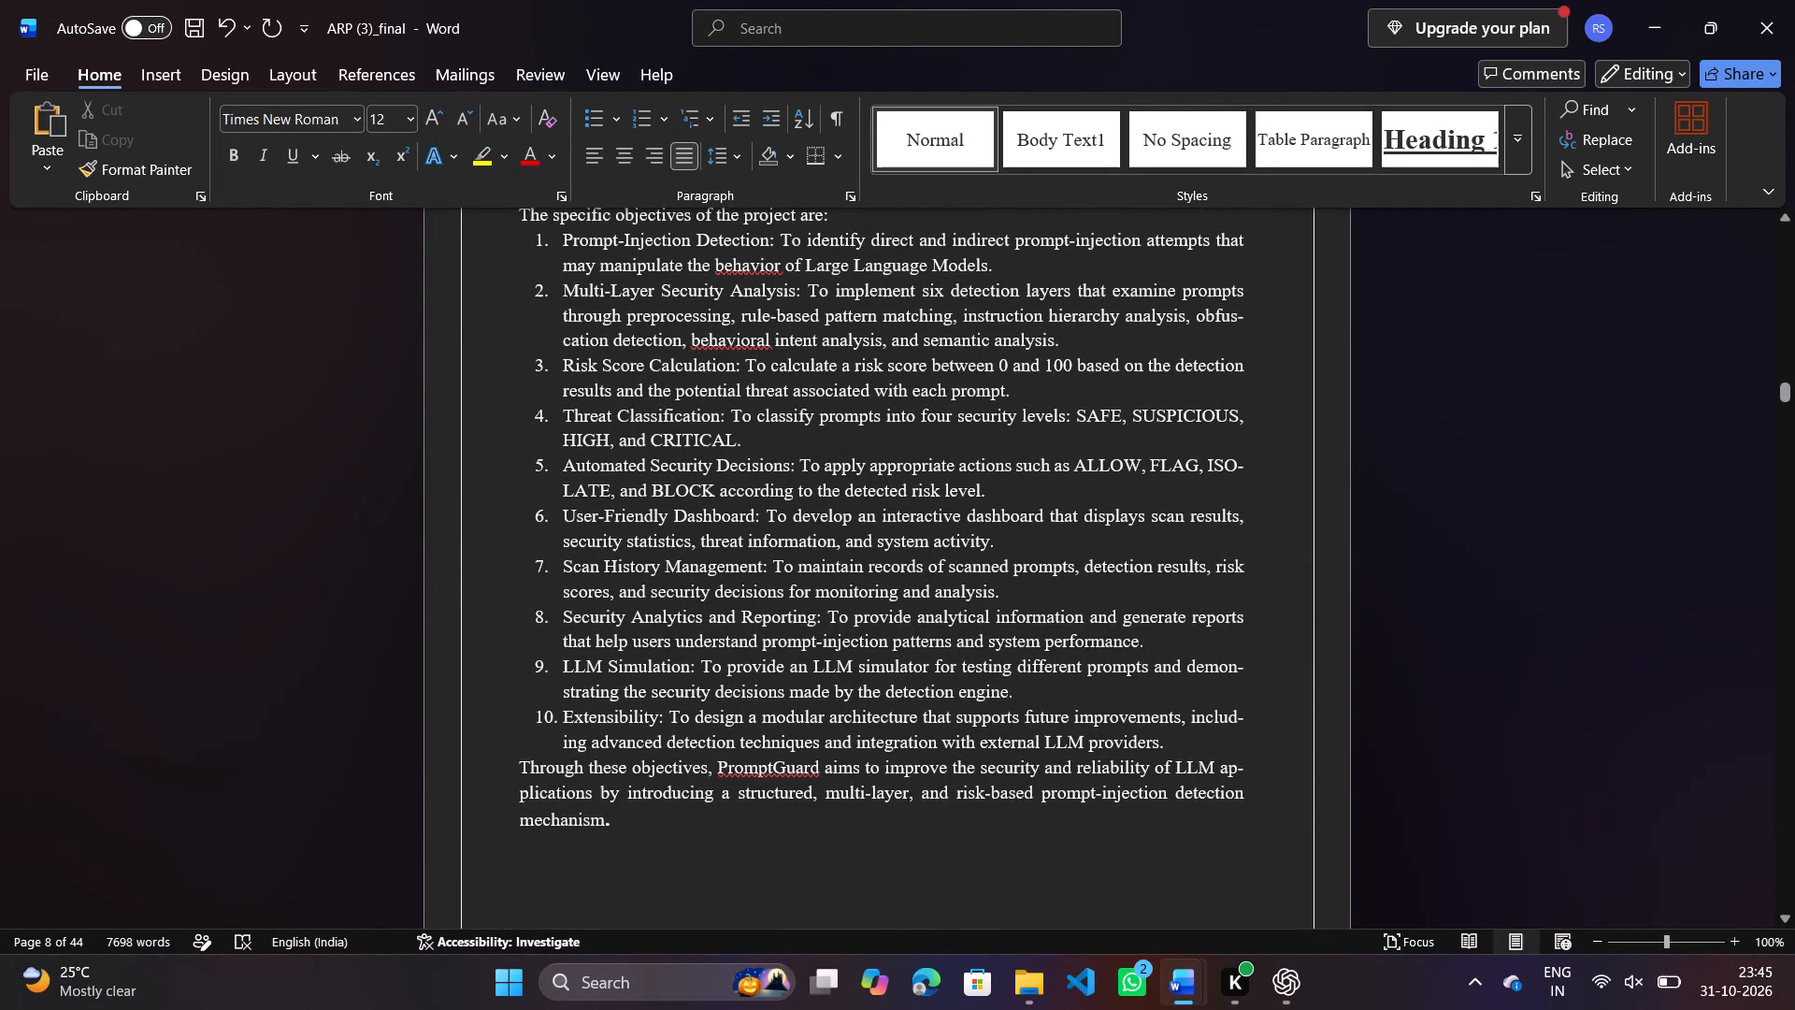
scroll(1196, 735, up, 2)
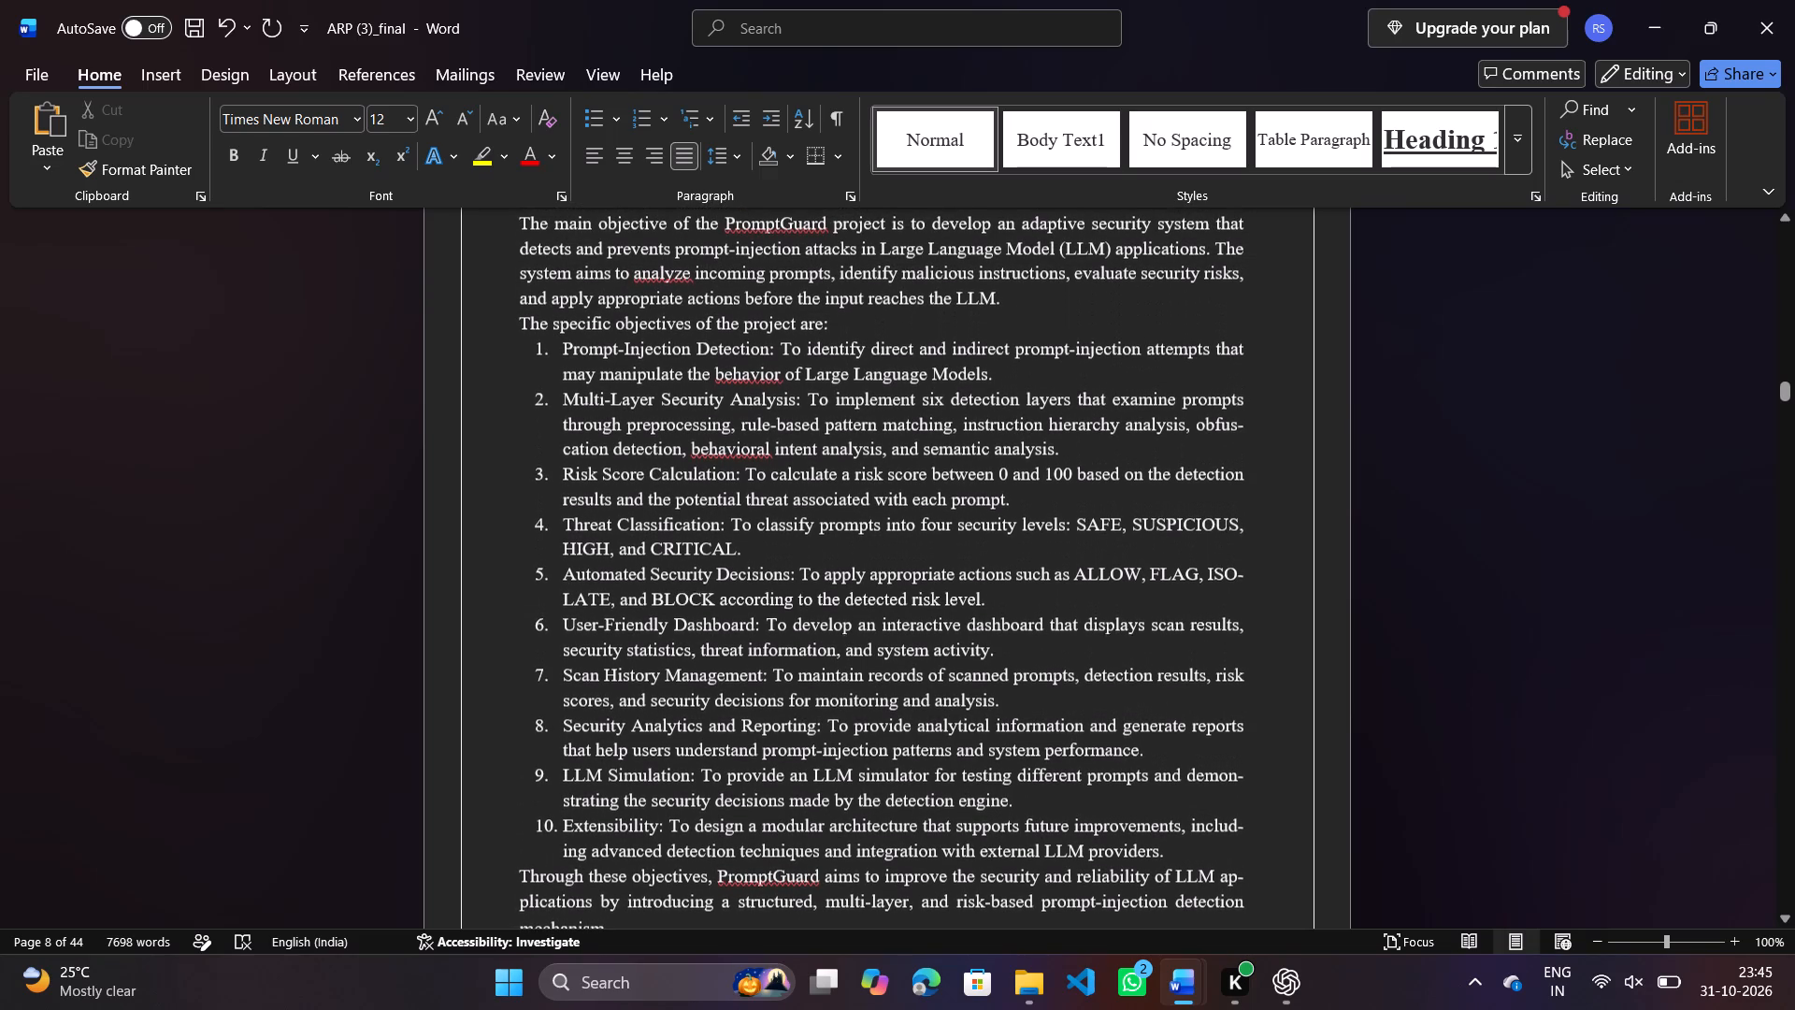
scroll(1196, 735, up, 1)
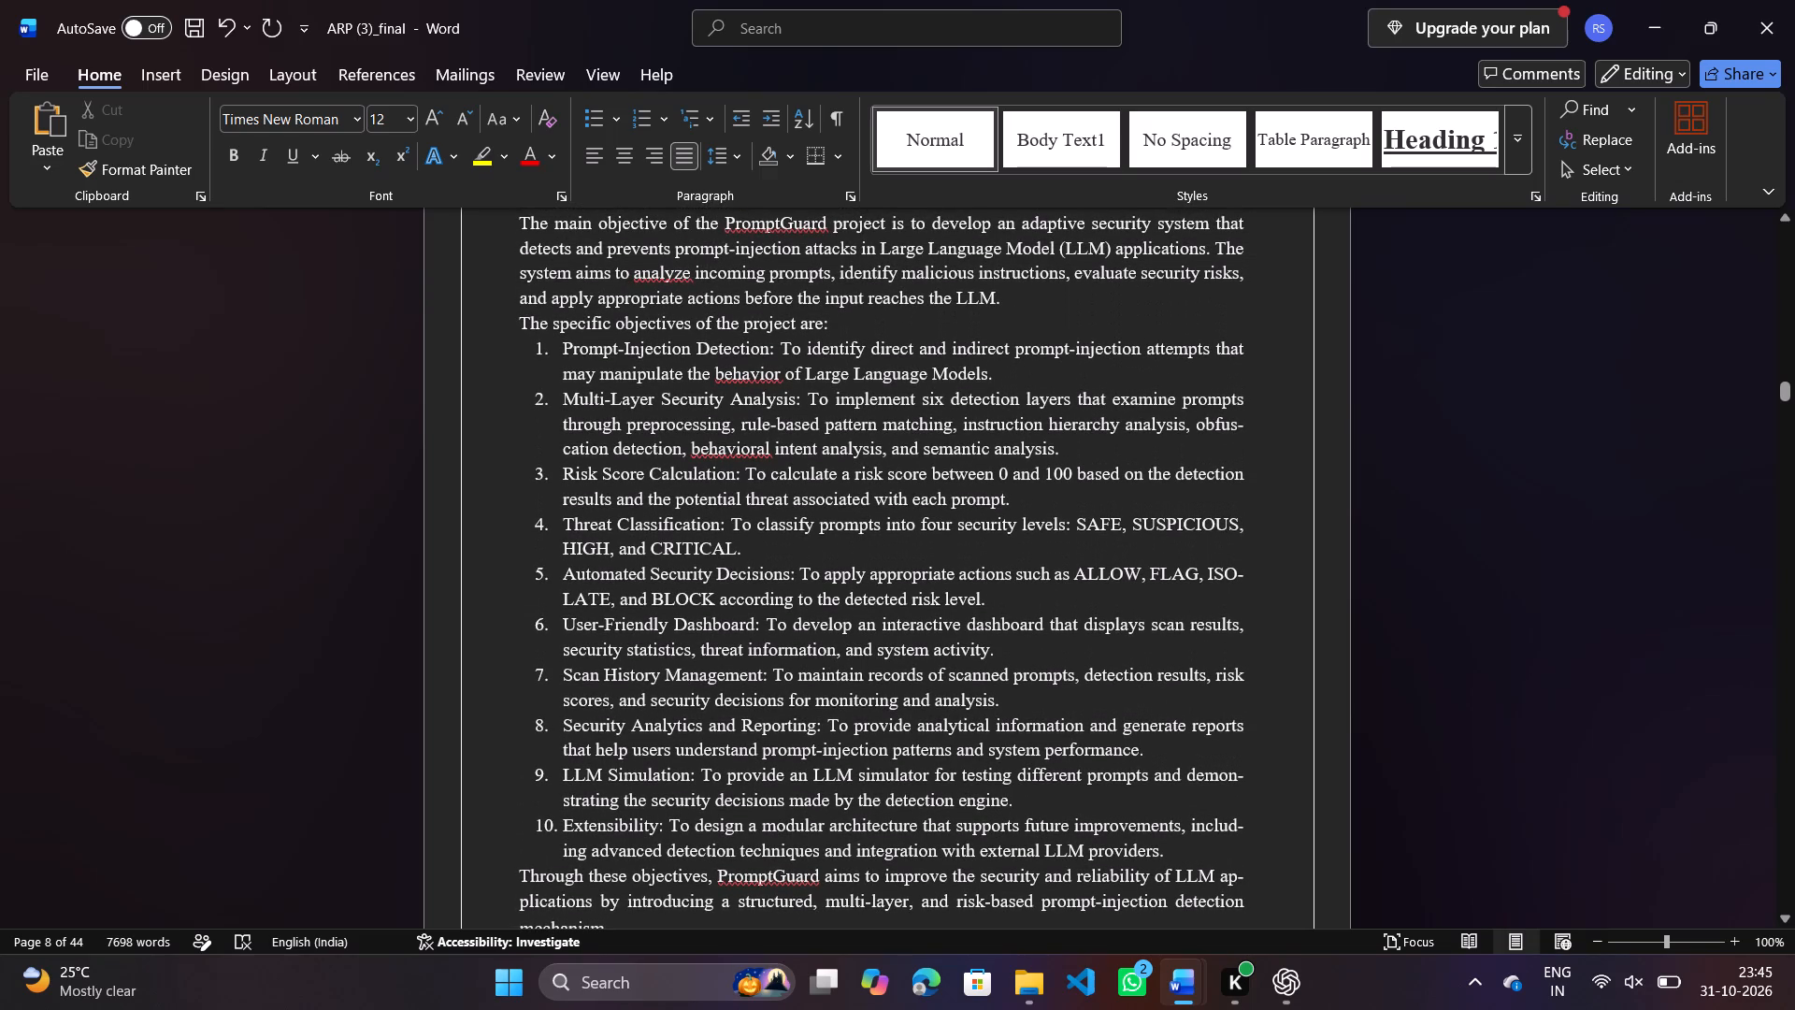
scroll(1196, 735, up, 1)
Compare the layout of section 1.2 Objectives with the Chapter 2 pages up to 2.1.2 Limitations, ending at the CHAPTER 2 heading.
scroll(1196, 735, down, 1)
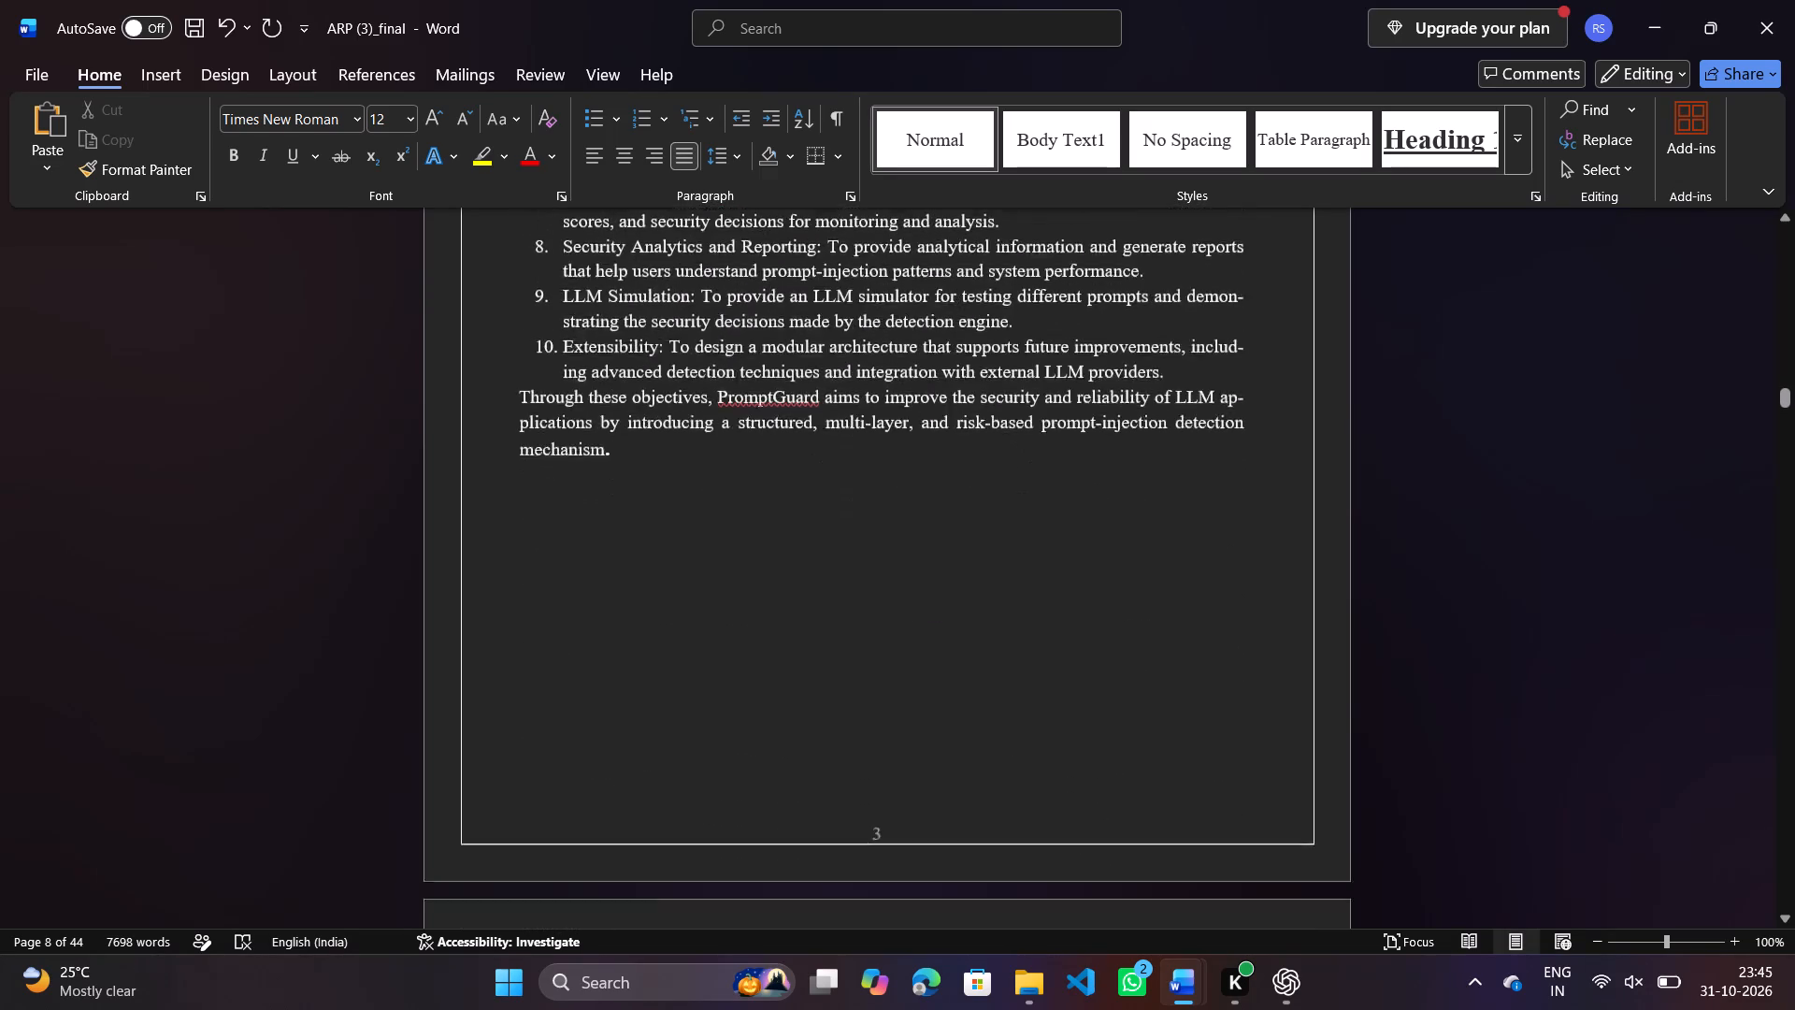
scroll(1196, 735, down, 4)
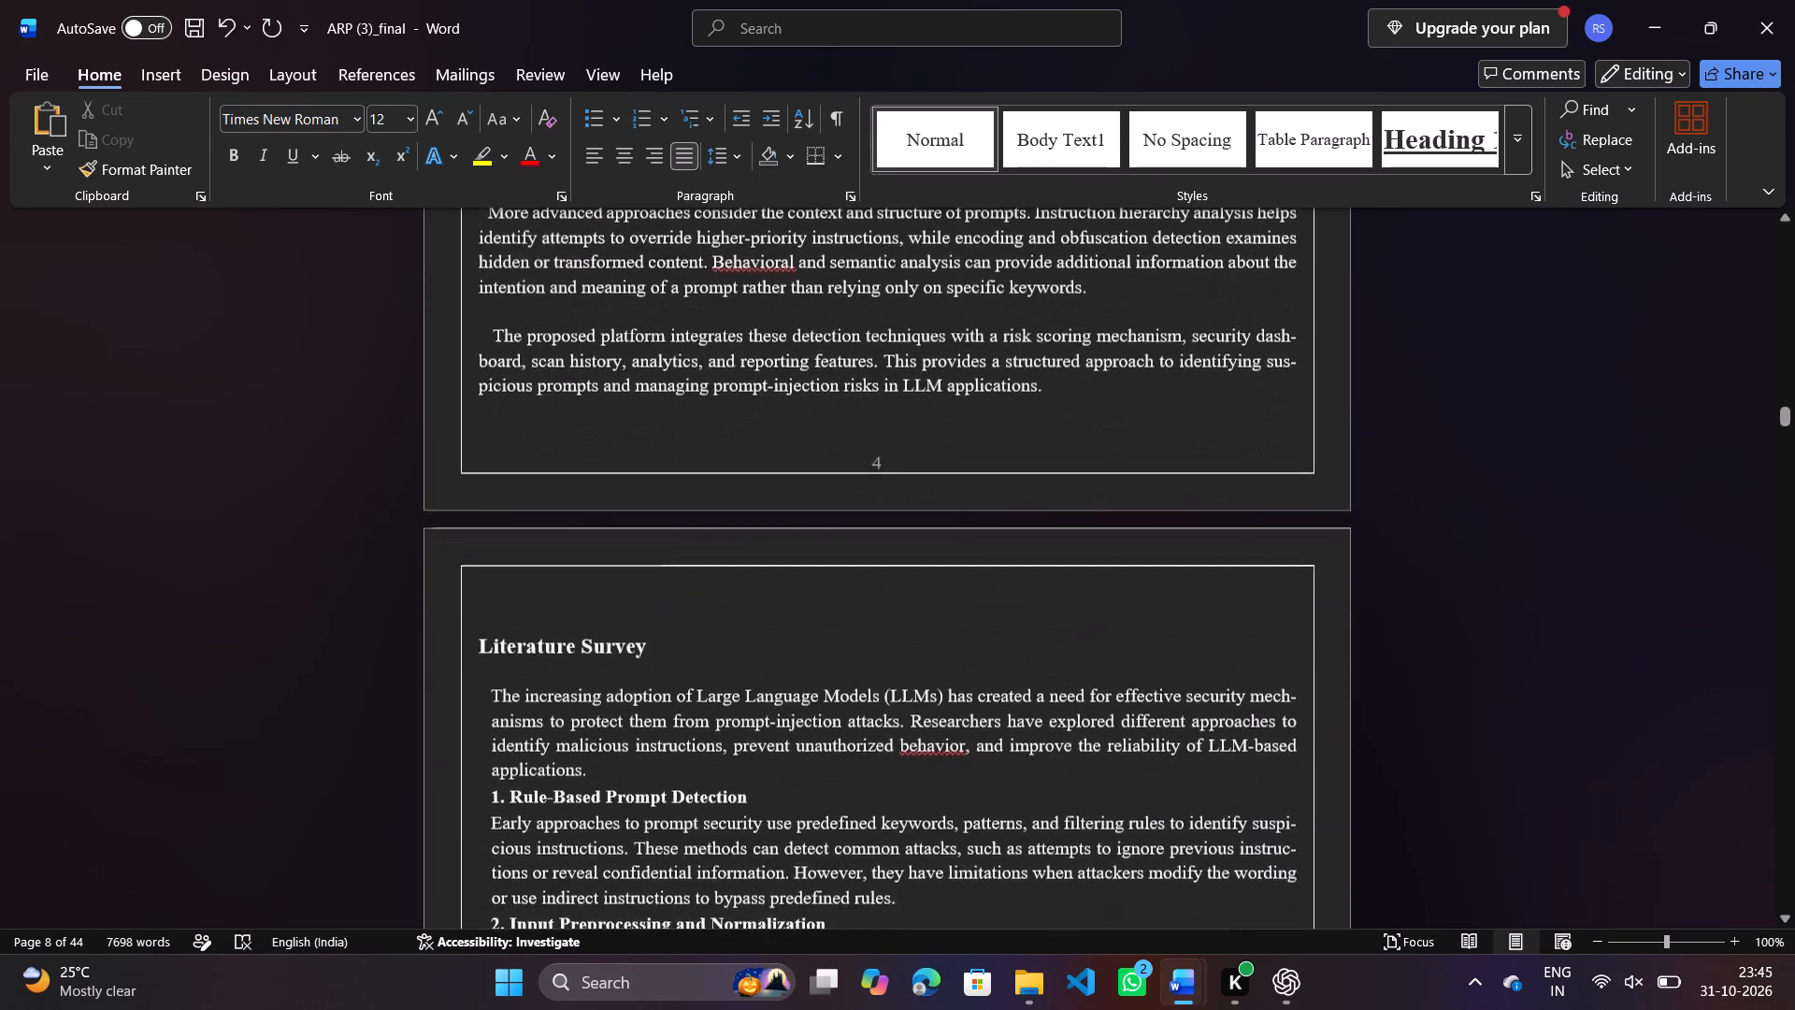
scroll(1196, 735, down, 1)
scroll(1196, 735, up, 1)
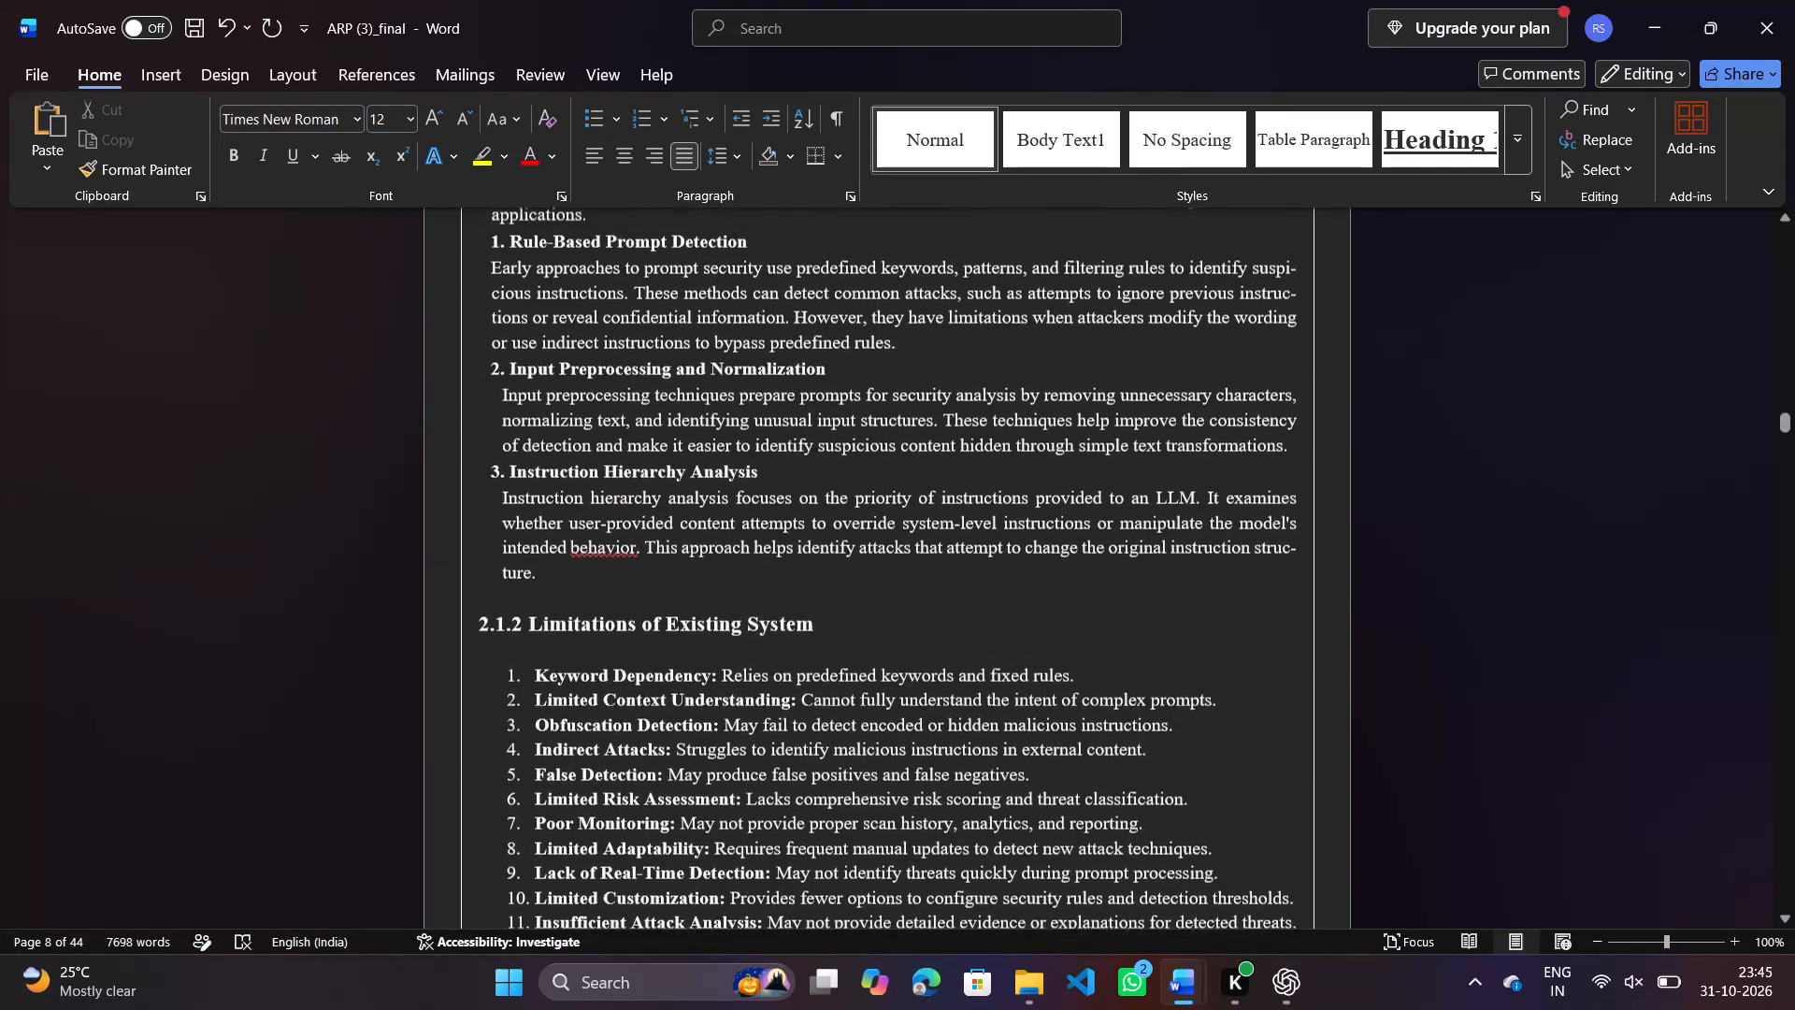
scroll(1196, 735, up, 6)
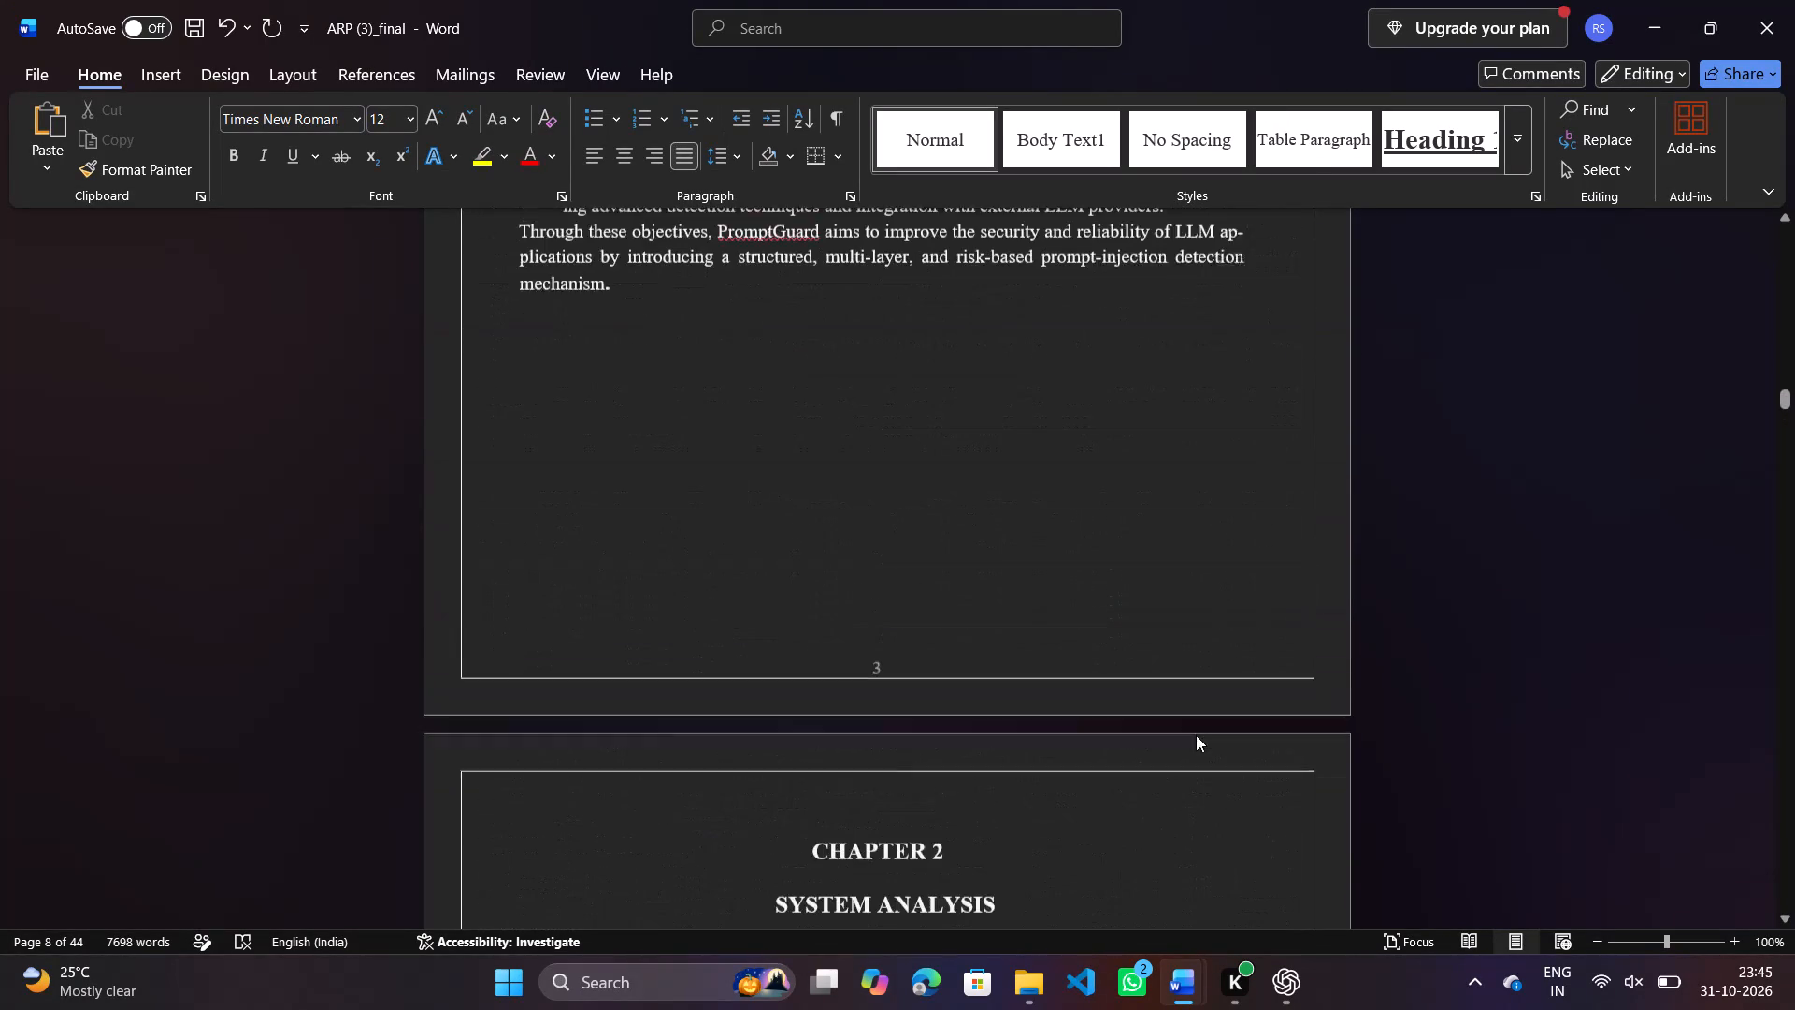
scroll(1196, 735, up, 3)
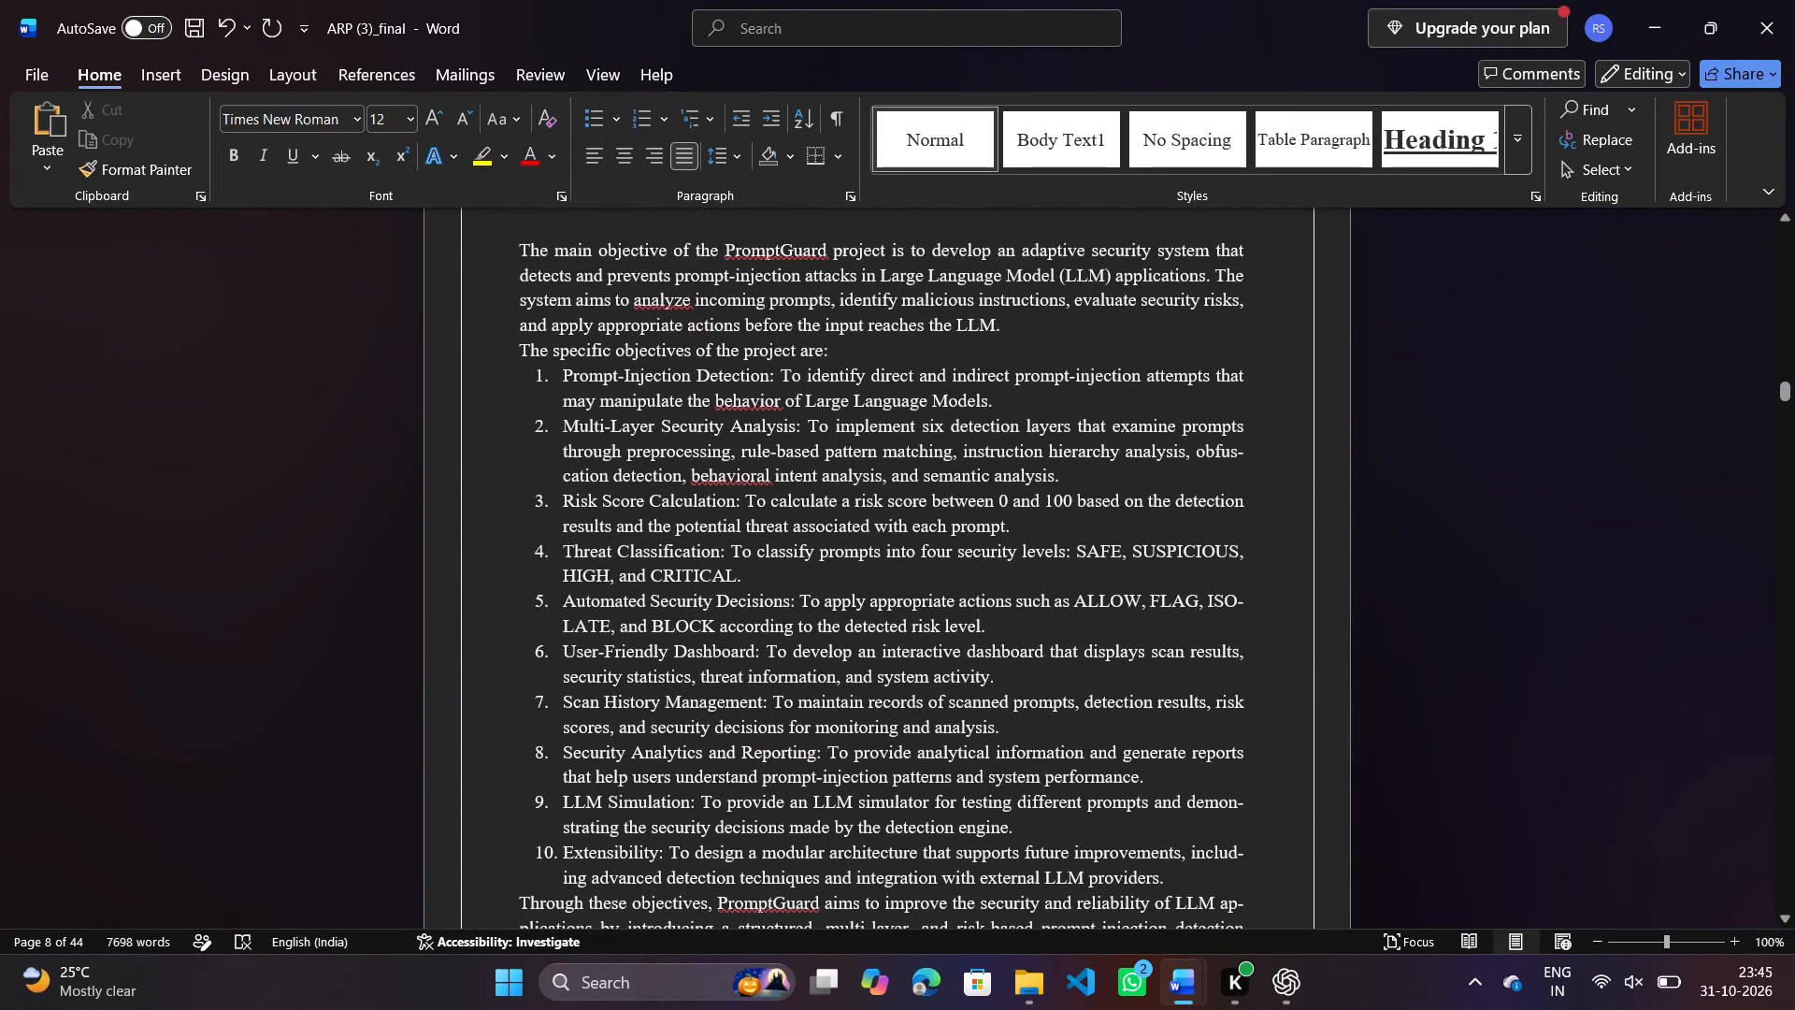
scroll(1196, 735, down, 3)
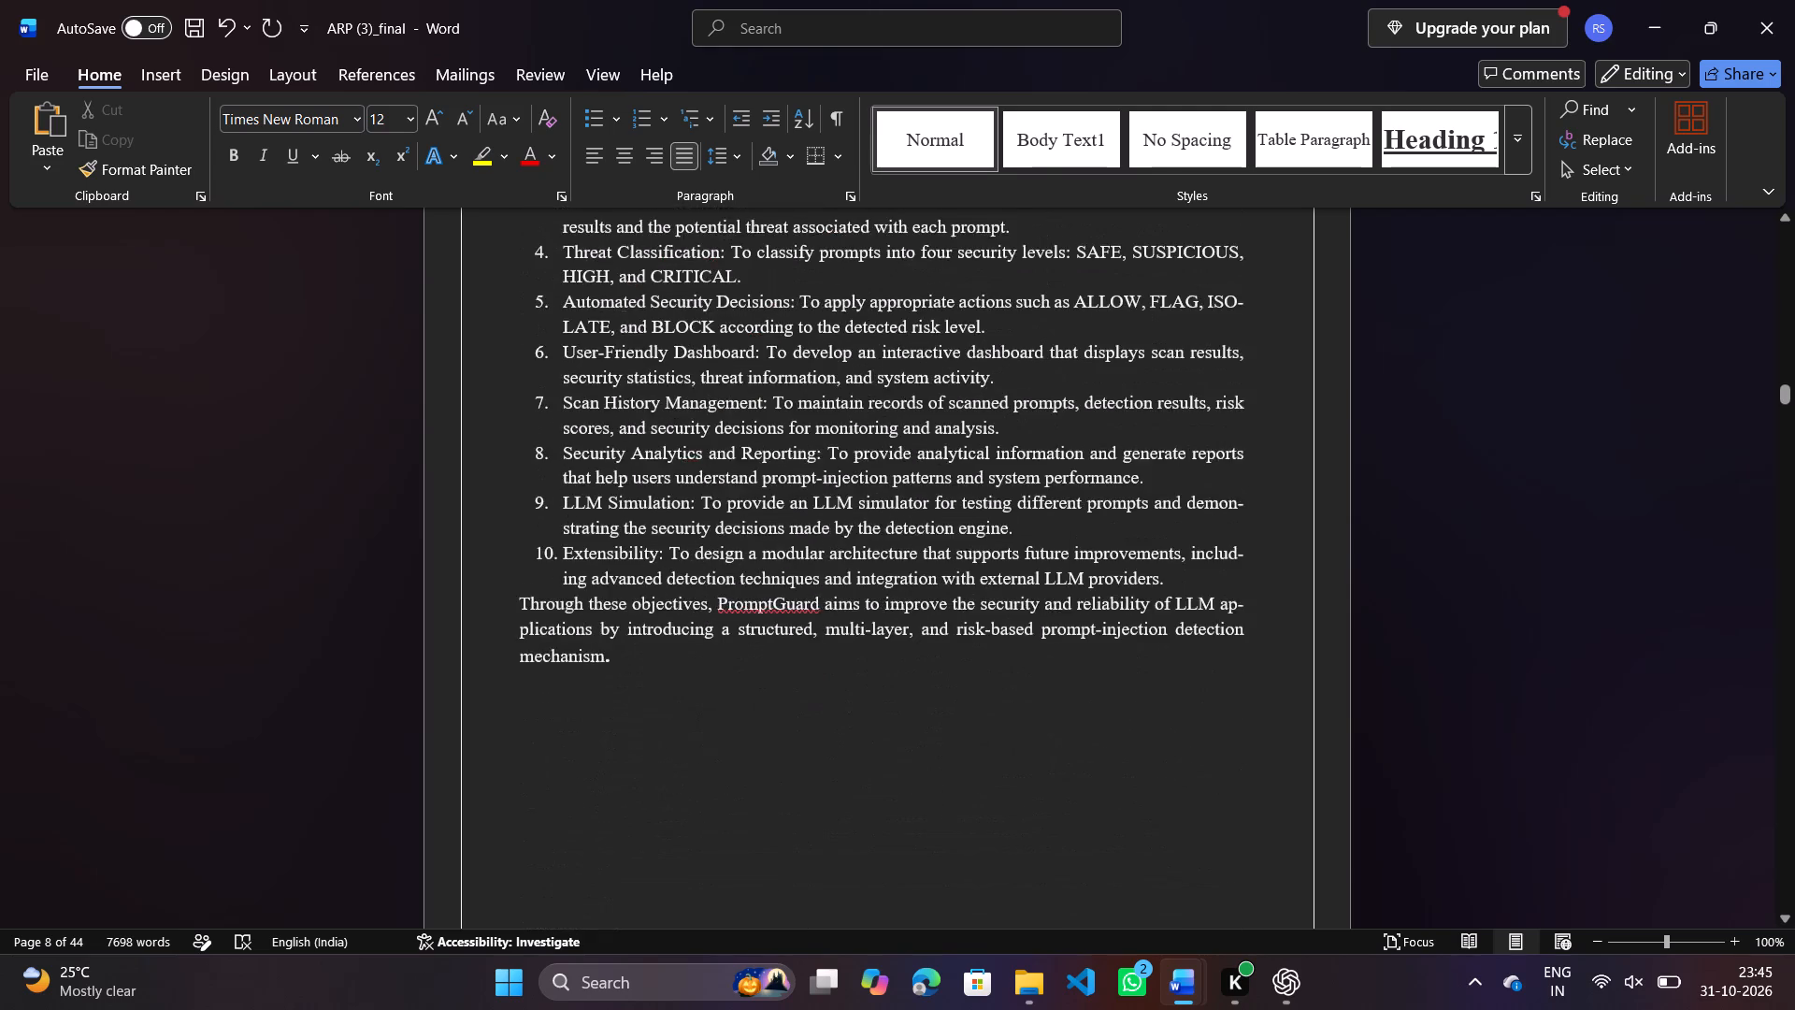
scroll(1196, 735, down, 5)
scroll(1196, 735, up, 1)
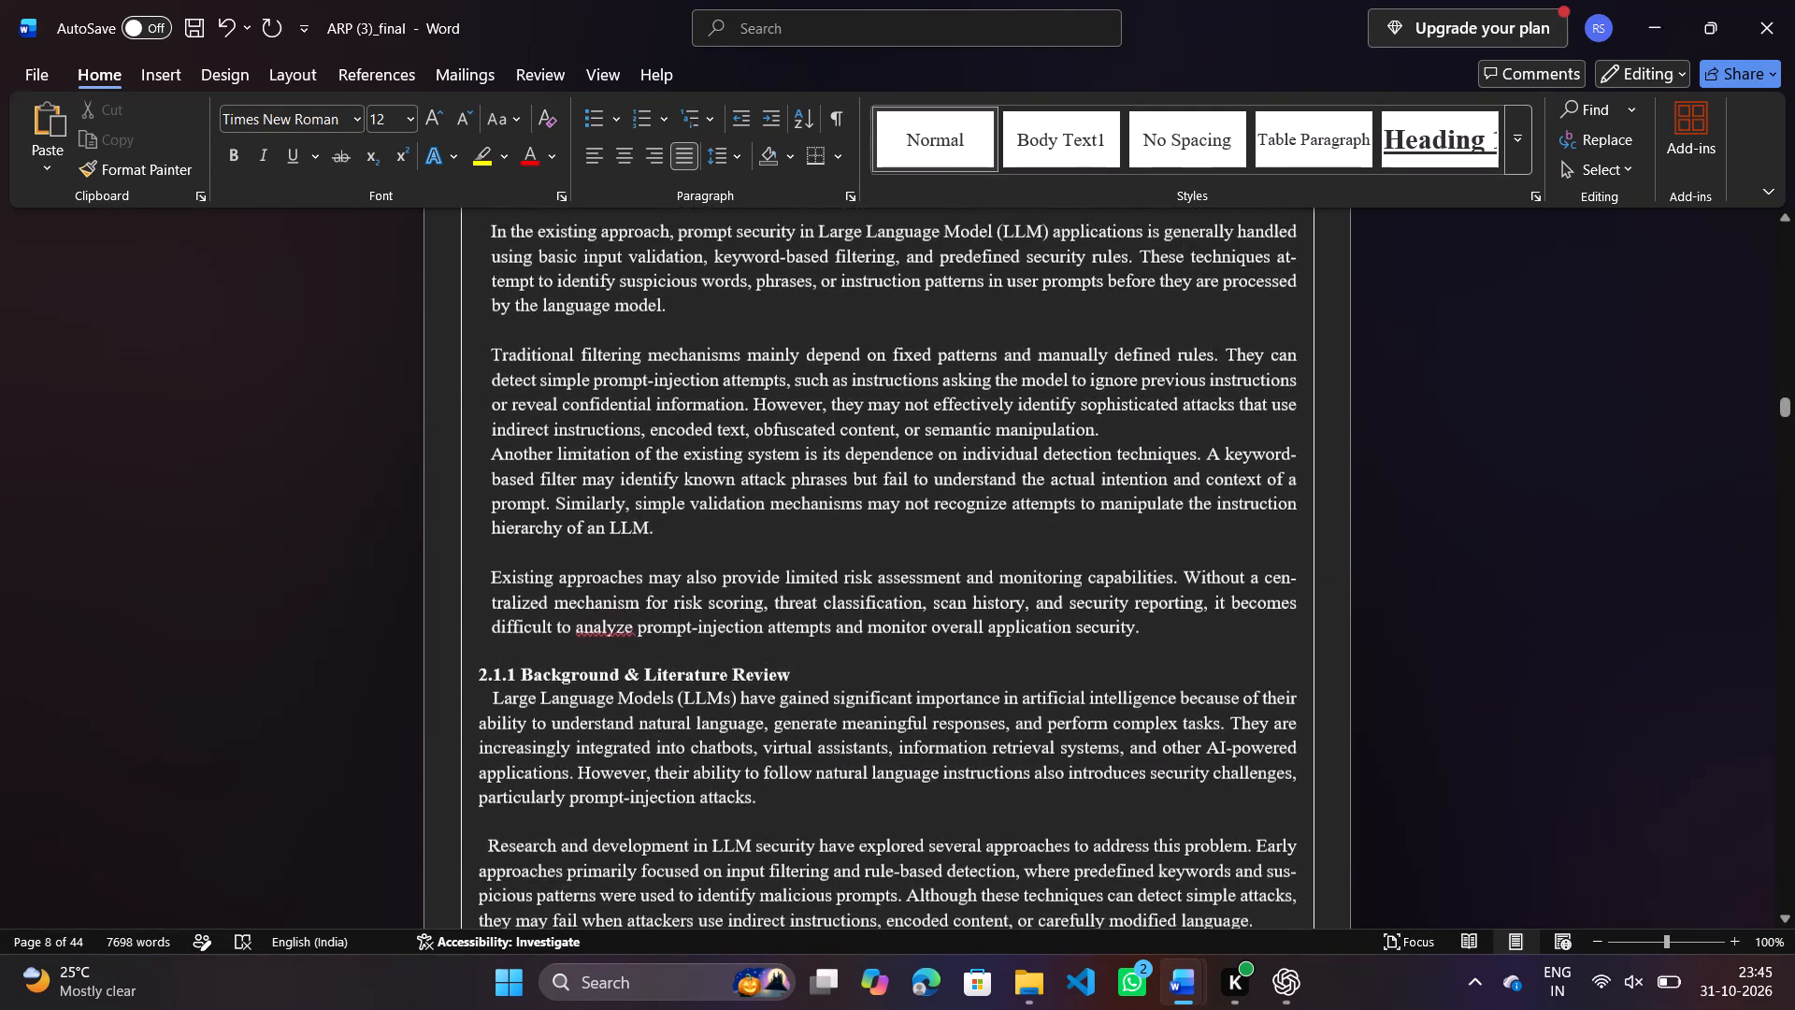
scroll(1196, 735, up, 1)
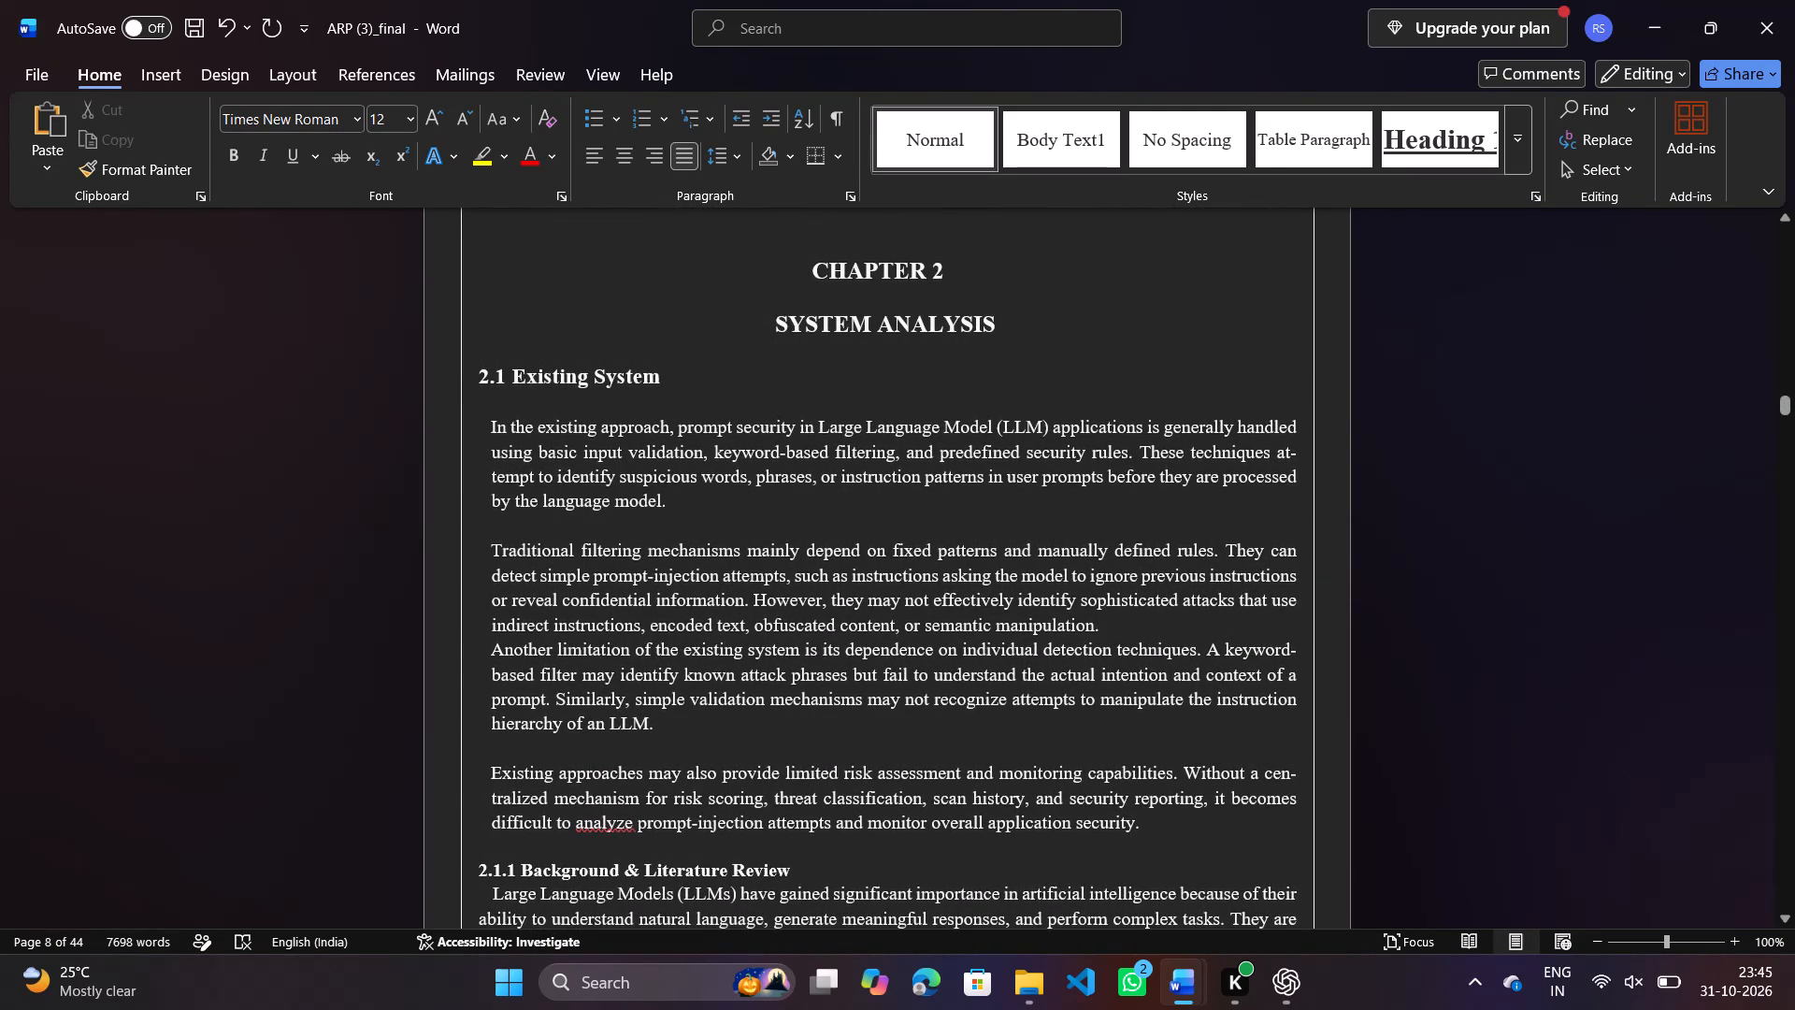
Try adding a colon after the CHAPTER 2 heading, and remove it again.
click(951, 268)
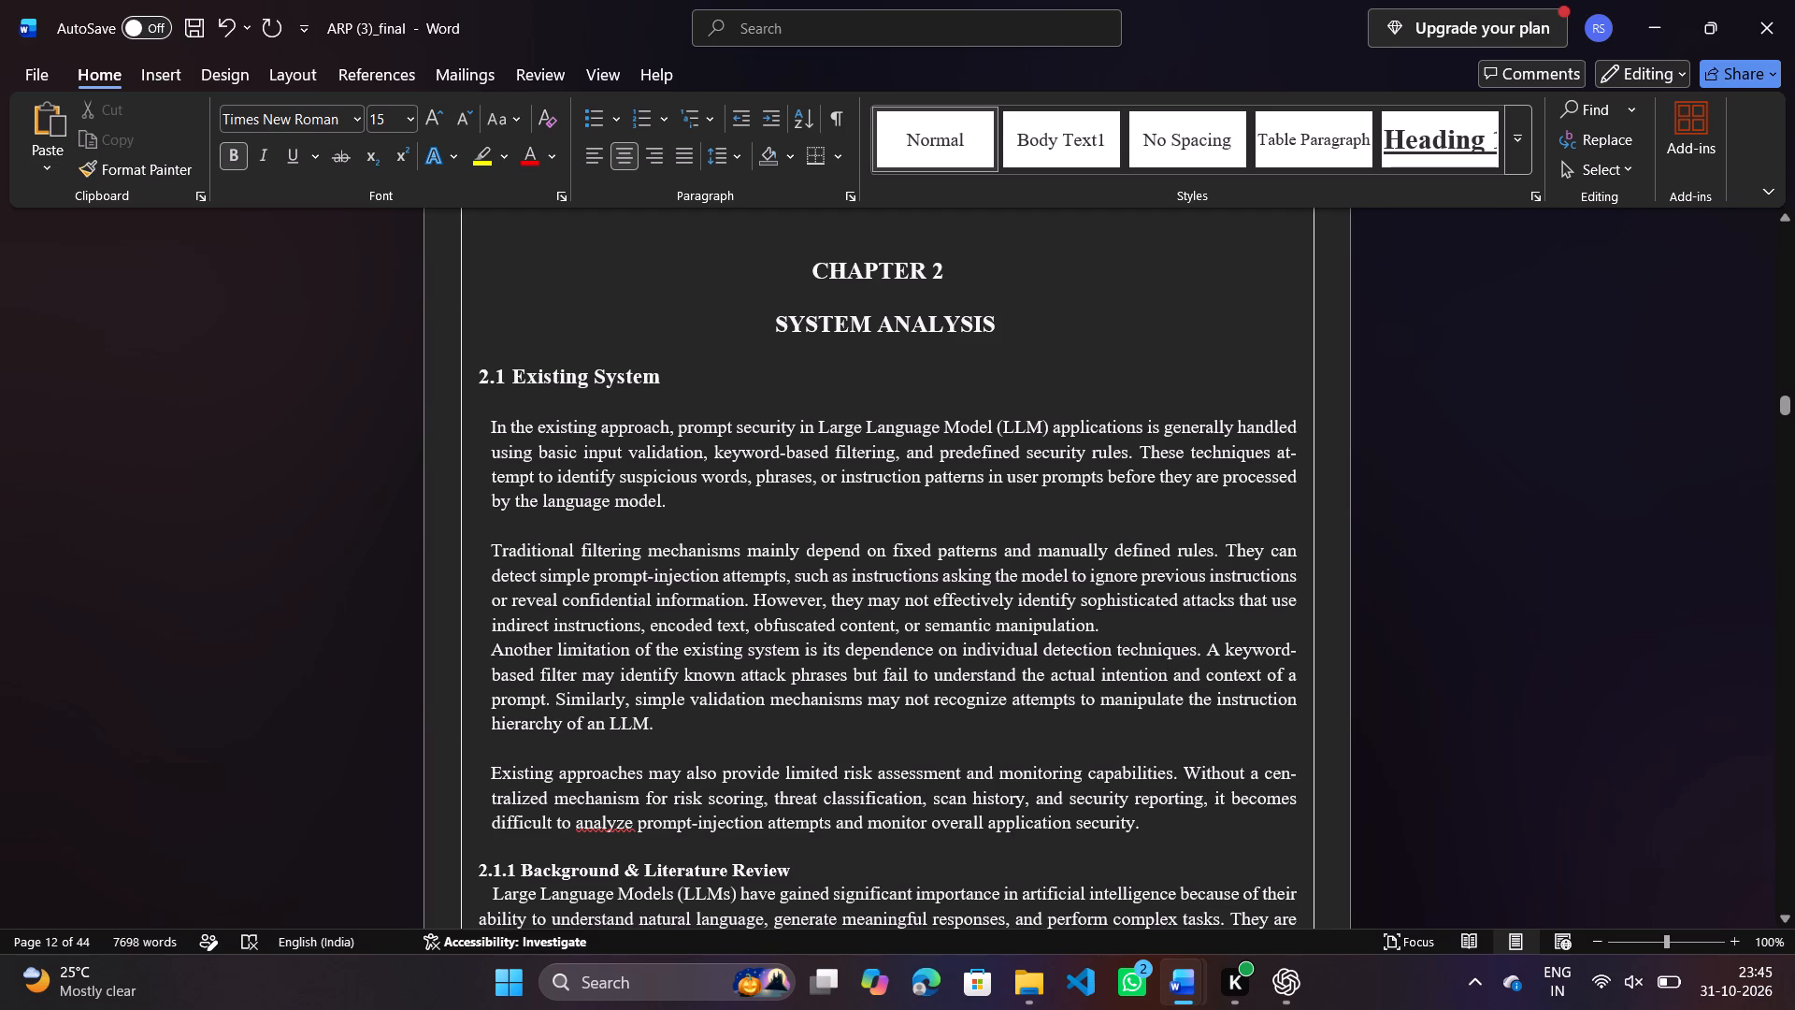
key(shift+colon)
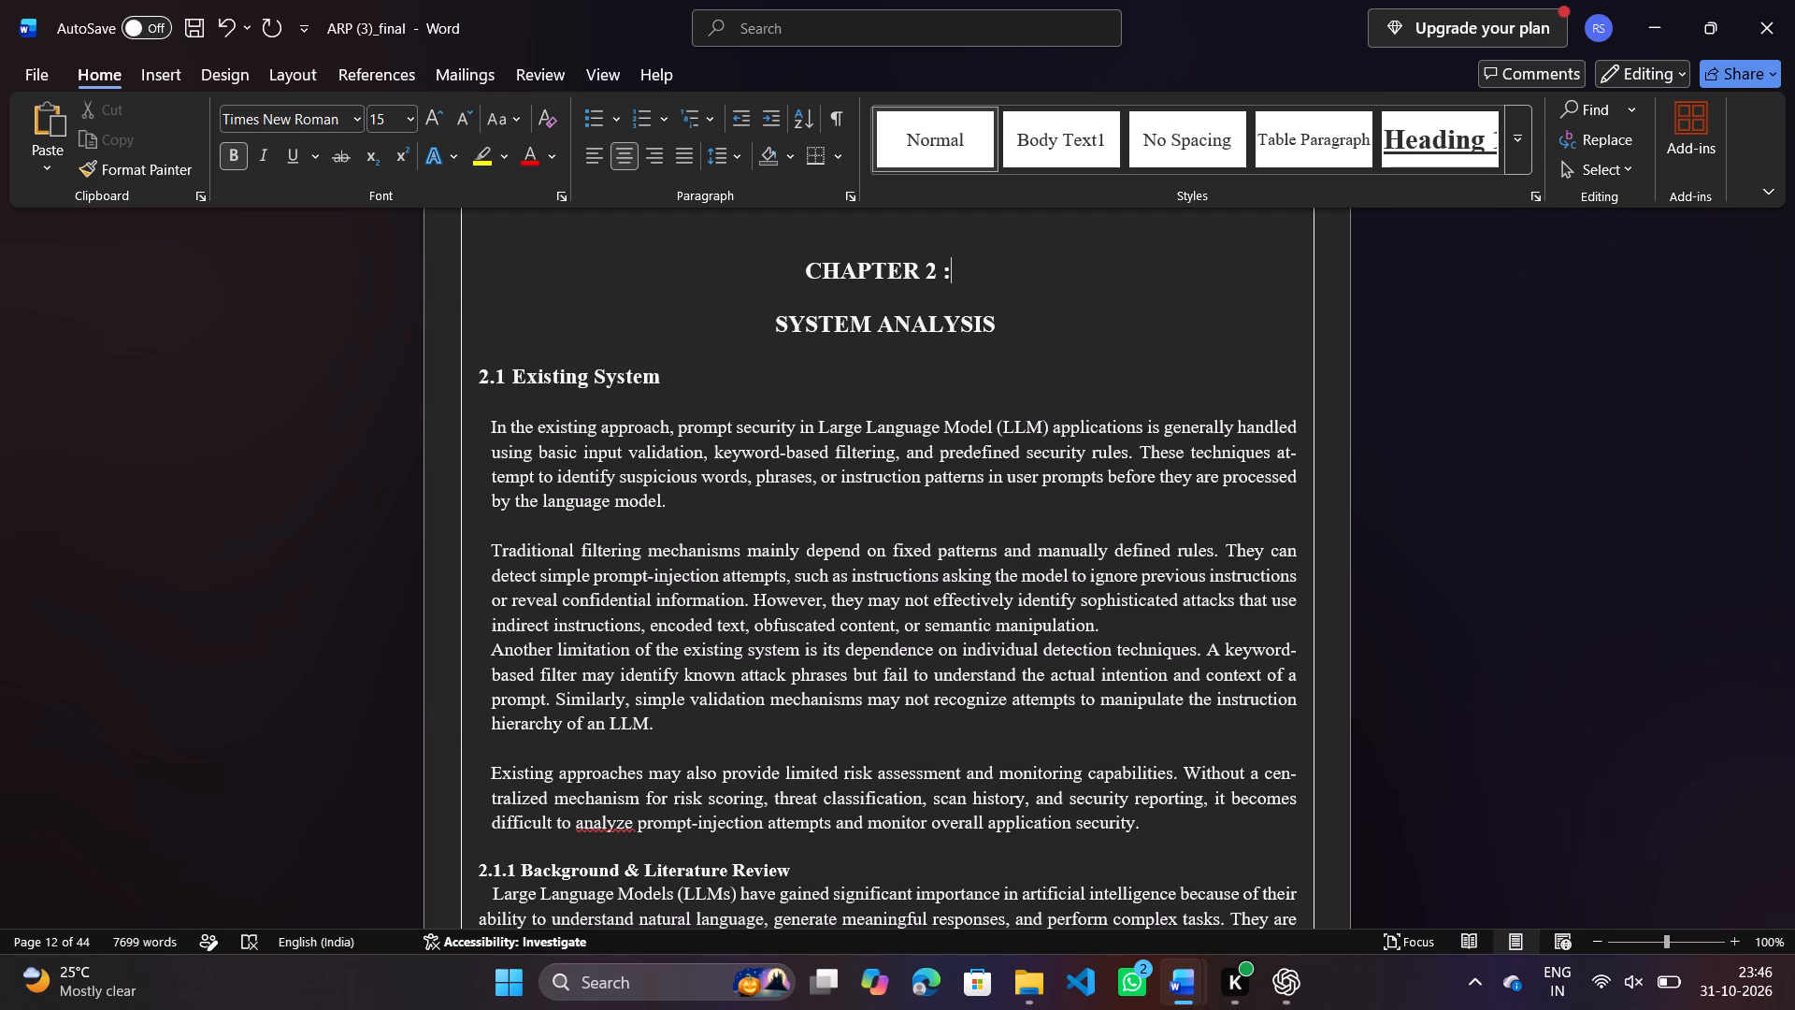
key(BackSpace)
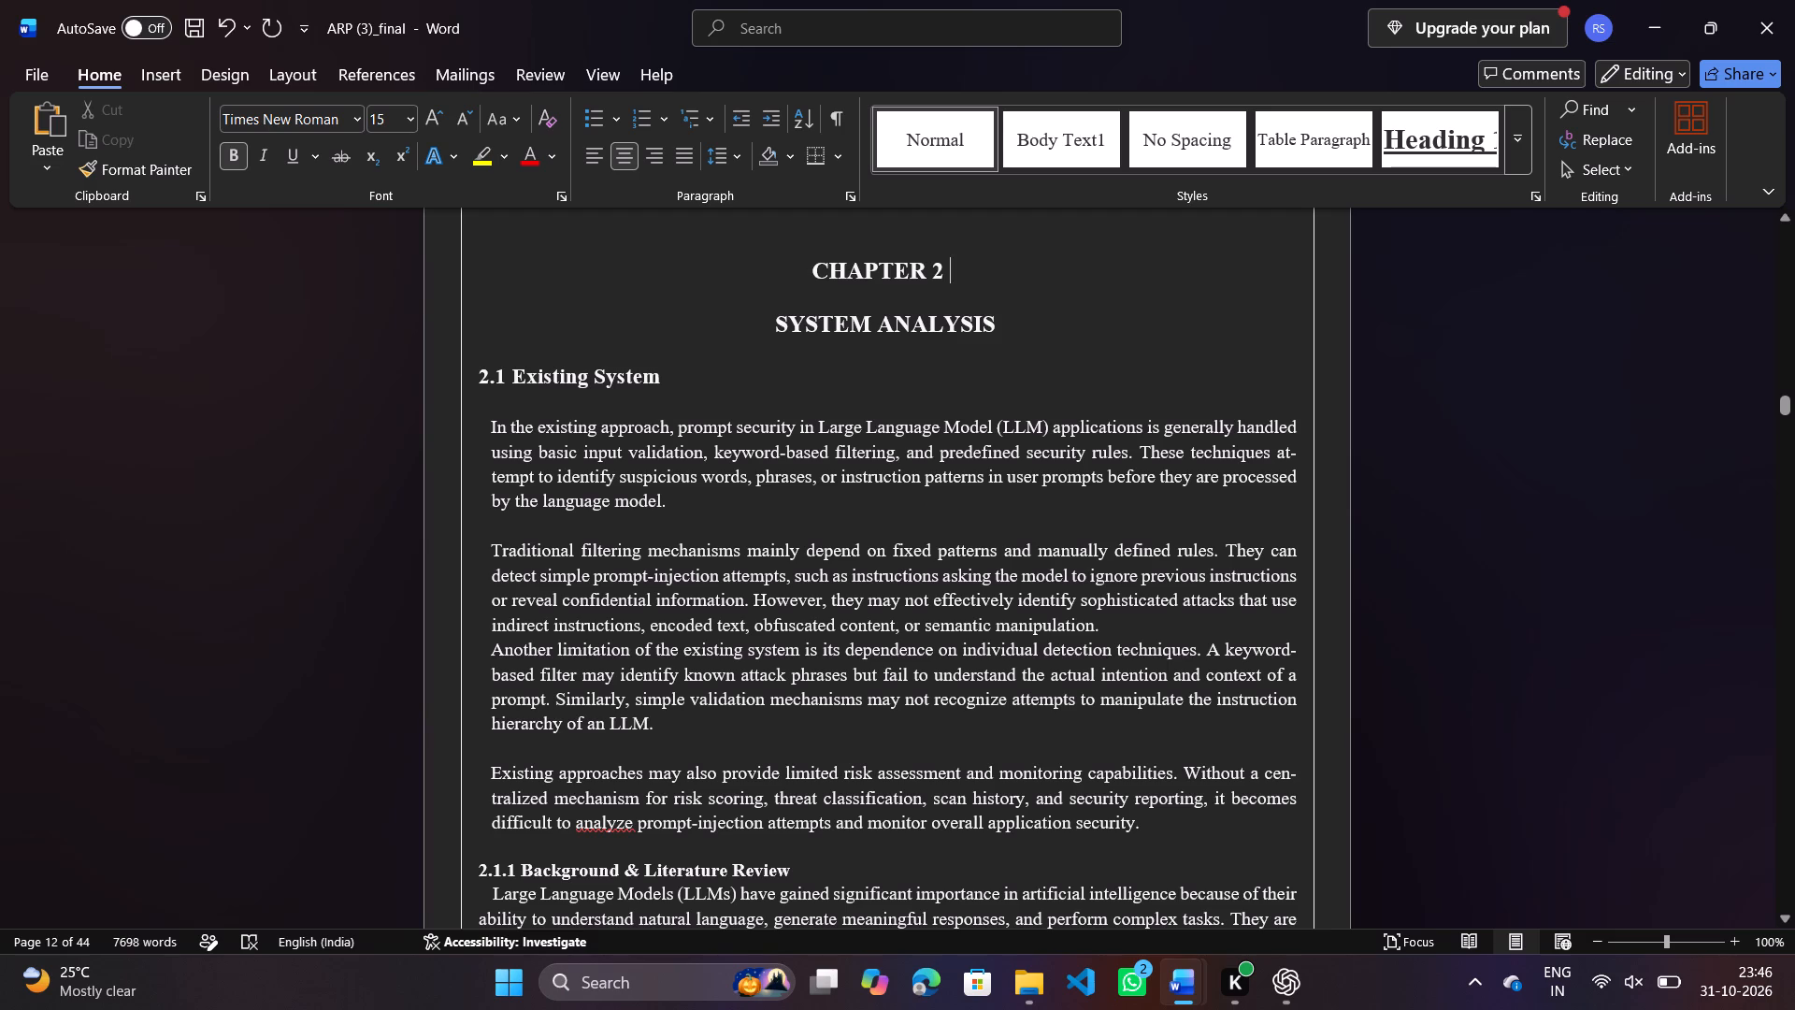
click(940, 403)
Return to section 1.2 Objectives of the Project and inspect the list numbering of its ten objectives by selecting the numbers.
scroll(940, 403, up, 1)
scroll(940, 403, down, 2)
scroll(940, 403, up, 3)
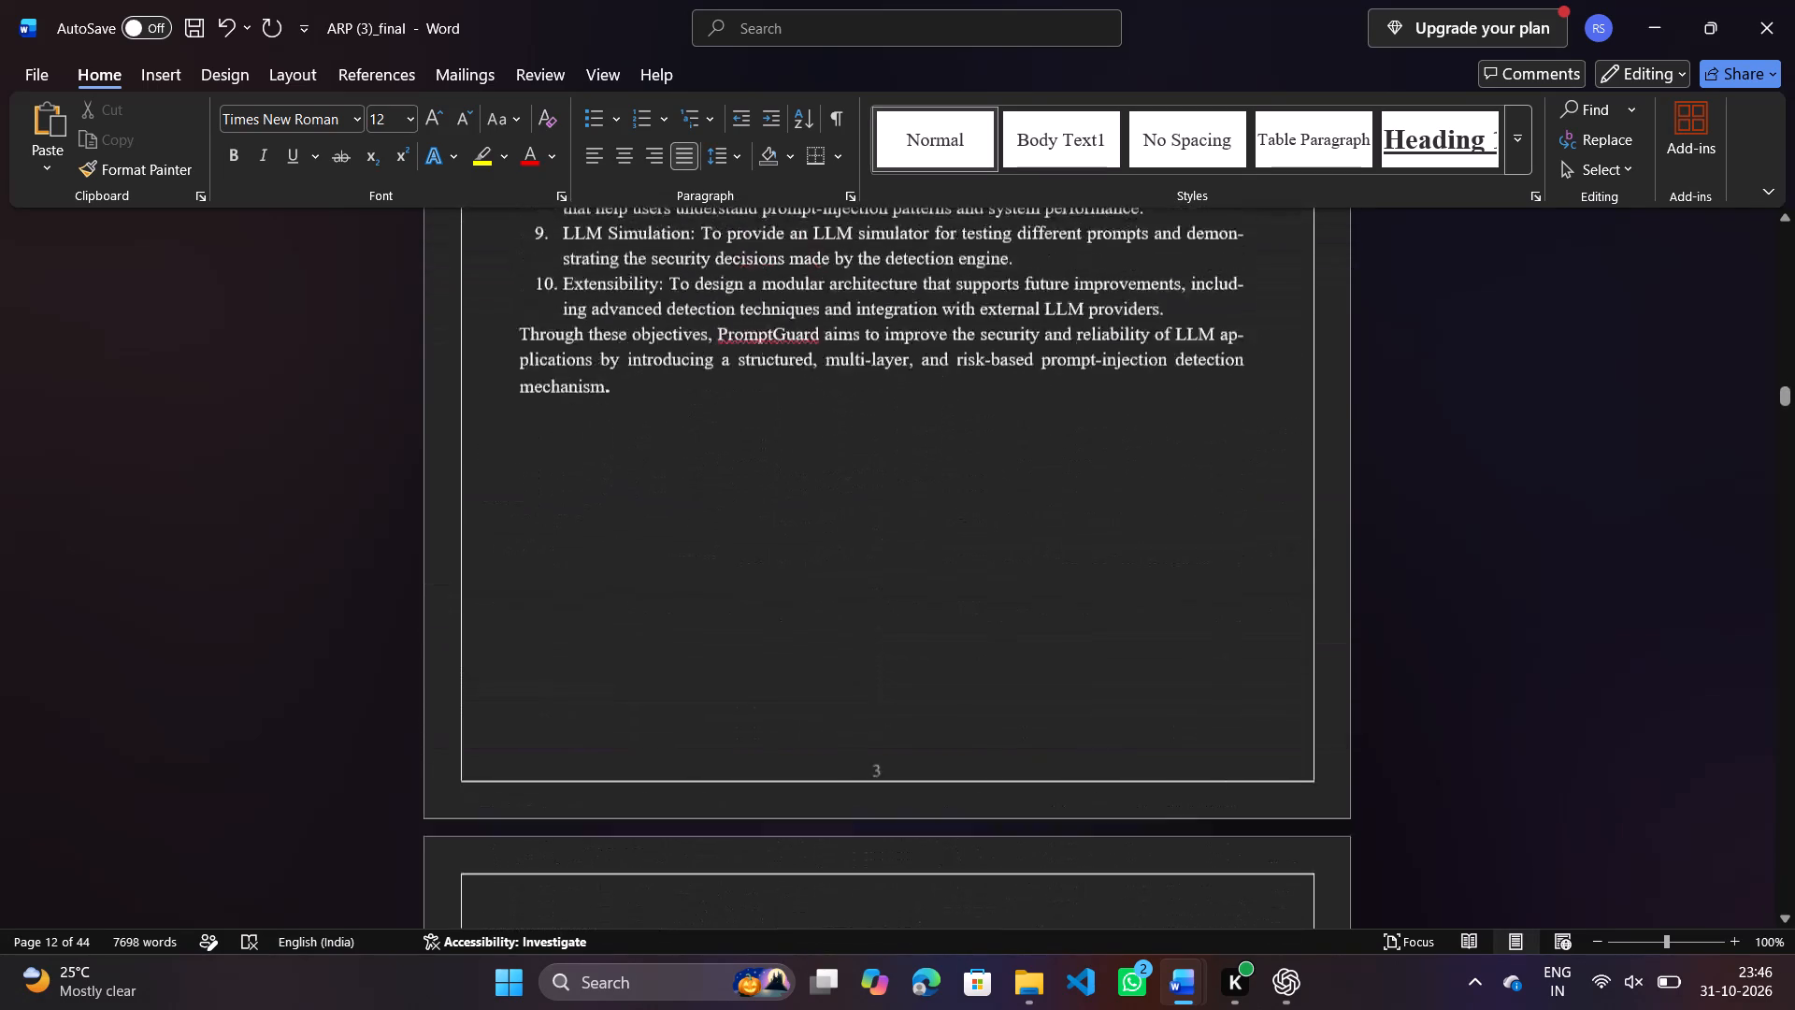
scroll(940, 403, up, 1)
scroll(836, 423, up, 1)
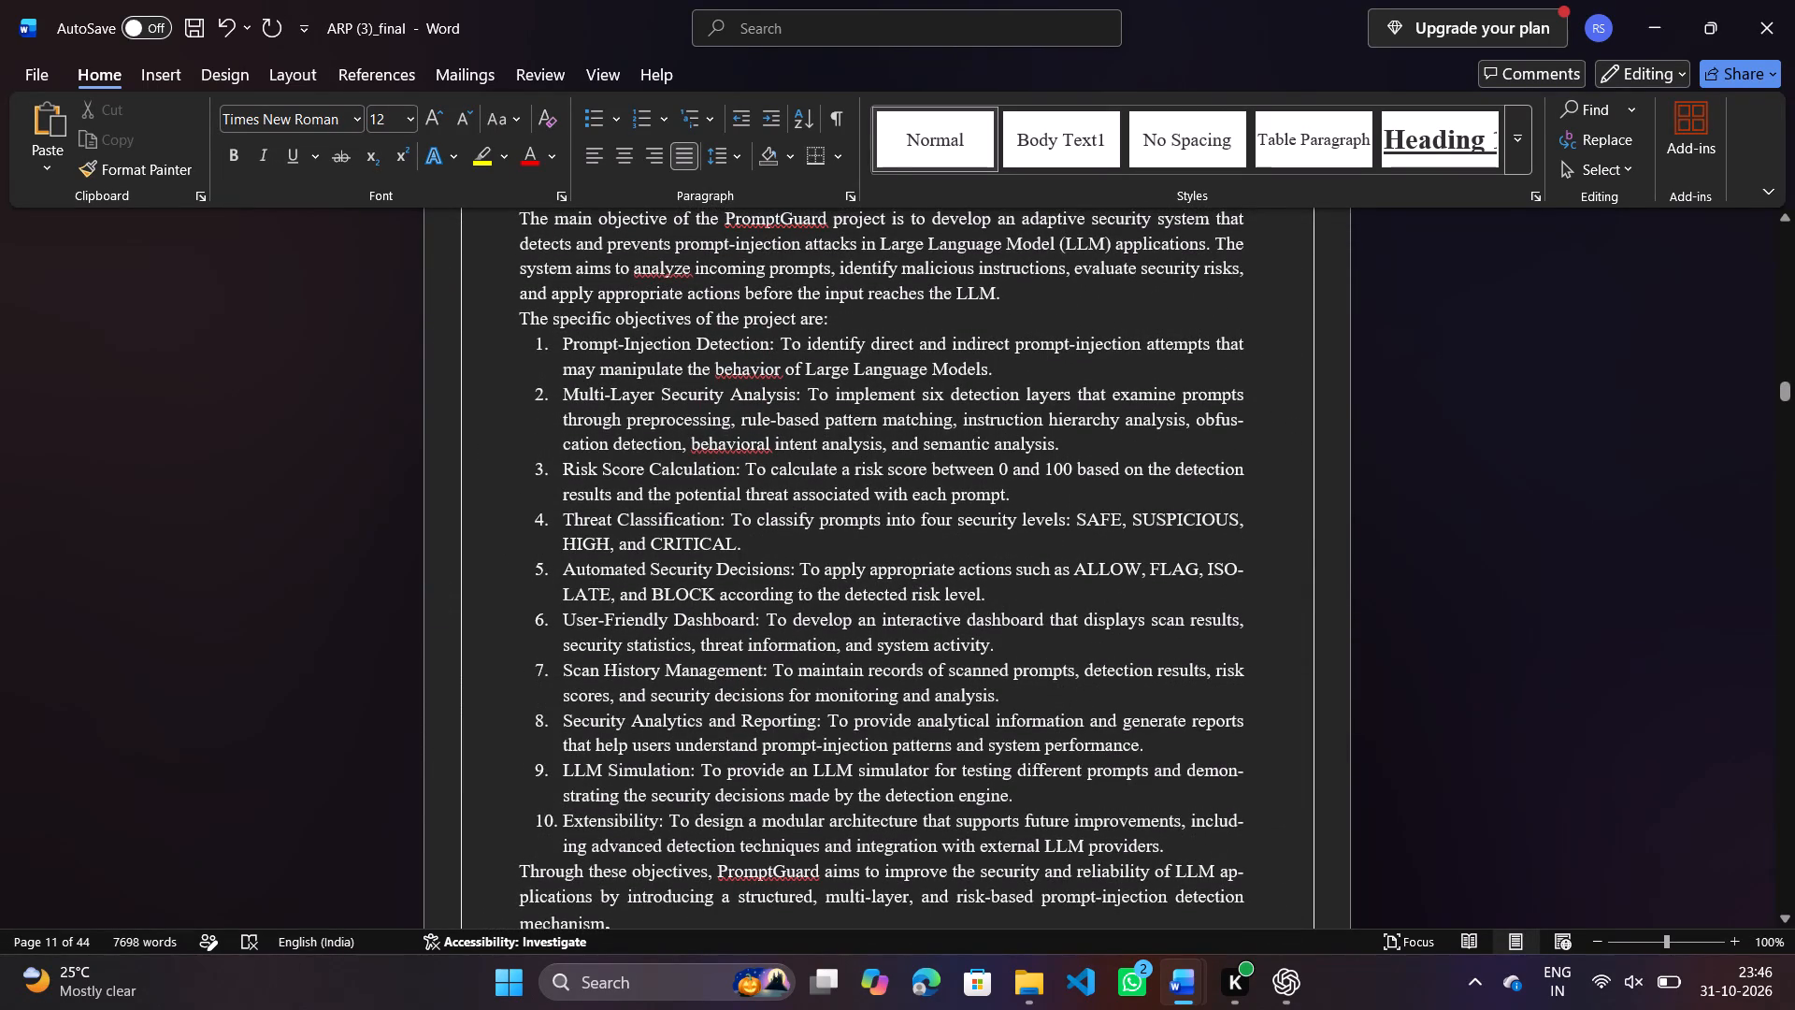
click(553, 357)
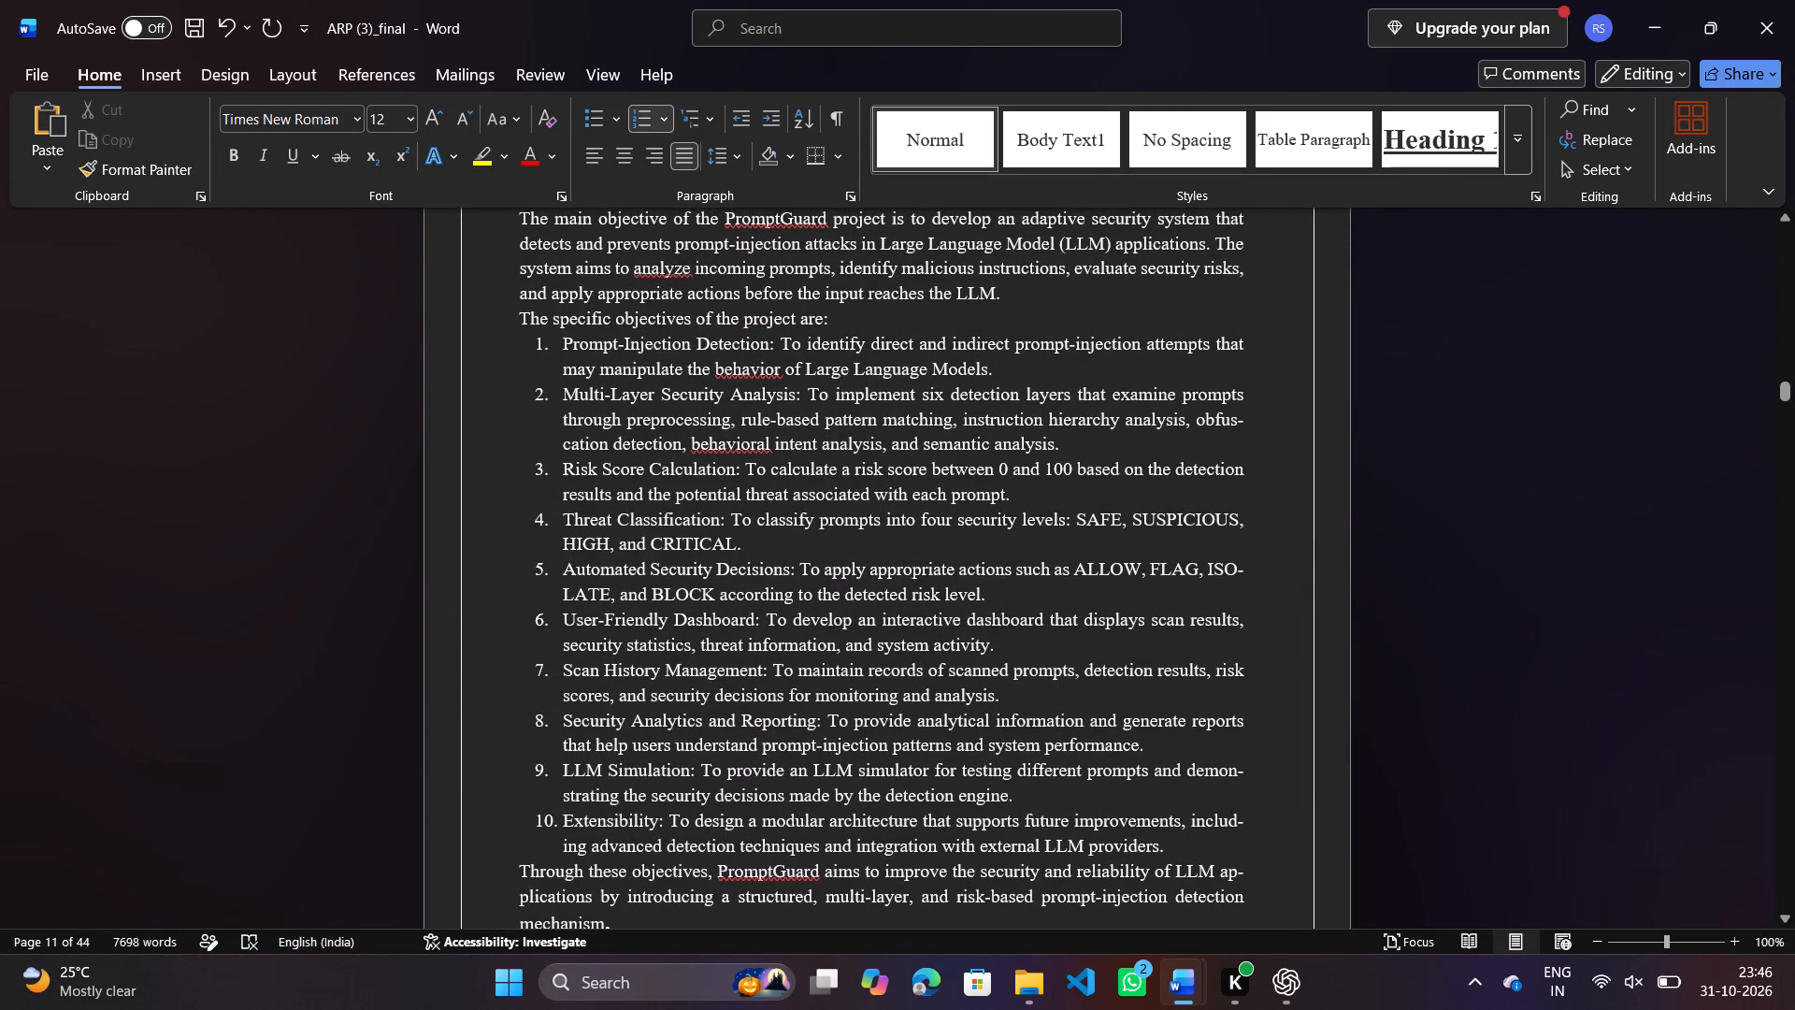
click(543, 355)
click(554, 387)
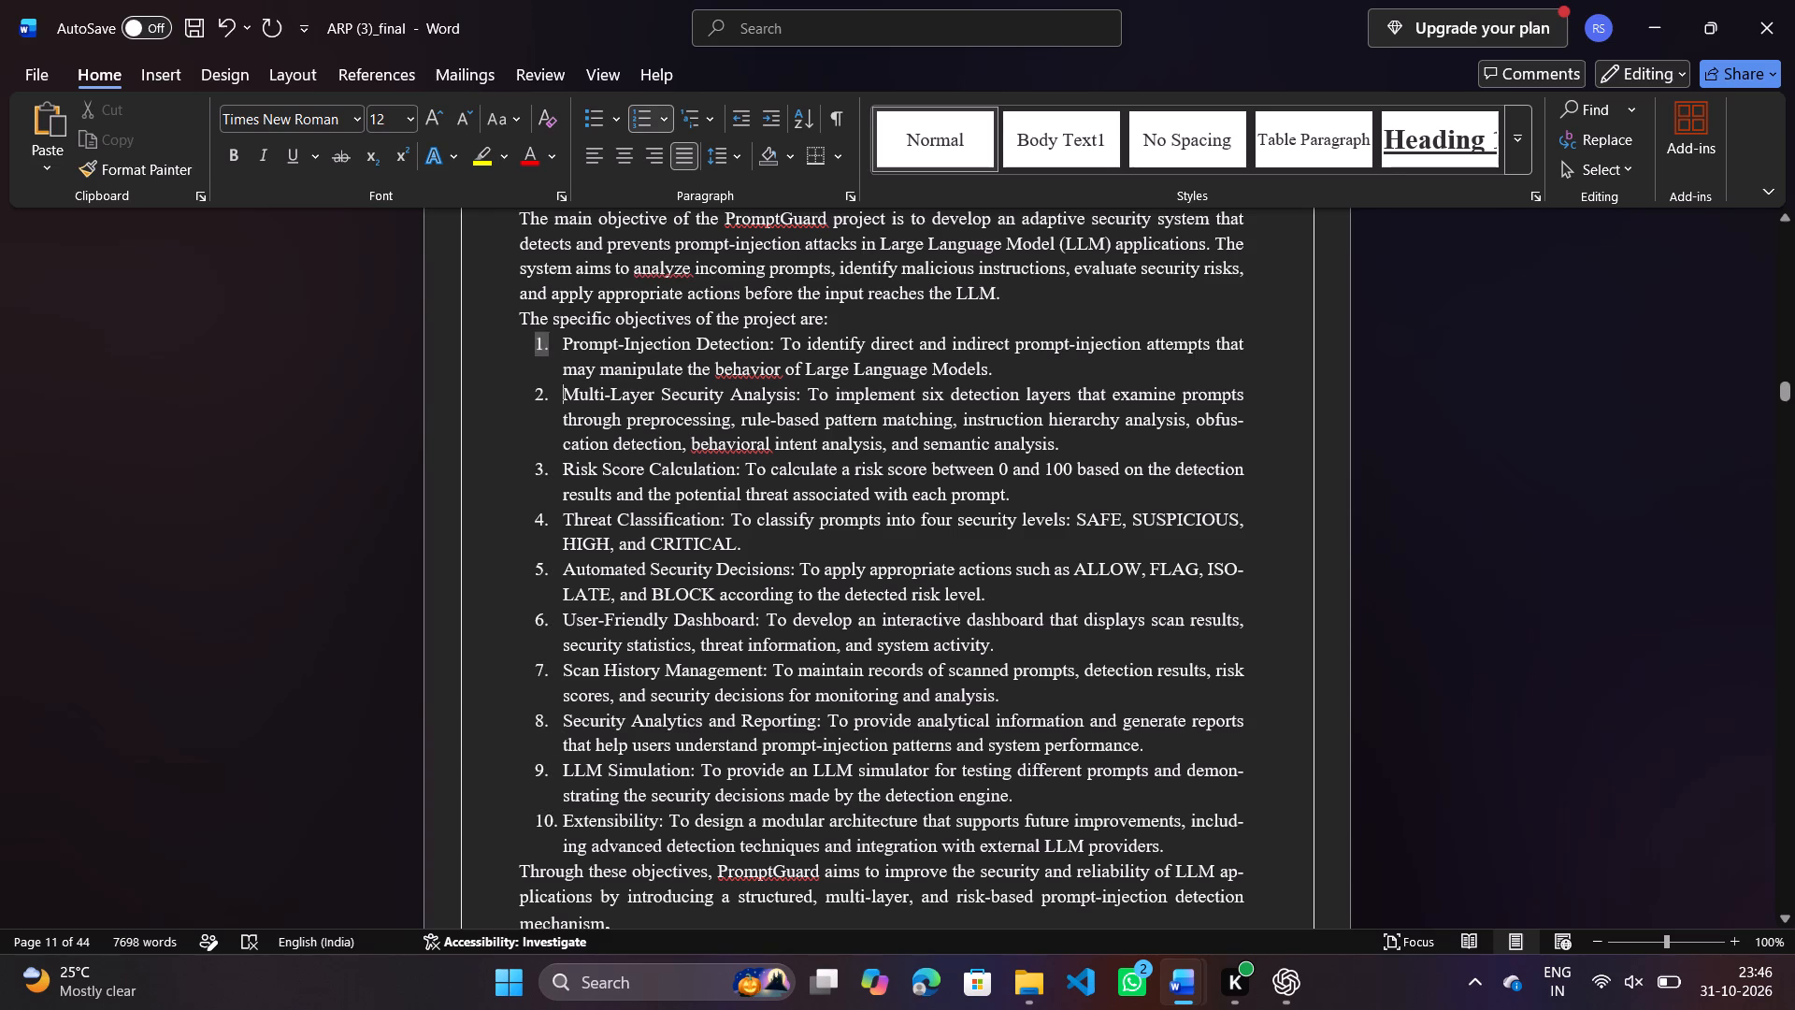
click(542, 345)
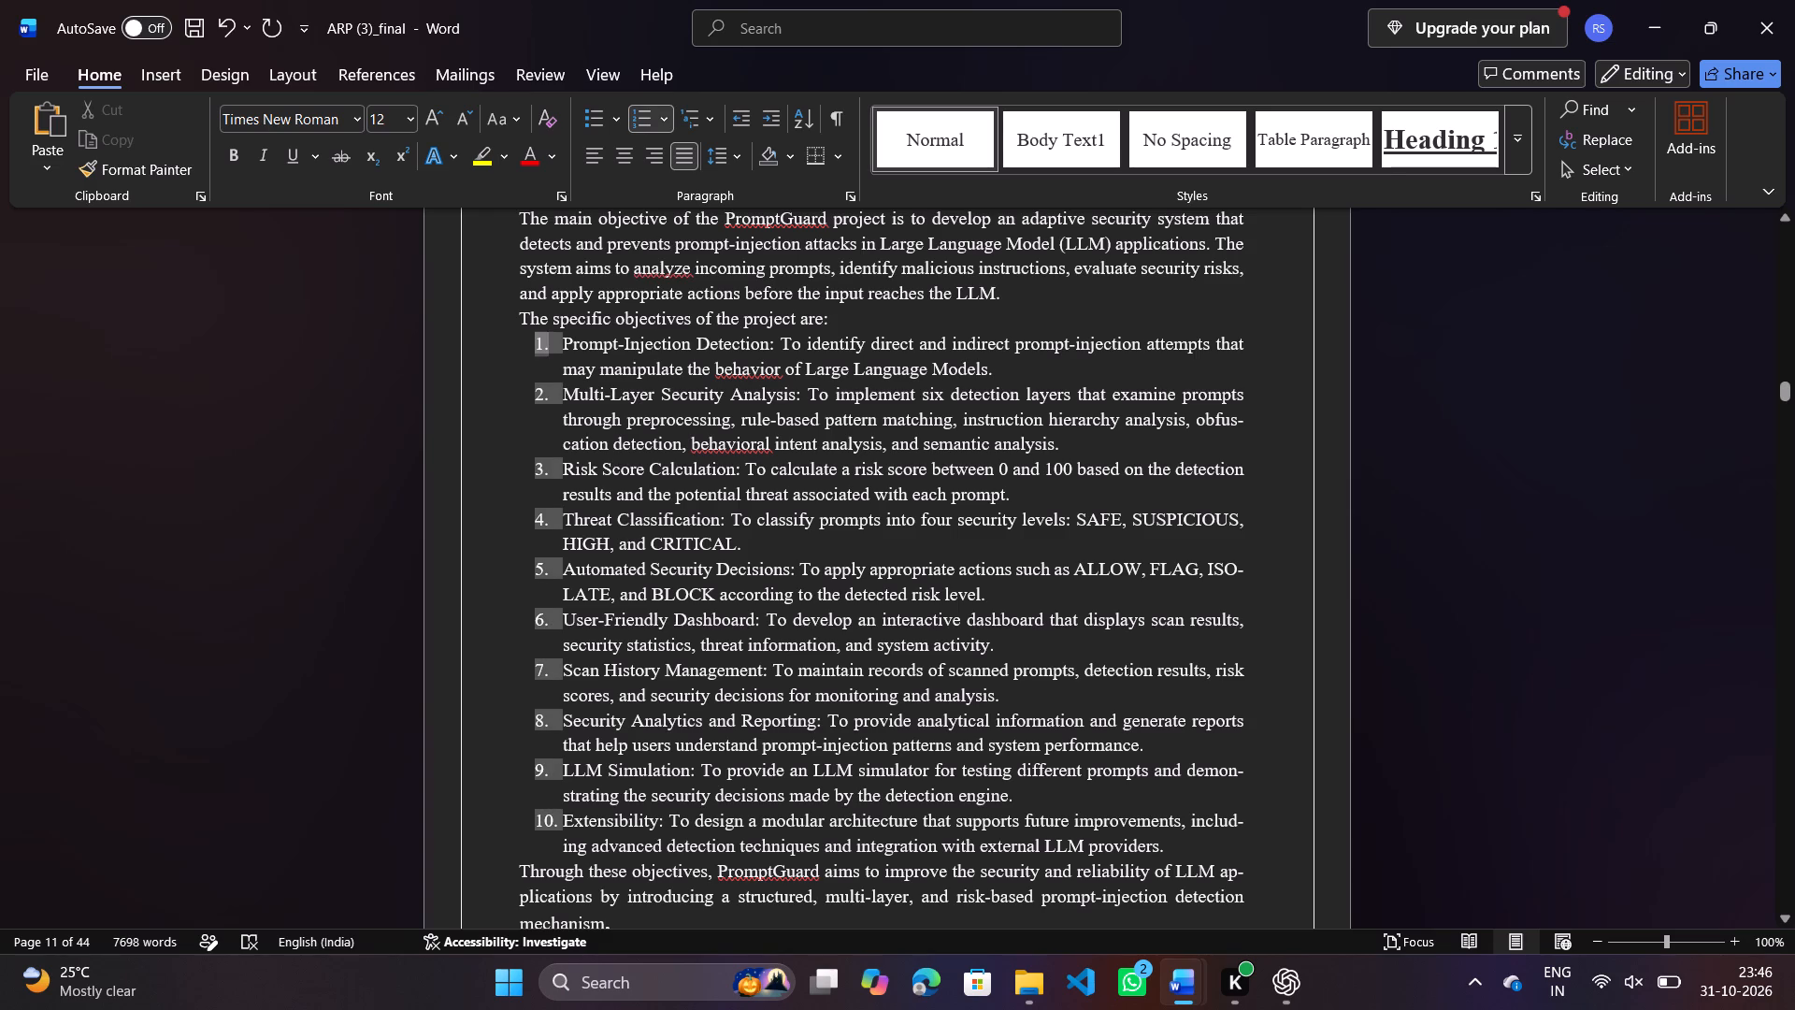
click(545, 356)
Look over the objectives list in section 1.2 and go back to the section 1.1 Problem Definition text.
scroll(545, 356, right, 1)
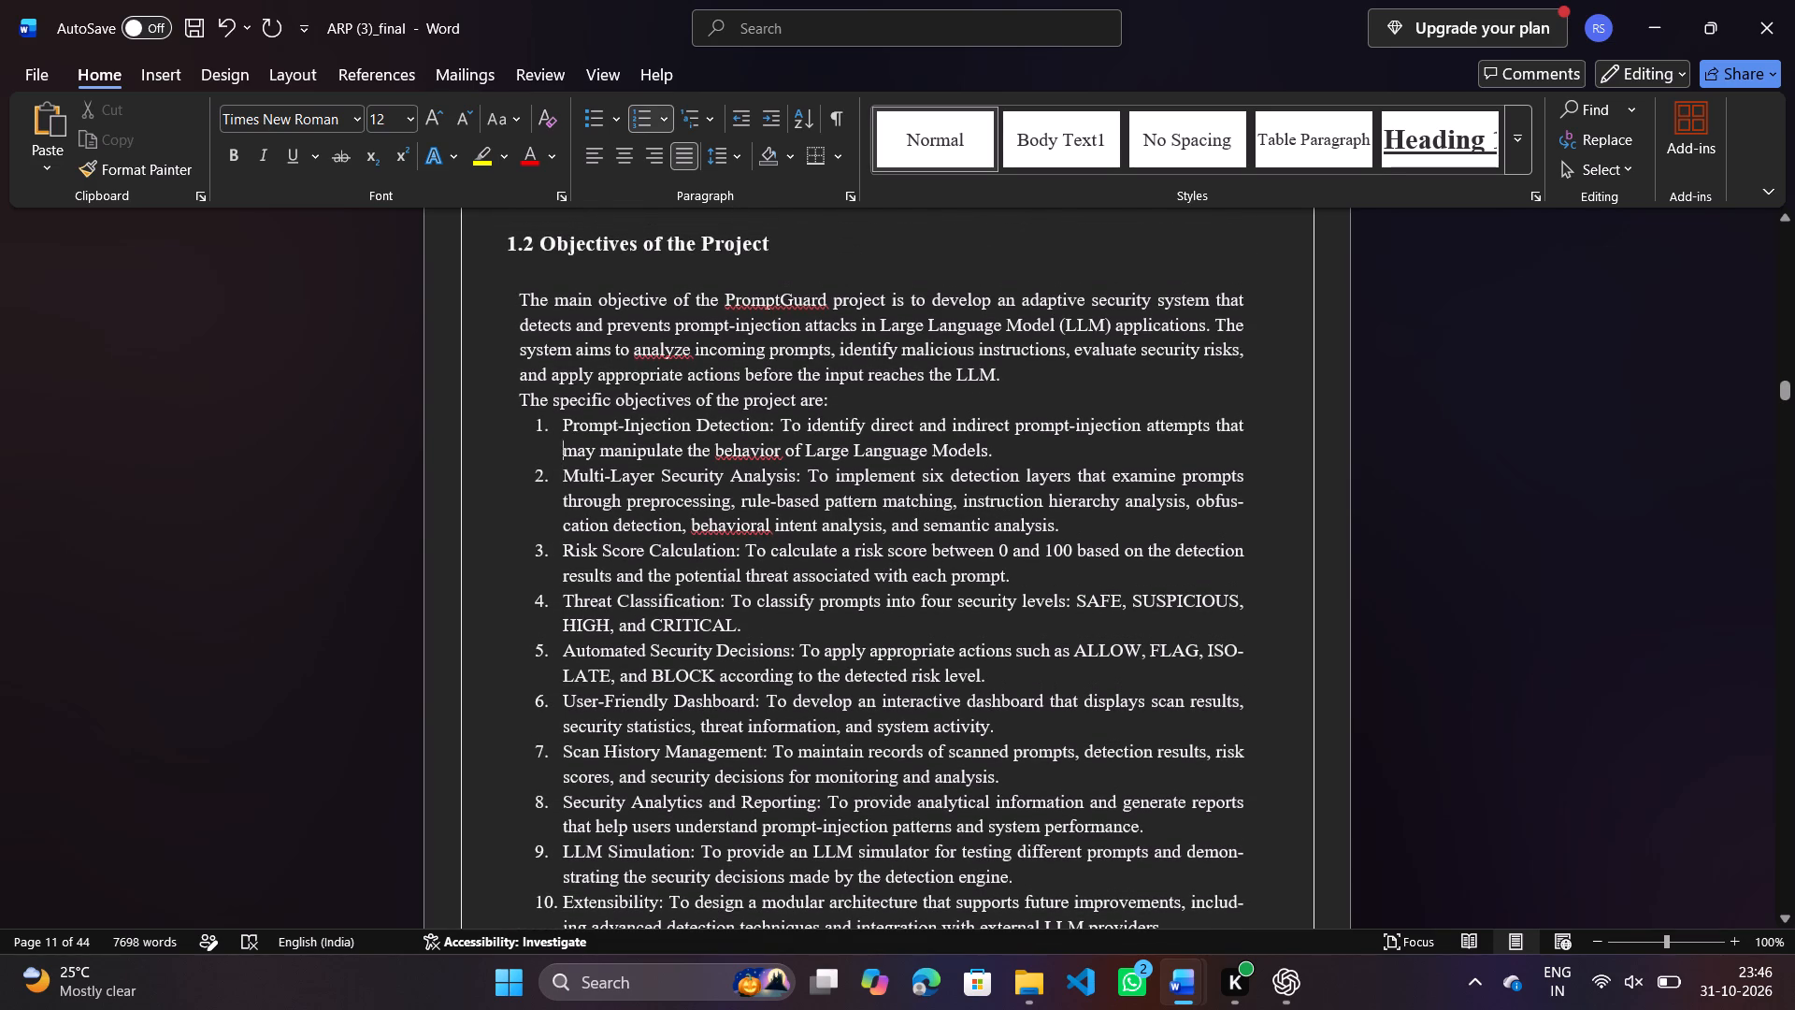
scroll(545, 356, right, 1)
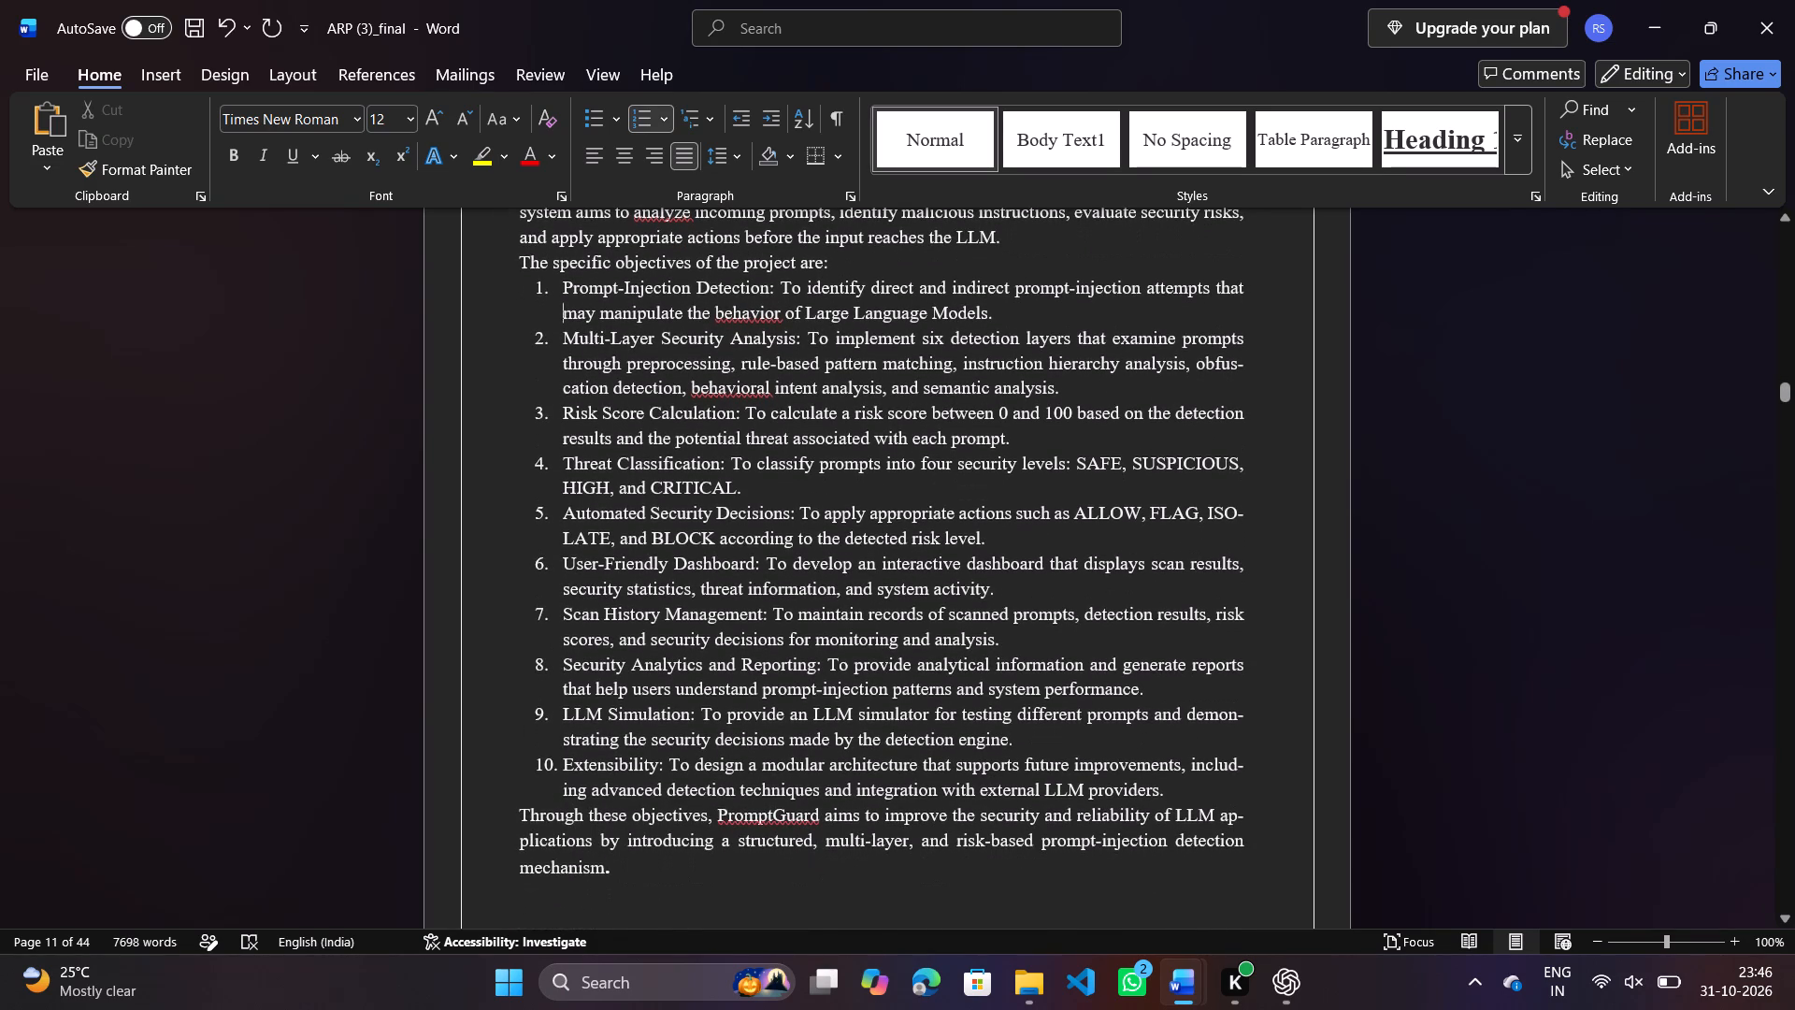
scroll(545, 356, right, 2)
scroll(570, 446, up, 1)
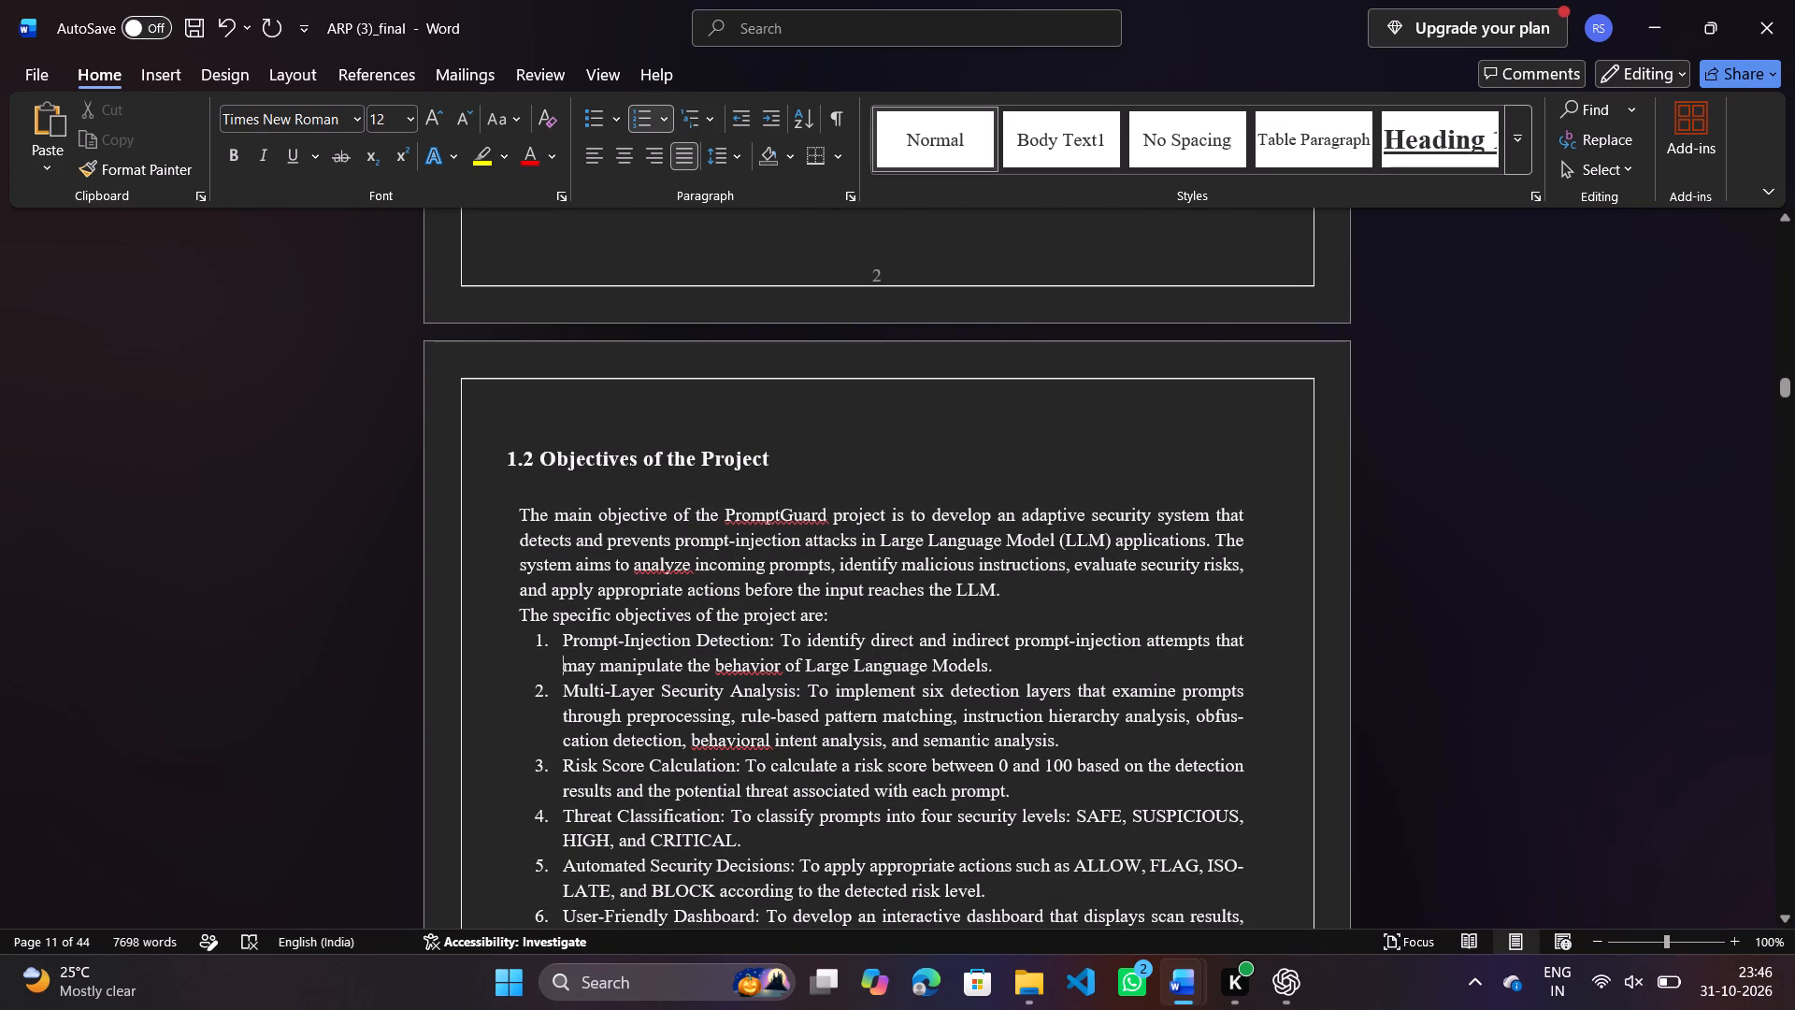
scroll(598, 729, up, 2)
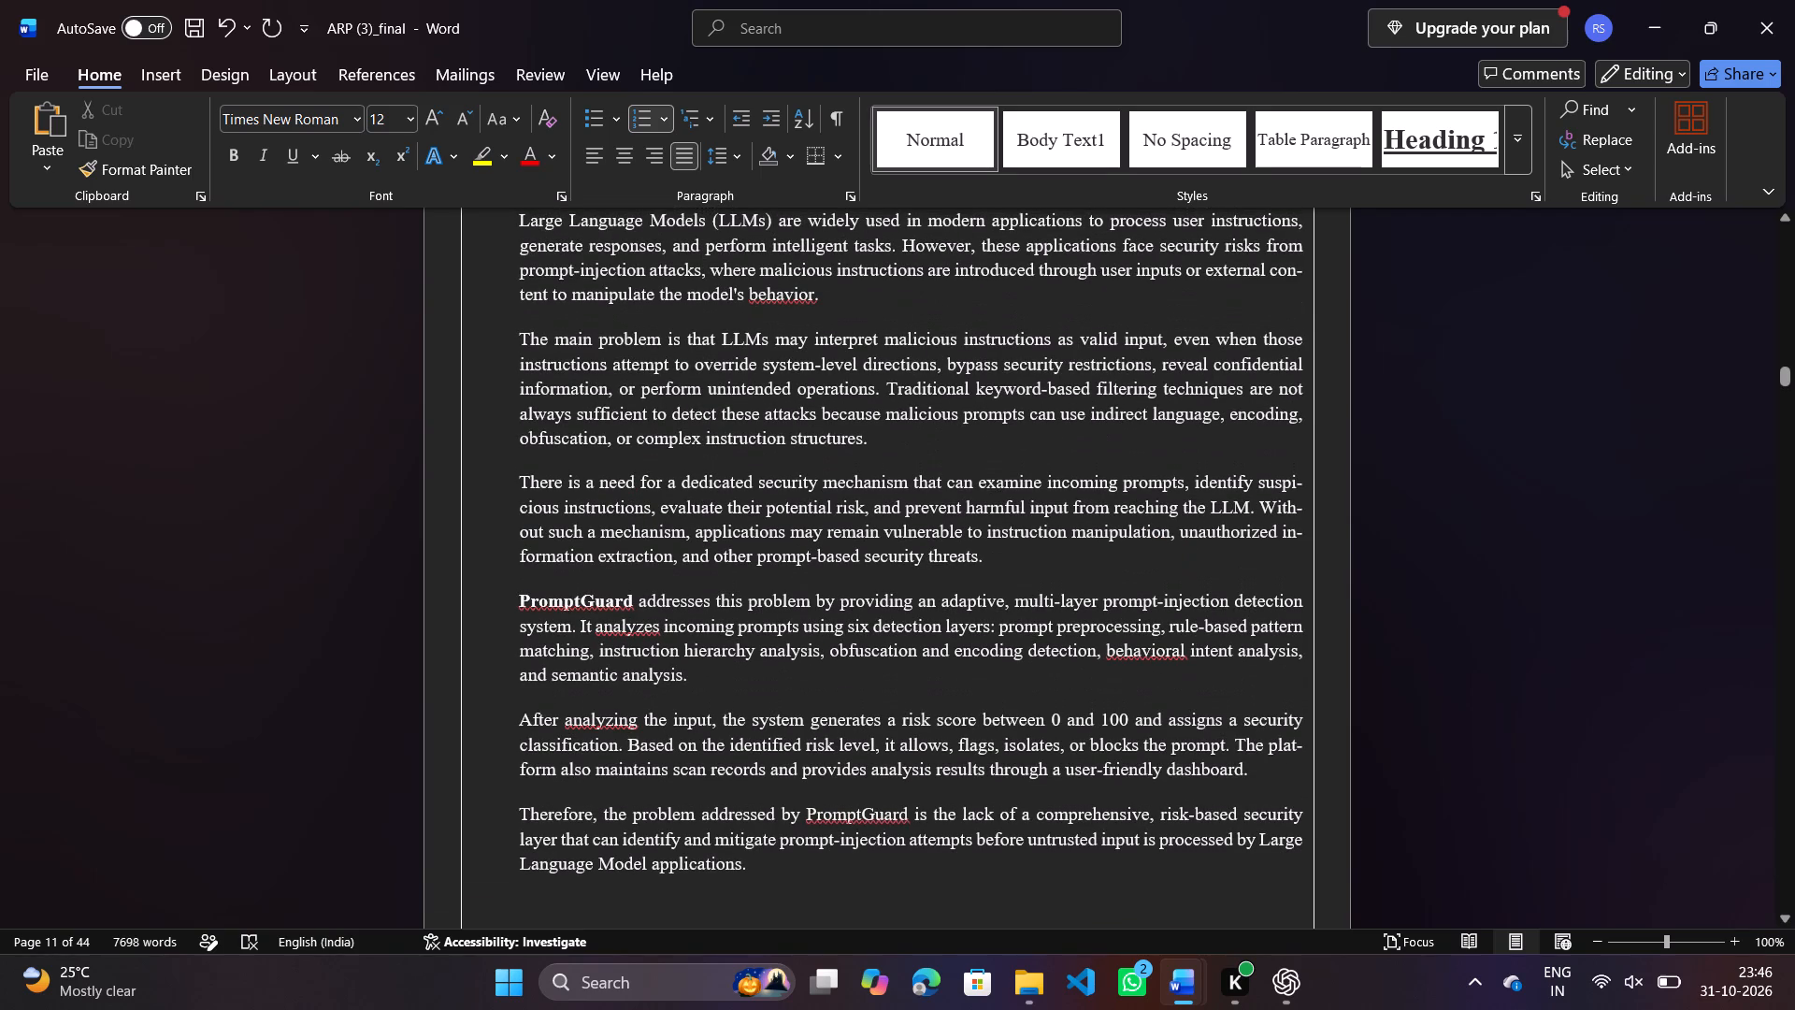
Check the text and paragraph layout of section 1.1 Problem Definition & Description from its heading to its closing paragraph.
click(644, 701)
click(594, 711)
click(610, 702)
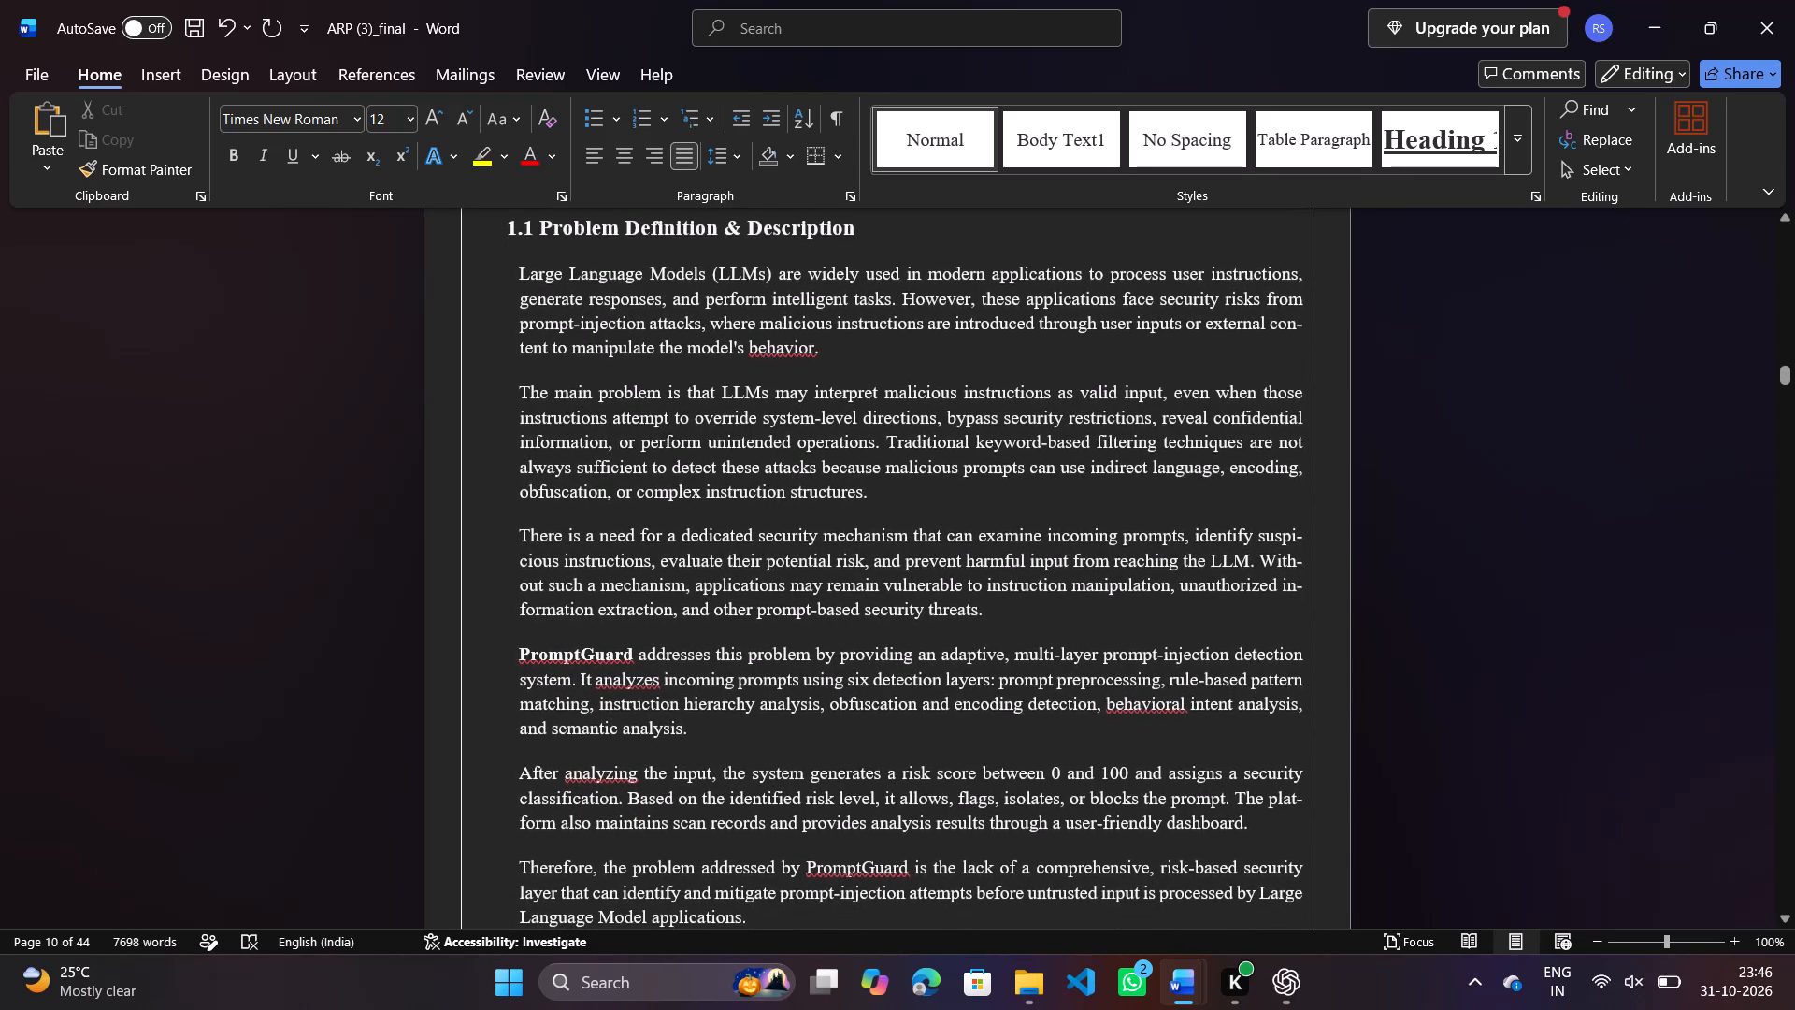
scroll(610, 702, down, 2)
scroll(610, 702, up, 1)
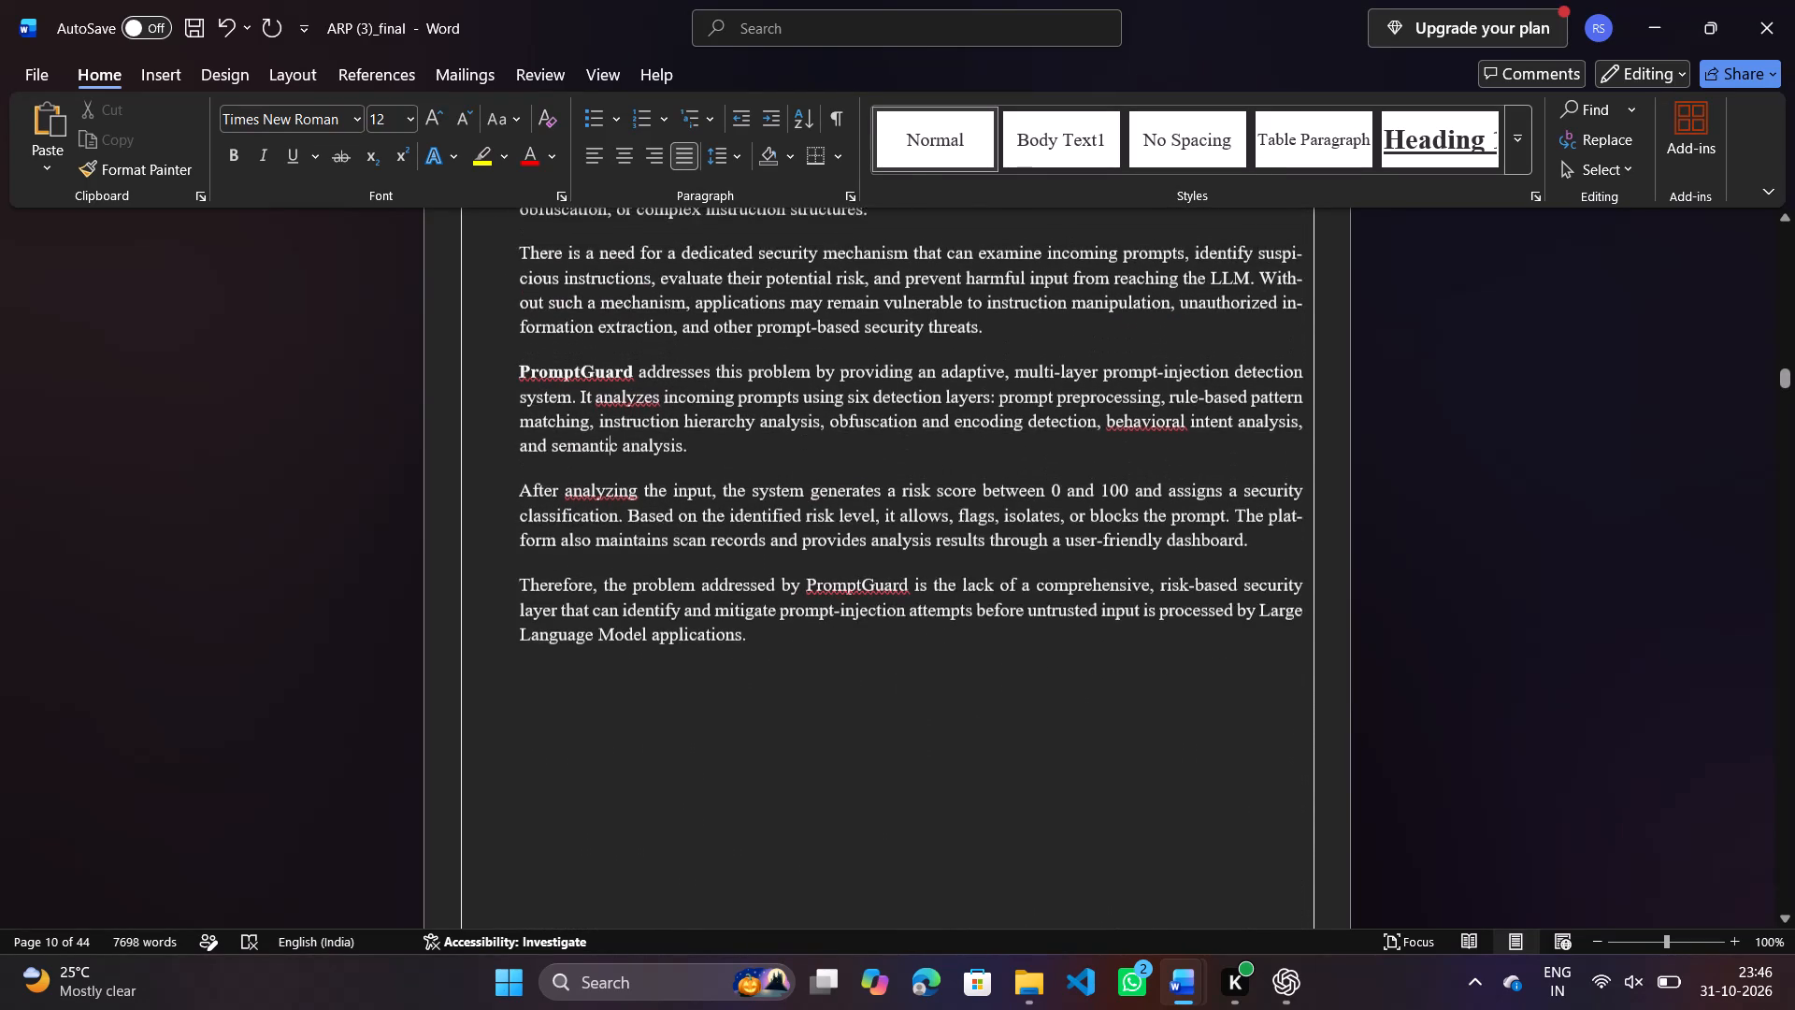
scroll(610, 702, up, 2)
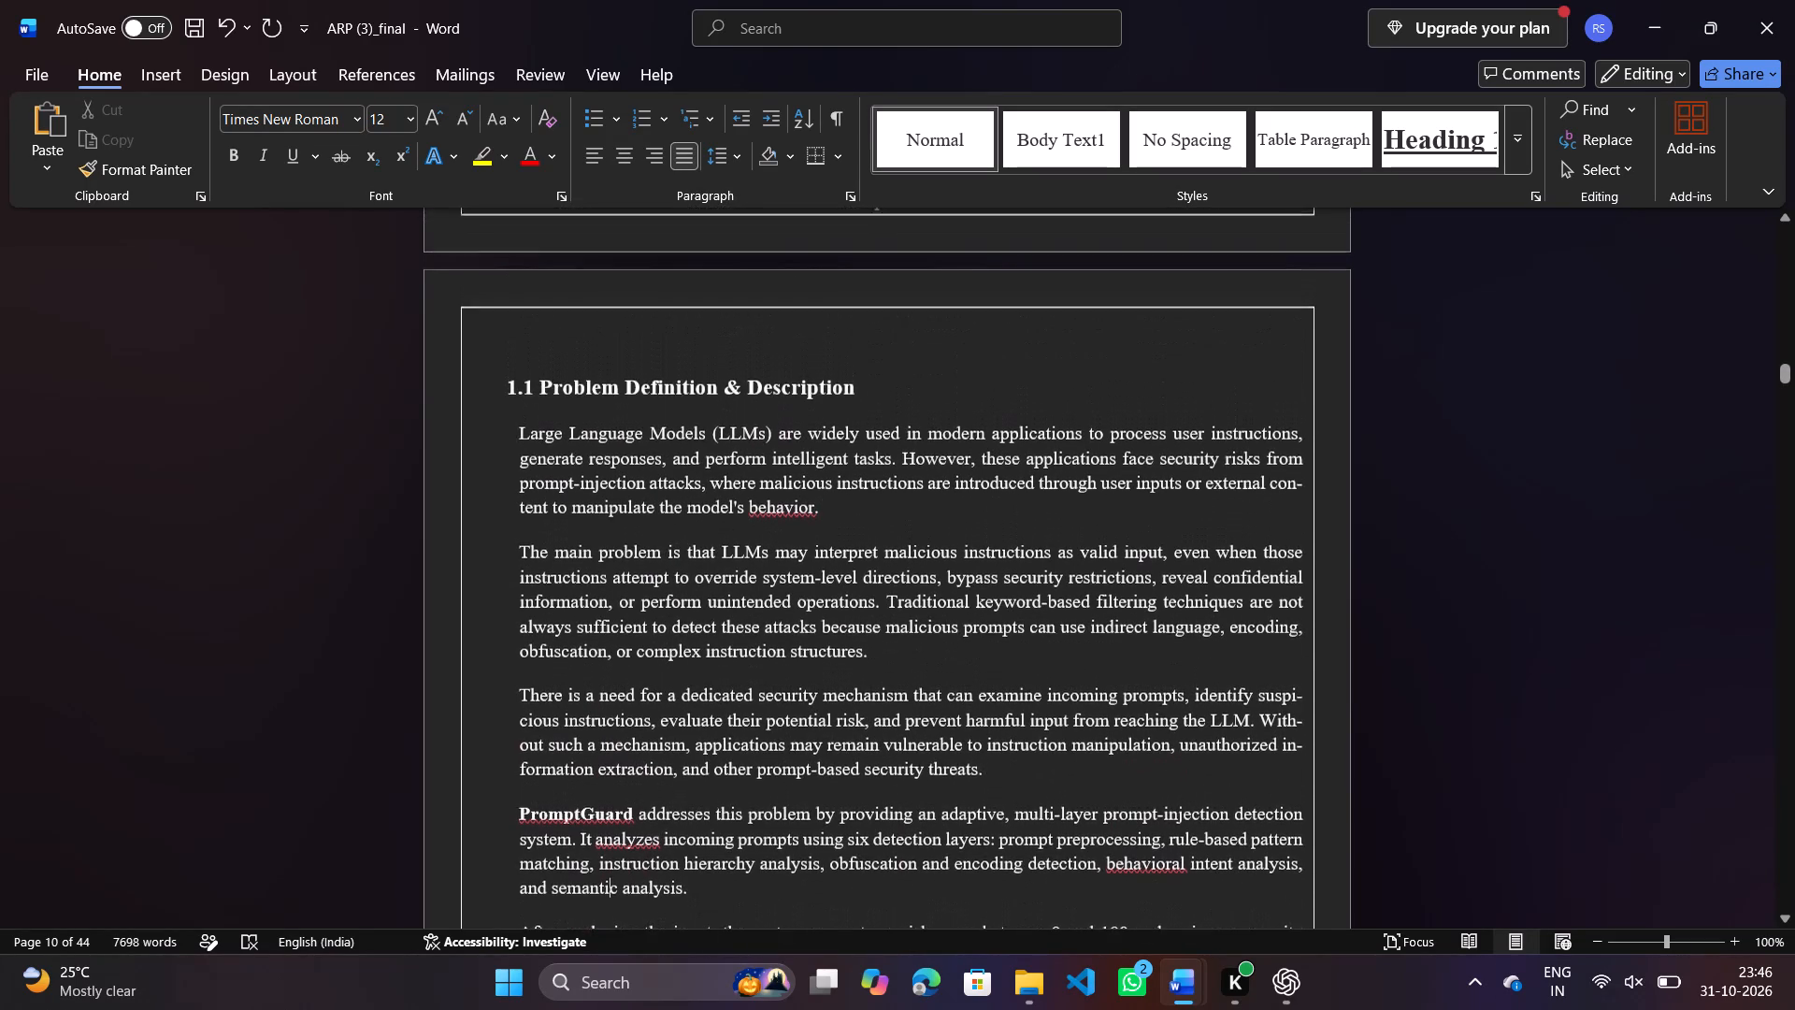
Review the page layout from section 1.2 Objectives of the Project through the Chapter 2 opening to 2.1.1 Background & Literature Review.
scroll(610, 702, down, 3)
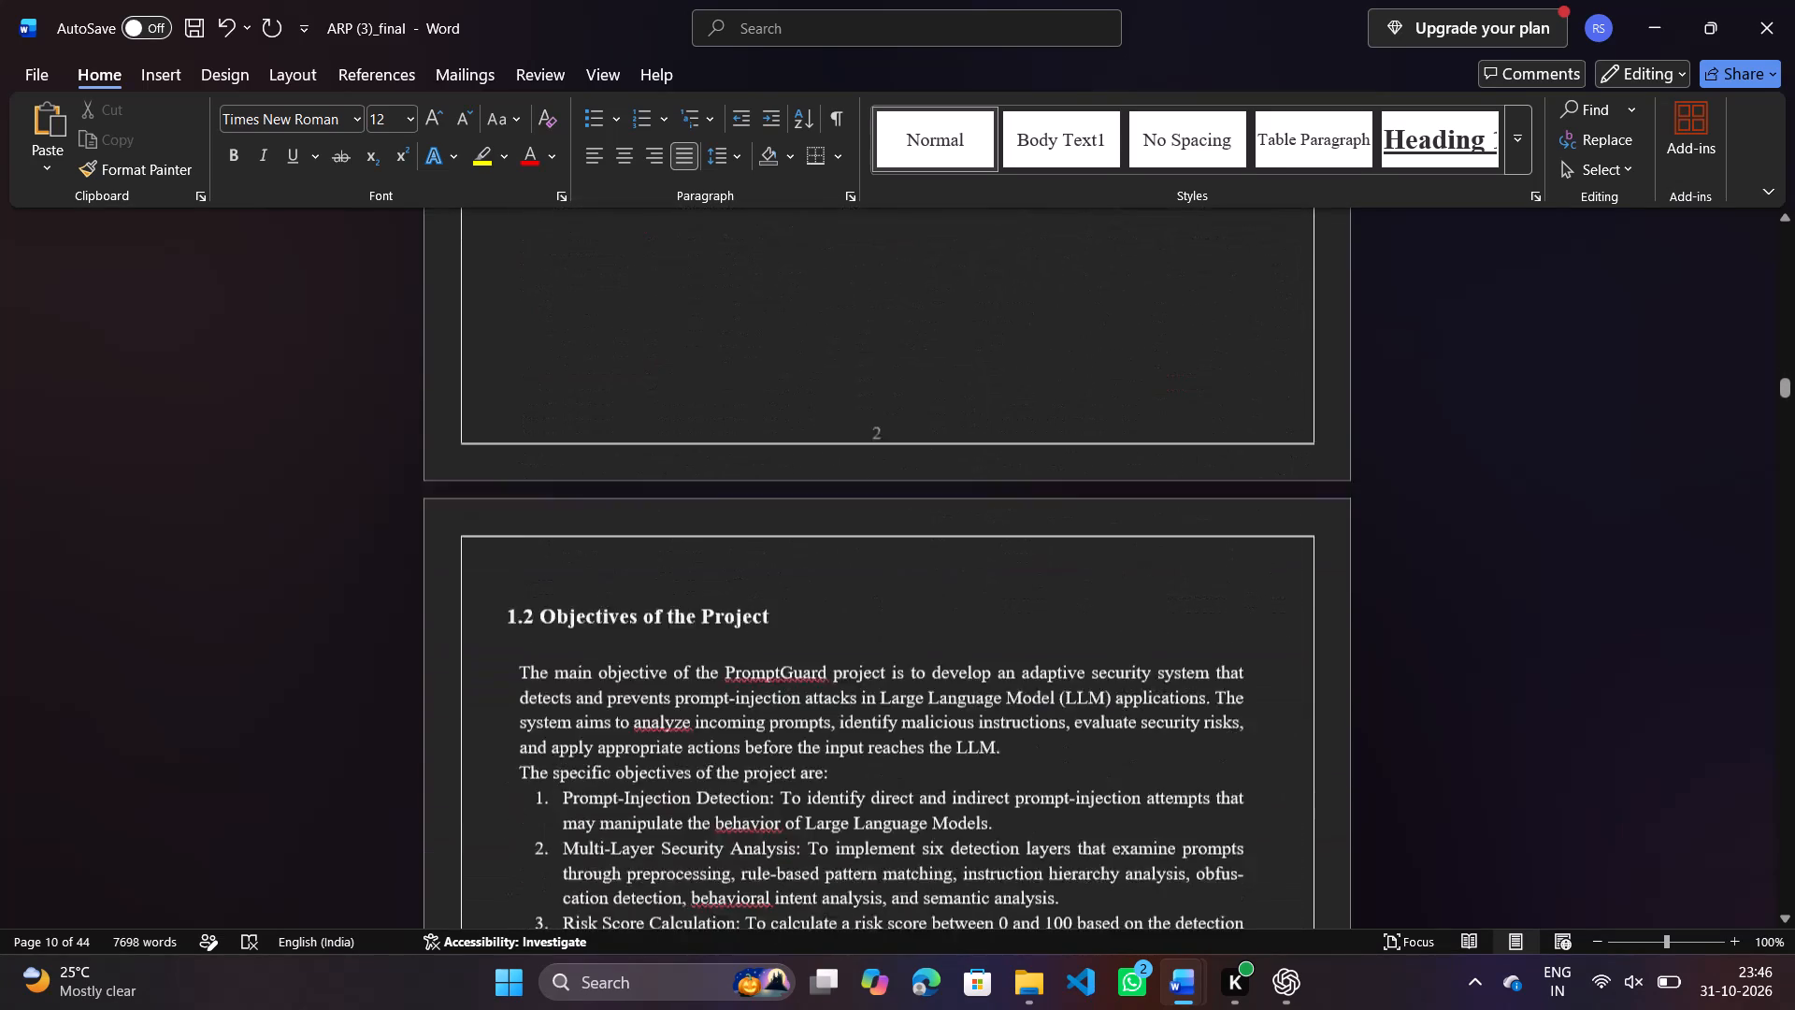
scroll(610, 702, down, 5)
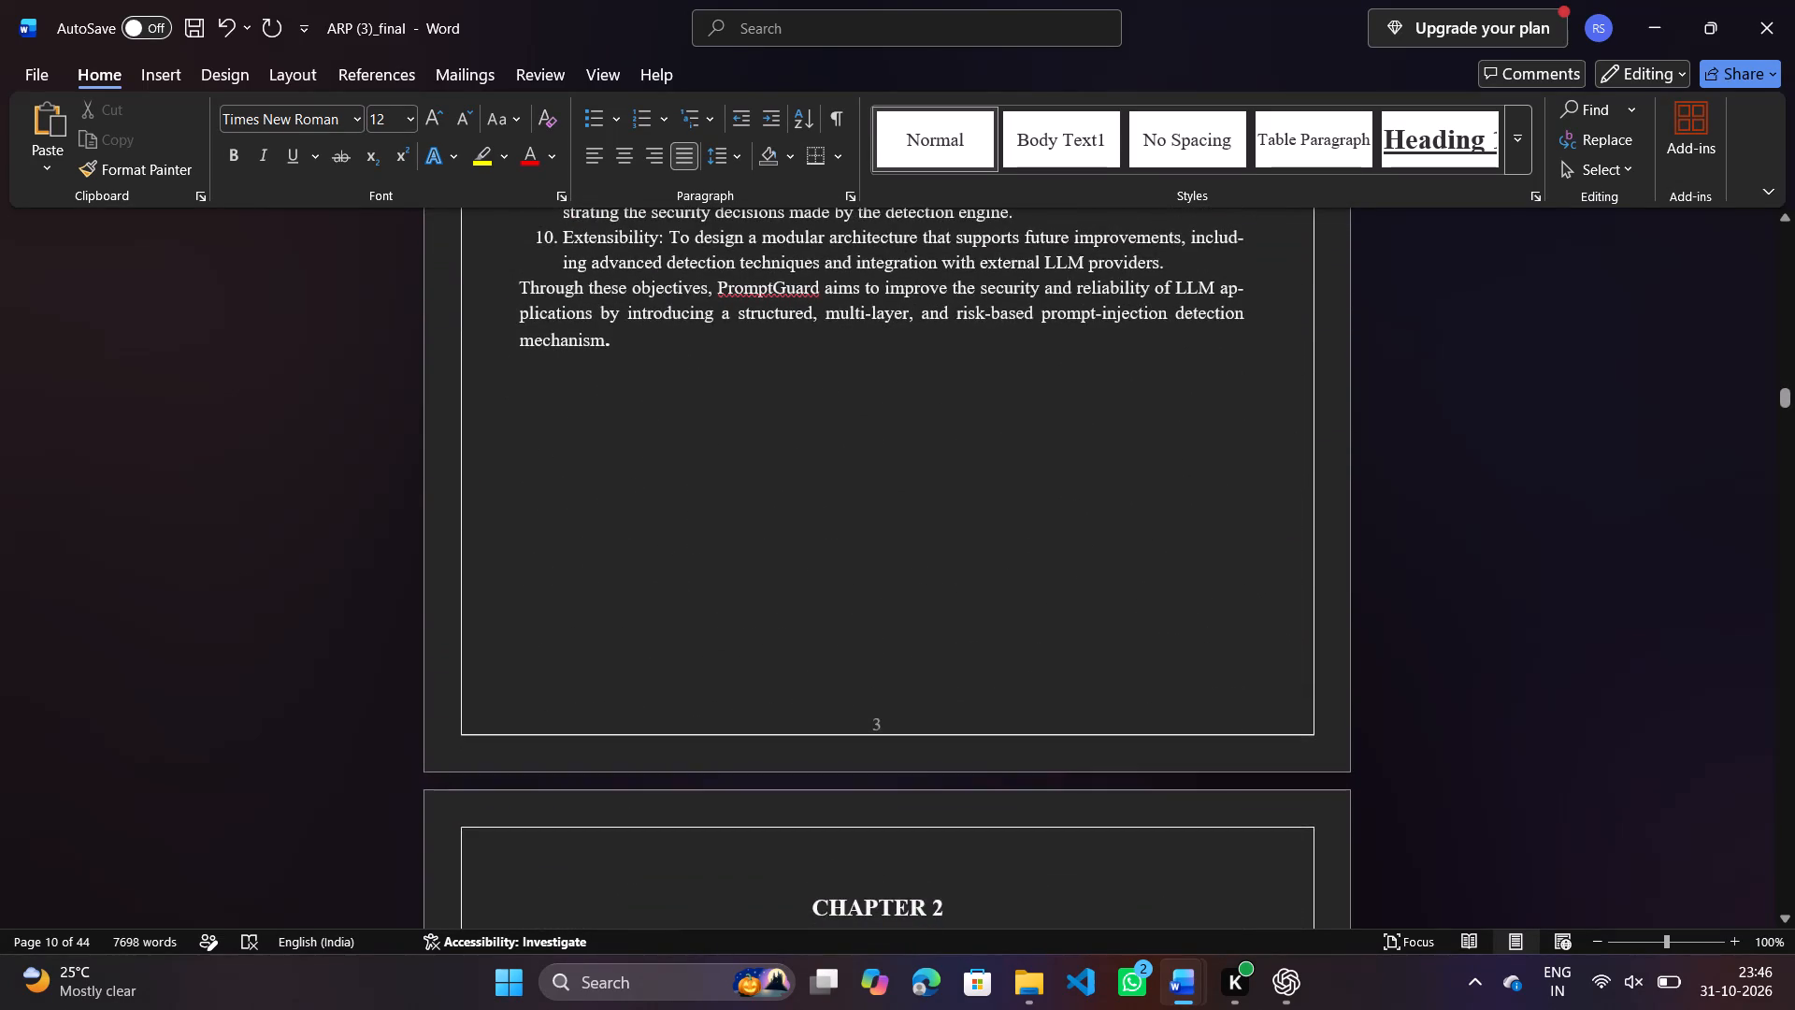
scroll(610, 702, down, 4)
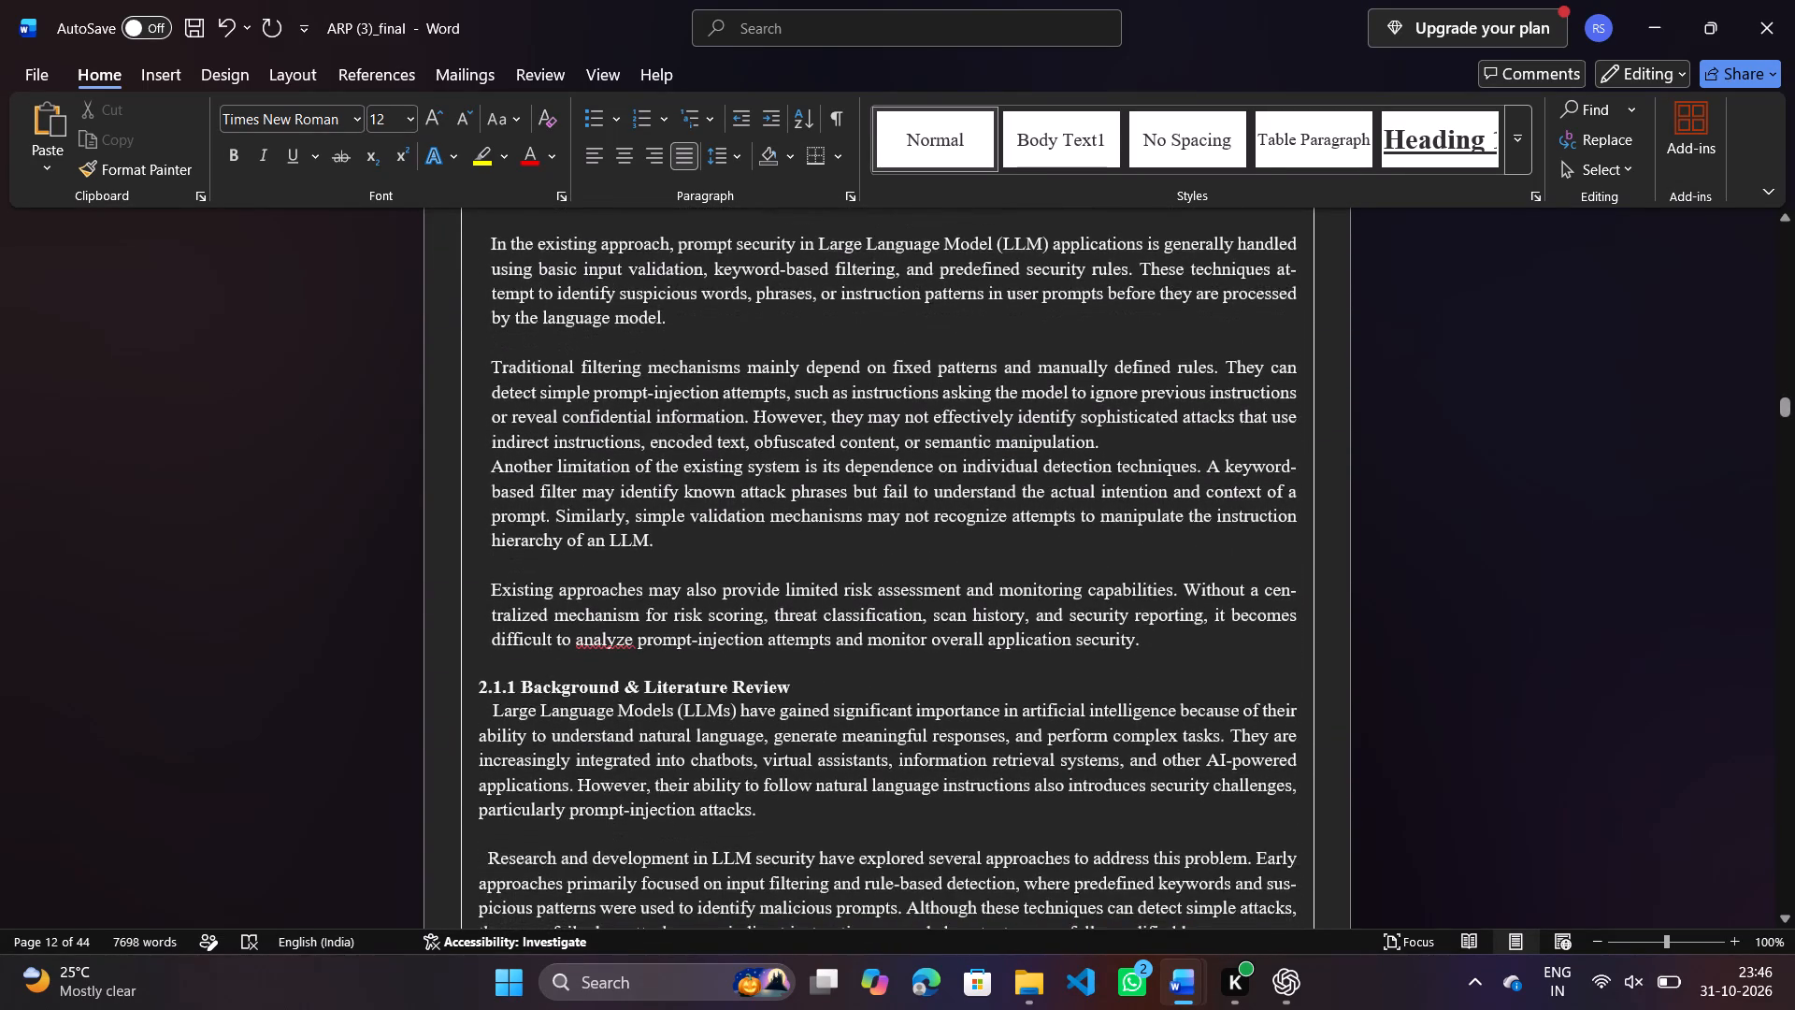
scroll(610, 702, down, 3)
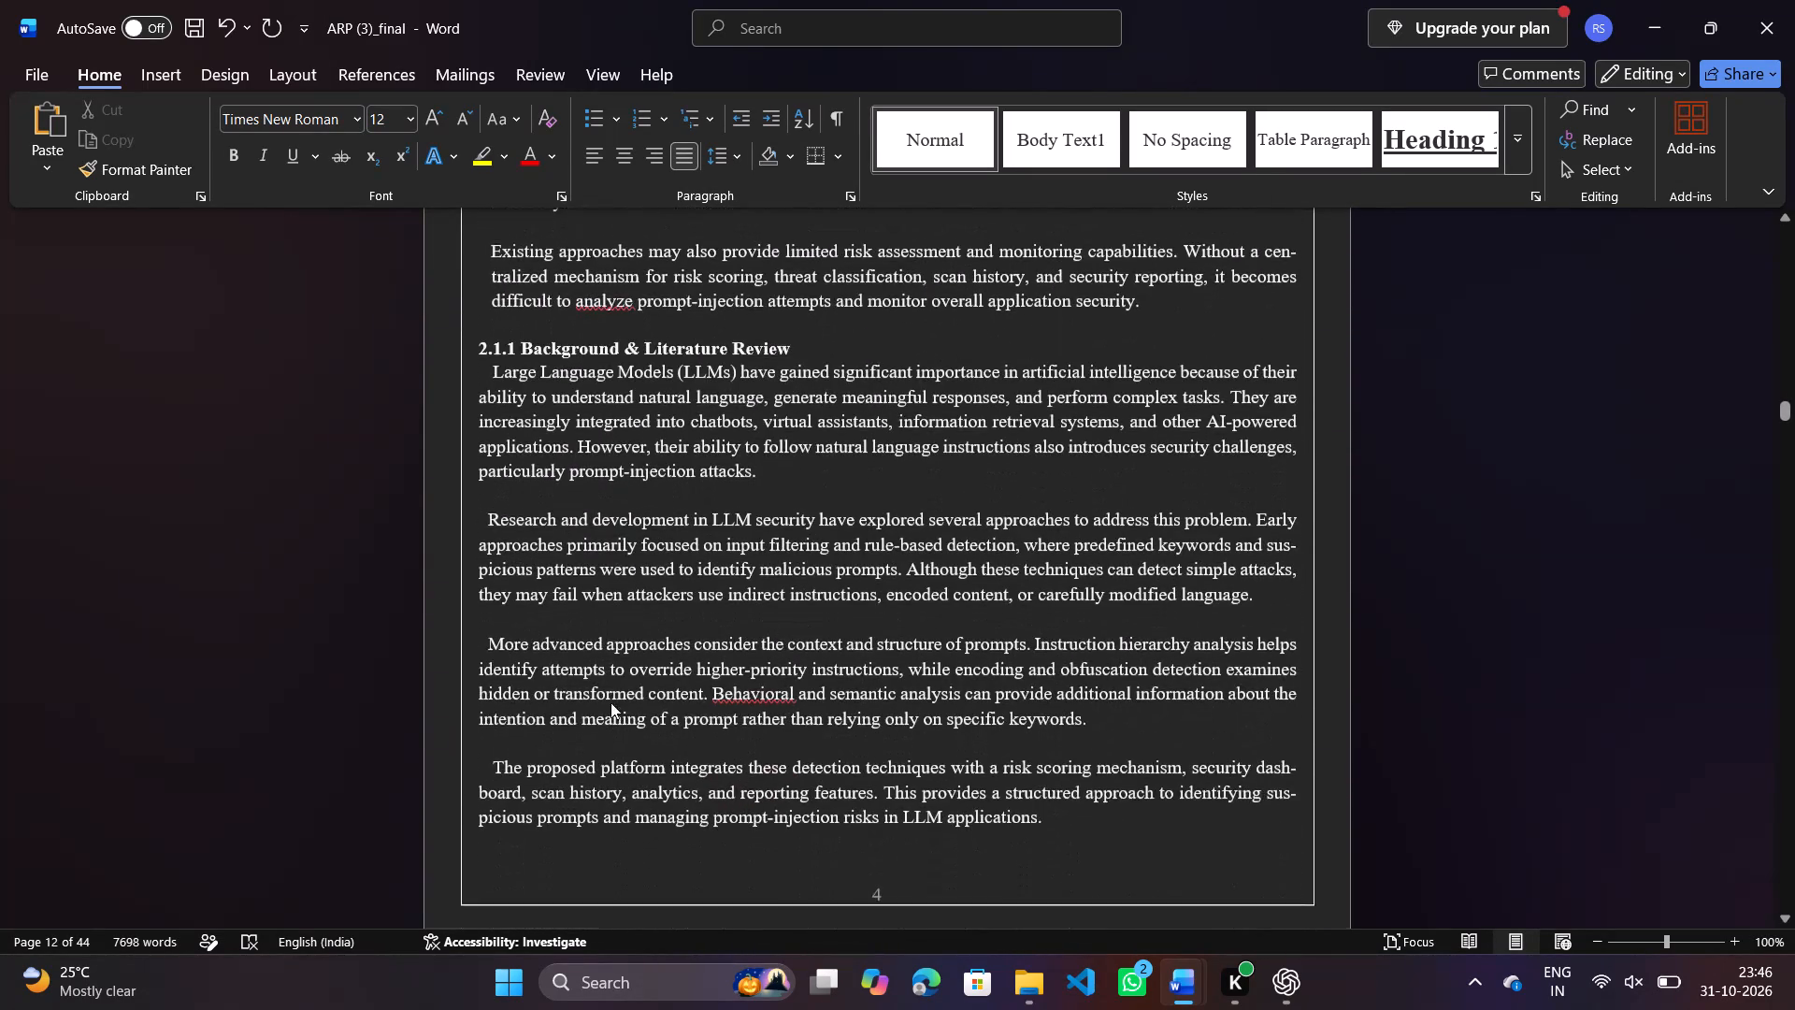
Examine the headings and numbered lists from 2.1.2 Limitations of Existing System through 2.2.1 Advantages to the 2.3.1 Software and 2.3.2 Hardware Requirements.
scroll(610, 702, down, 4)
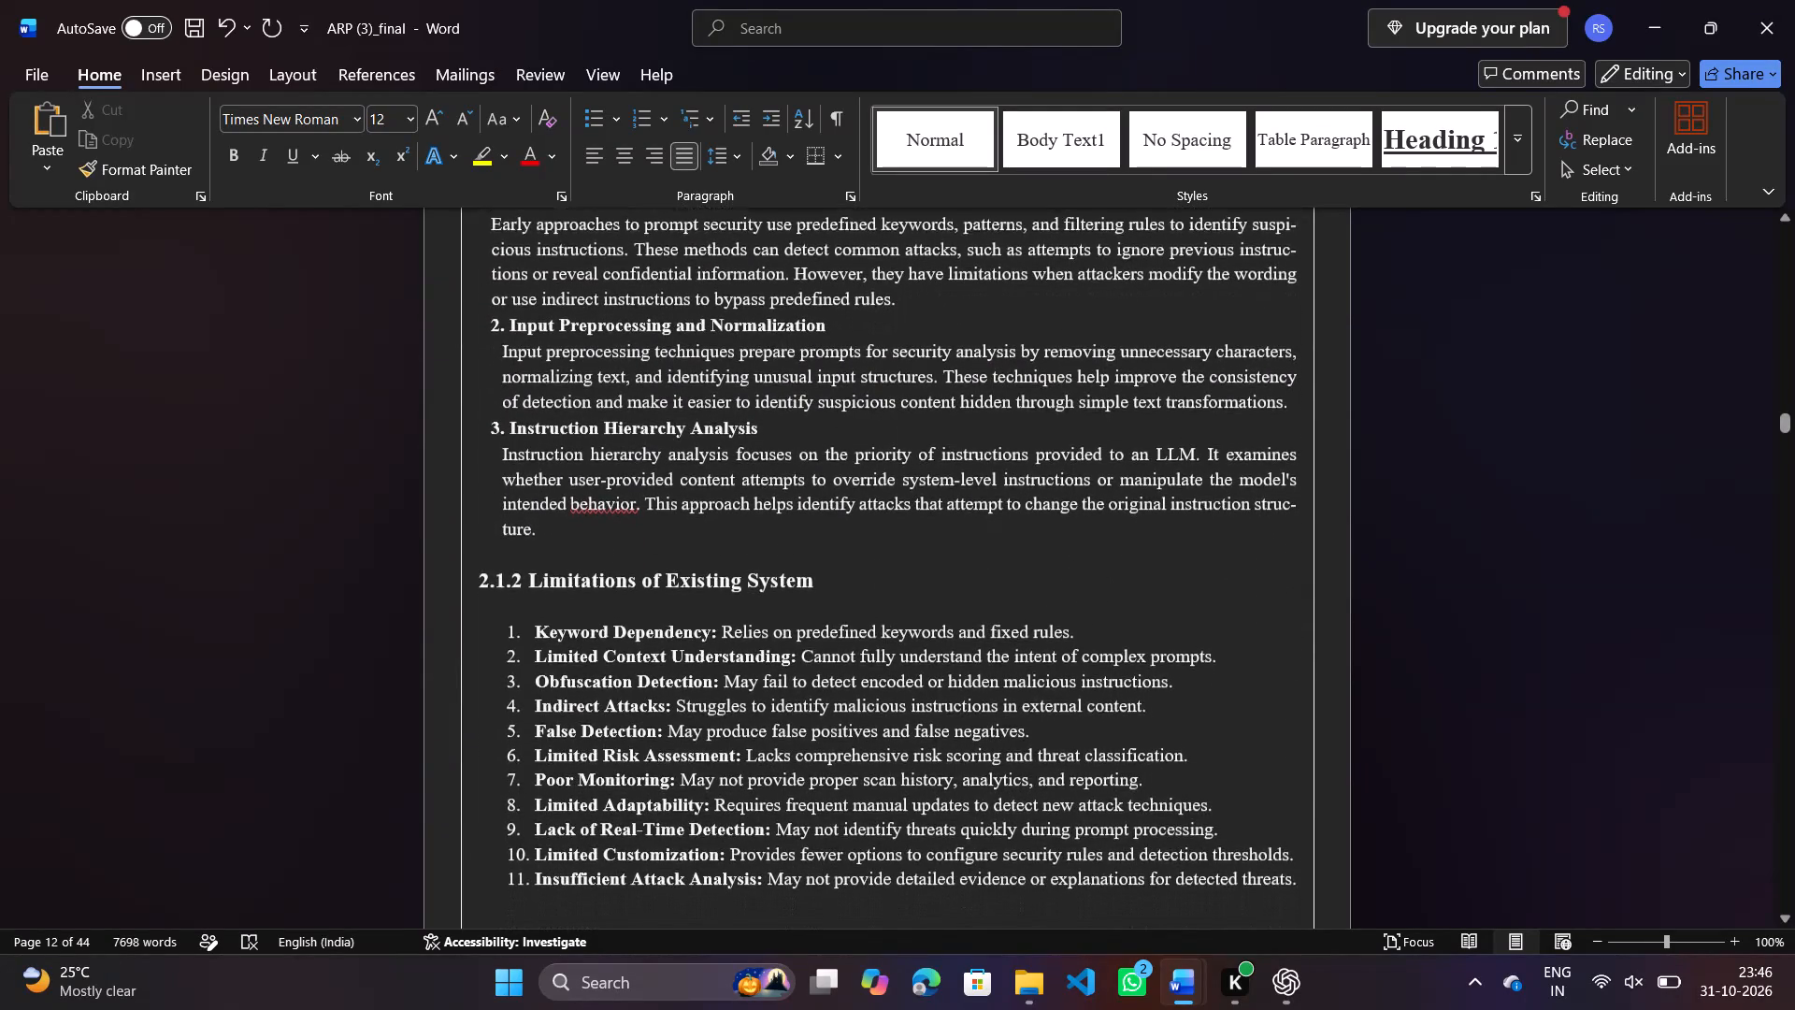
scroll(610, 702, down, 4)
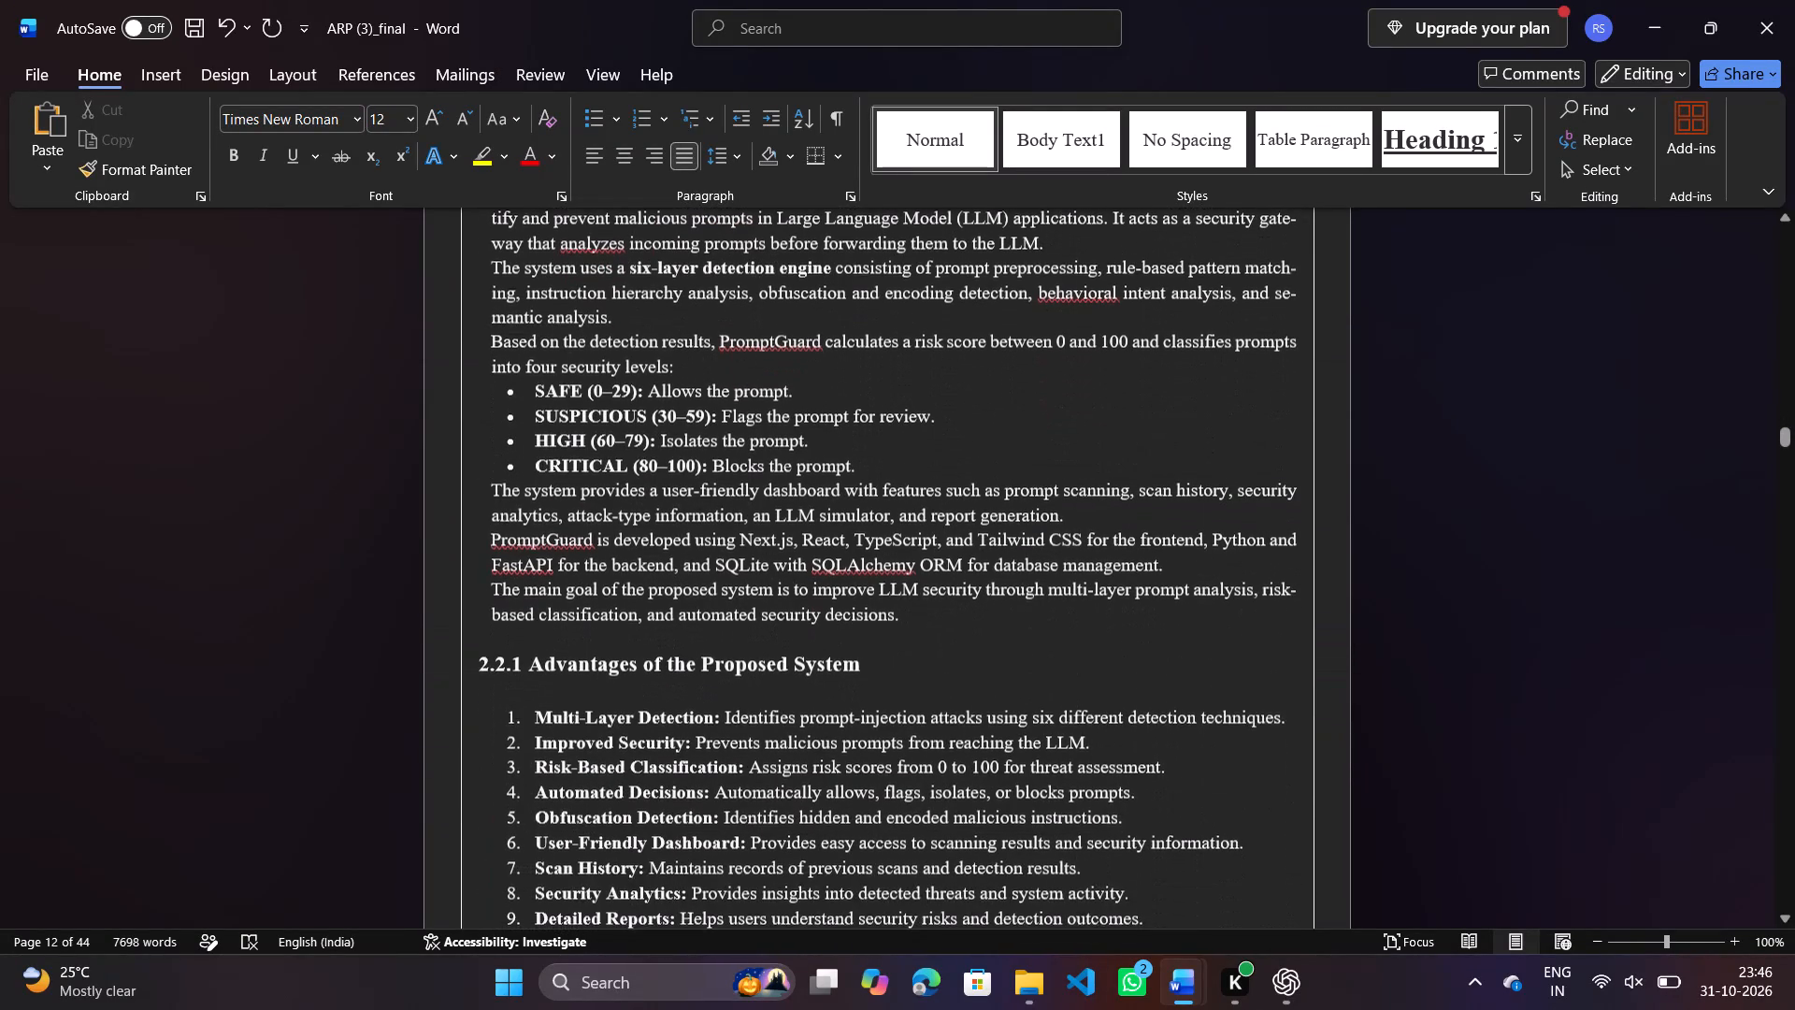
scroll(610, 702, down, 1)
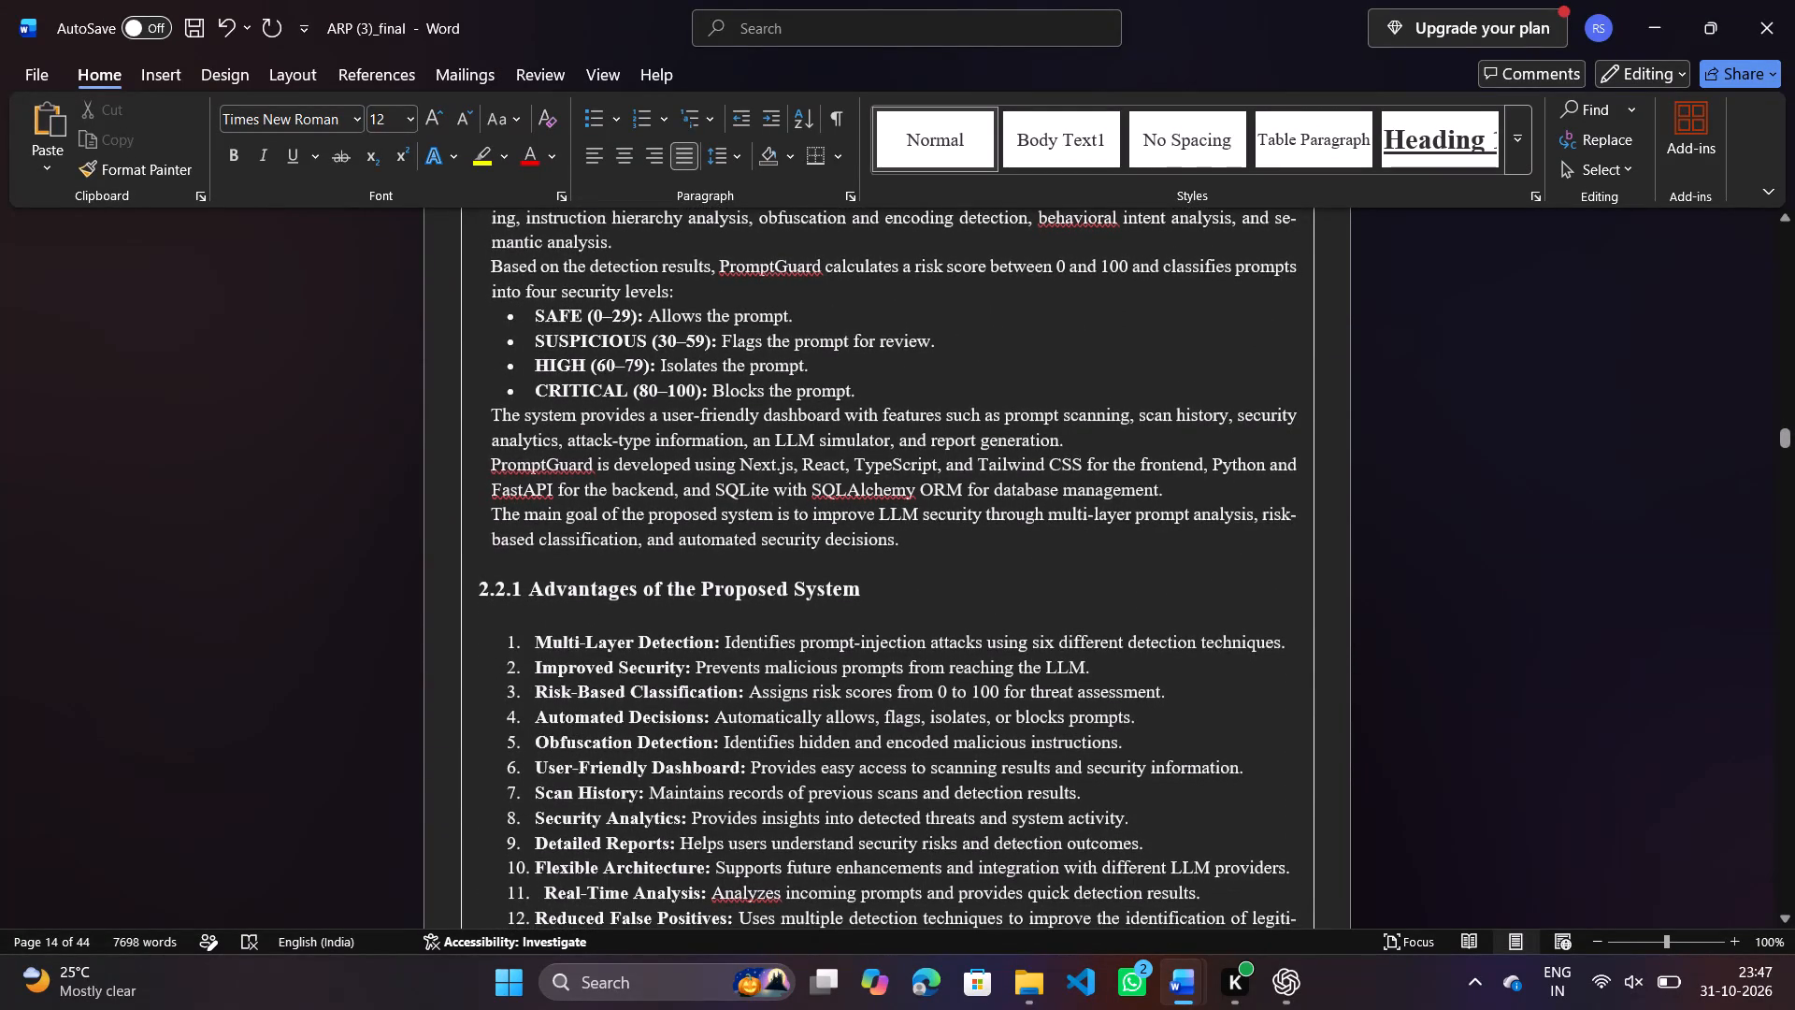
scroll(610, 702, down, 2)
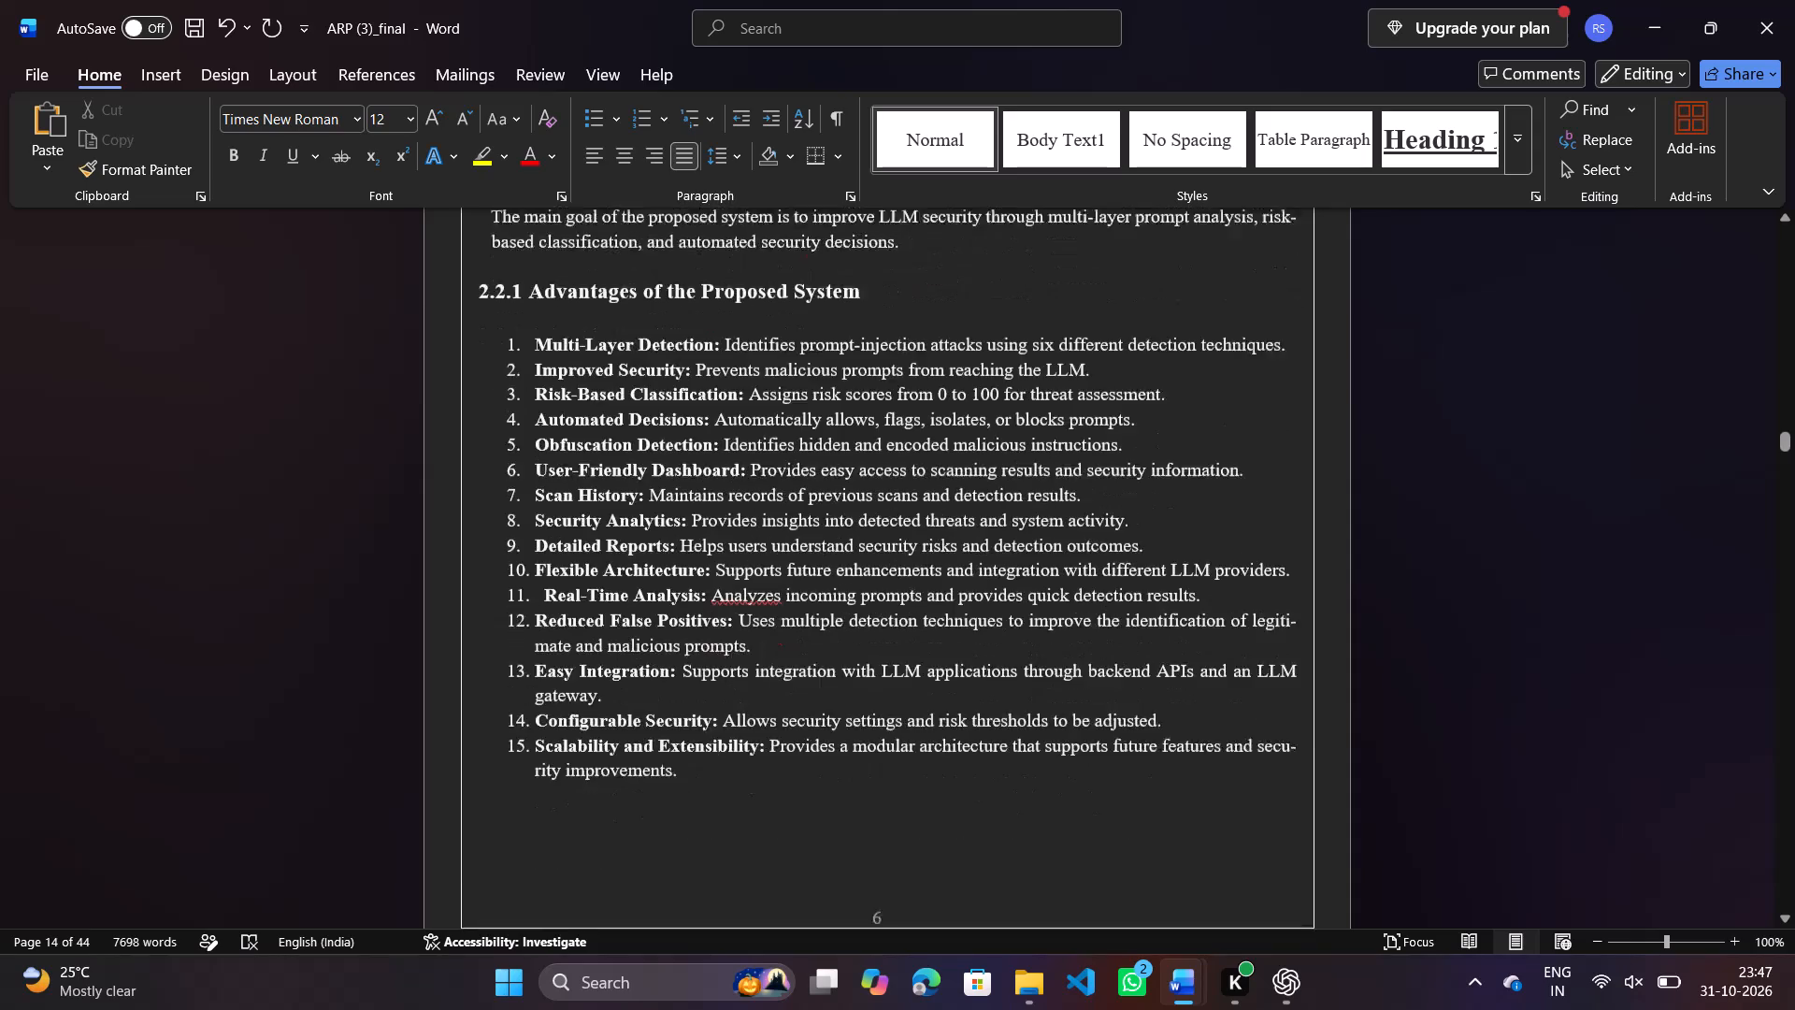
scroll(610, 702, down, 2)
scroll(610, 702, up, 1)
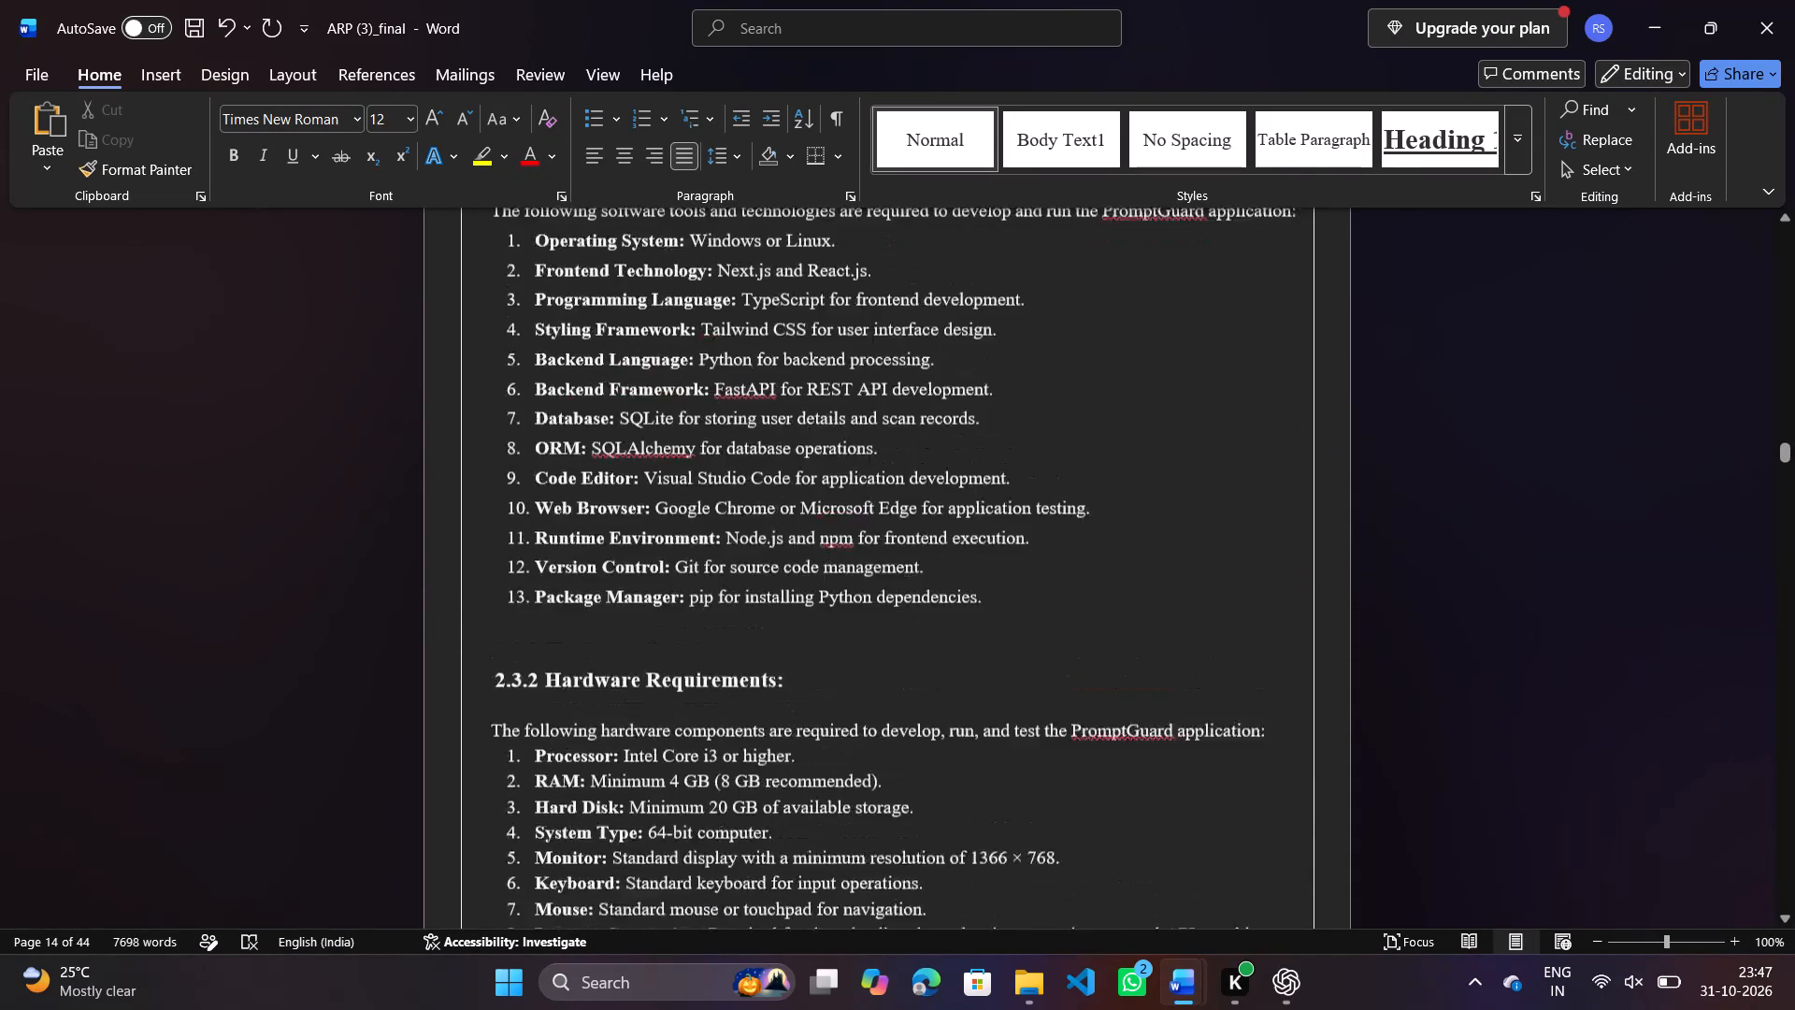
scroll(610, 702, up, 1)
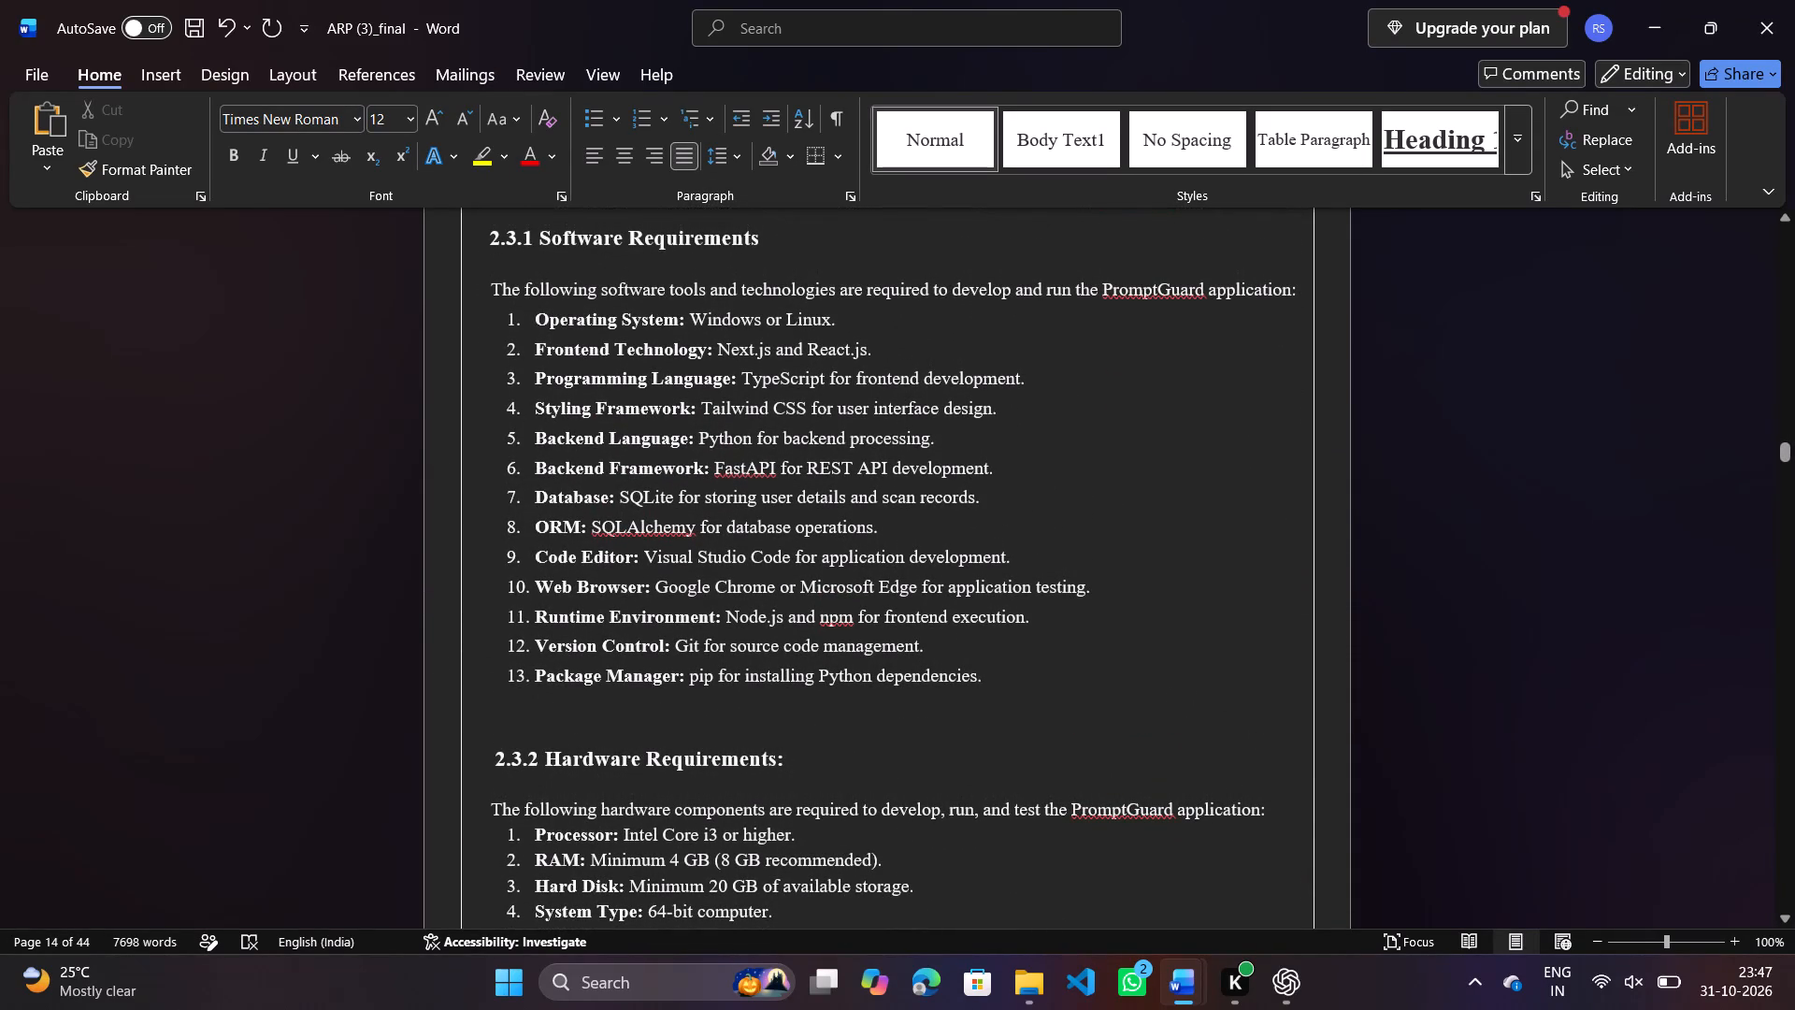
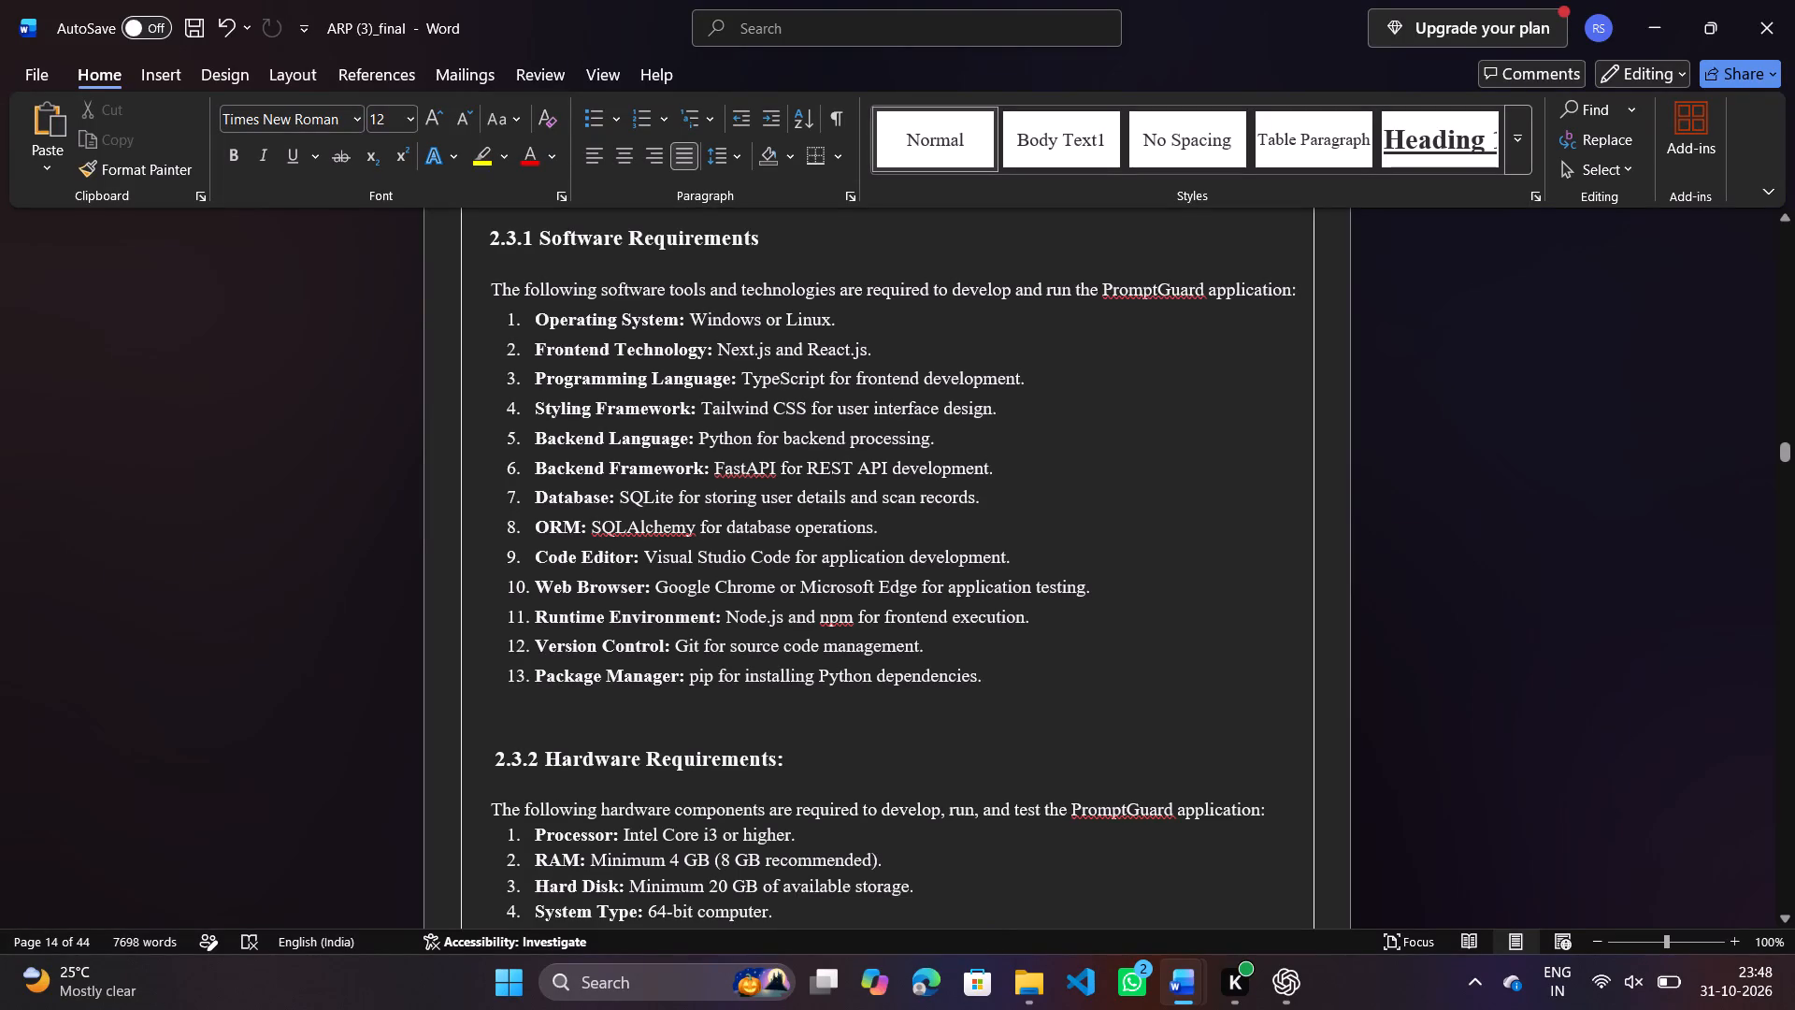
scroll(733, 621, down, 1)
scroll(795, 530, down, 2)
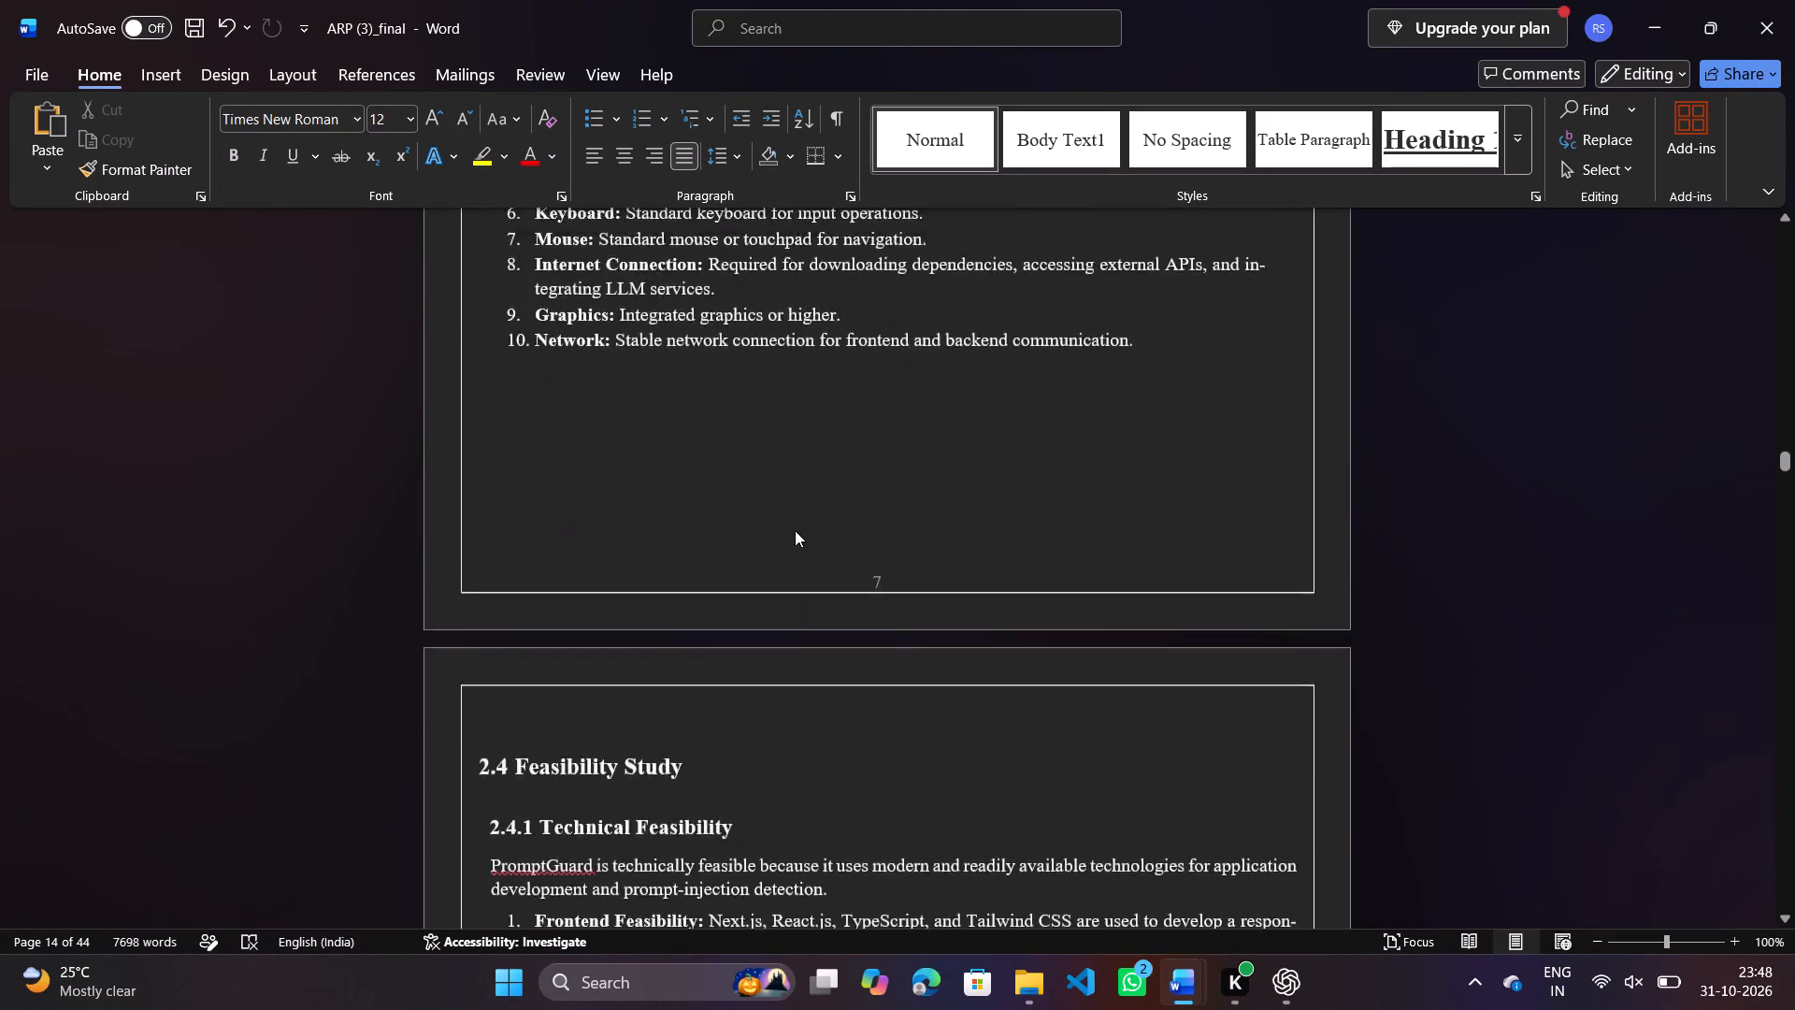
scroll(795, 530, down, 3)
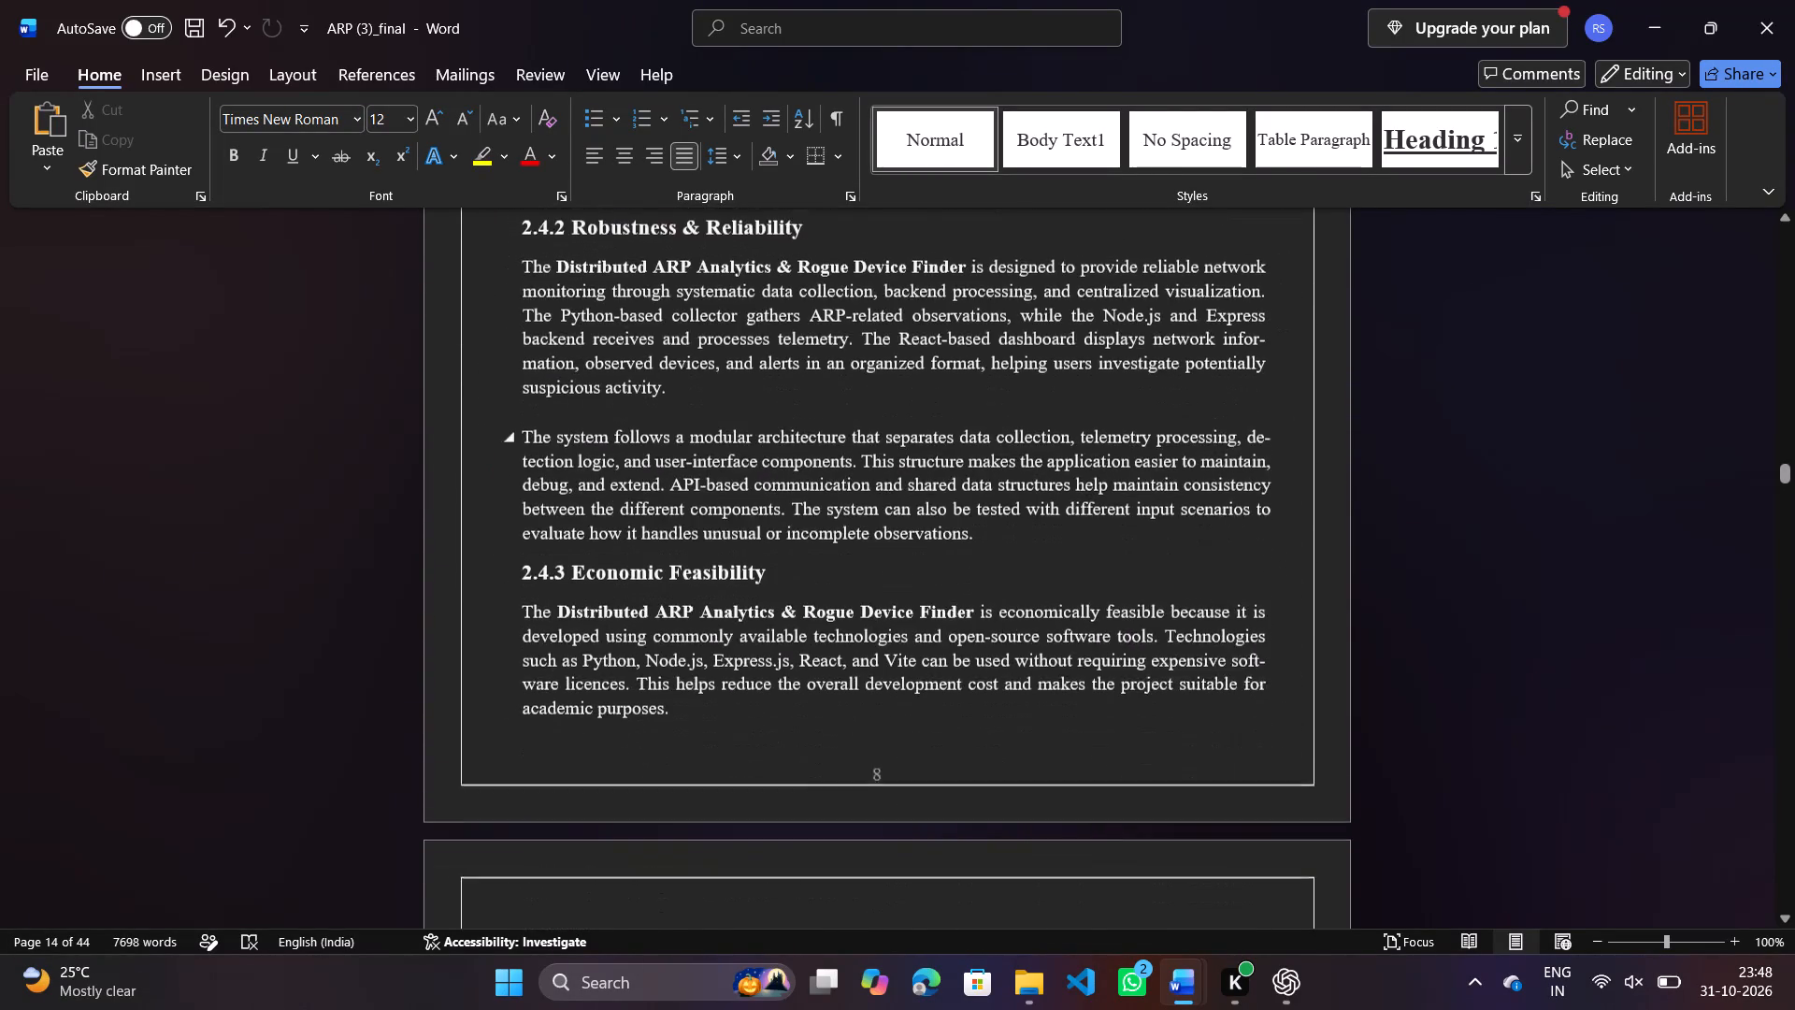
scroll(795, 530, up, 6)
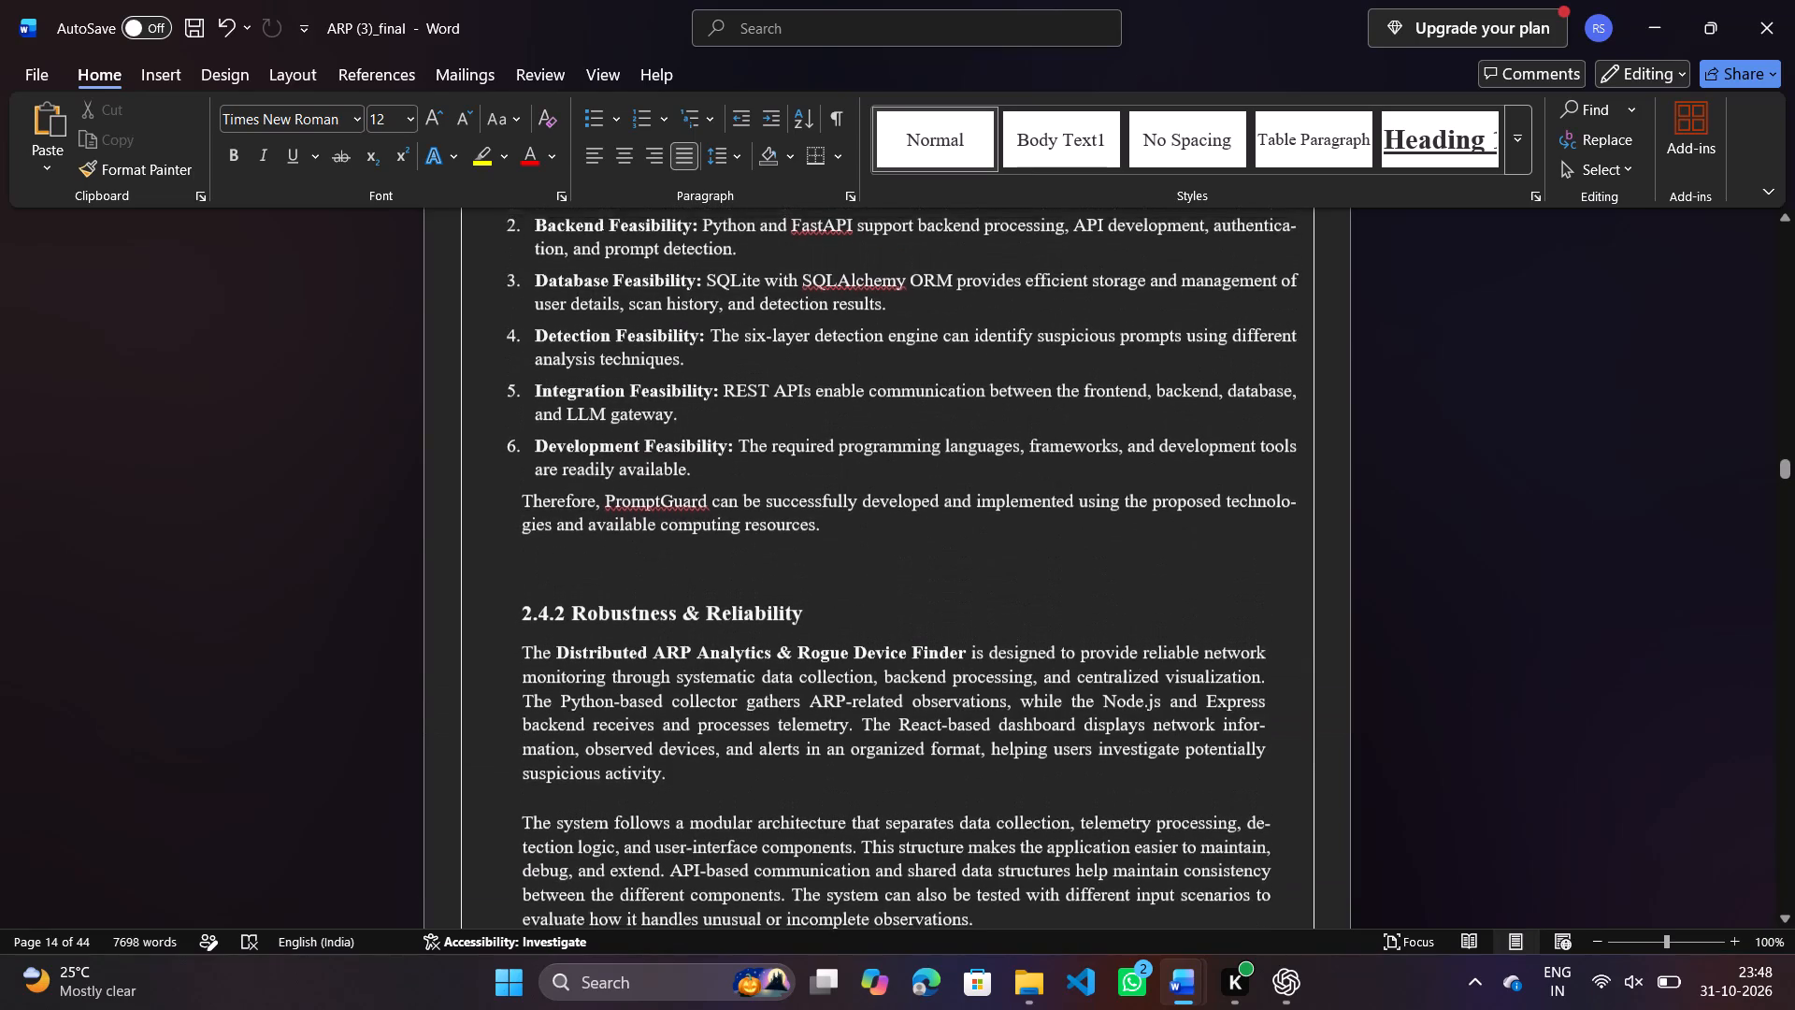
scroll(795, 530, up, 1)
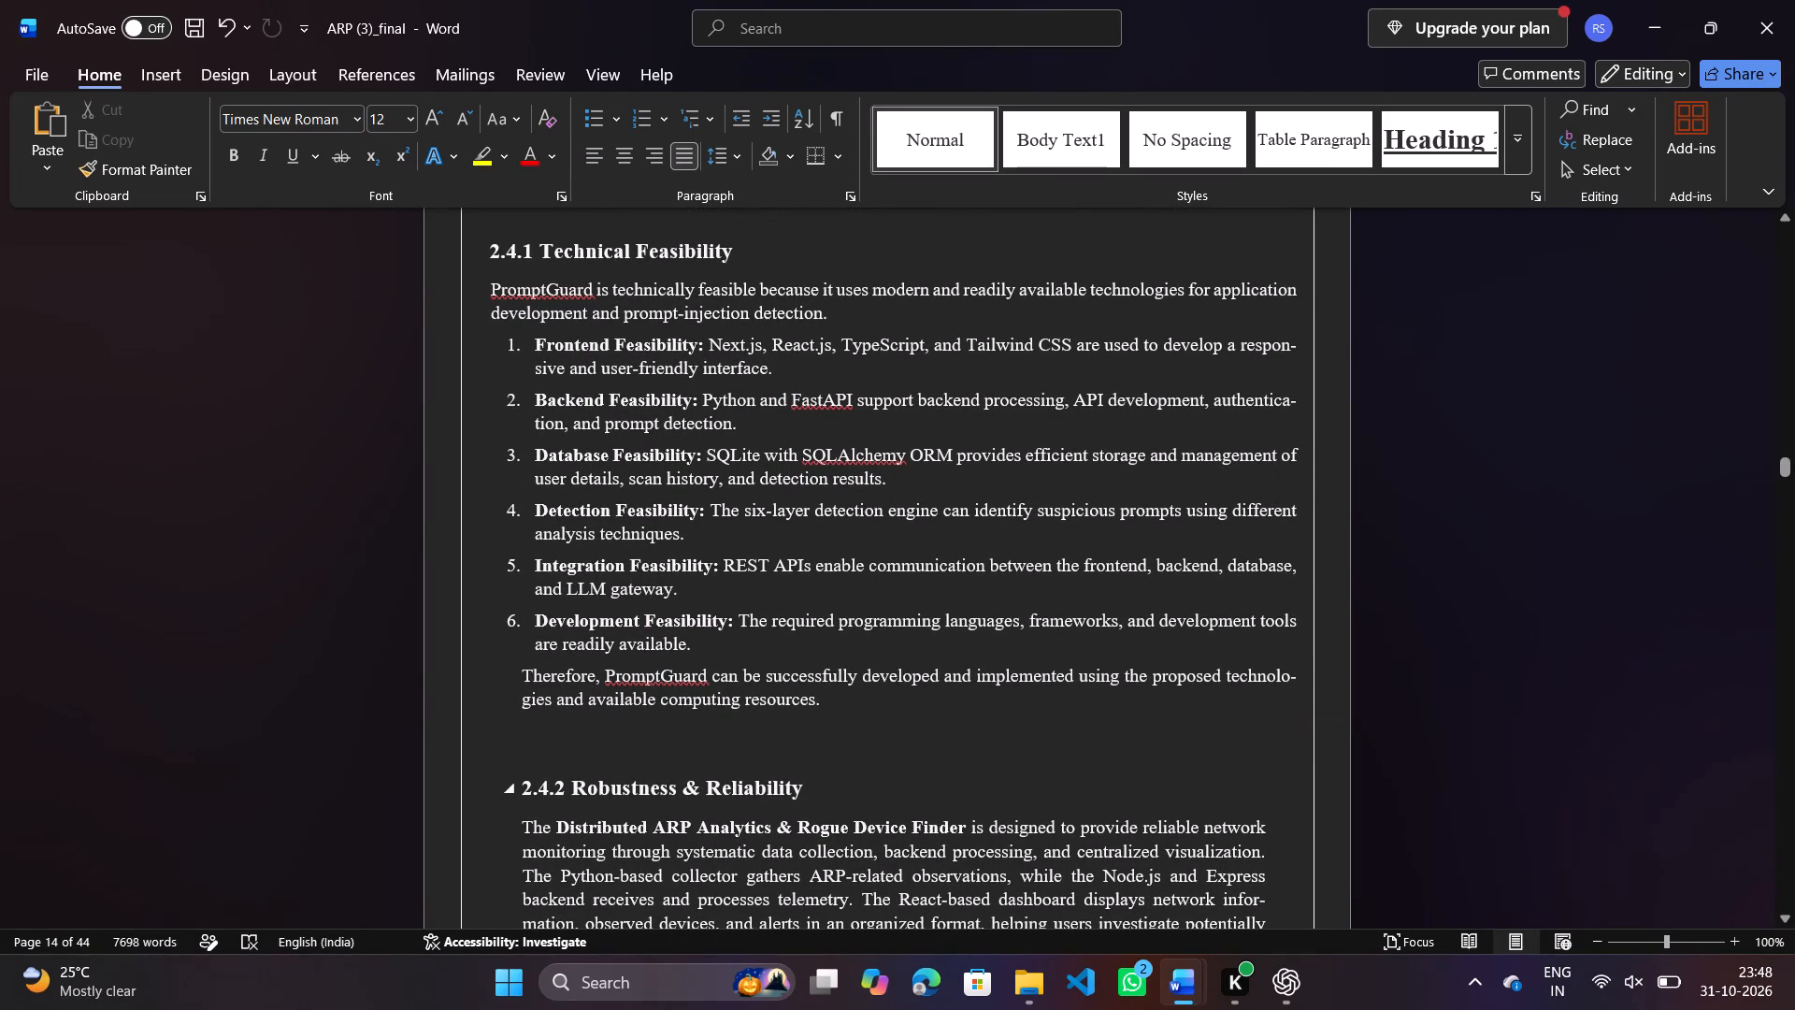
drag(808, 782, 609, 765)
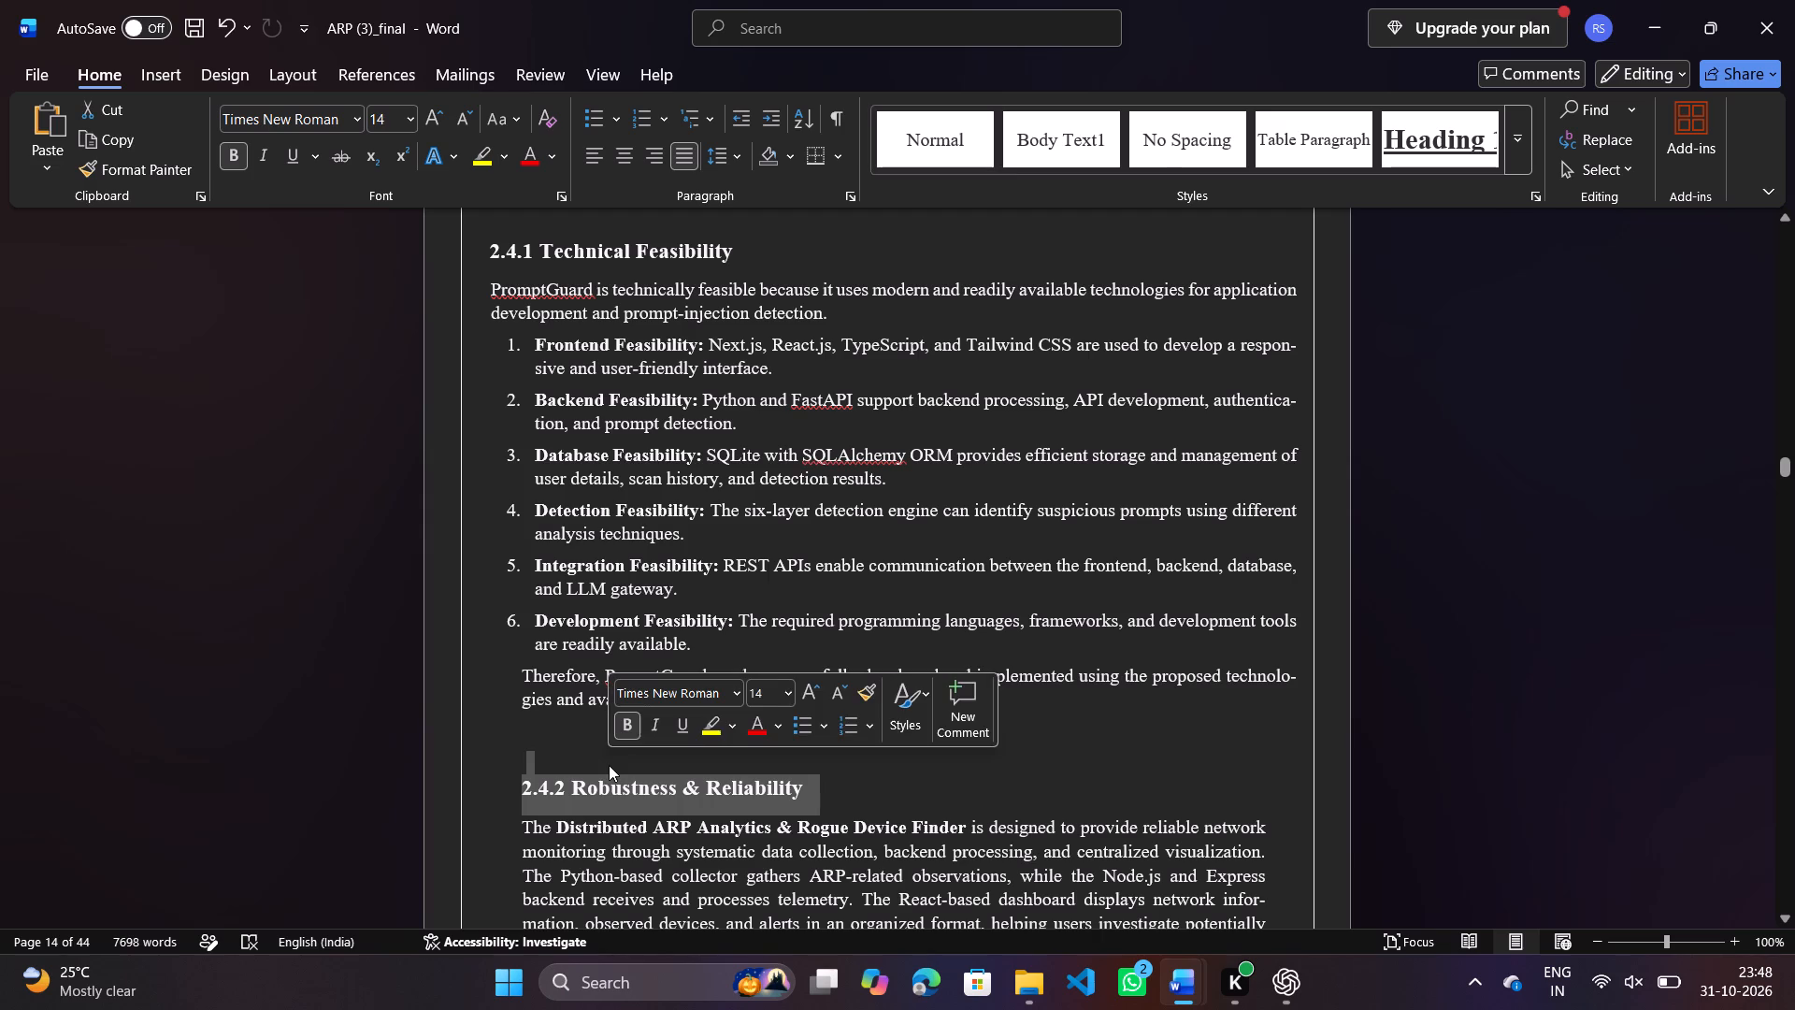
key(ctrl+c)
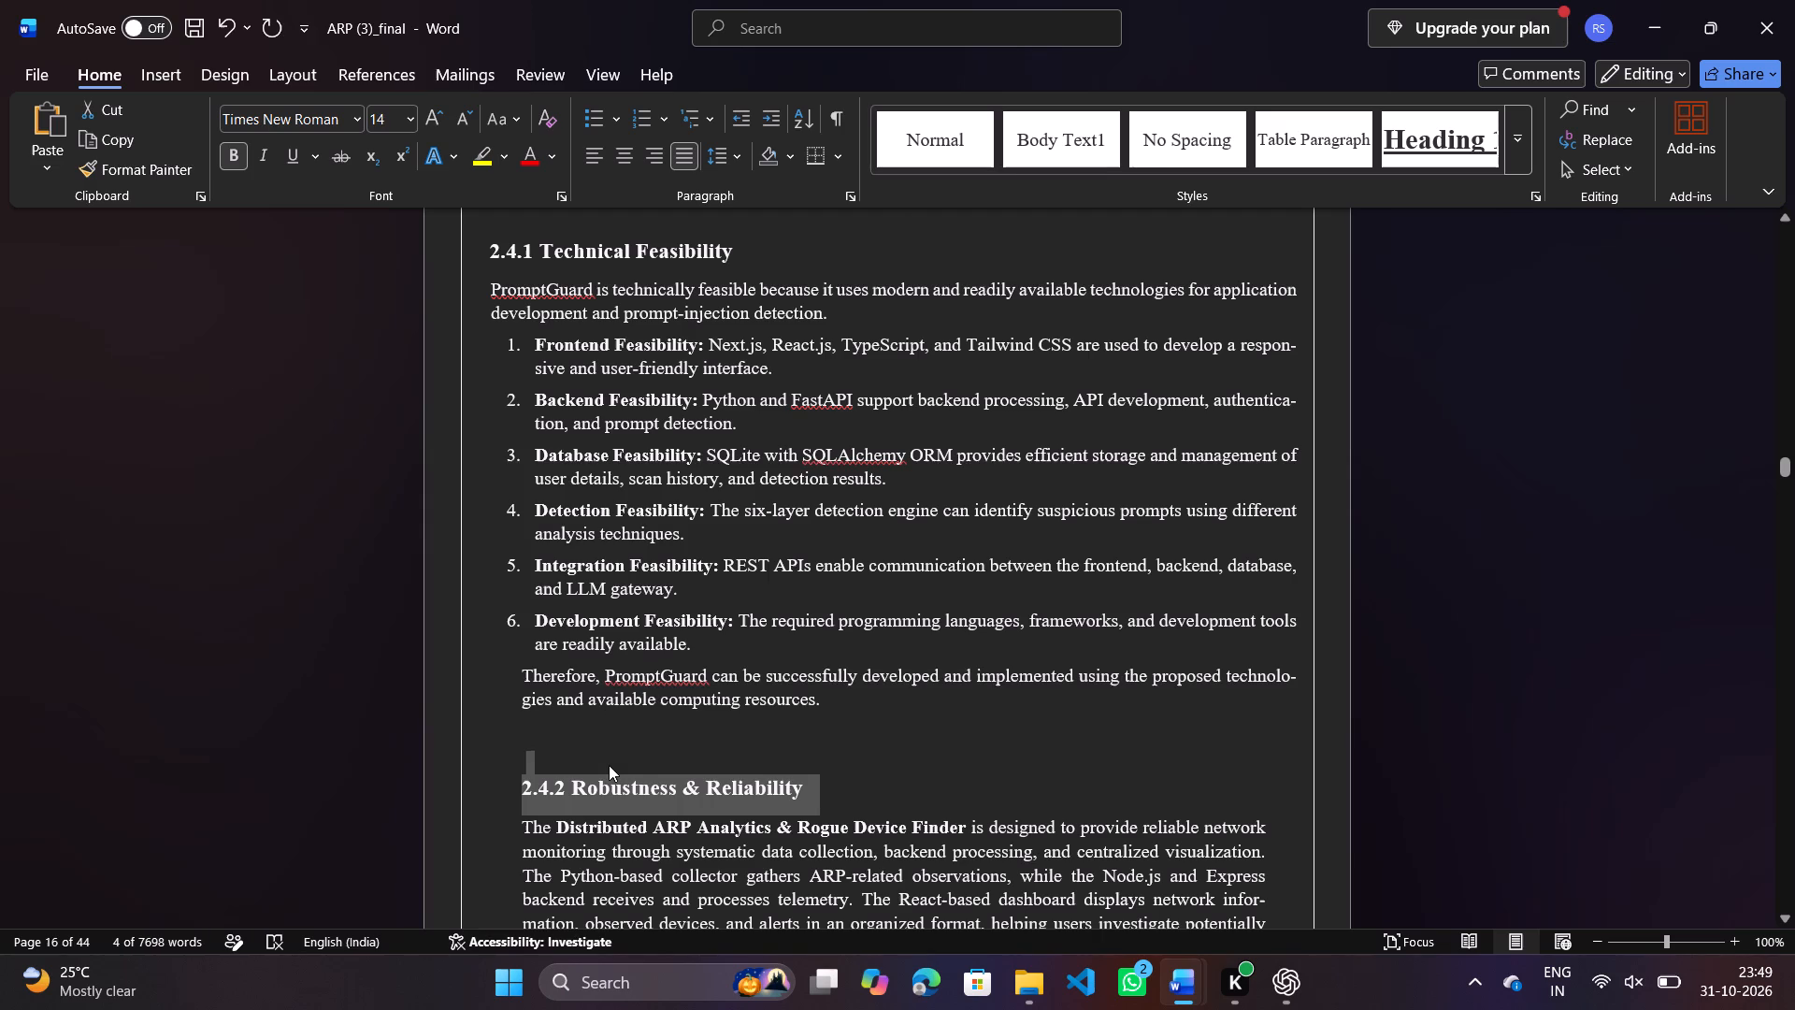
key(alt+Tab)
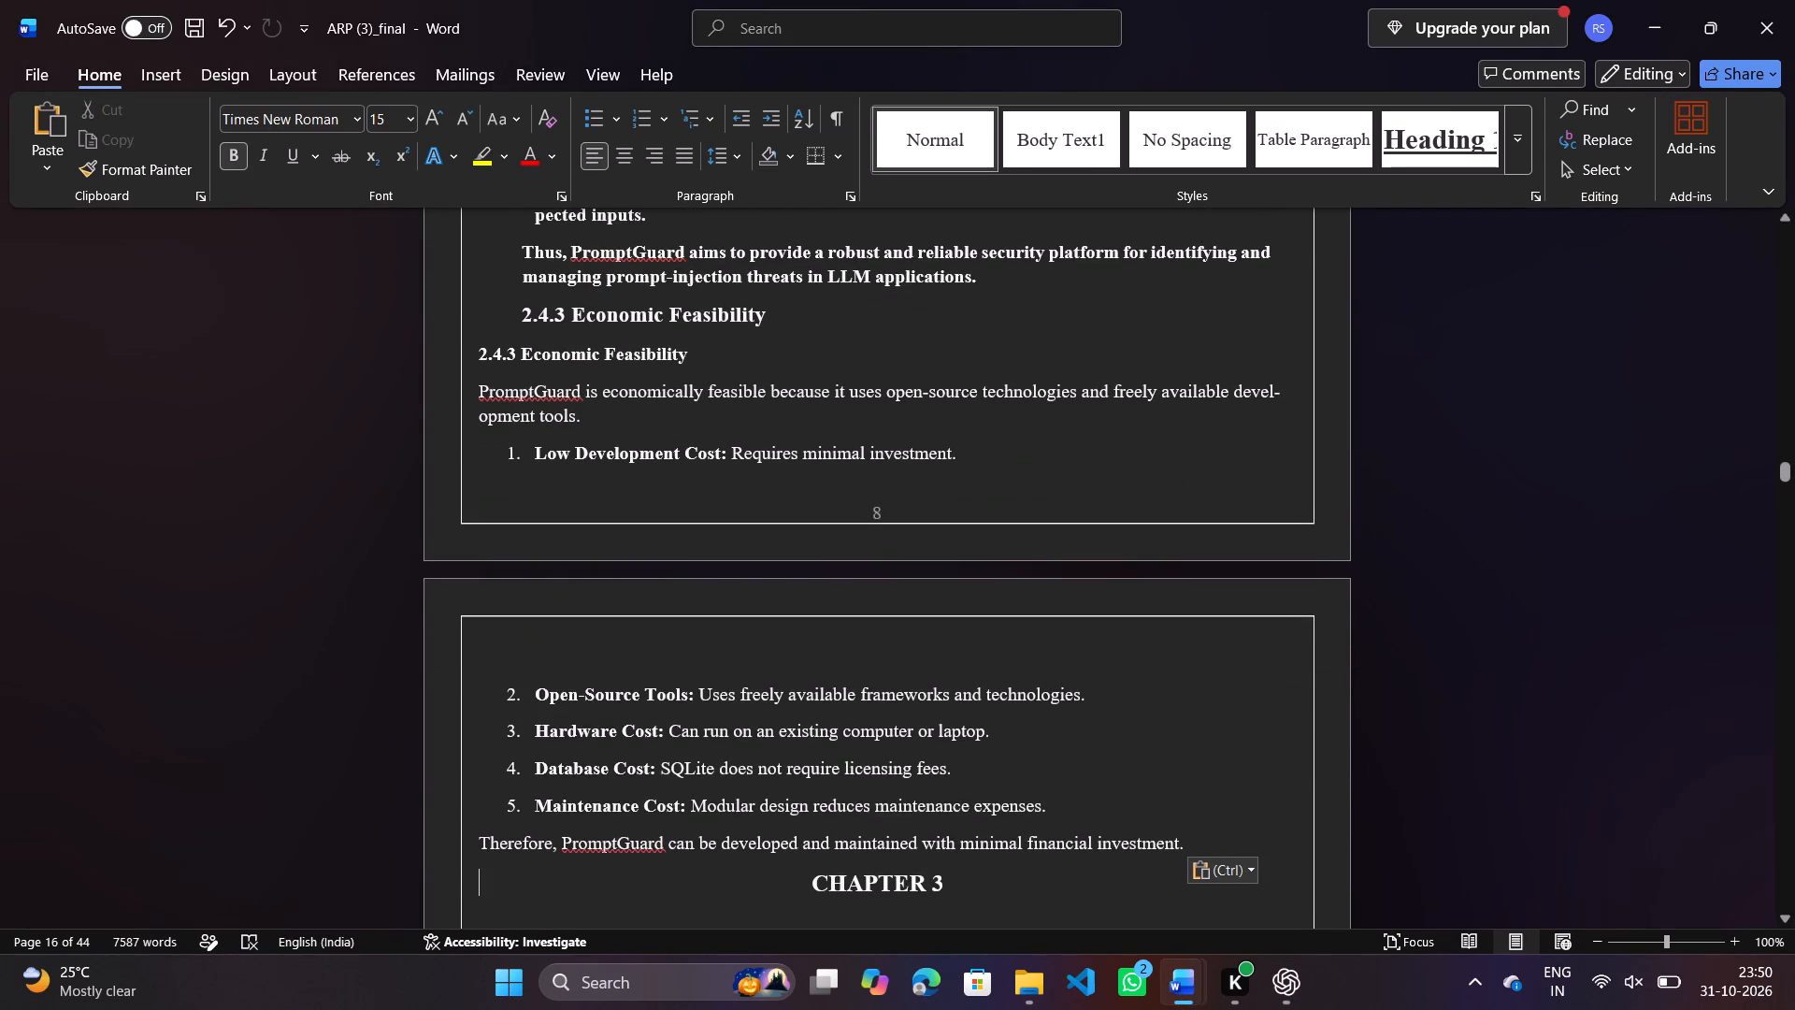
Delete the duplicate 2.4.3 Economic Feasibility line from the pasted text, along with the blank line it leaves.
scroll(656, 382, up, 1)
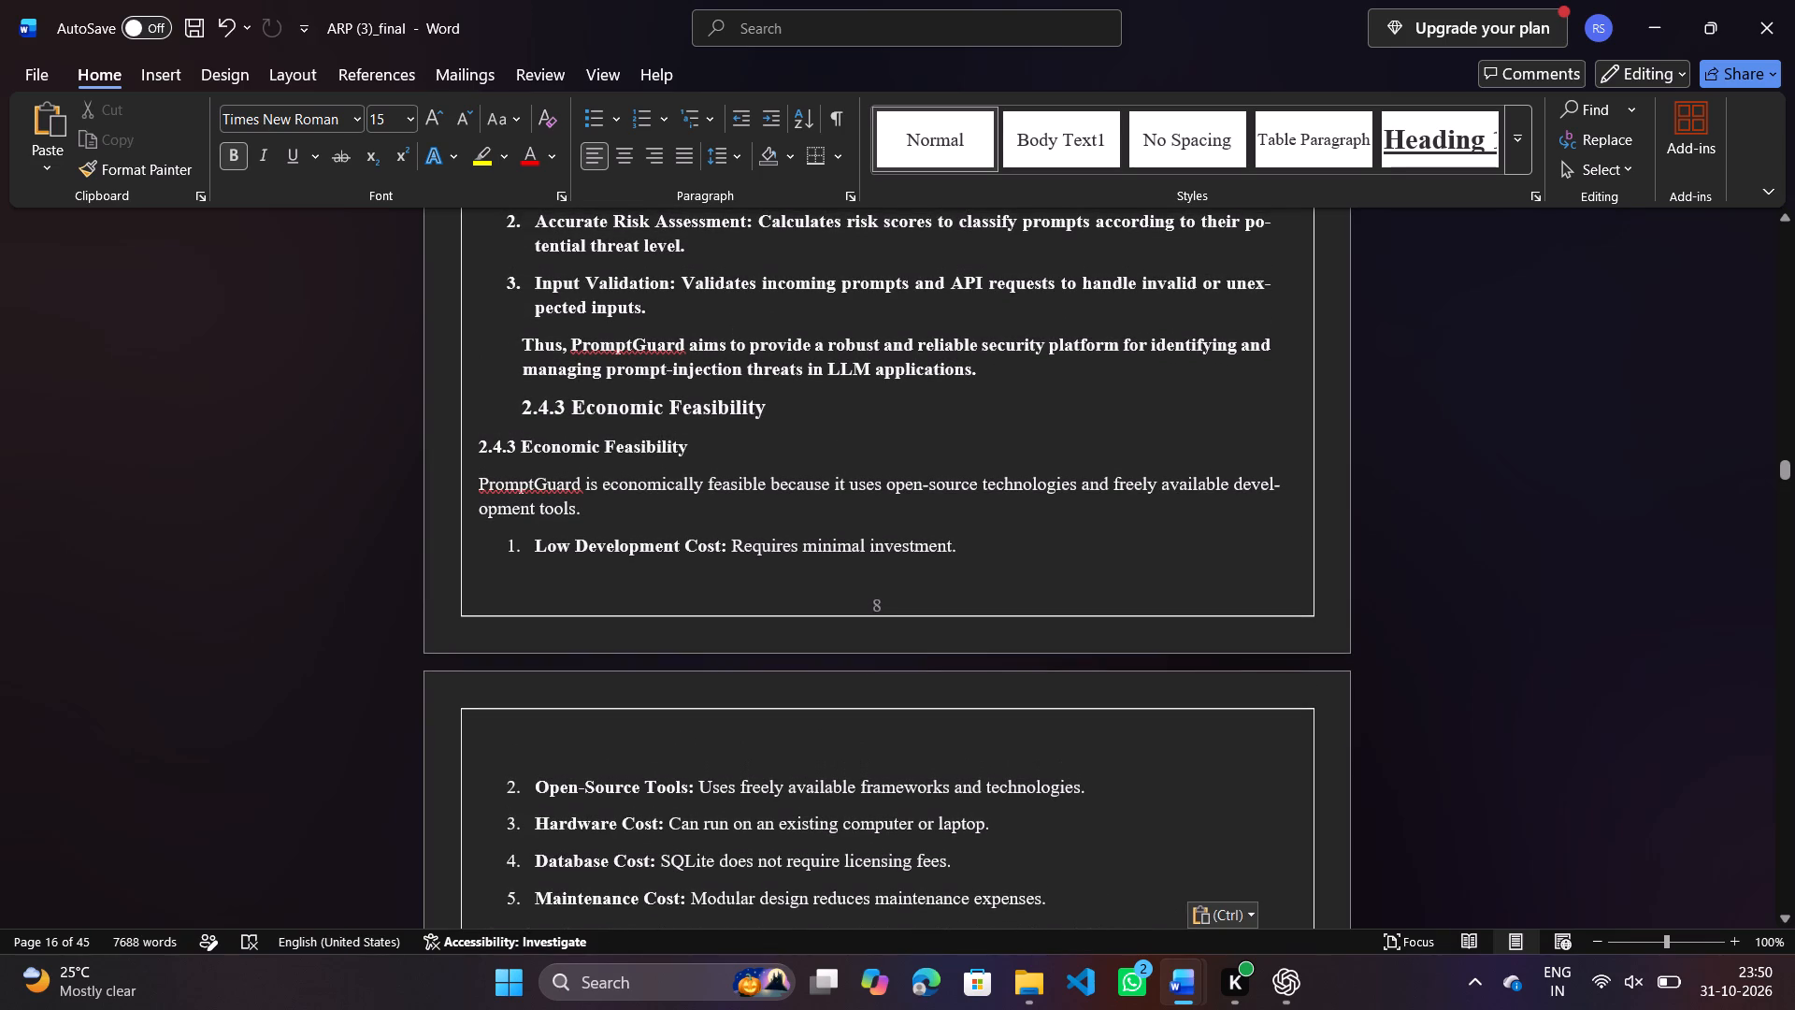
drag(691, 449, 452, 466)
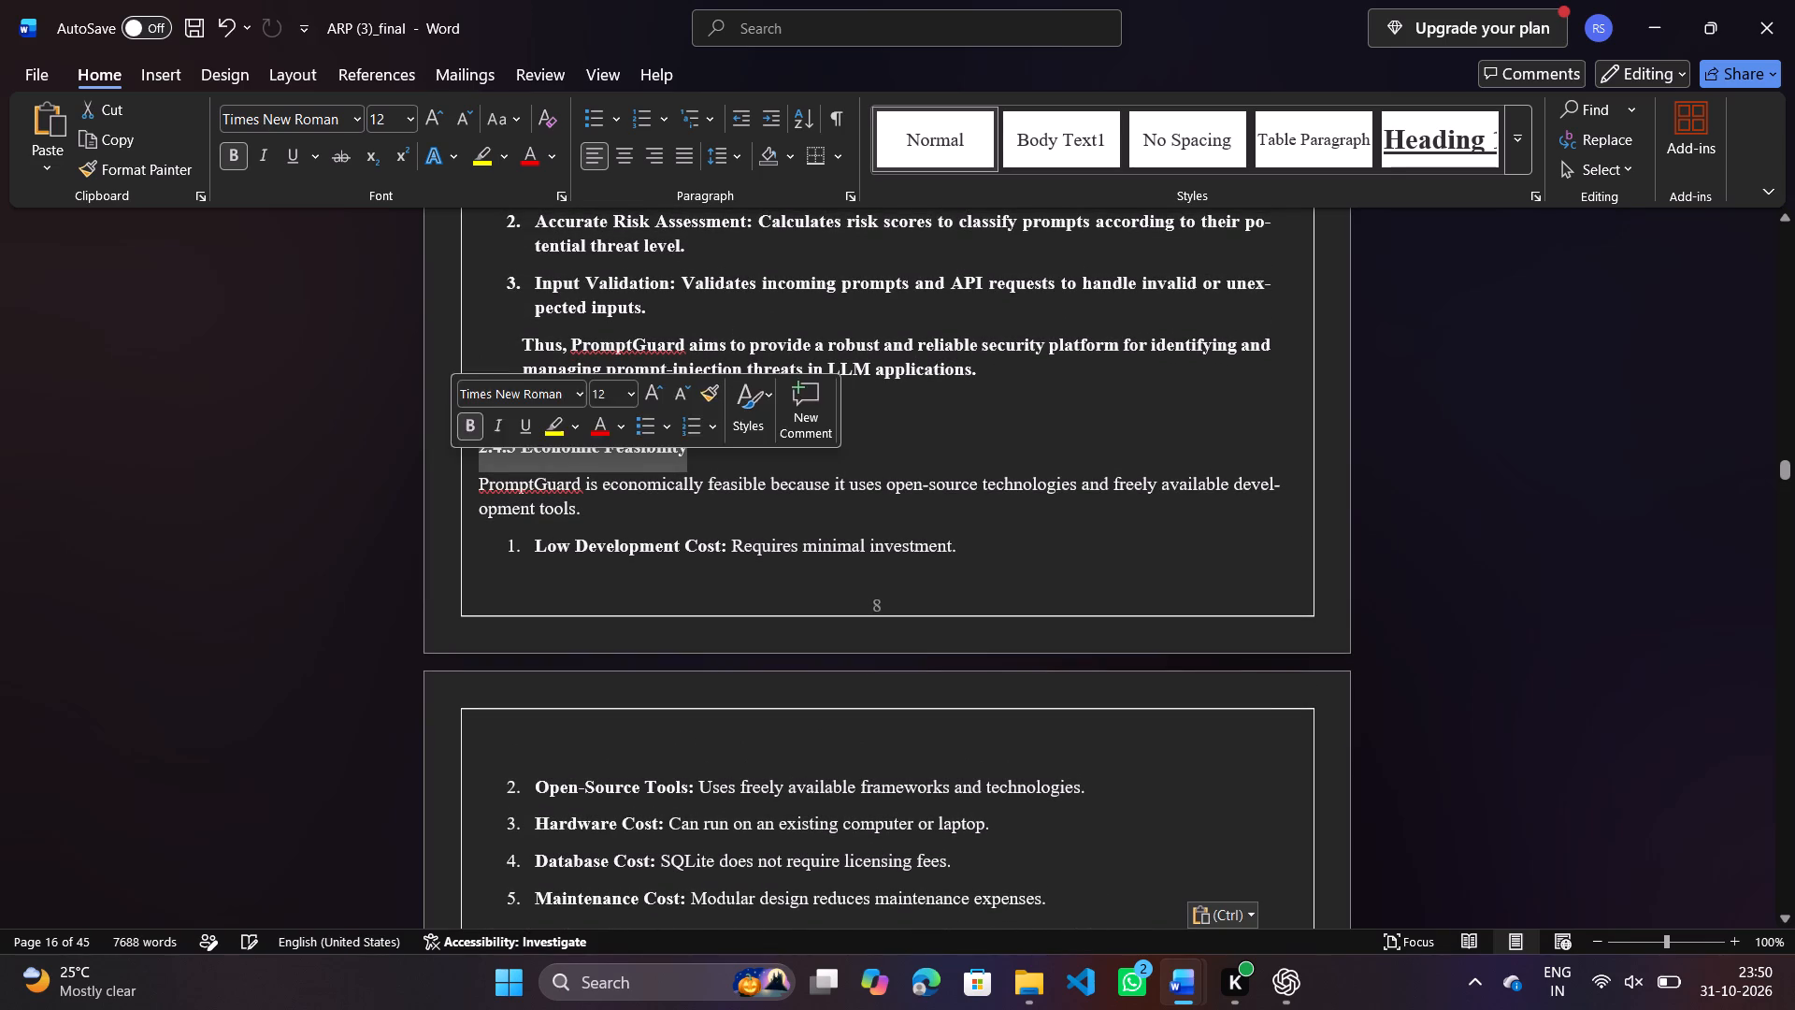
key(BackSpace)
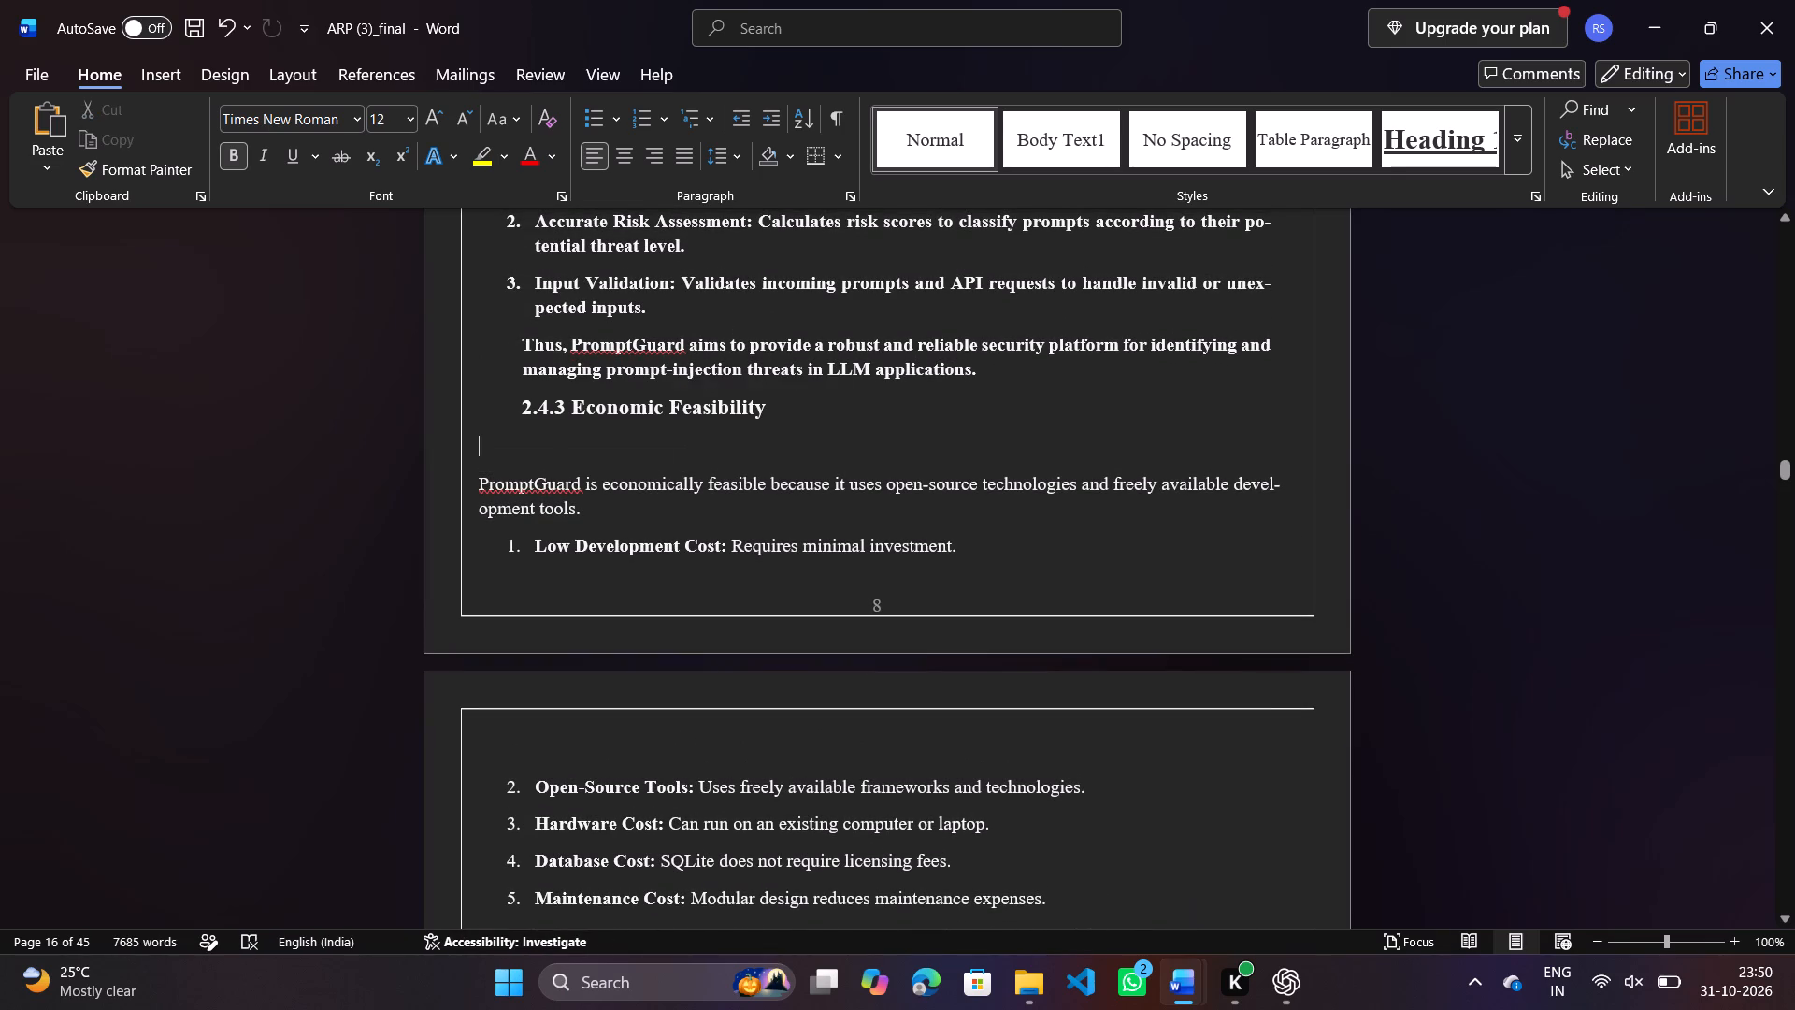
key(Down)
key(BackSpace)
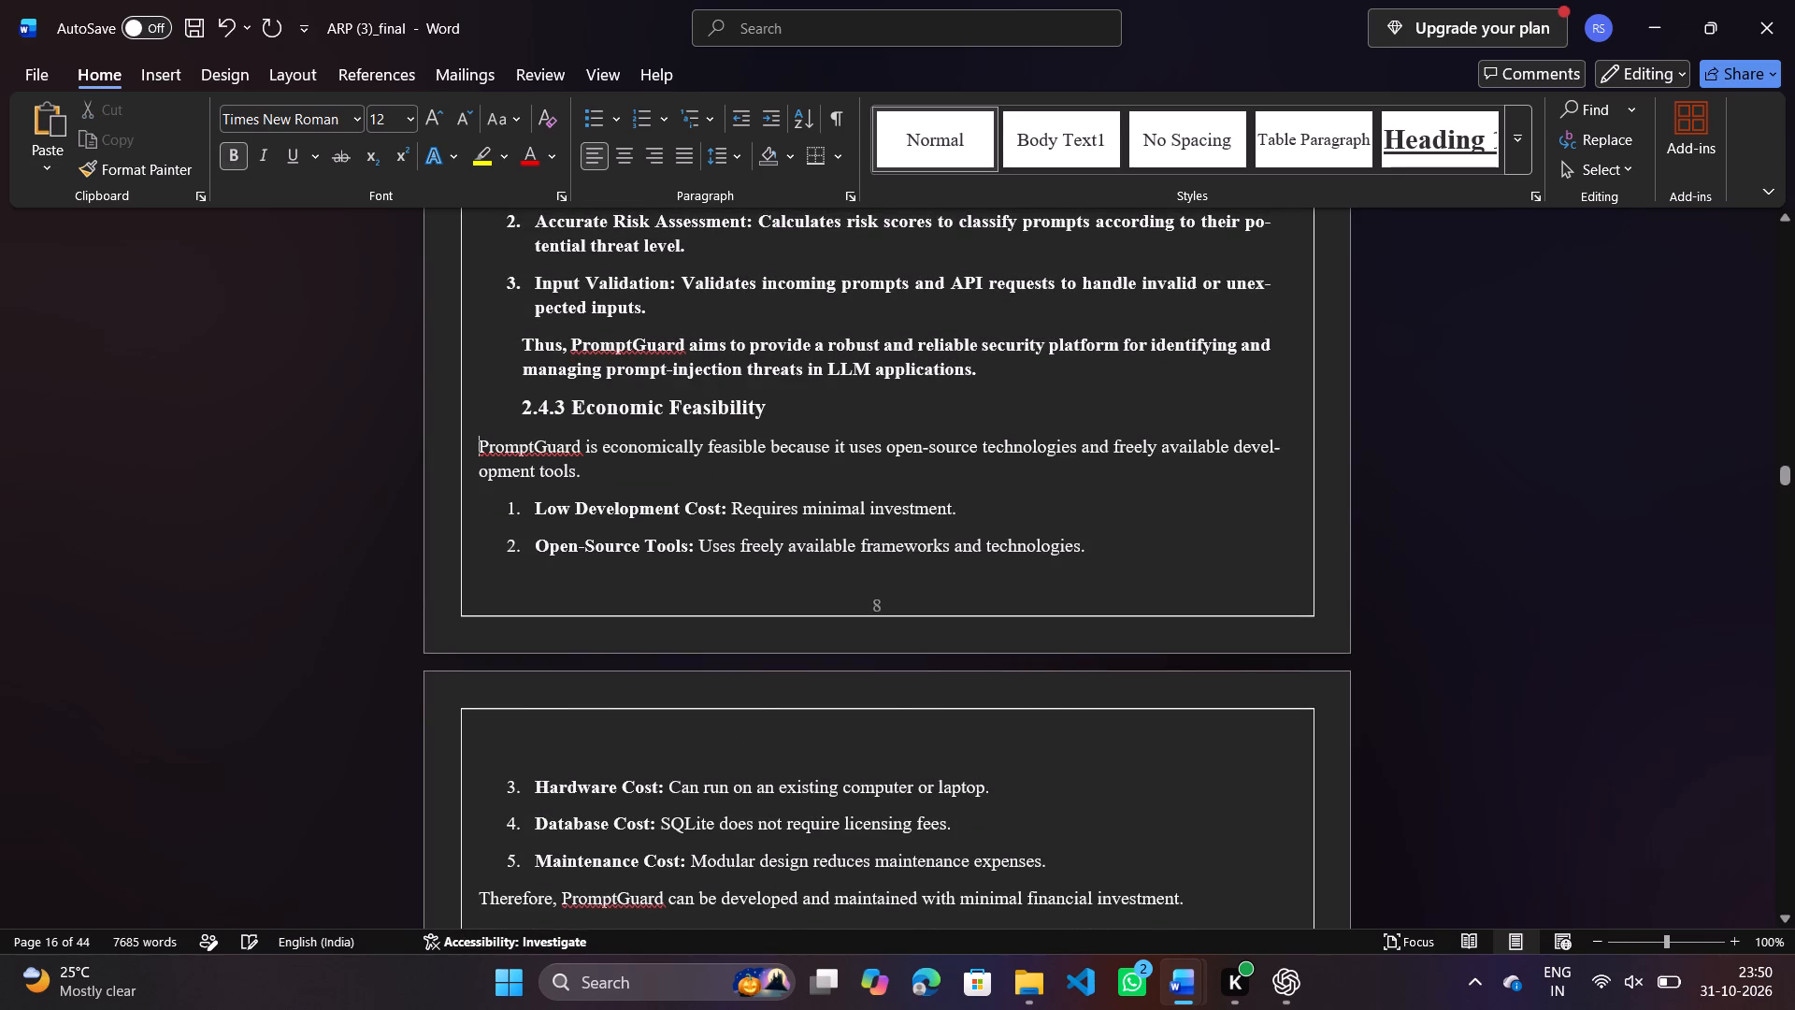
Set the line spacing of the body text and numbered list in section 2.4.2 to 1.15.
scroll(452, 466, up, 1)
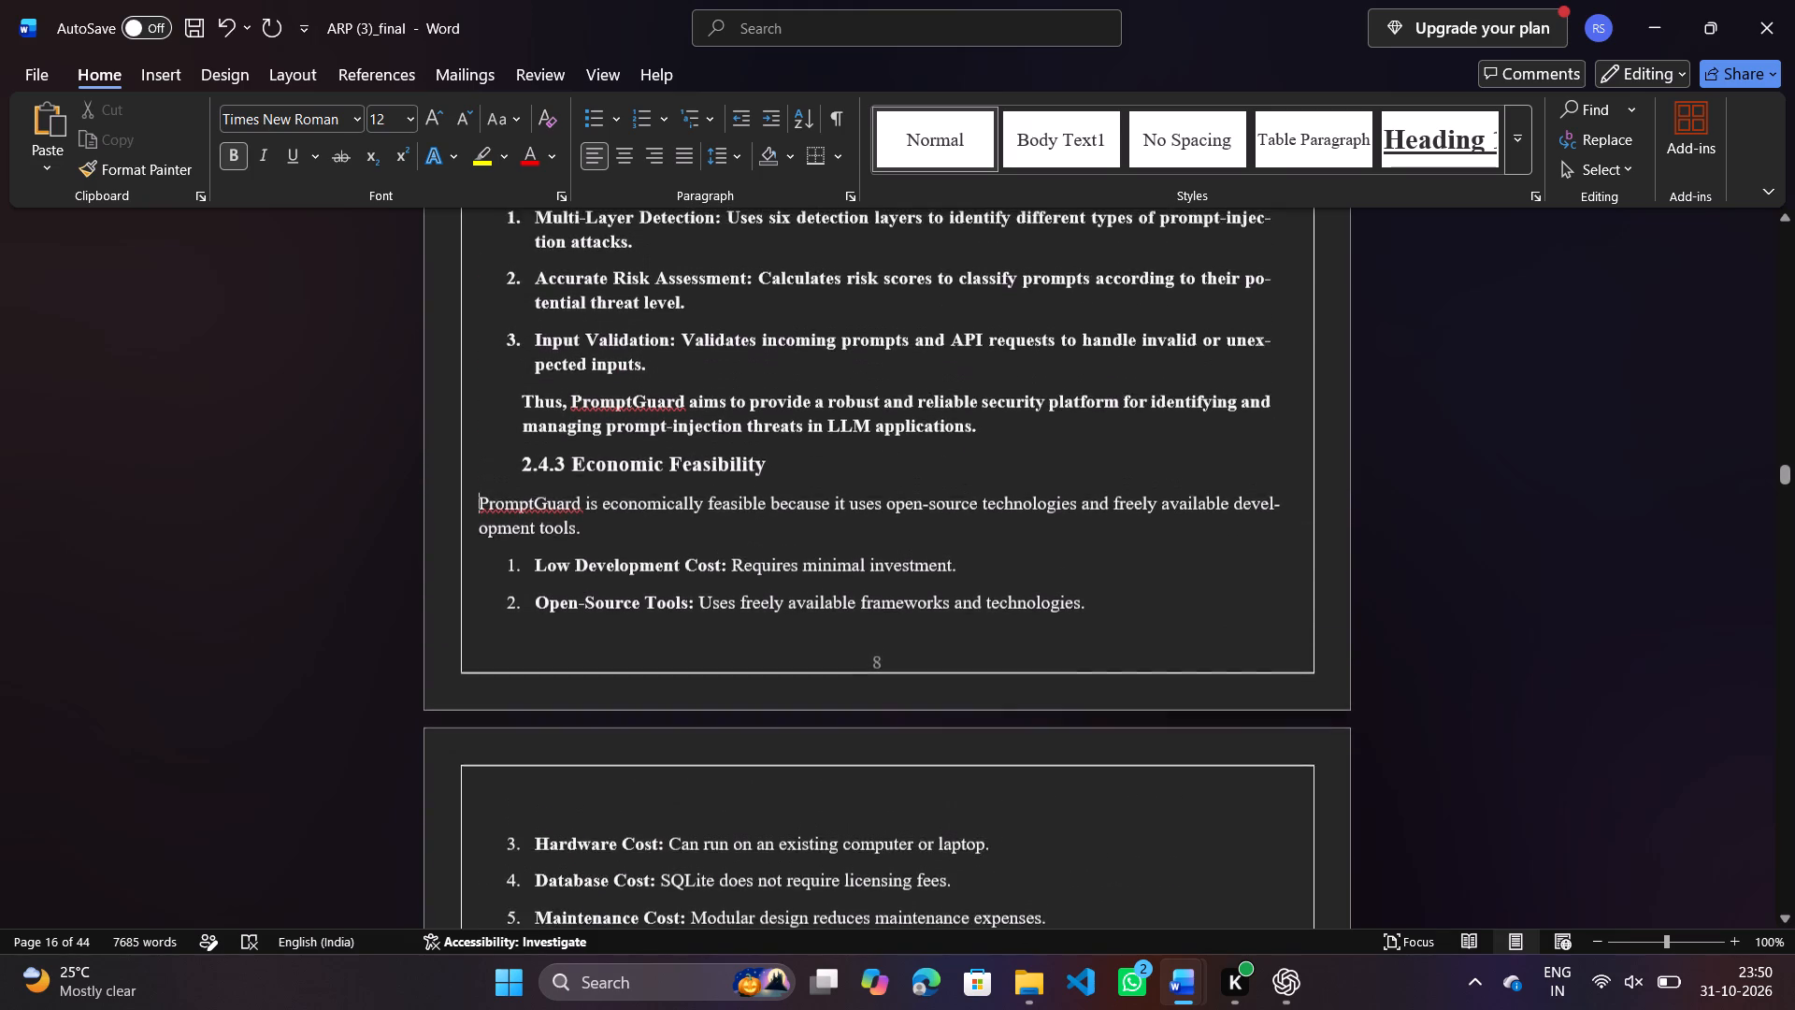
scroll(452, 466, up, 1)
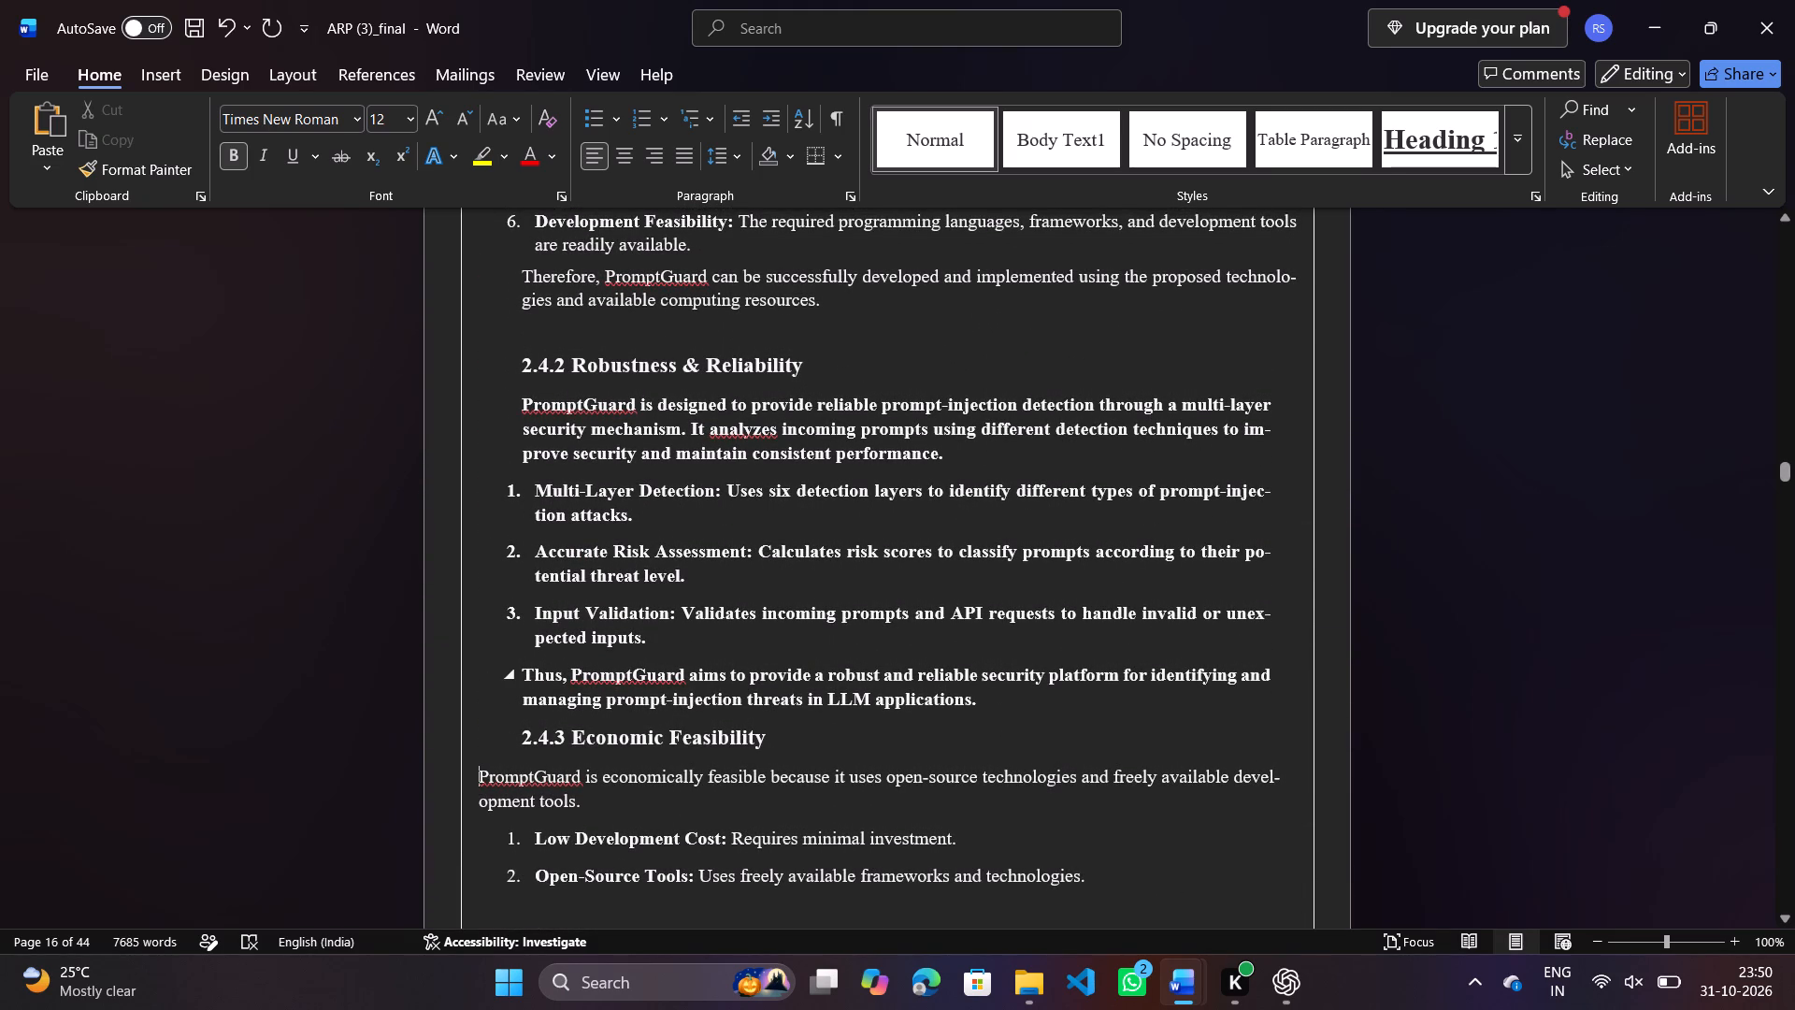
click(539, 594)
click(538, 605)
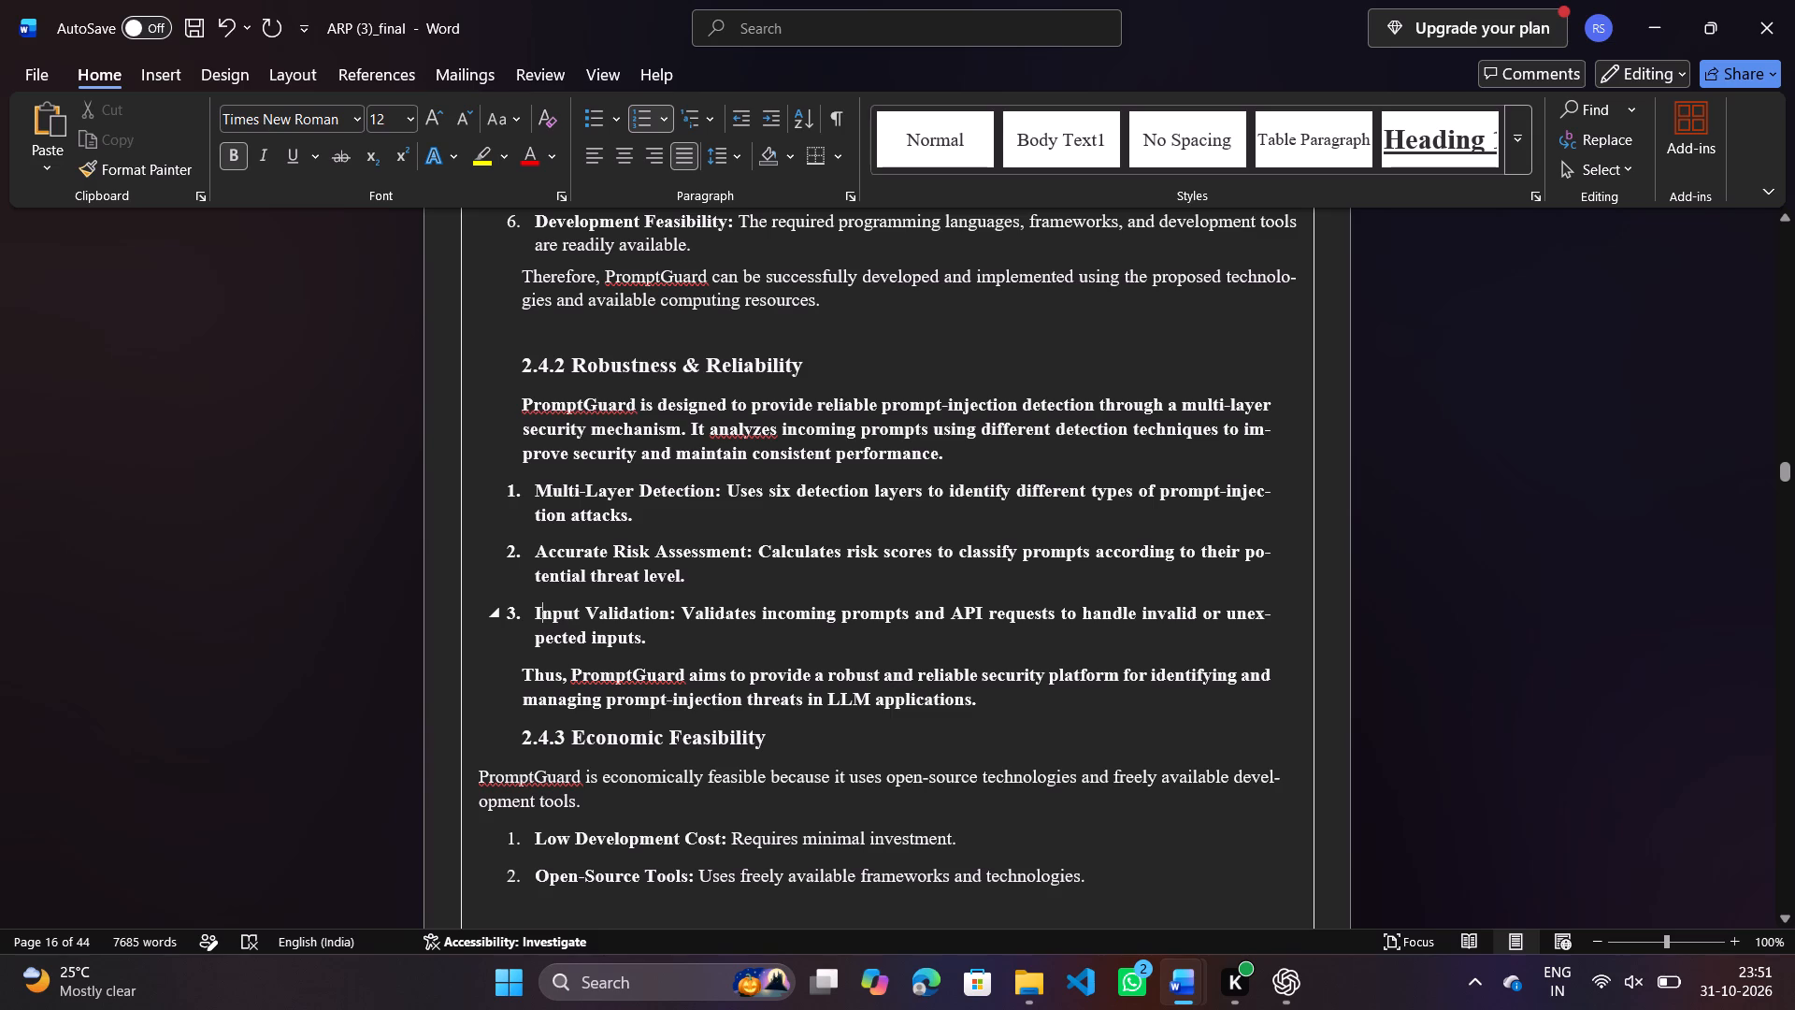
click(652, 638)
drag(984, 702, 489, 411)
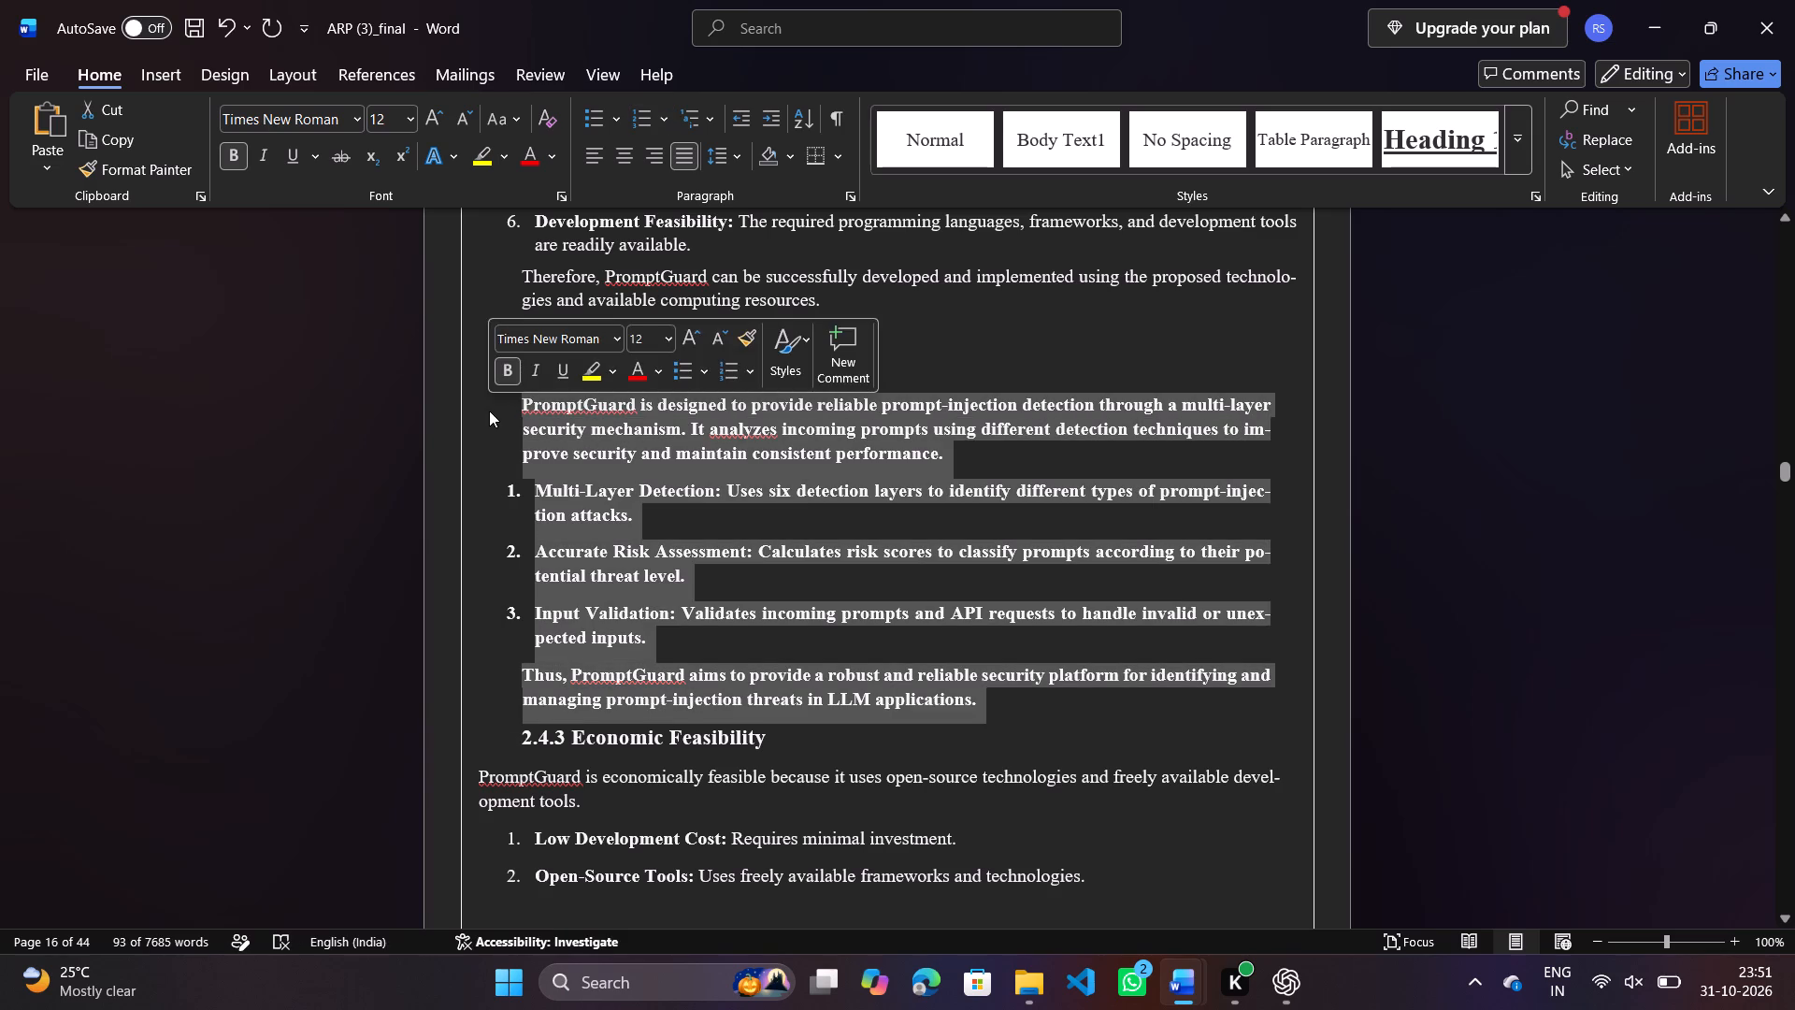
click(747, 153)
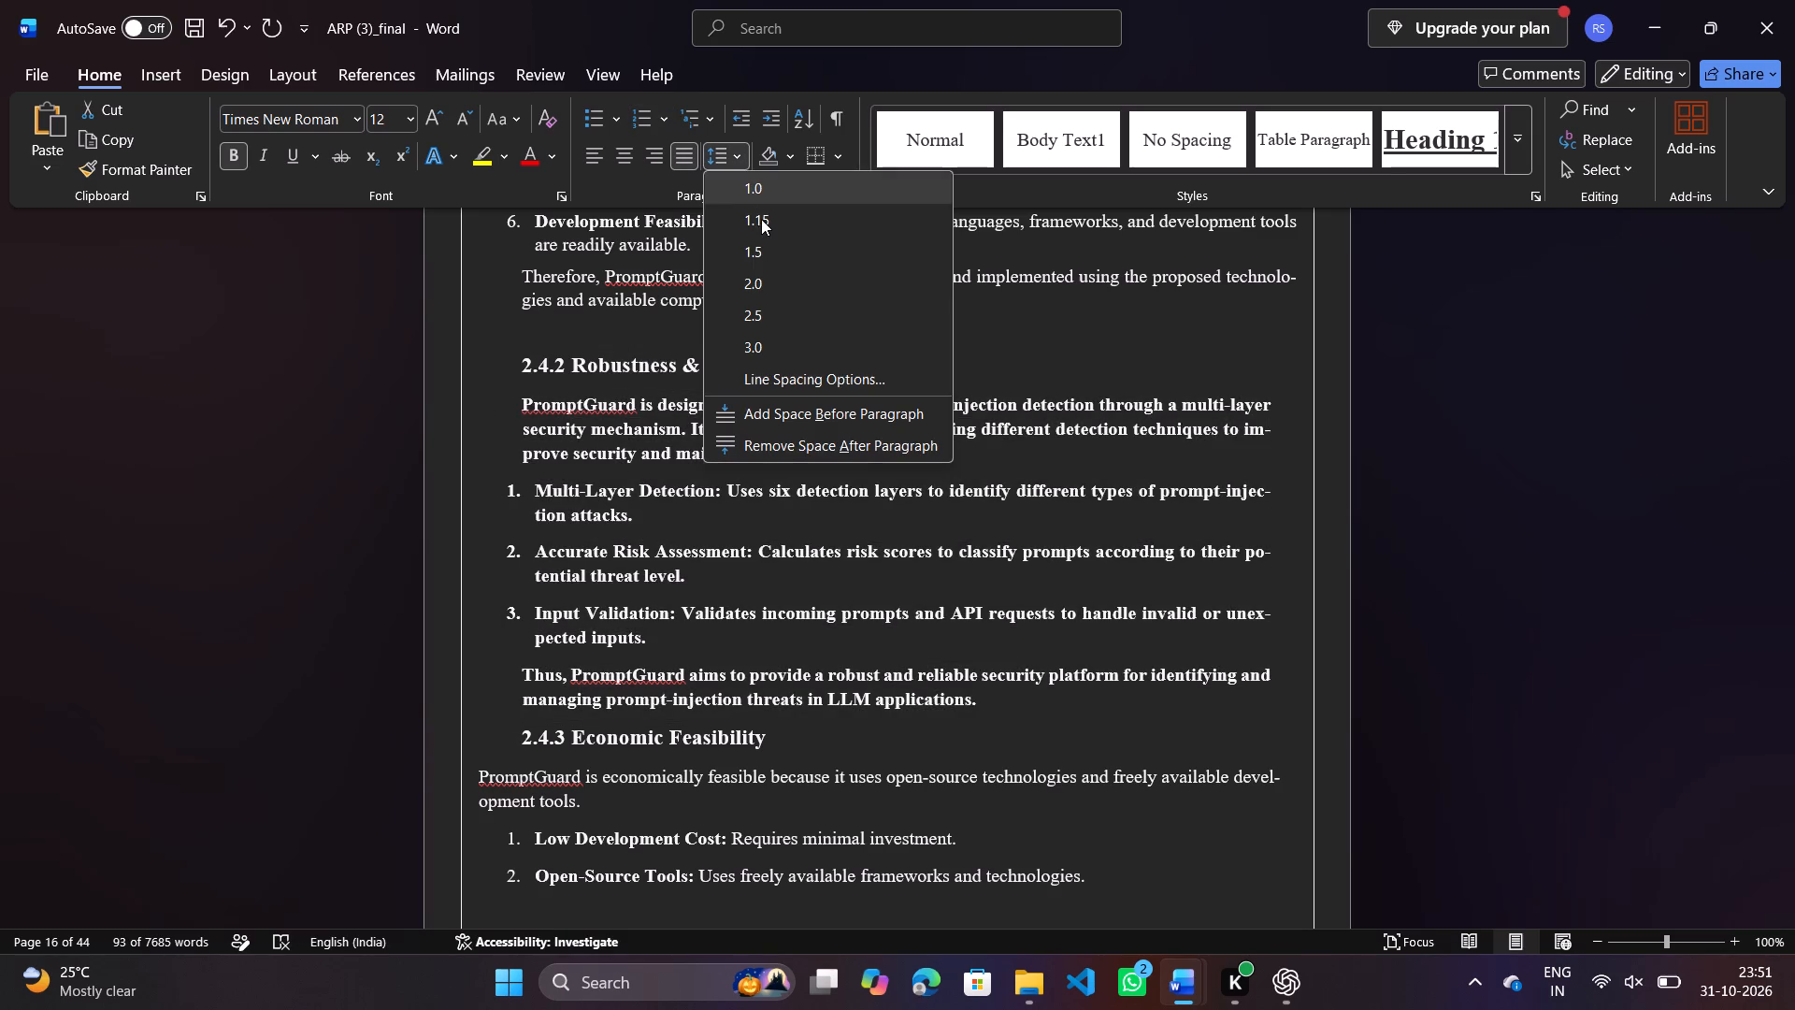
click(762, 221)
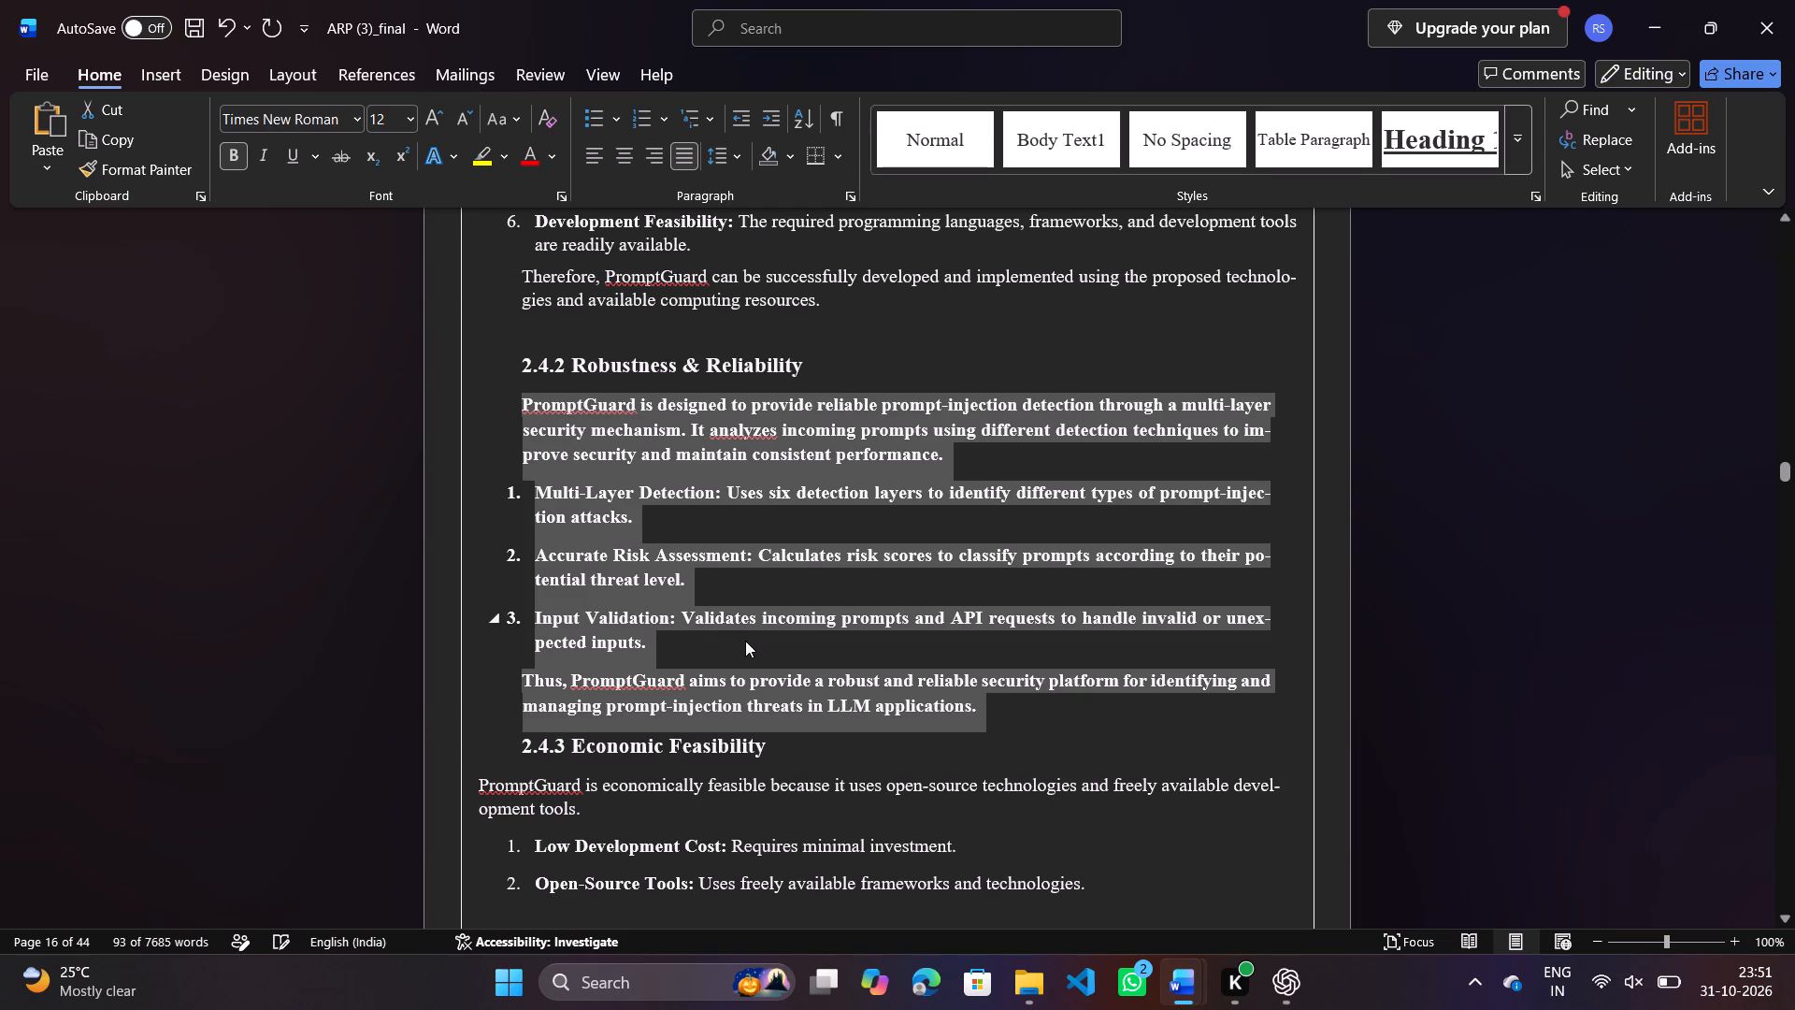
Remove the bold formatting from the paragraphs and numbered list under the 2.4.2 Robustness & Reliability heading.
click(992, 705)
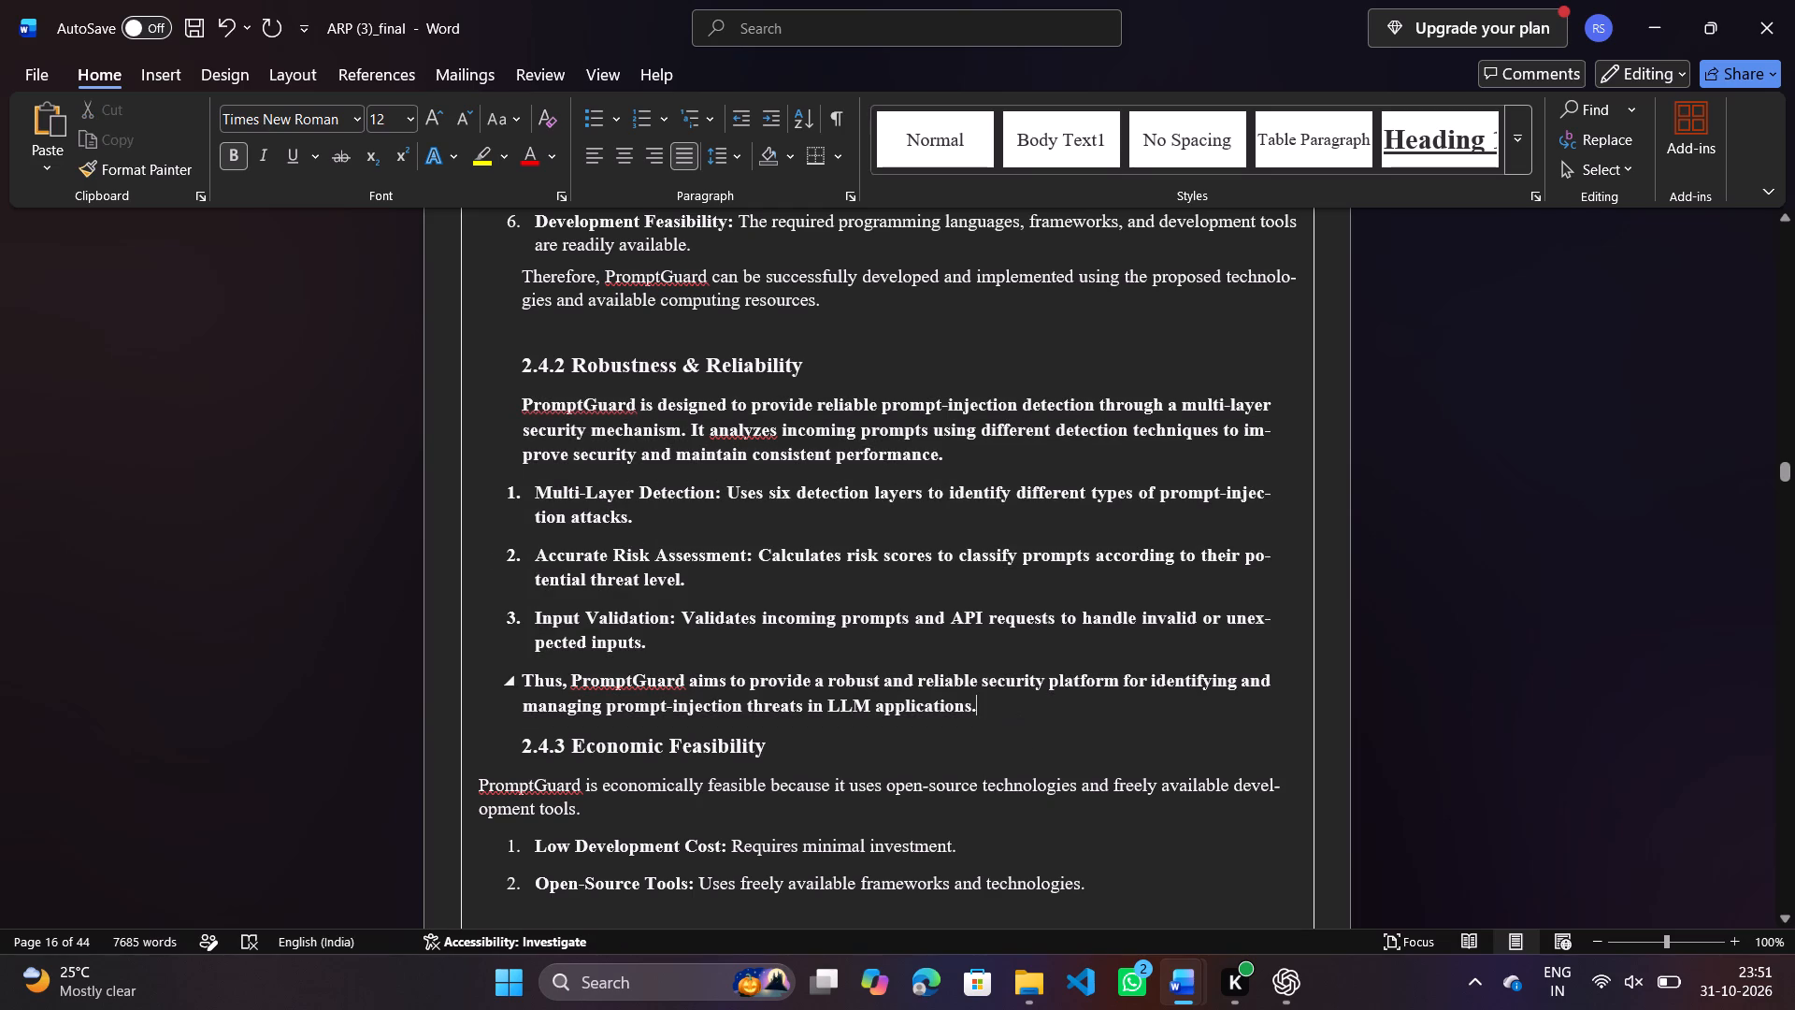
drag(992, 705, 410, 403)
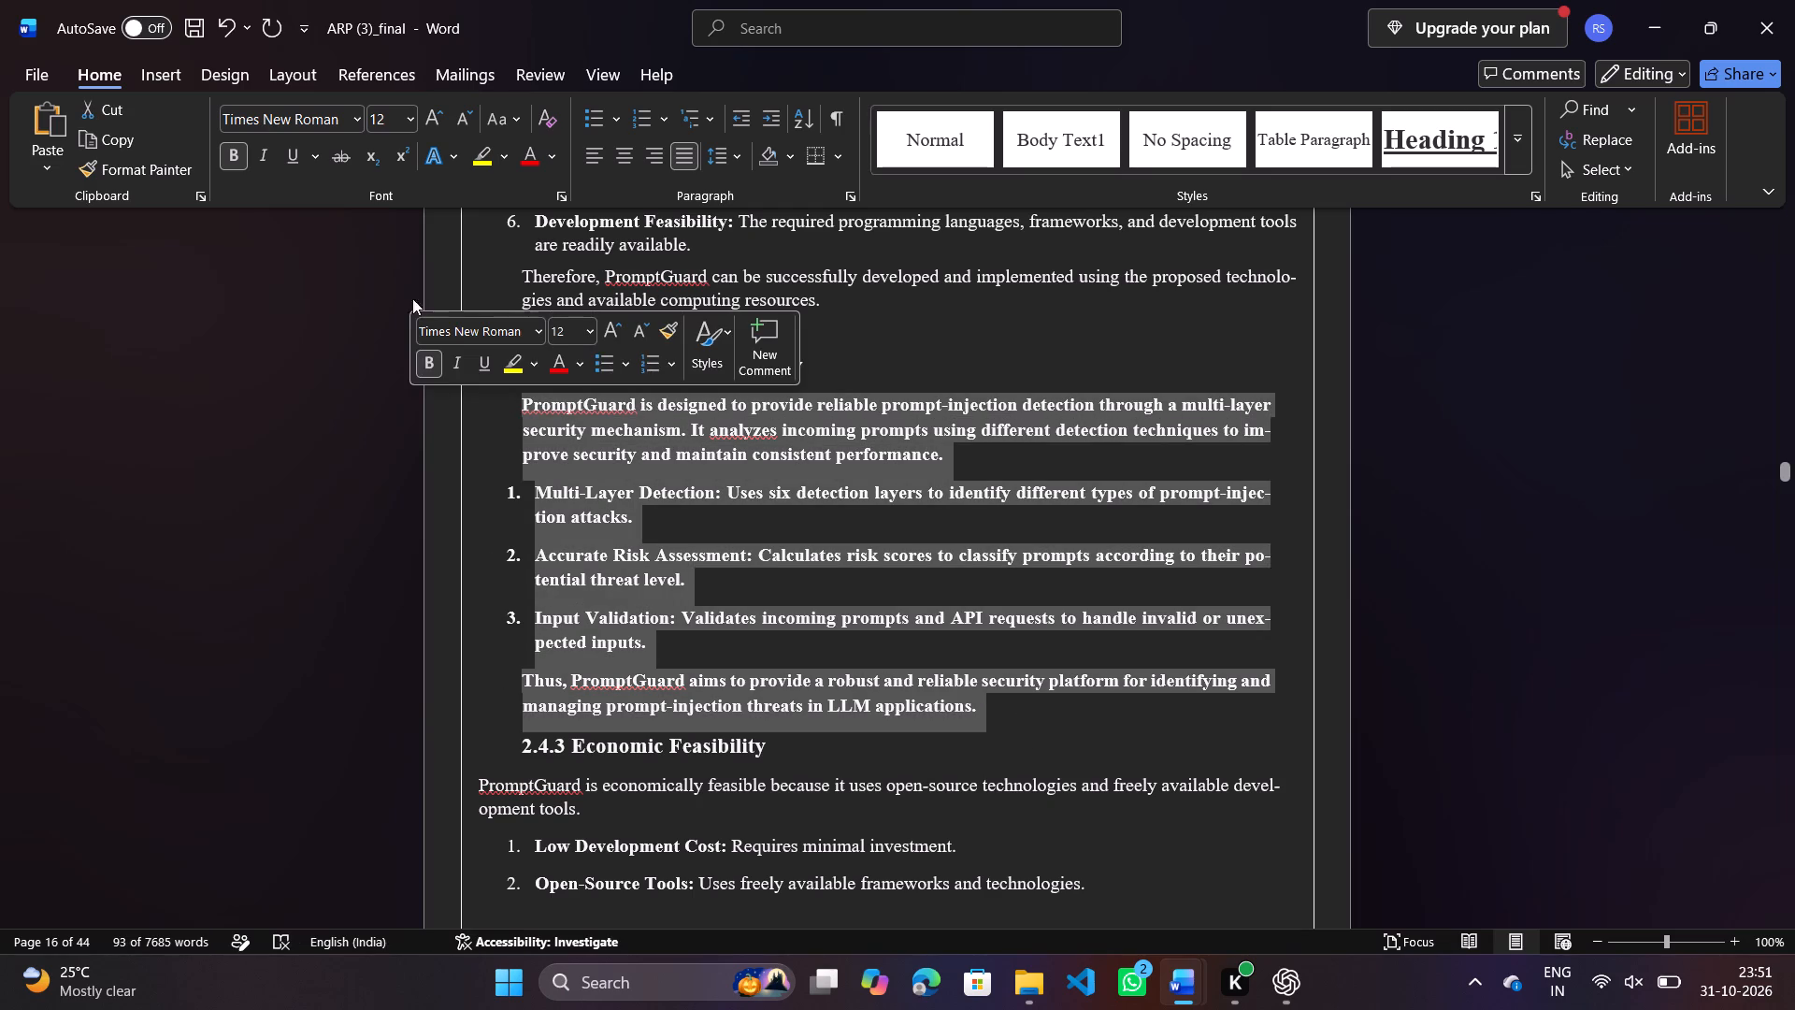
click(232, 149)
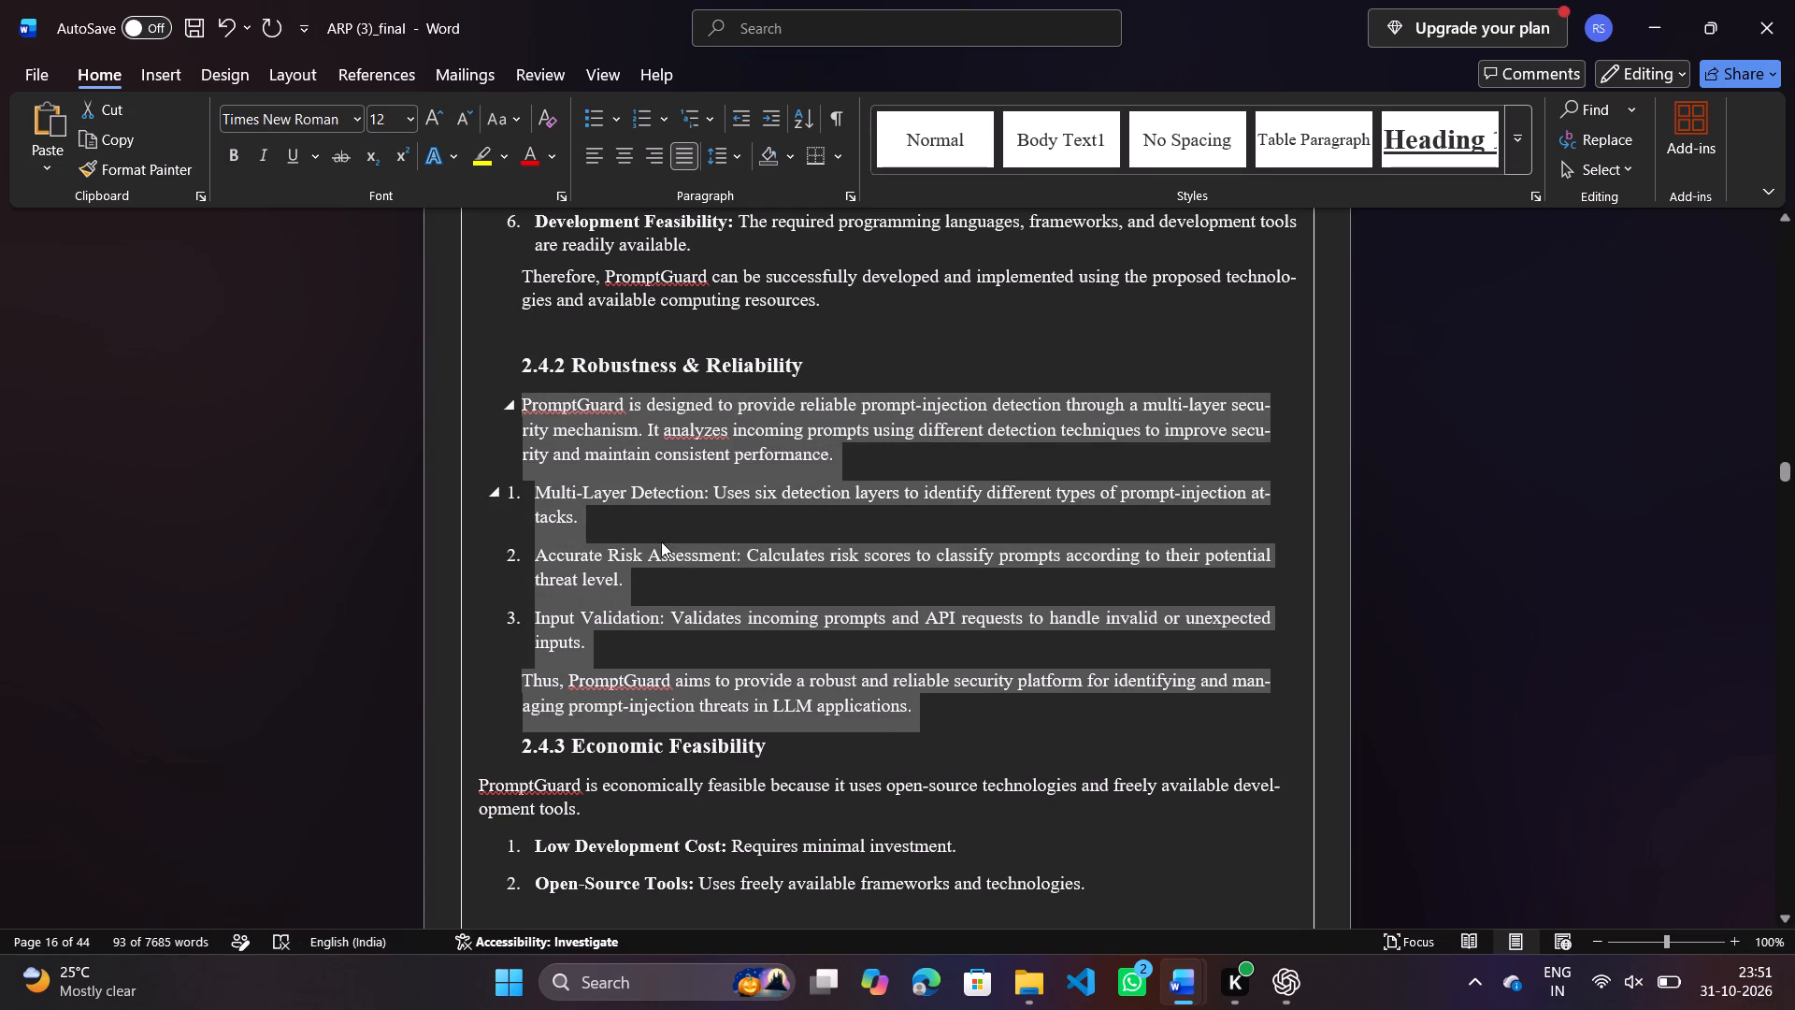
Set the line spacing of the section 2.4.2 paragraphs and numbered list to 1.0.
click(739, 149)
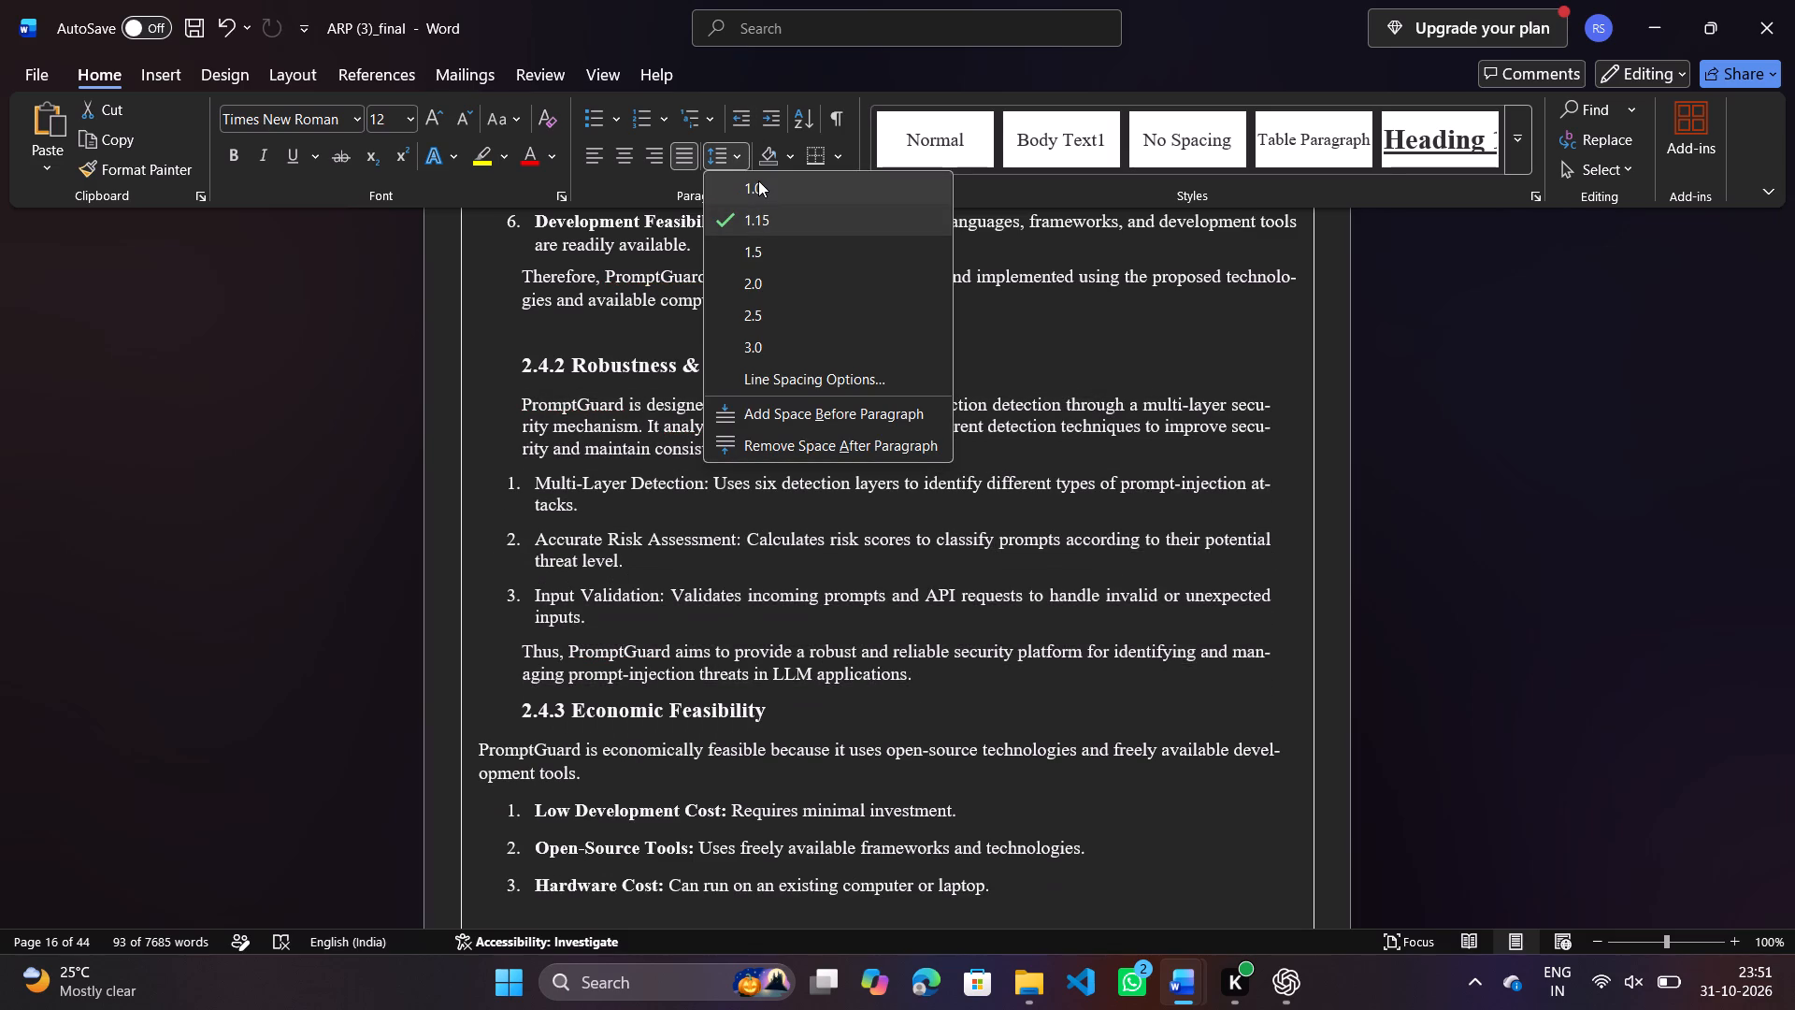
click(758, 180)
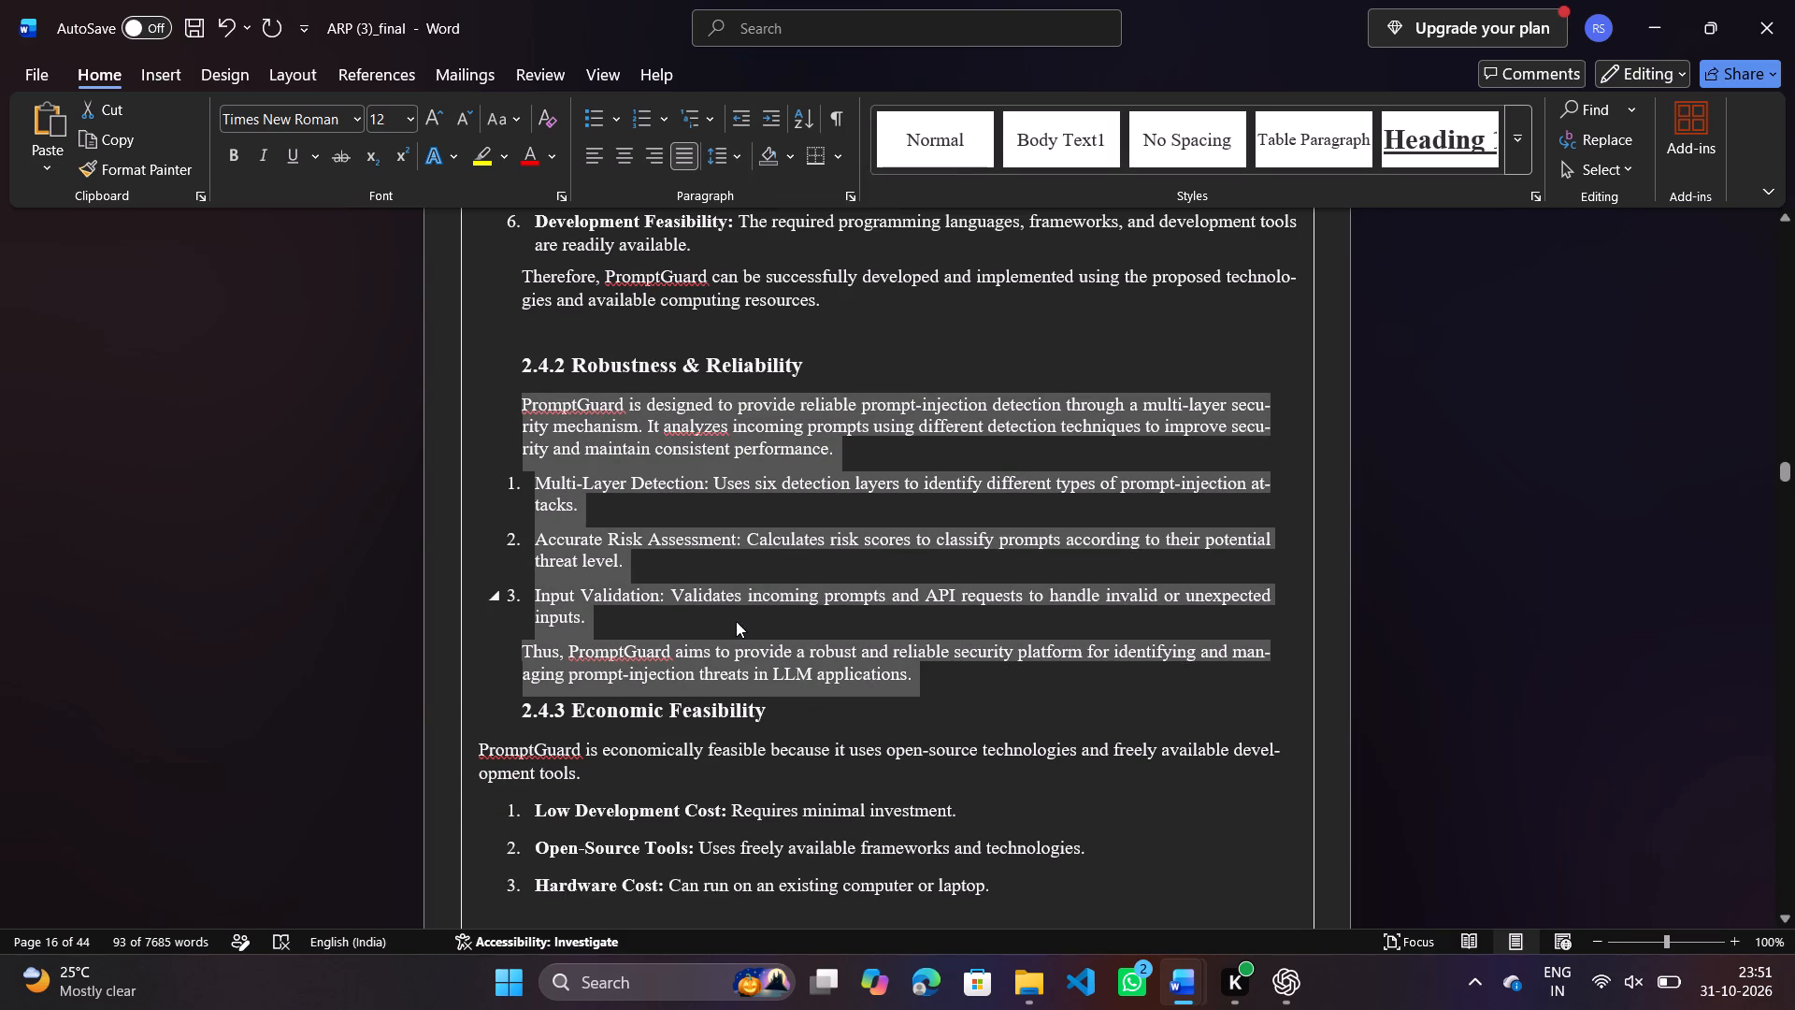
click(736, 621)
Remove the blank line above the 2.4.2 Robustness & Reliability heading and reduce the heading's indent.
scroll(736, 621, up, 3)
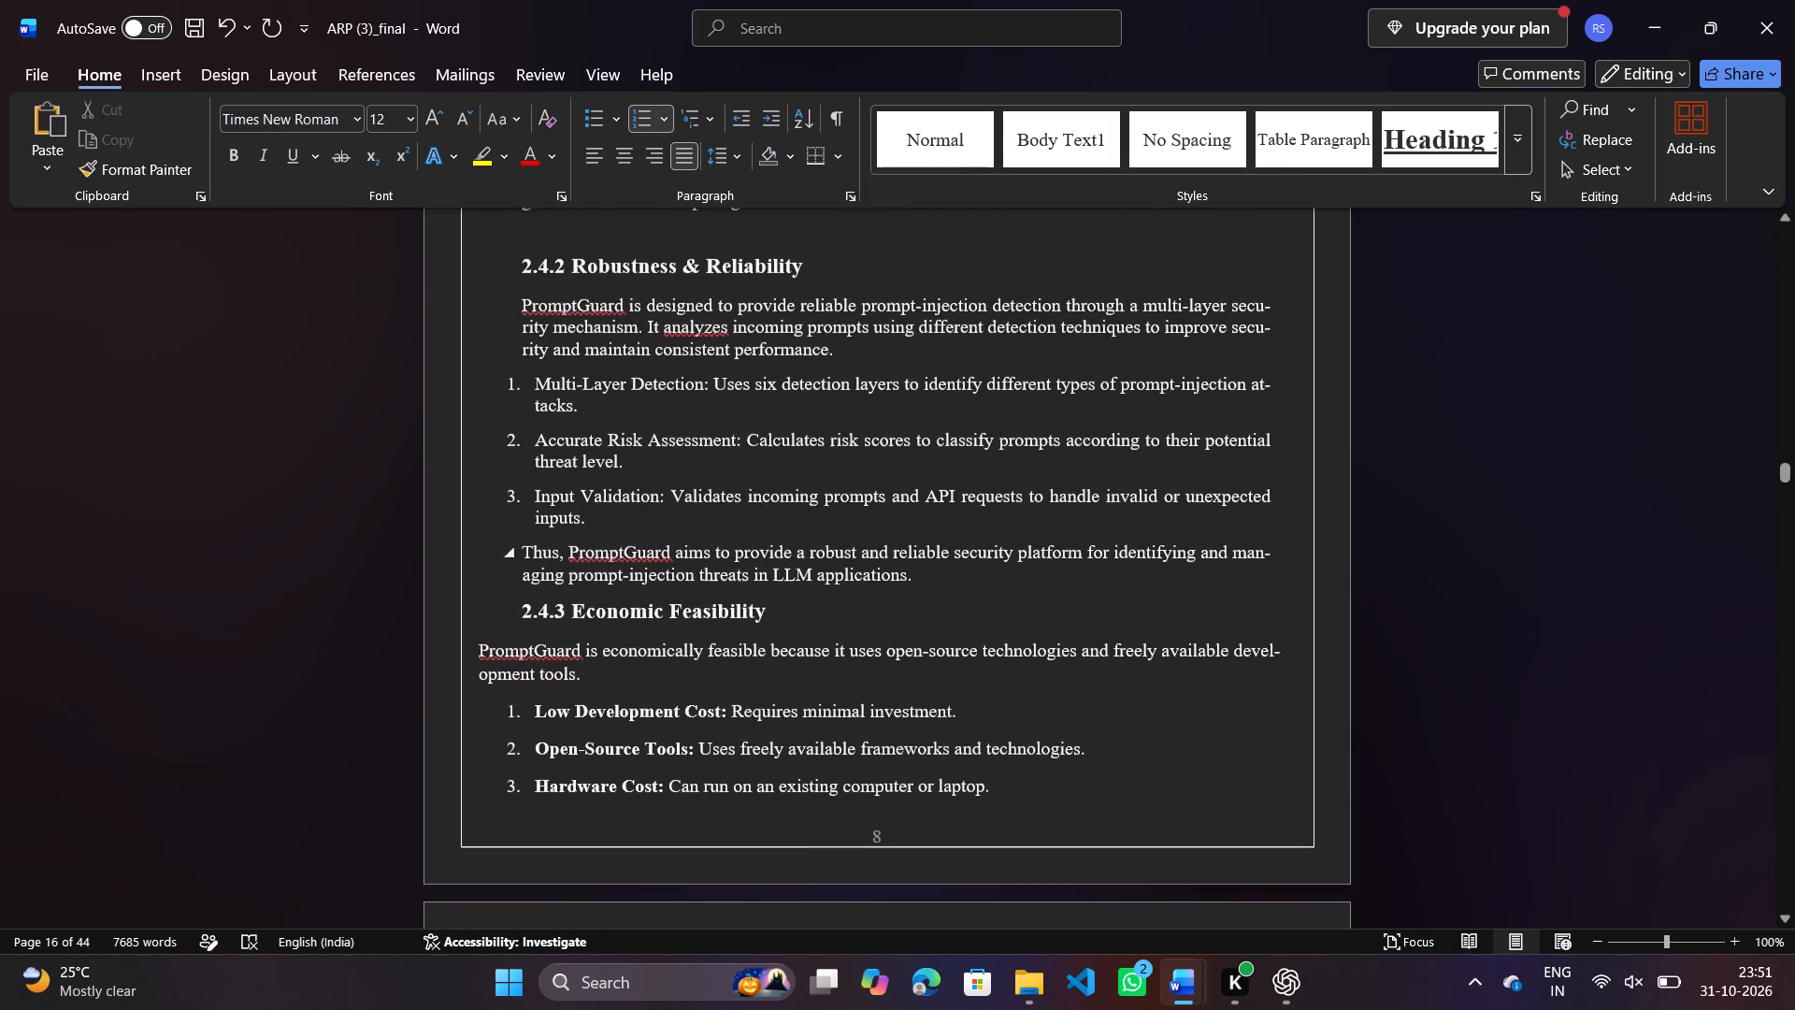
scroll(736, 621, up, 2)
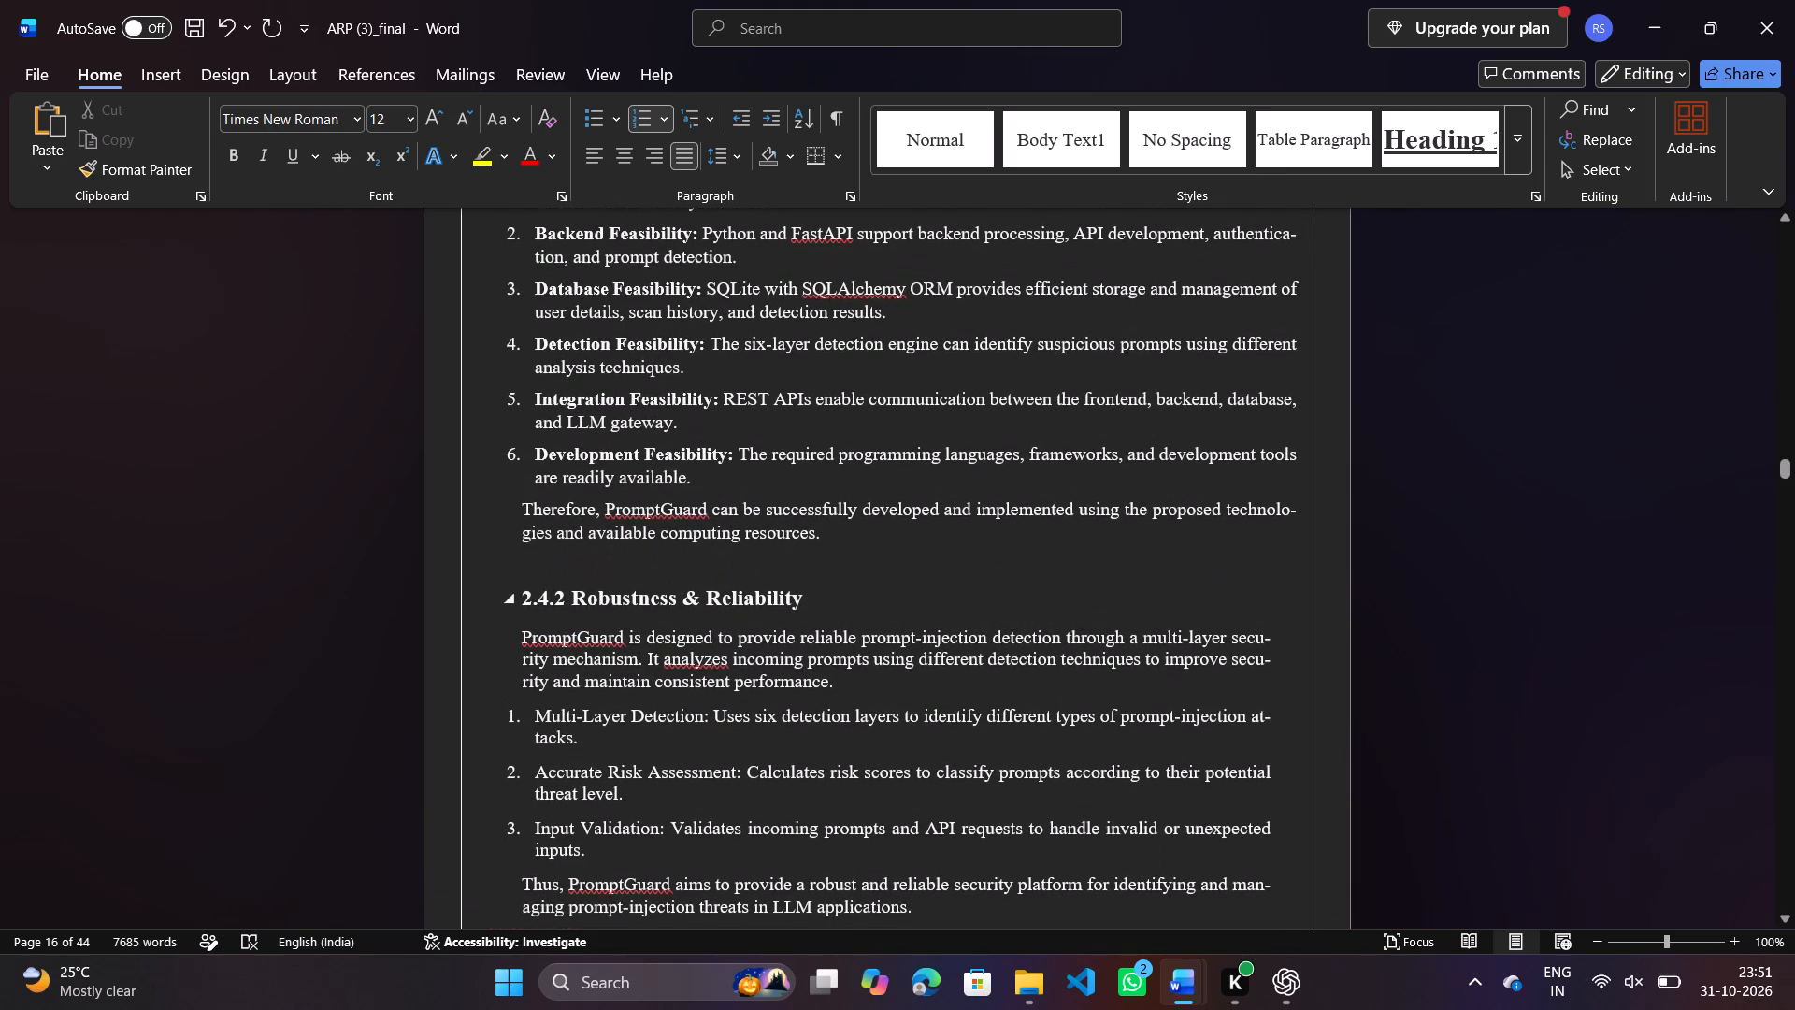
click(538, 584)
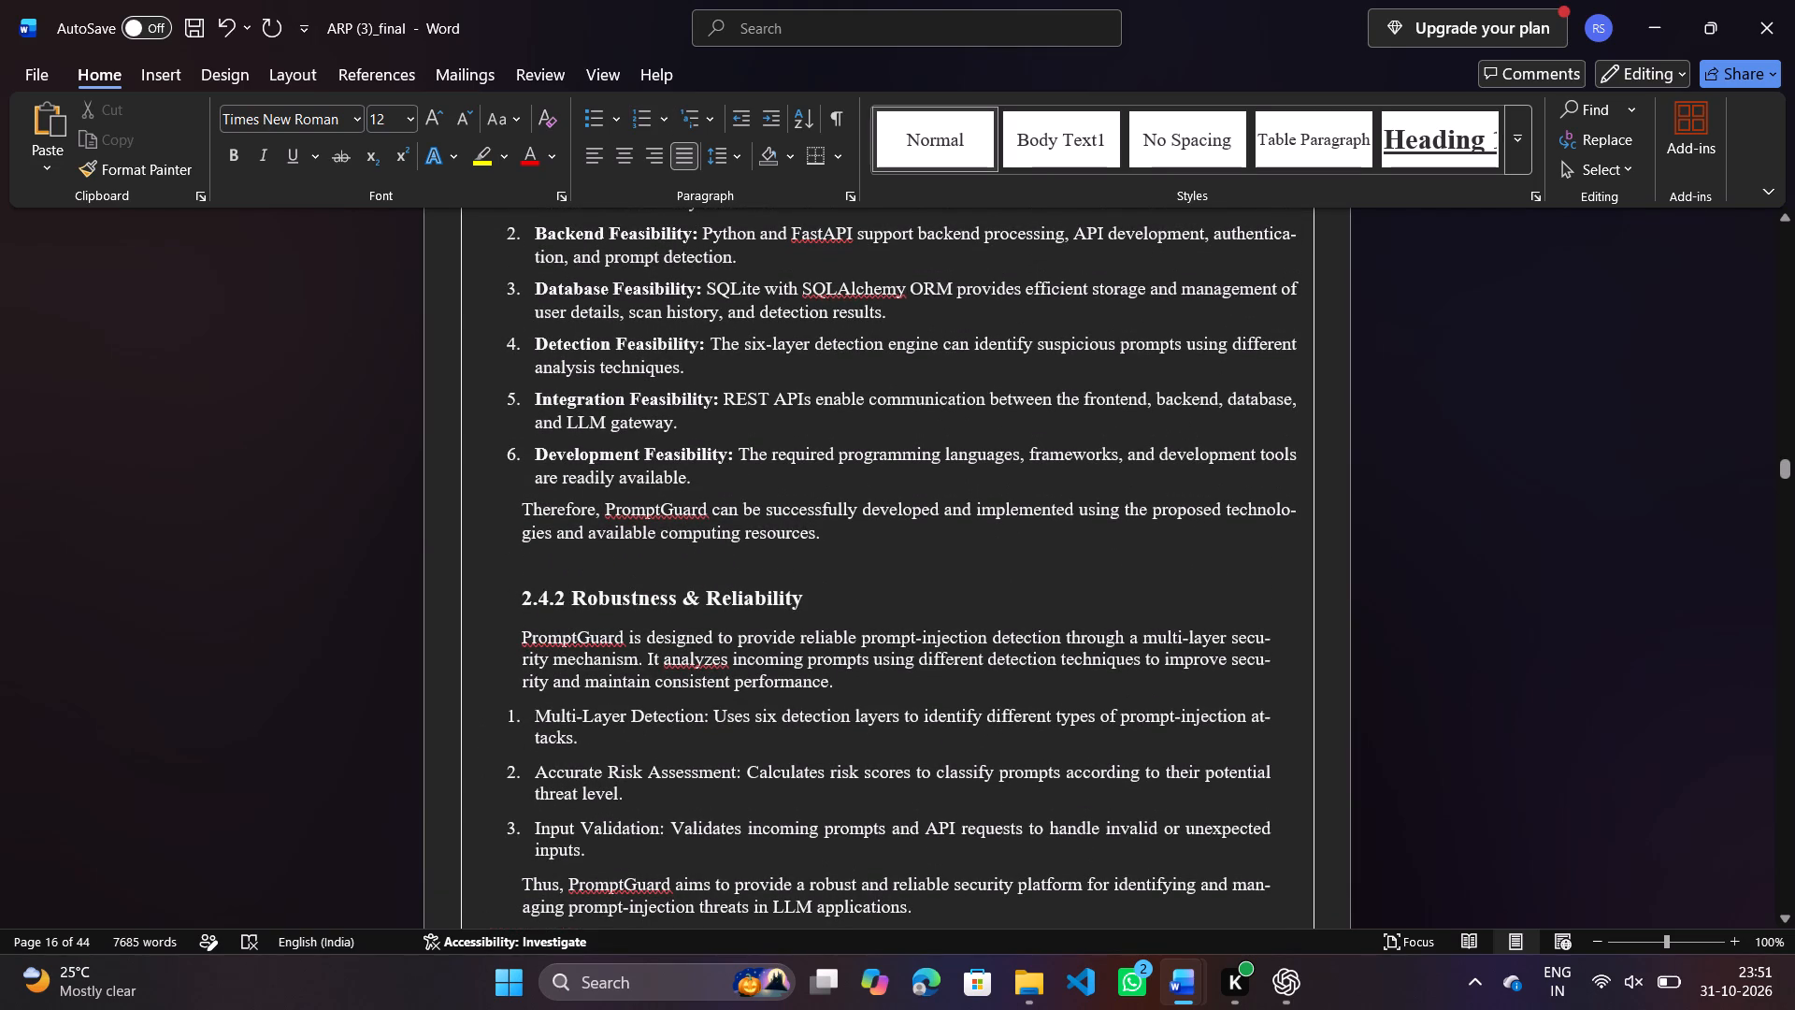
key(Down)
key(BackSpace)
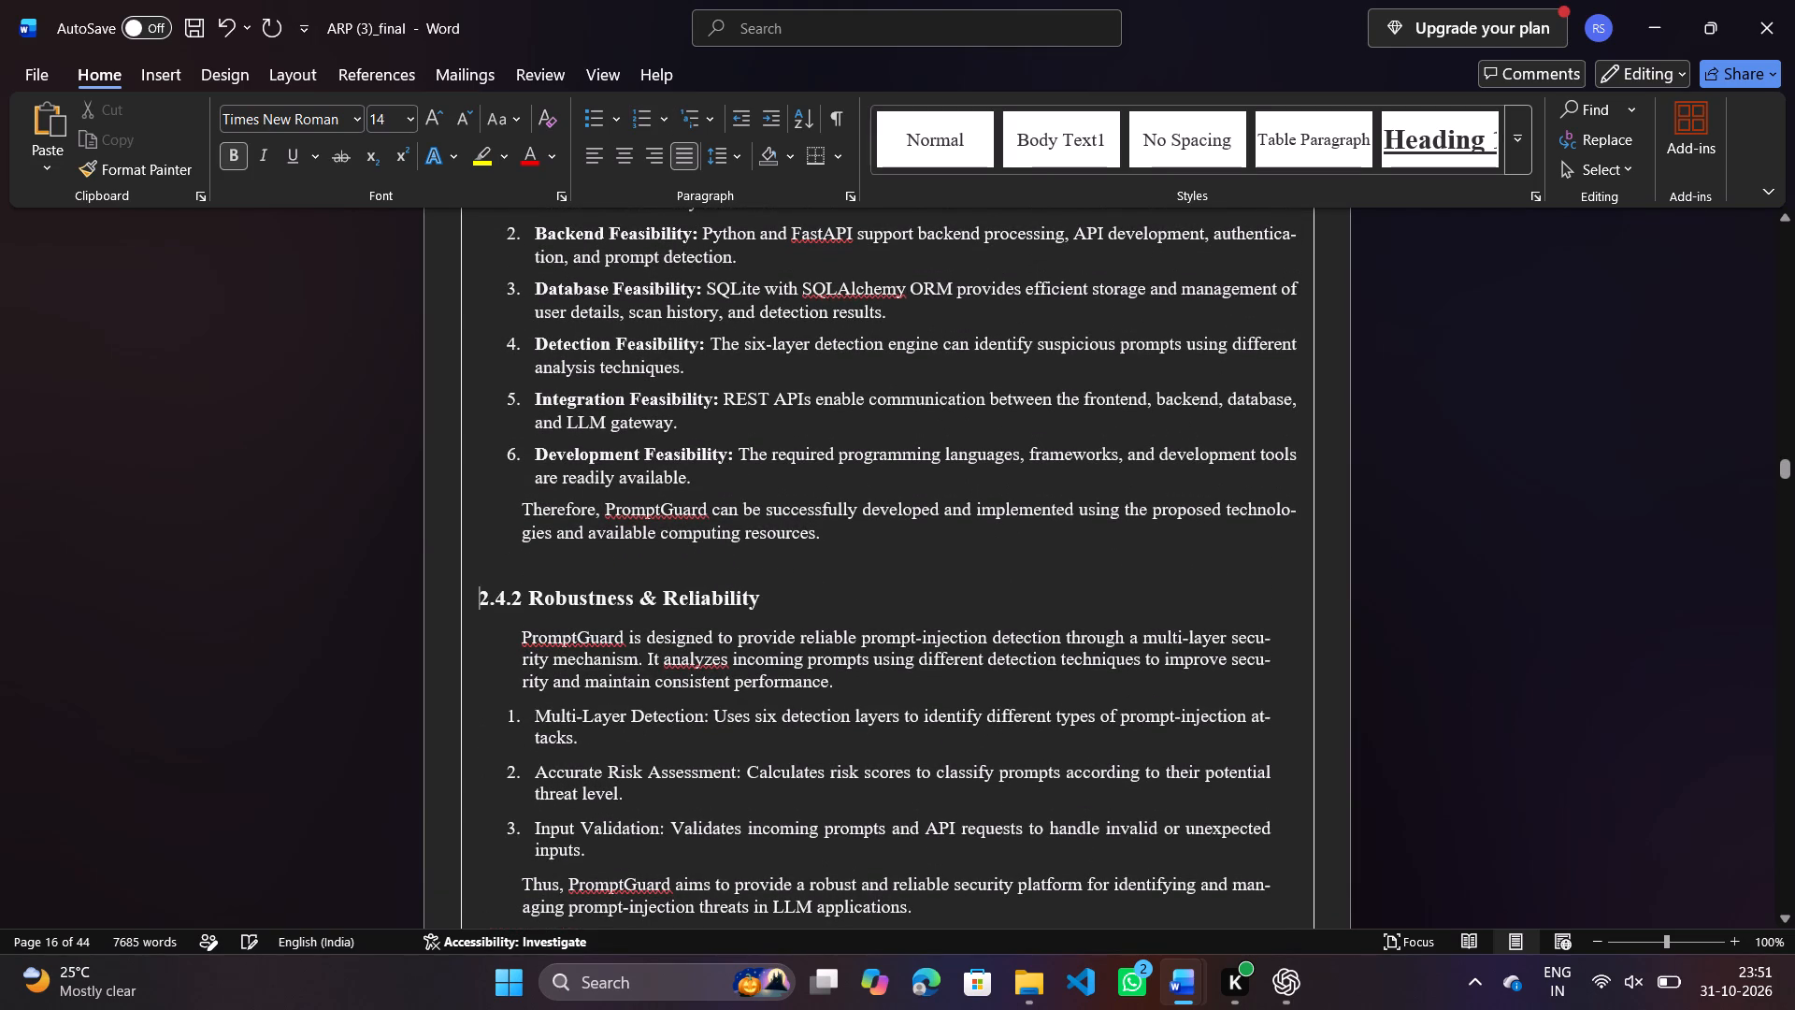
key(BackSpace)
key(BackSpace)
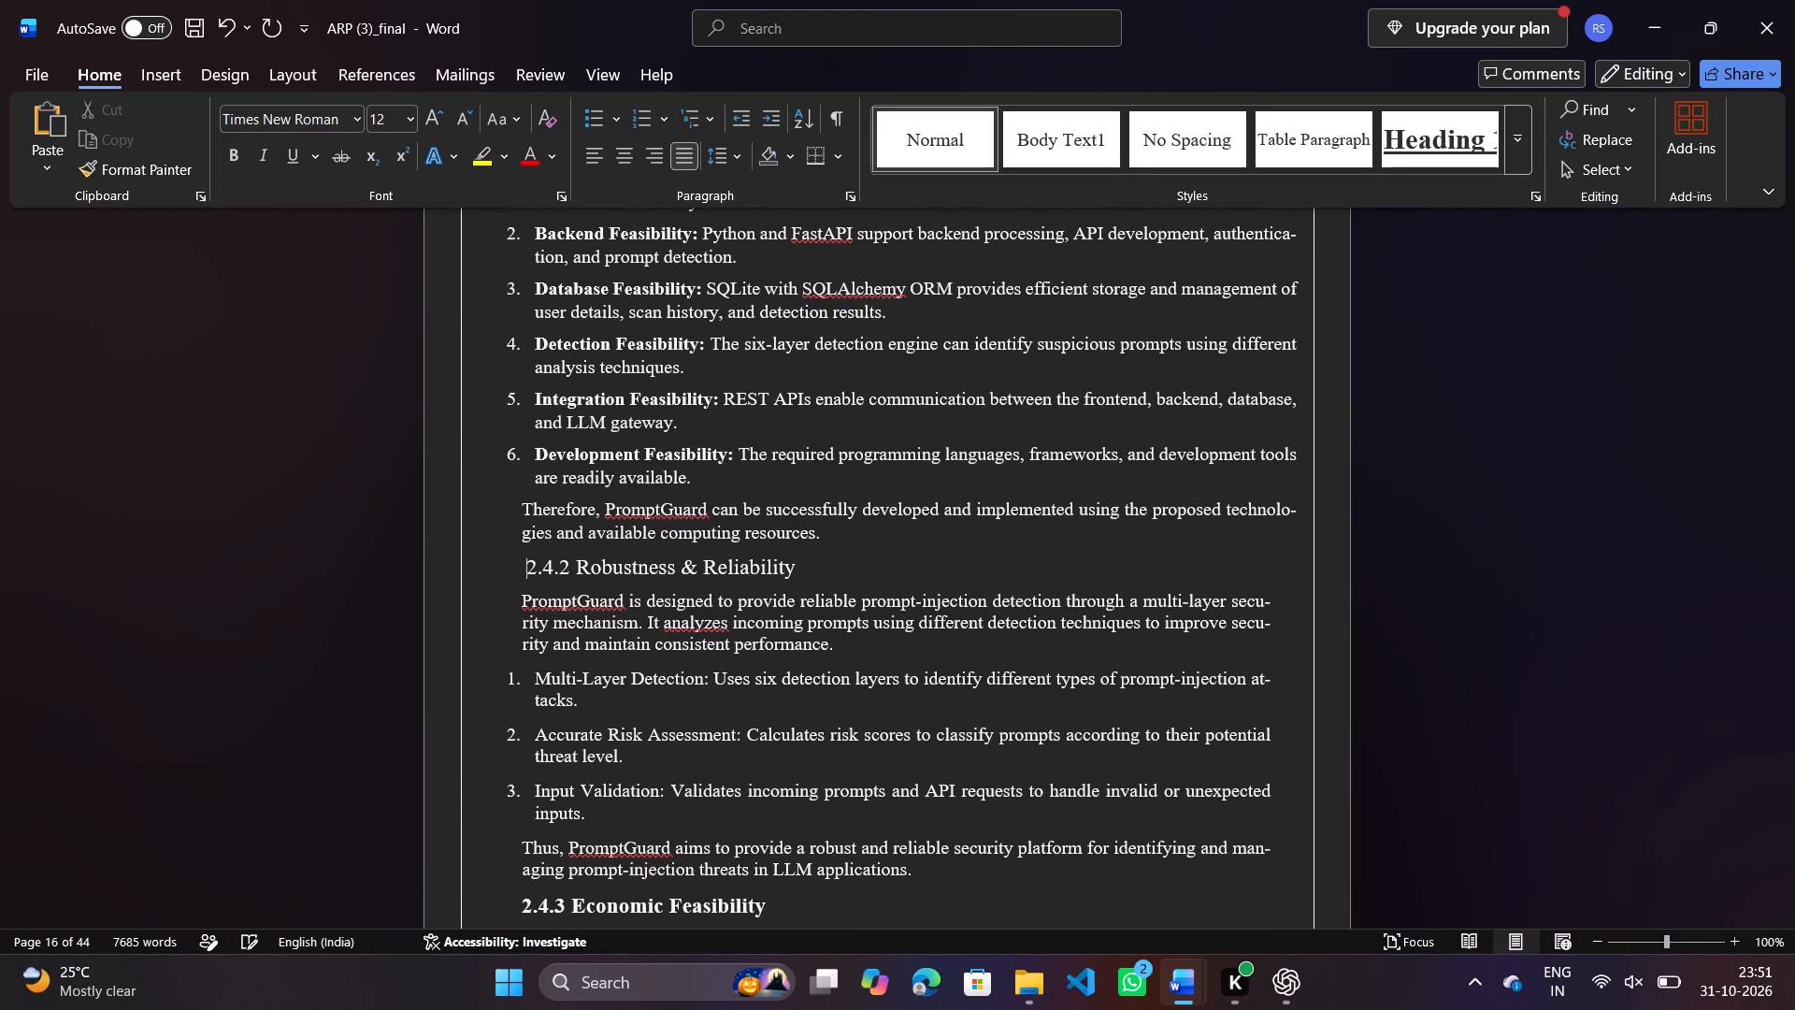
key(BackSpace)
key(BackSpace)
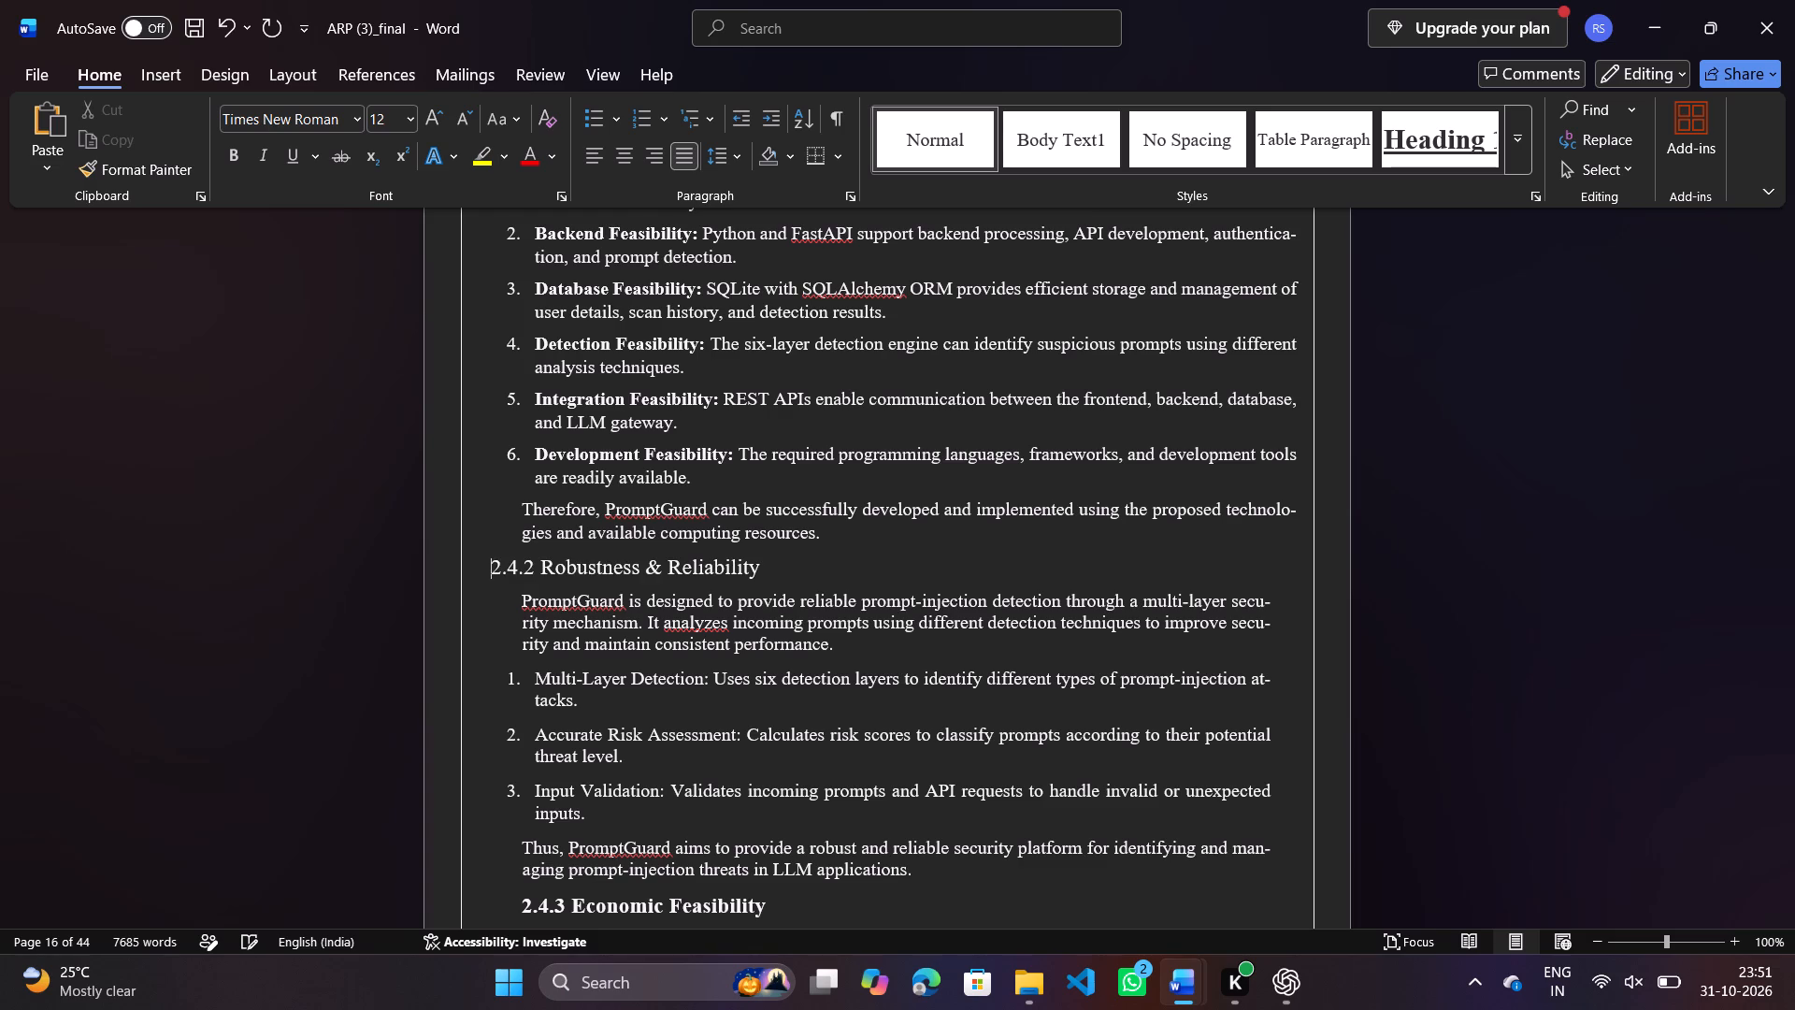
Delete list item 5, Maintenance Cost, and the closing "Therefore, PromptGuard" paragraph from section 2.4.3.
scroll(609, 649, down, 1)
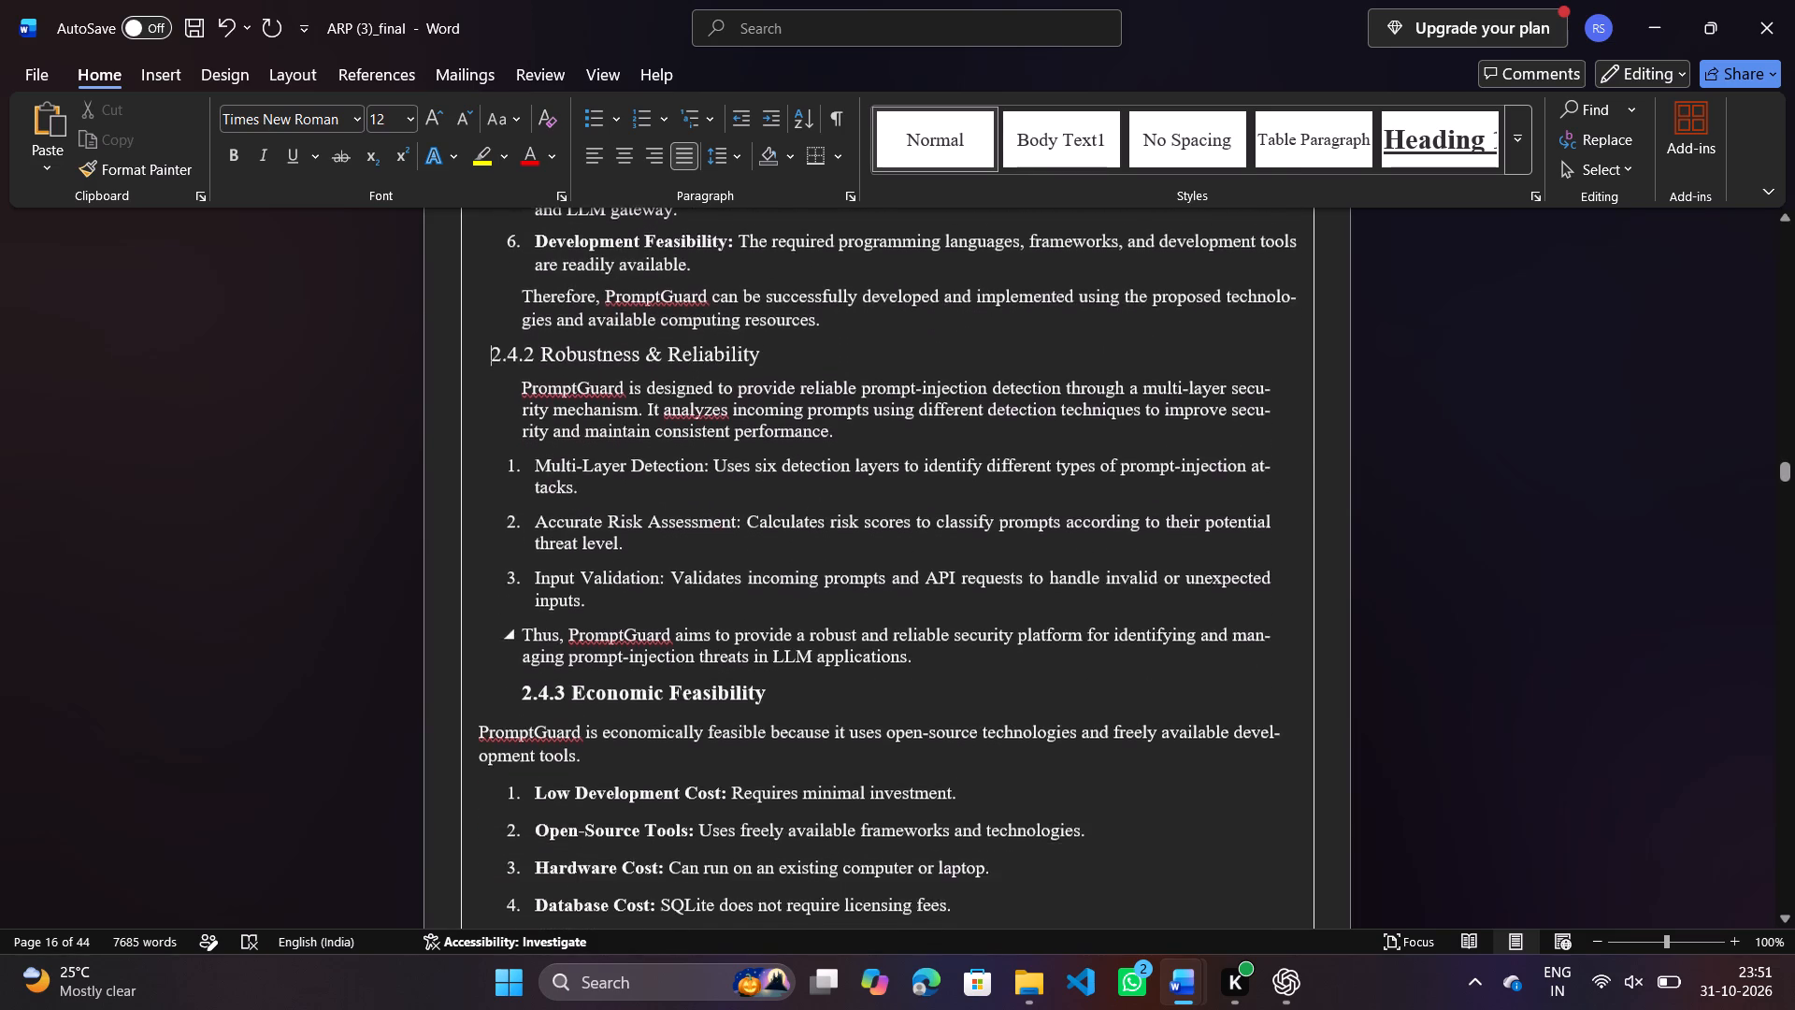
scroll(609, 649, down, 2)
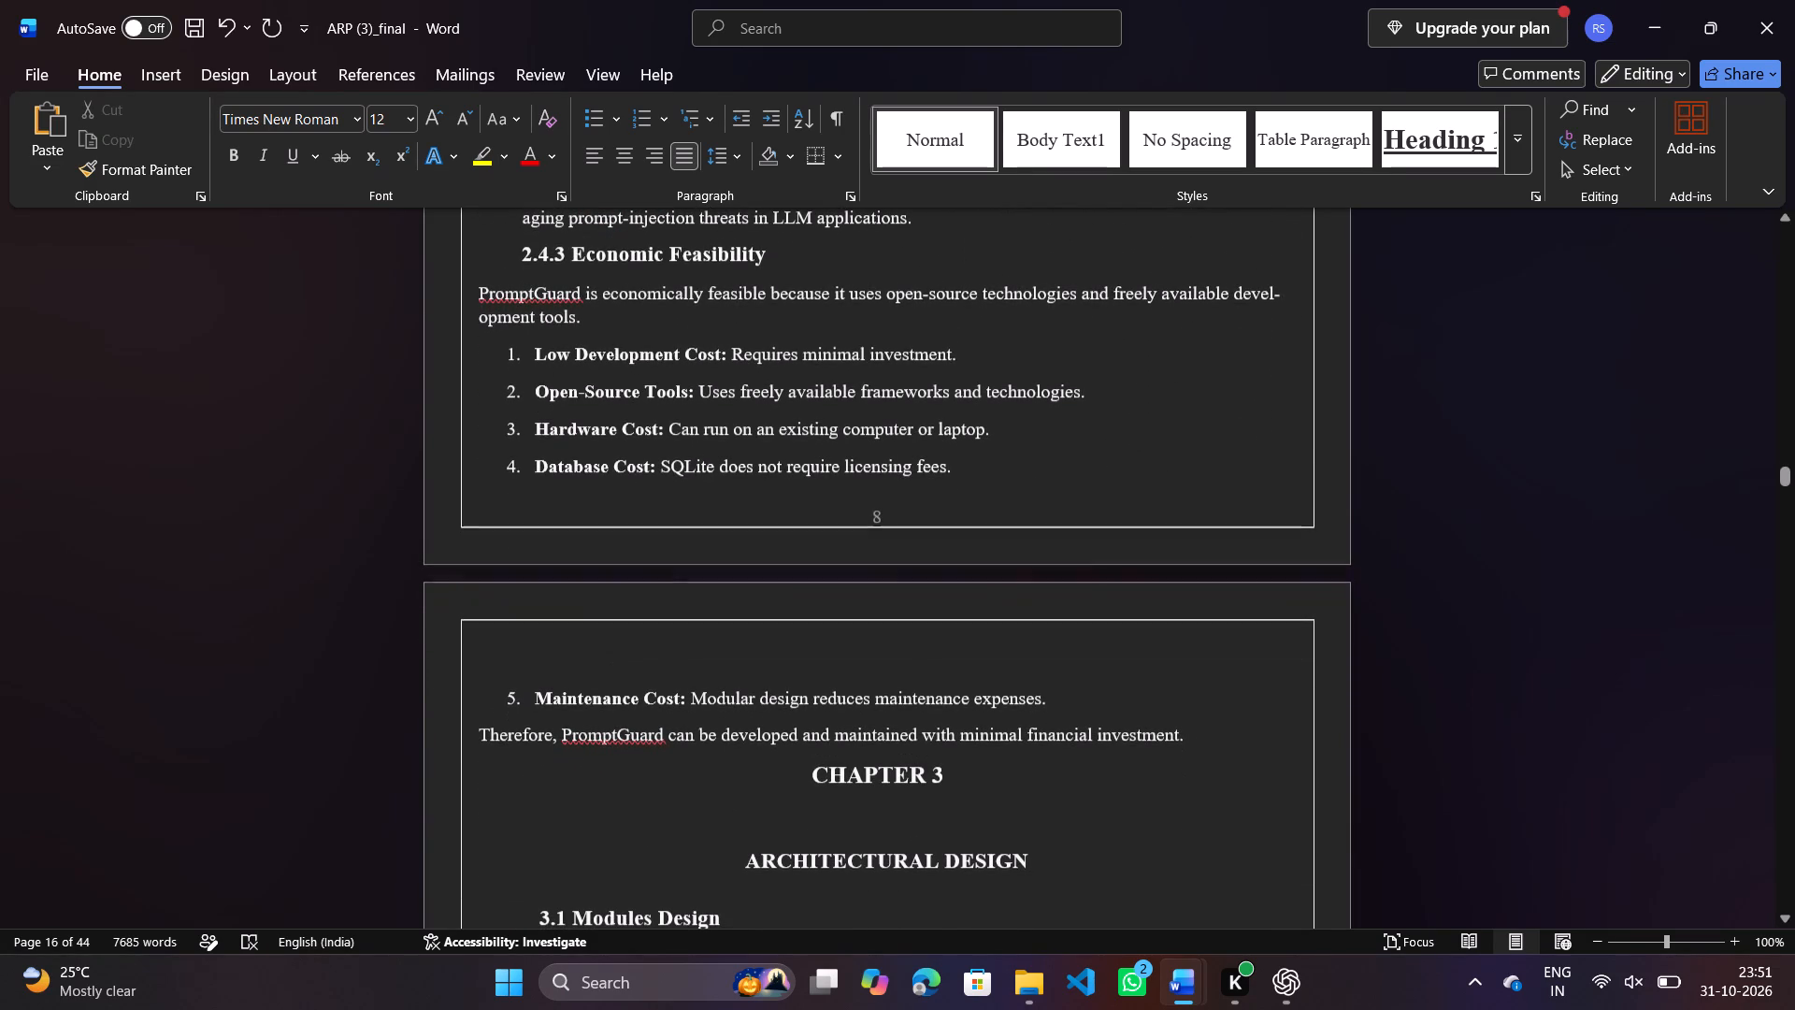
drag(1197, 741, 372, 705)
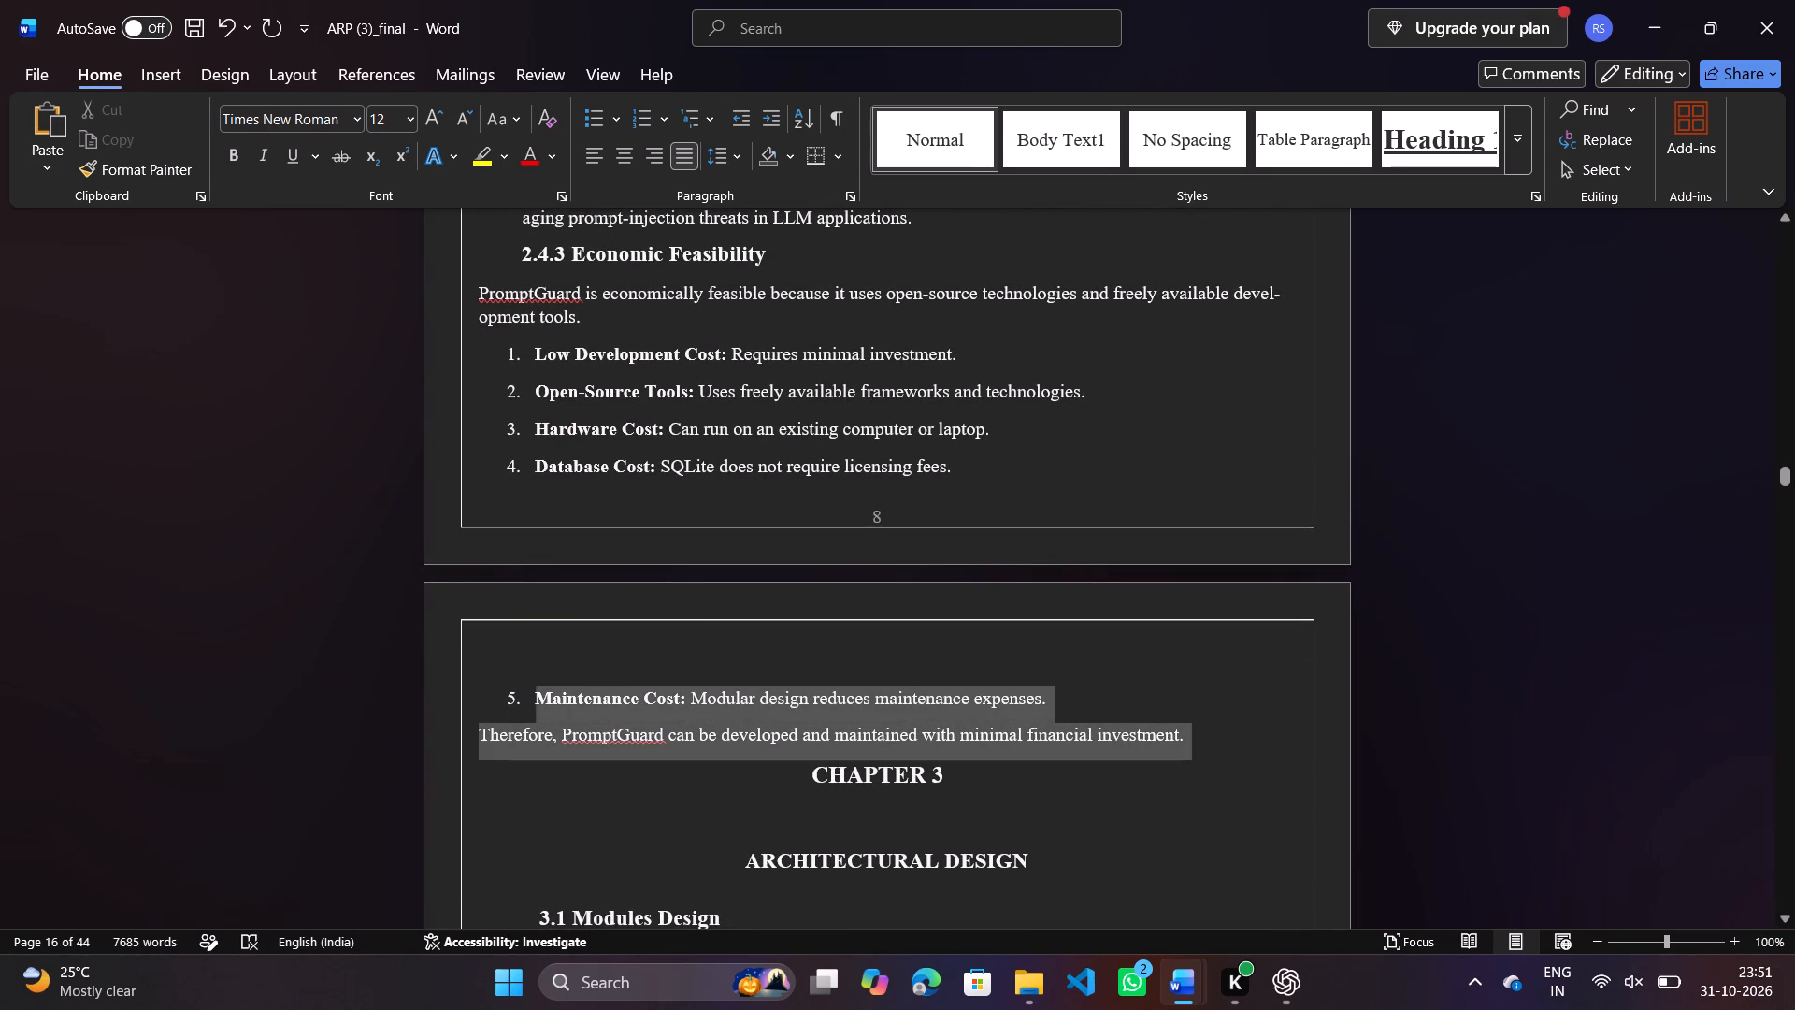
drag(372, 705, 307, 701)
key(BackSpace)
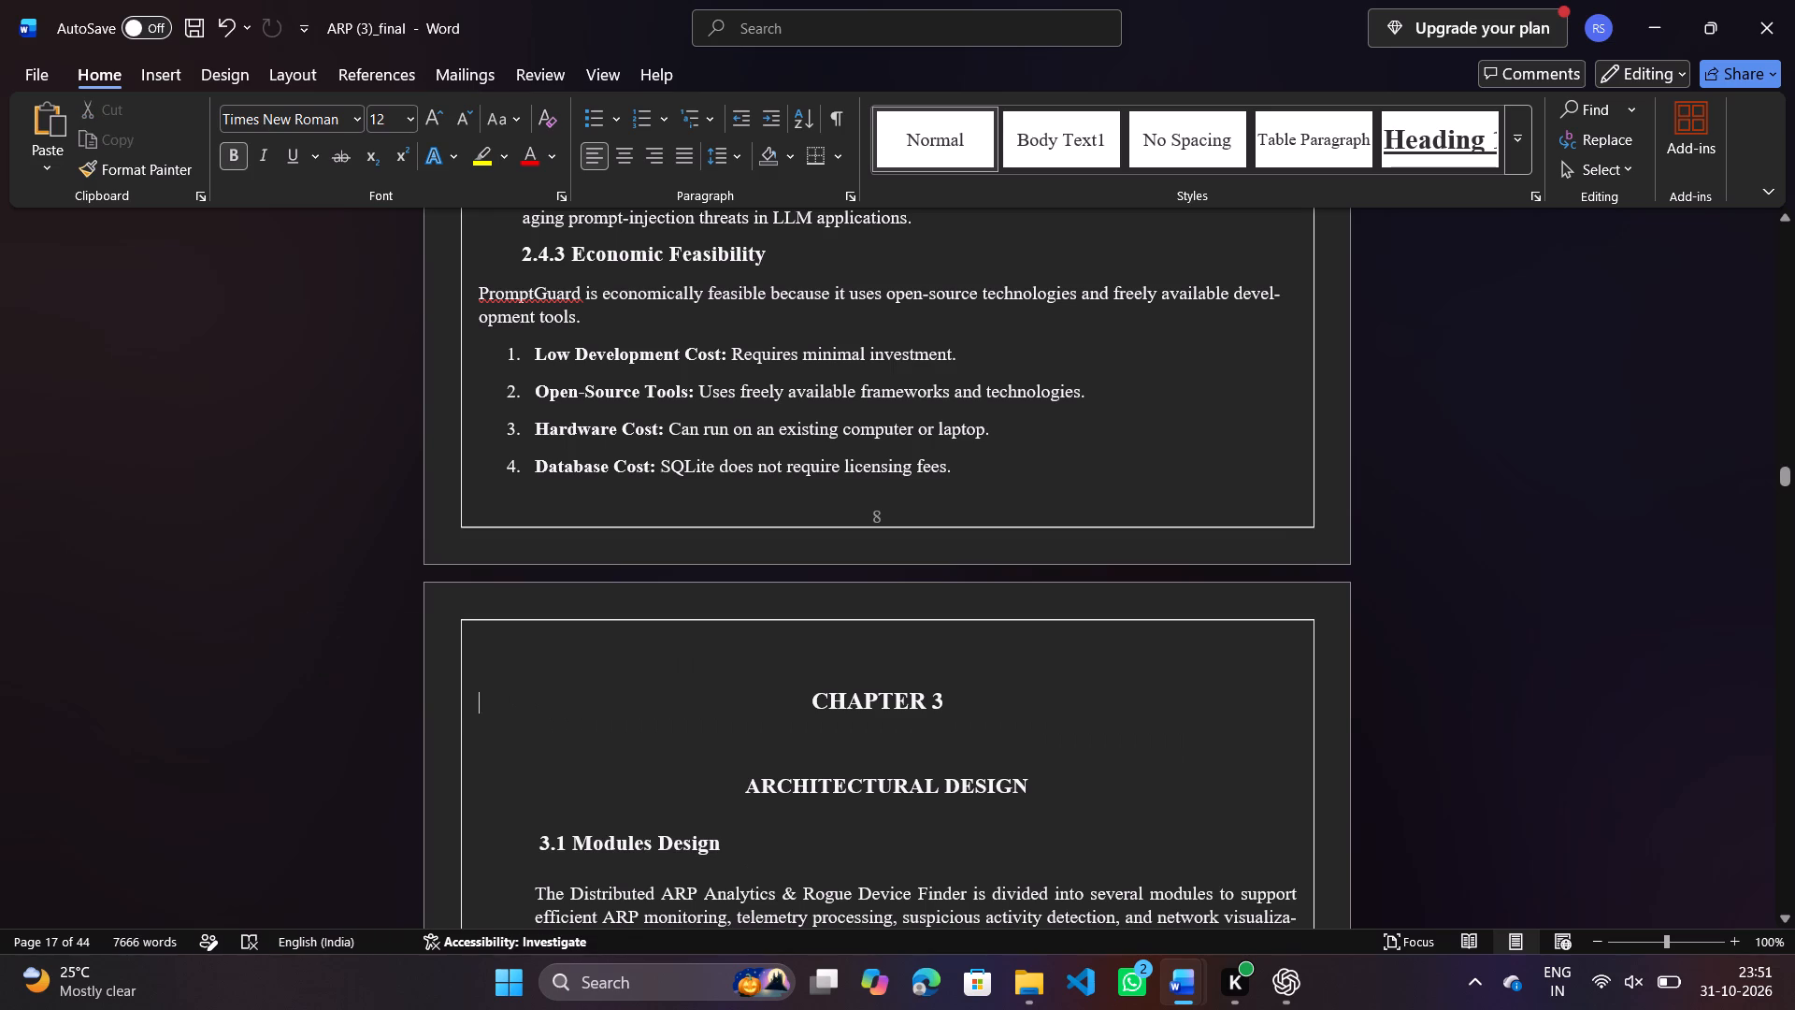
Reduce the indent of the 2.4.3 Economic Feasibility heading to align it with the page margin.
scroll(598, 664, up, 1)
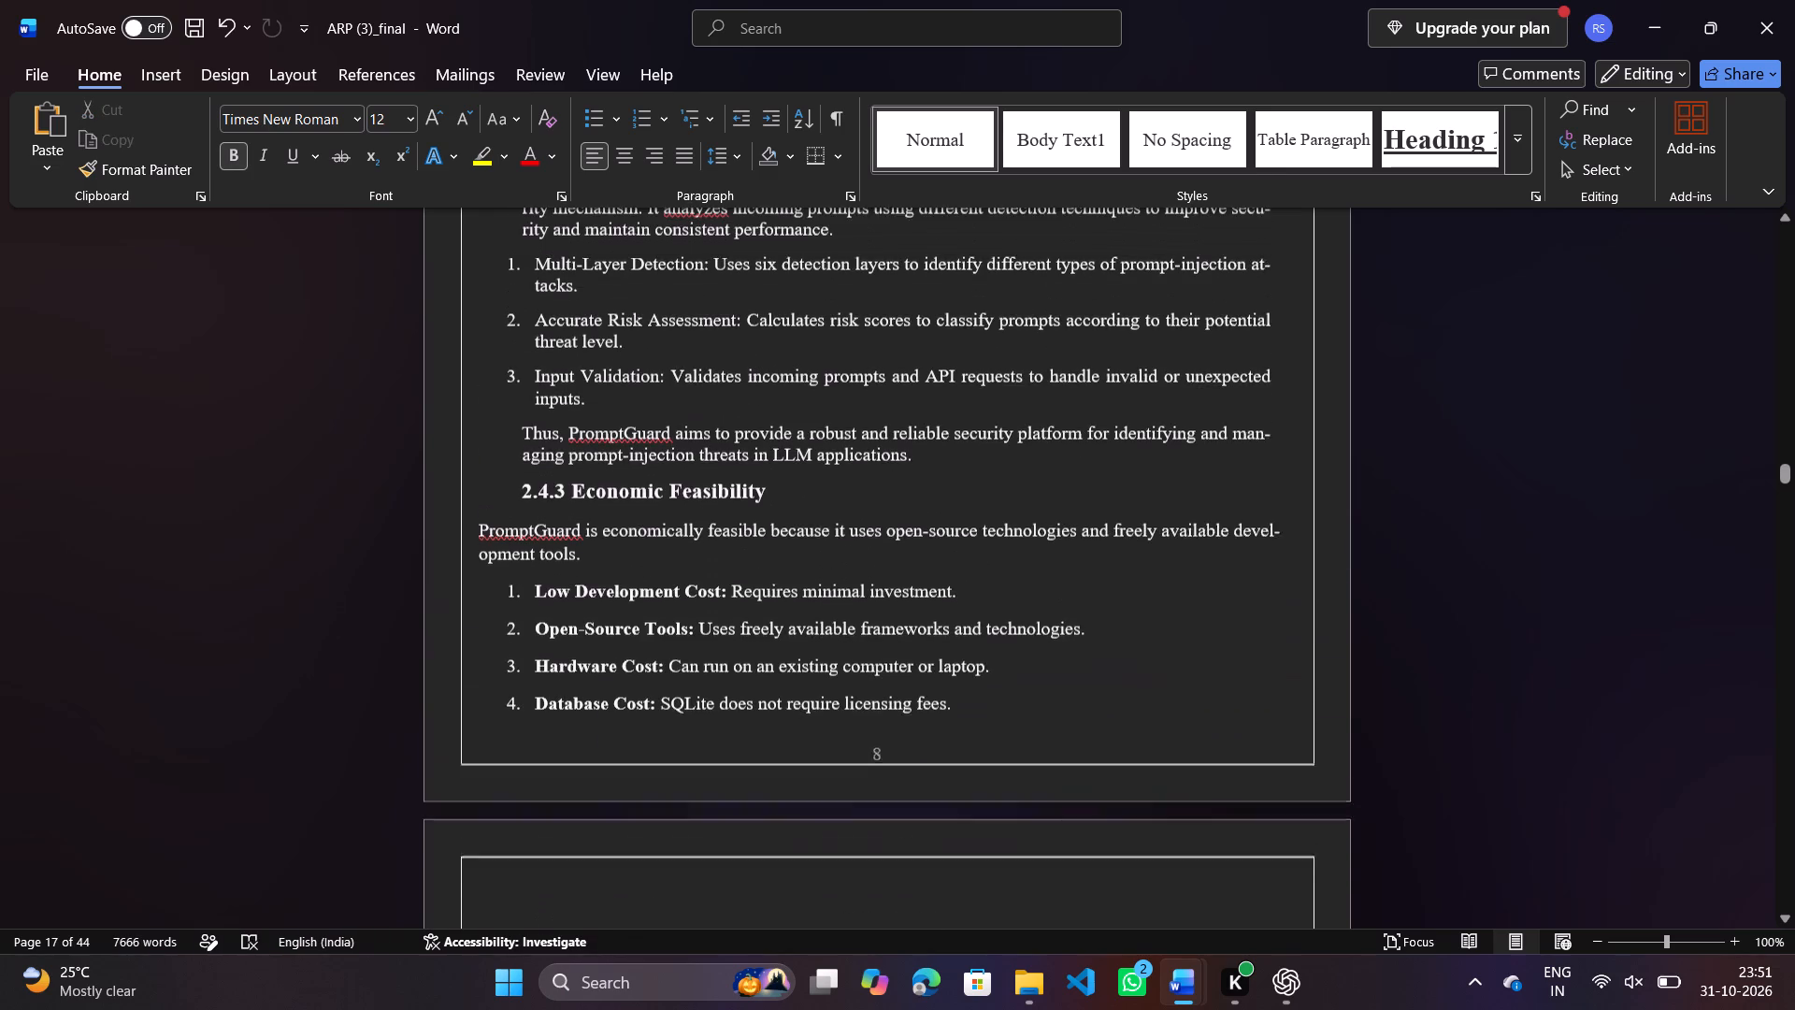
click(522, 532)
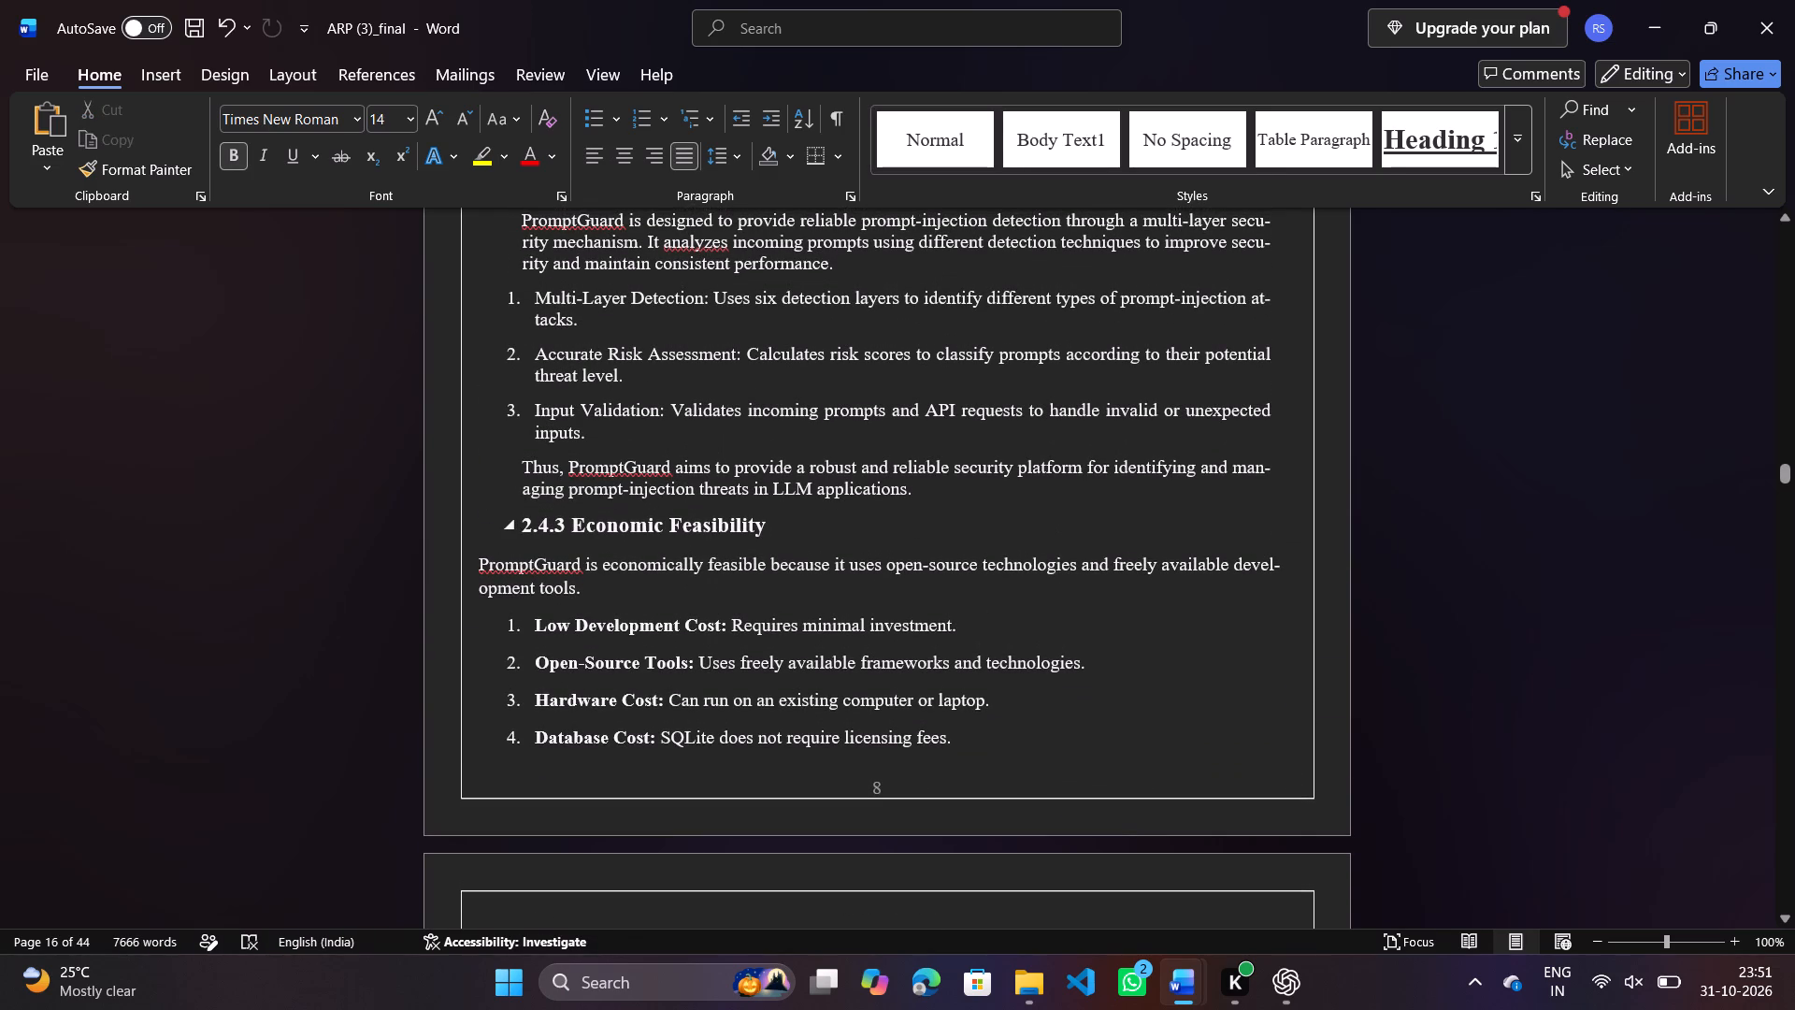
key(BackSpace)
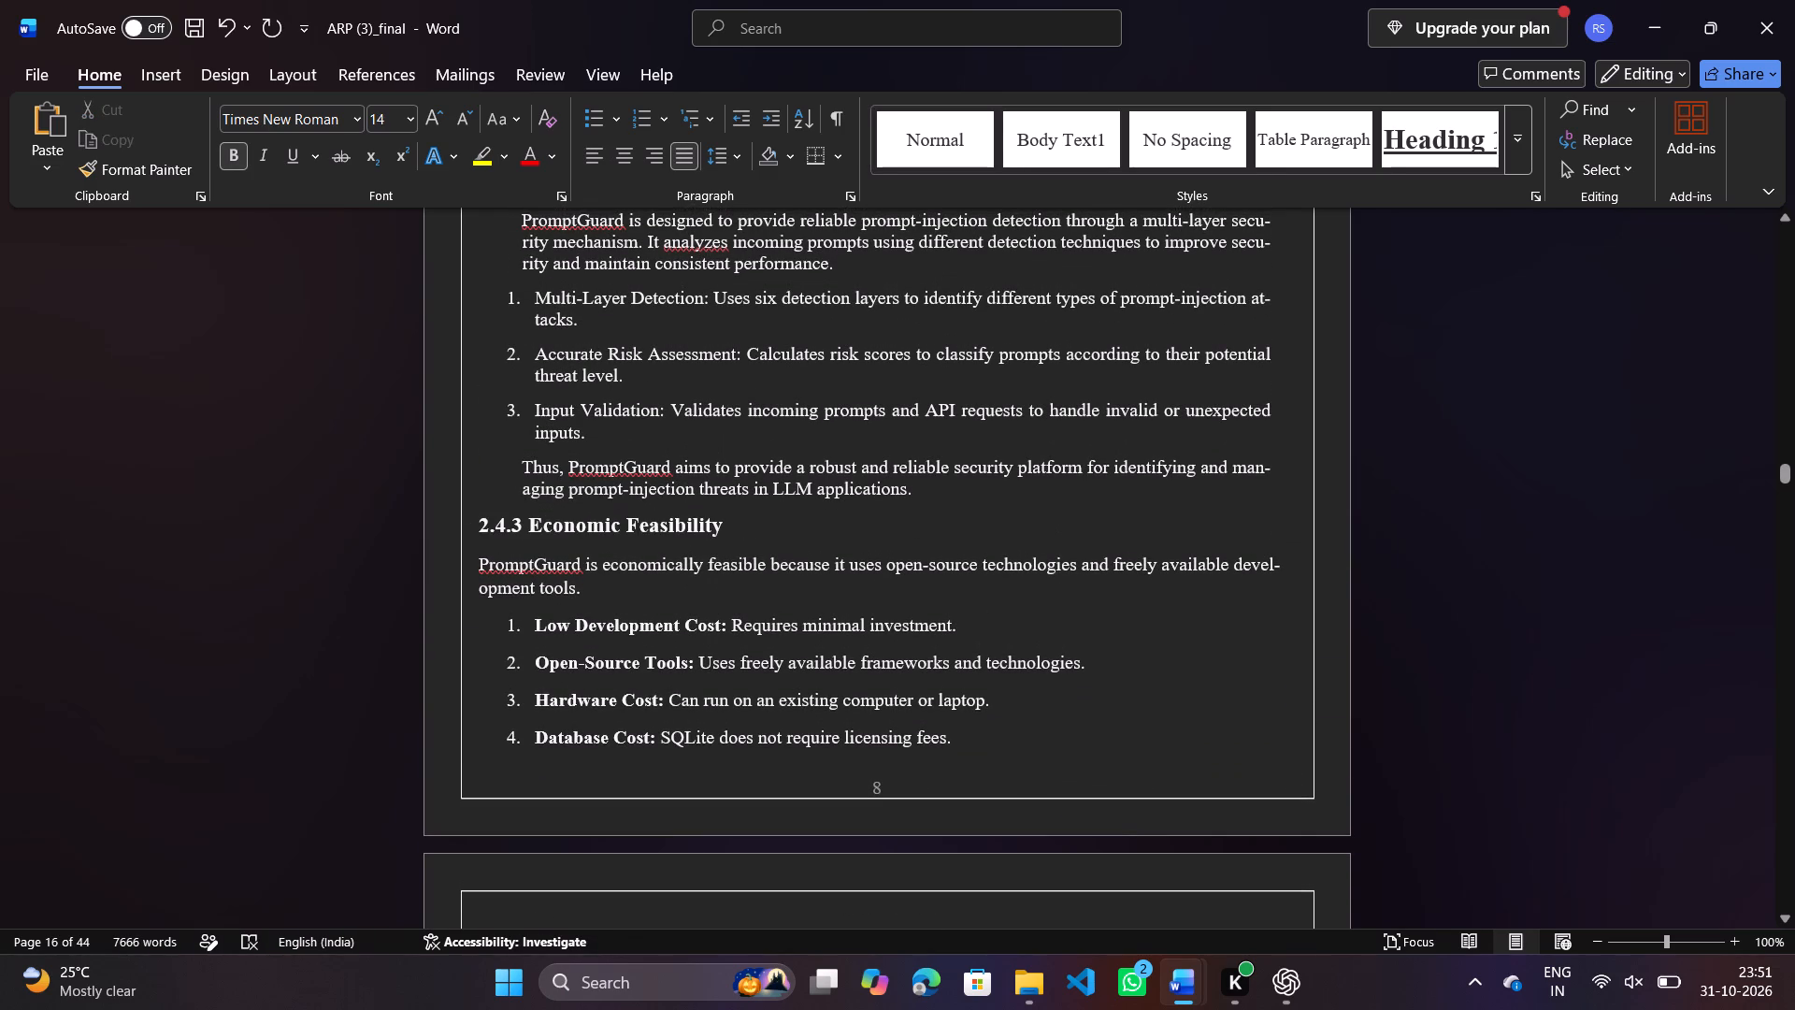
Indent the first line of the introductory paragraph under 2.4.3 Economic Feasibility with six spaces.
click(479, 560)
key(space)
key(space)
key(space)
key(space)
key(space)
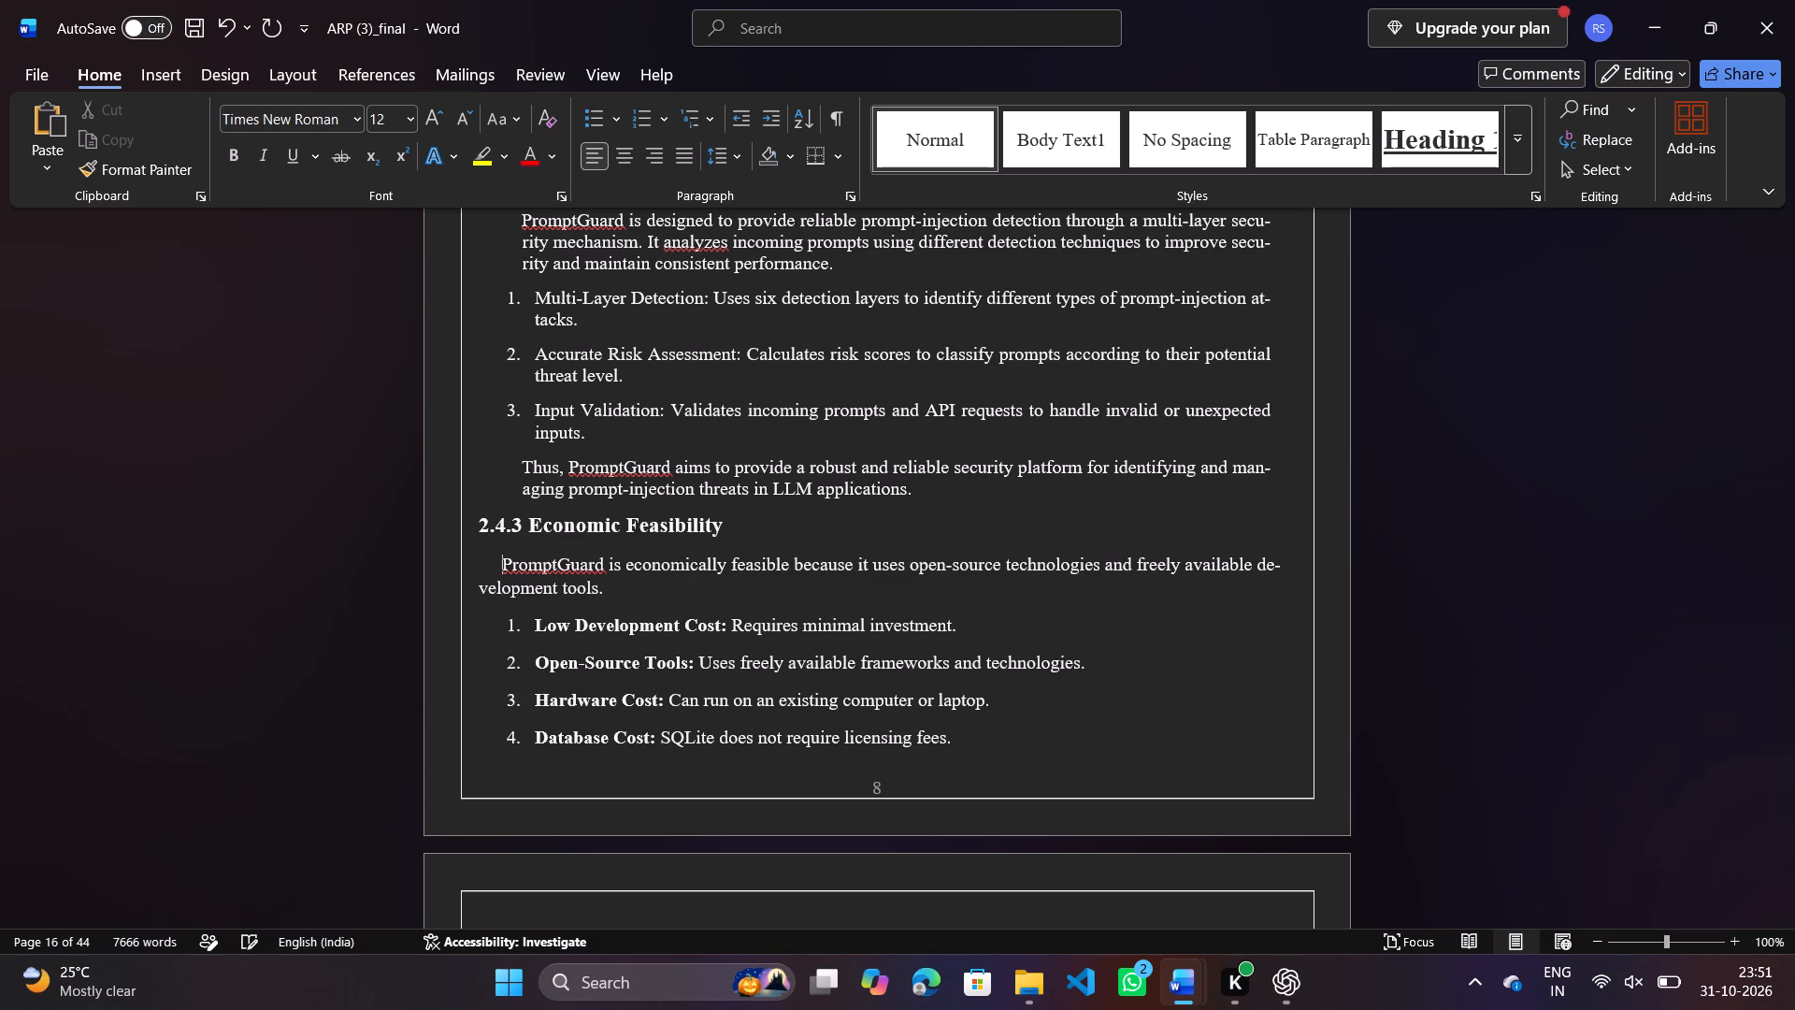
key(space)
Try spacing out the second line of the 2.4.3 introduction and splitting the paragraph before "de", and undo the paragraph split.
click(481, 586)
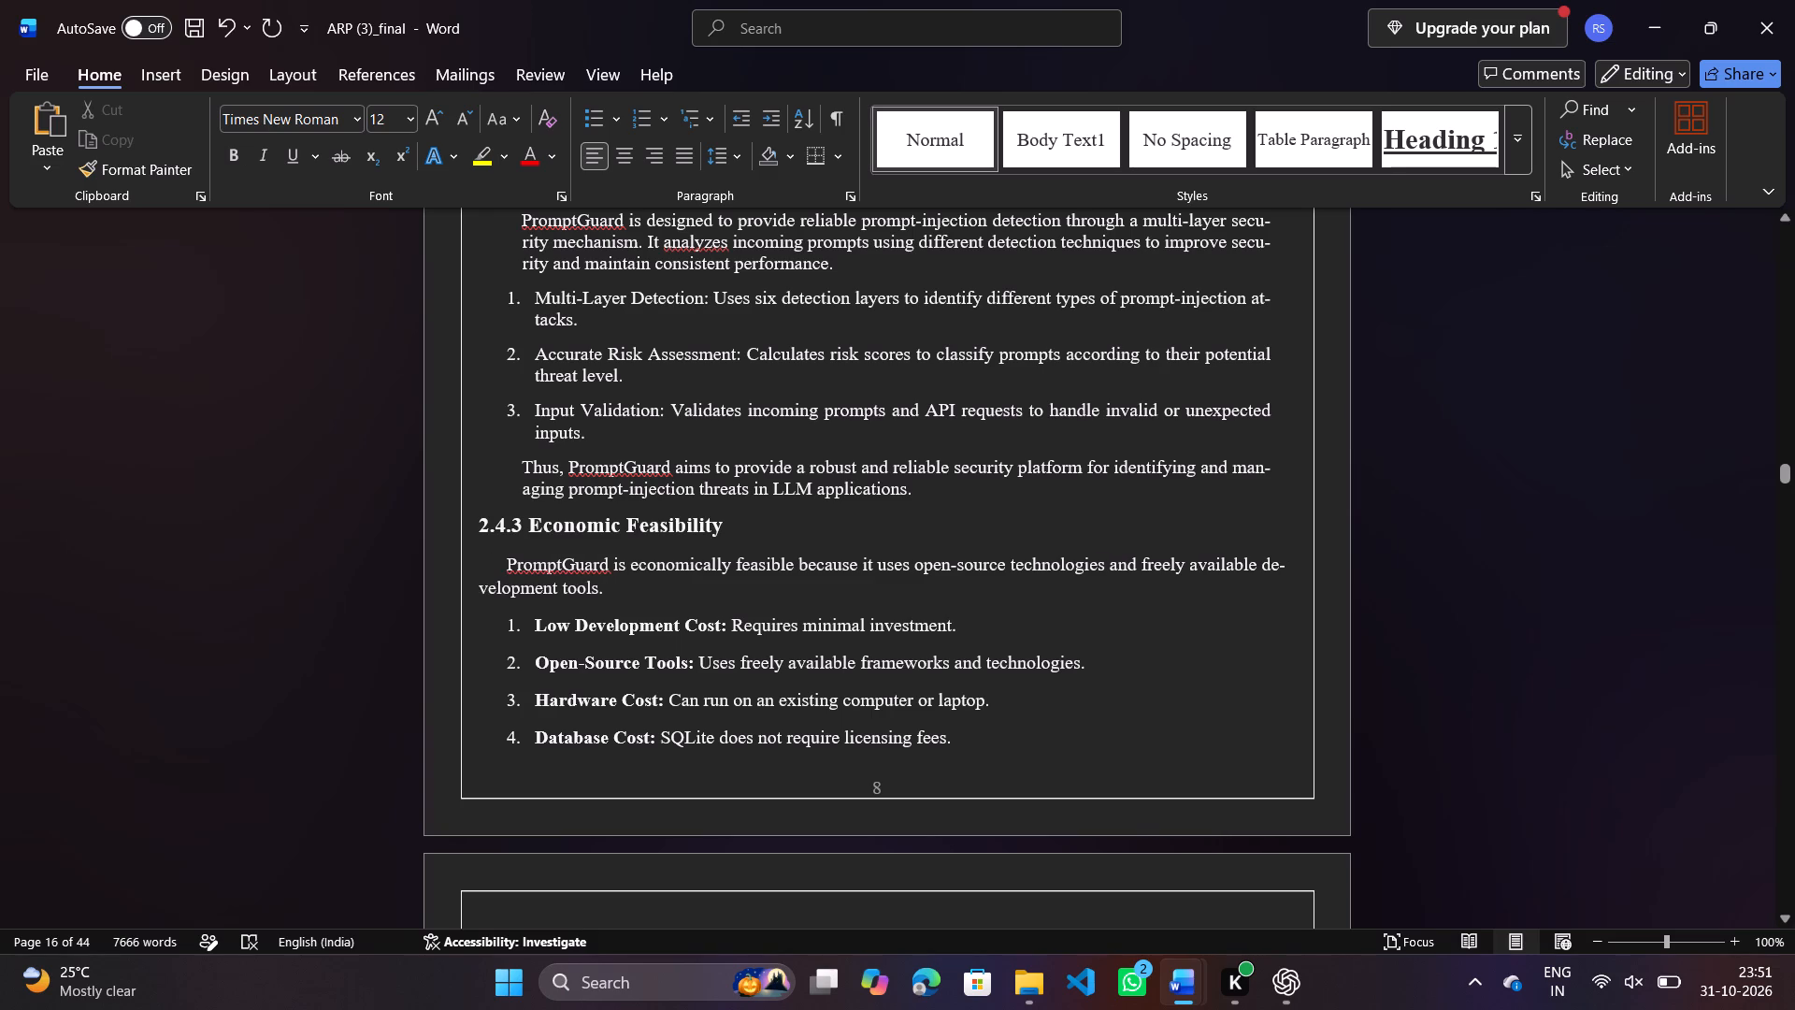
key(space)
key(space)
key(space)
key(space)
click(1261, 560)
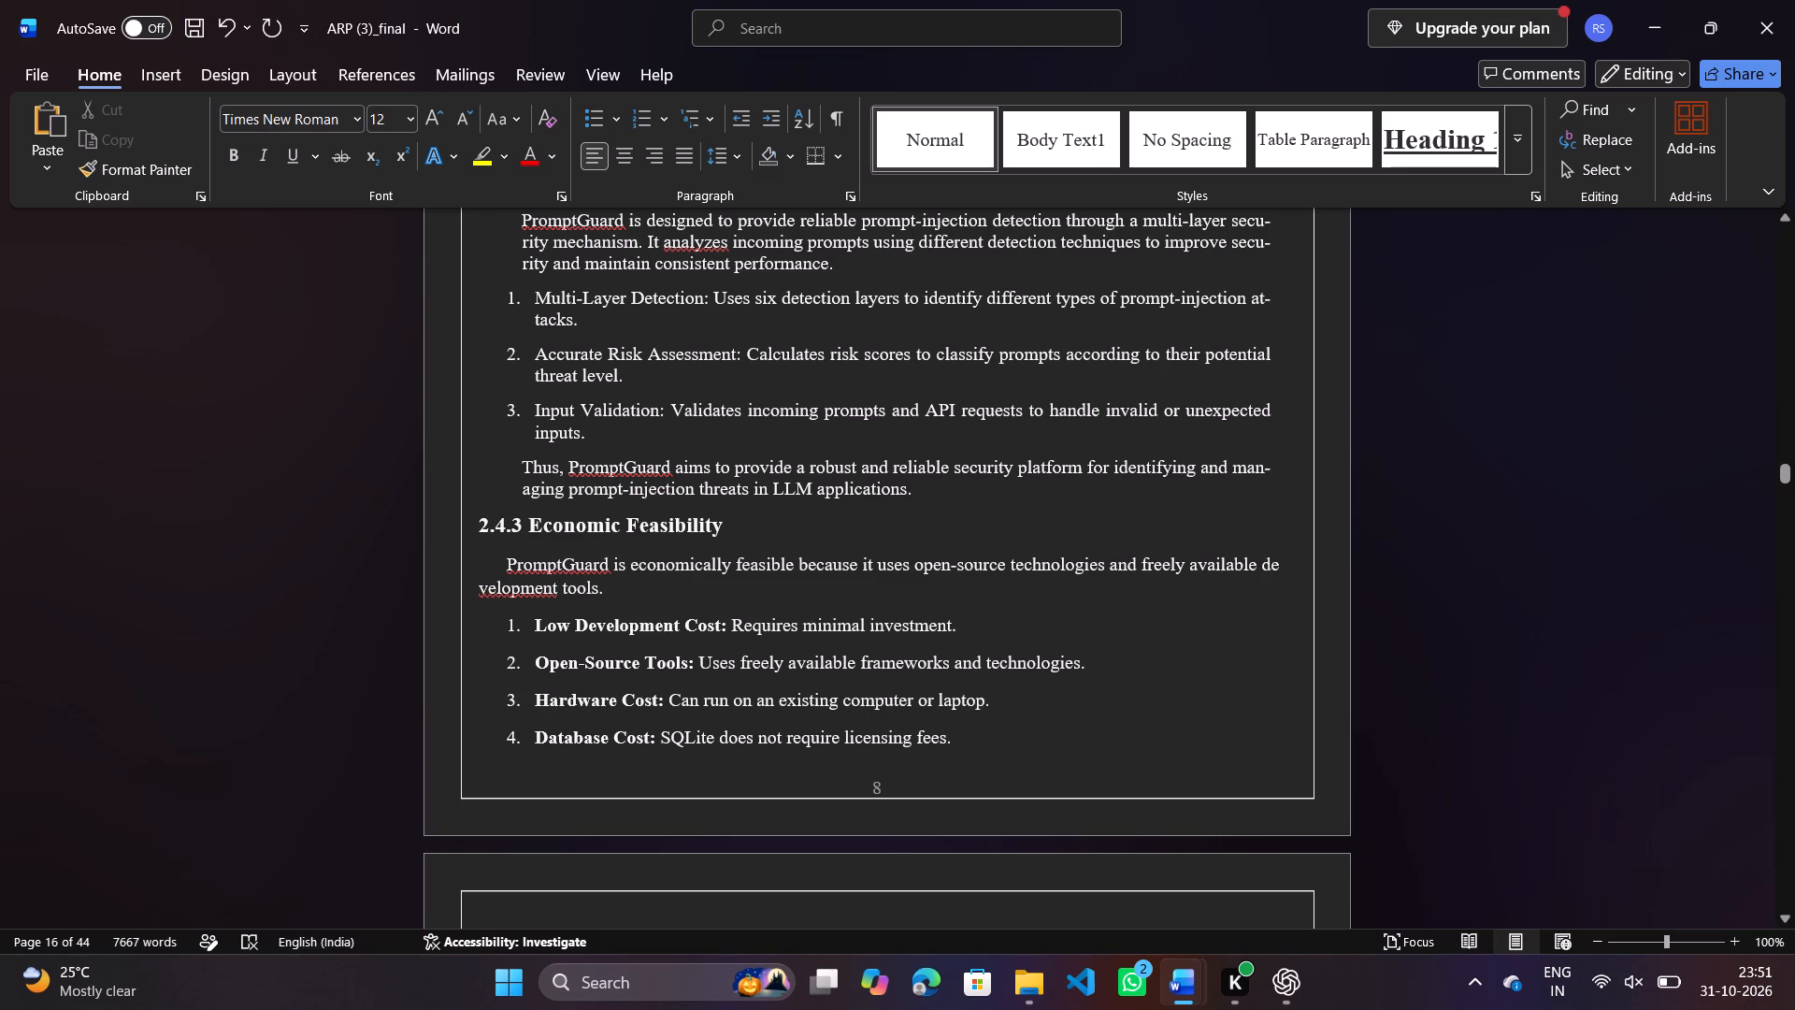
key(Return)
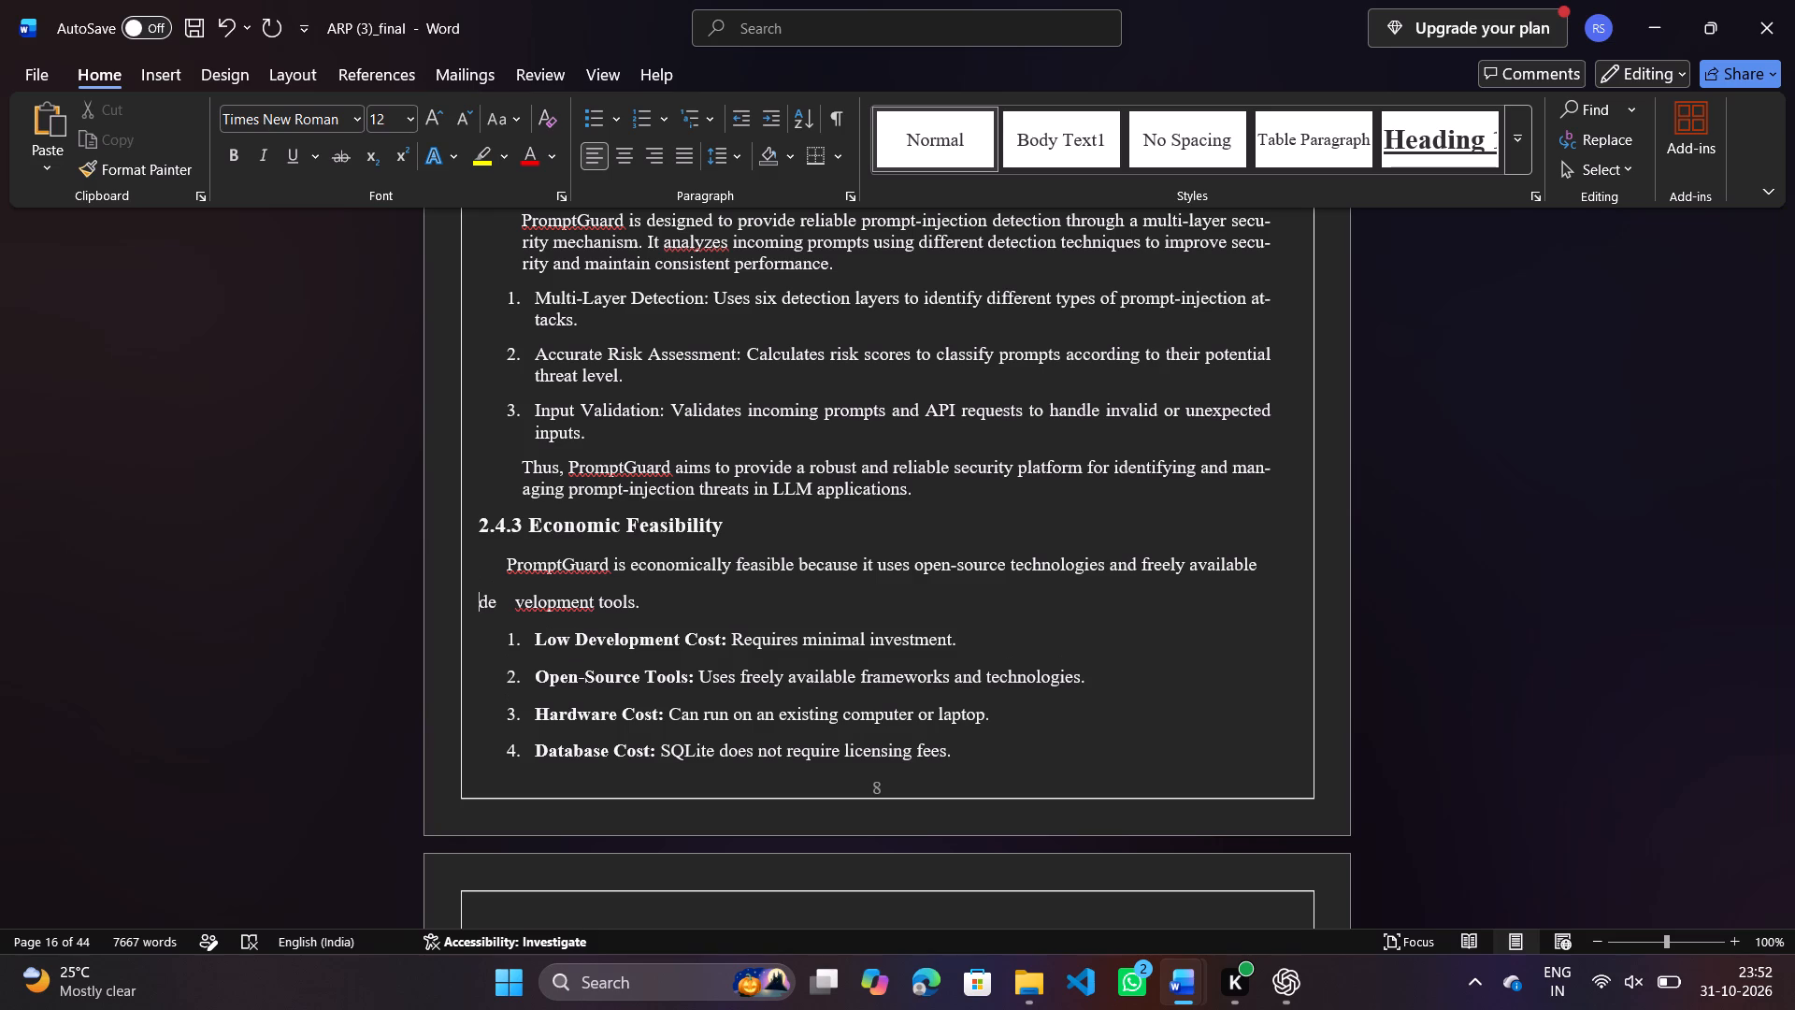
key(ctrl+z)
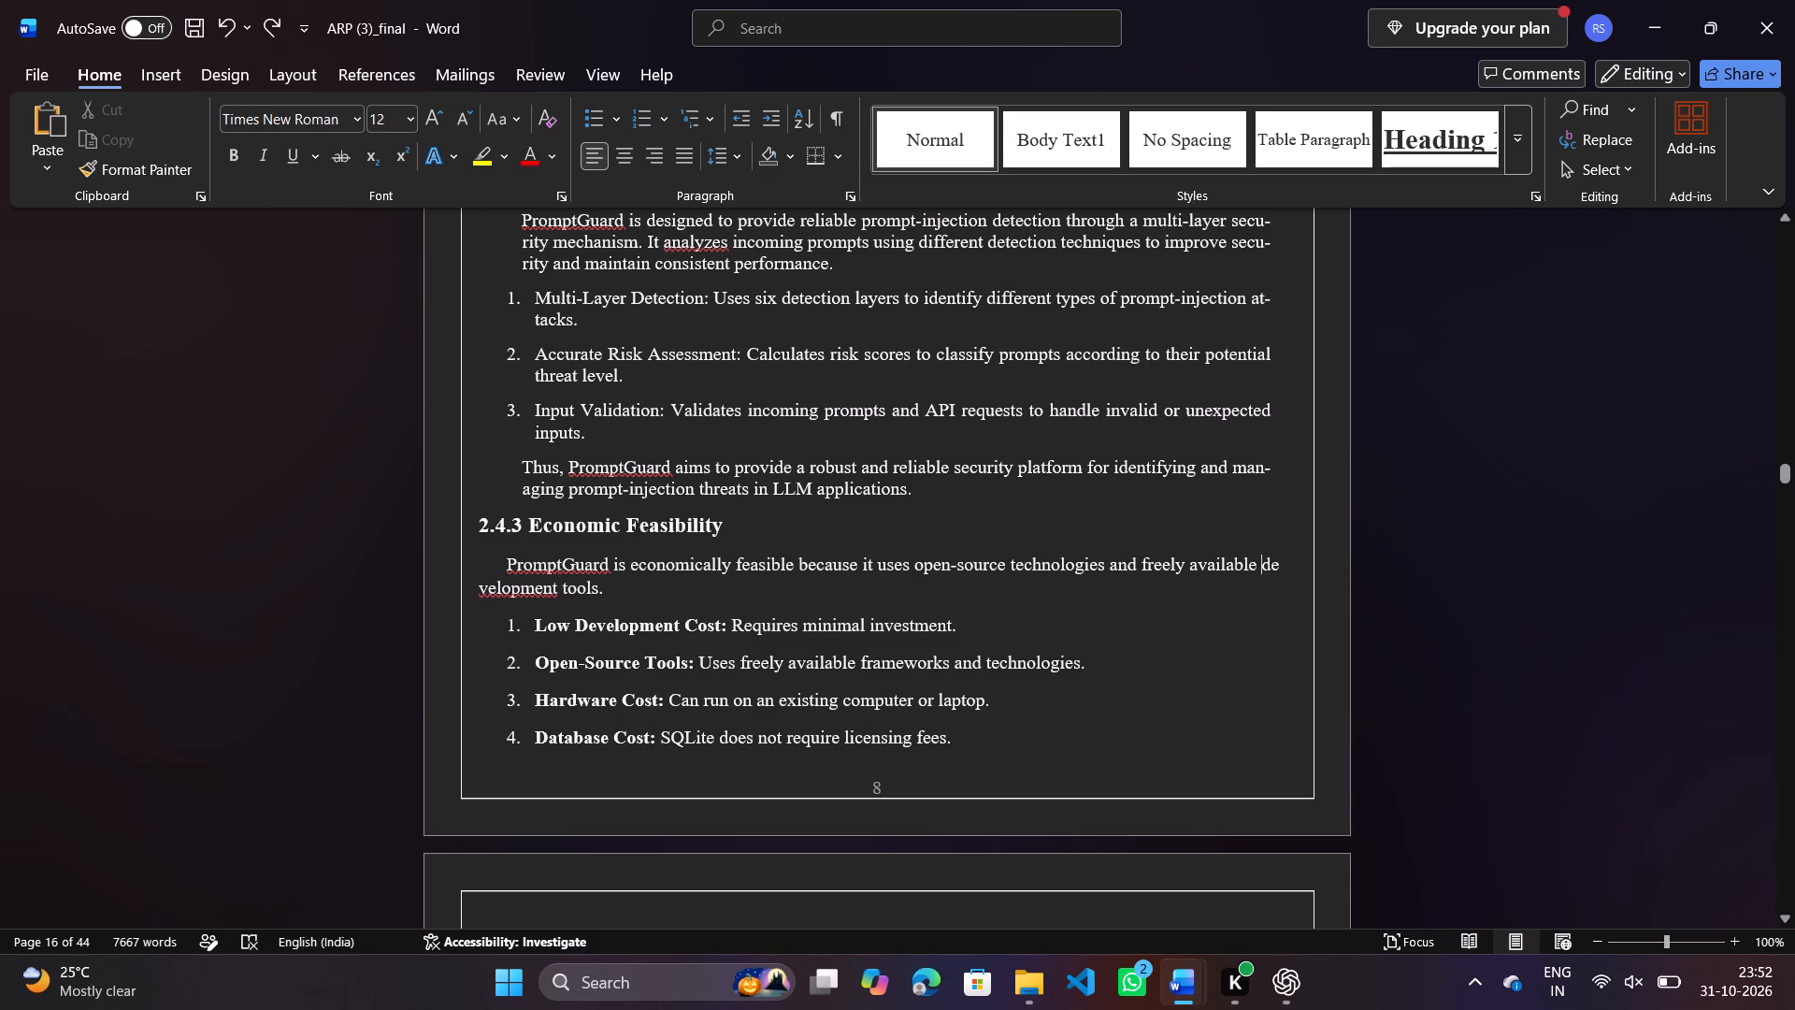
Add spaces after "freely available" in the 2.4.3 introduction and rejoin the split word as "development" on the second line.
key(space)
key(space)
key(space)
key(space)
key(space)
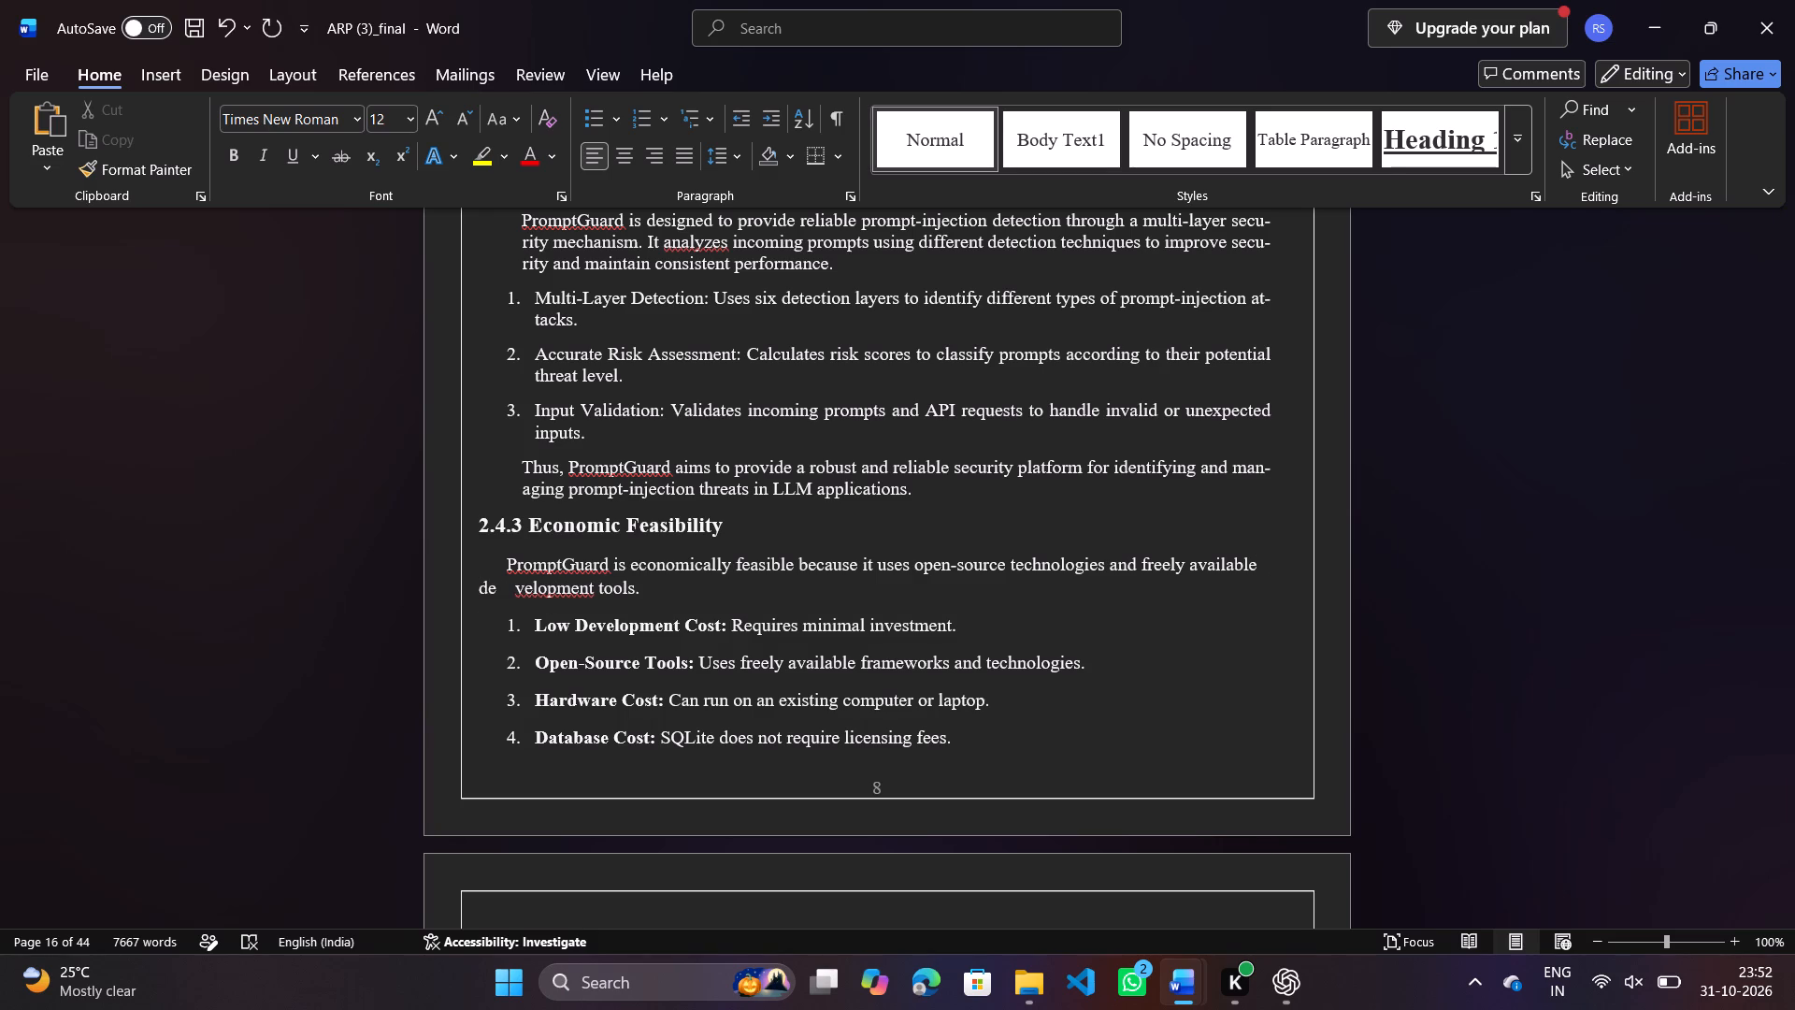
key(space)
key(space)
key(space)
click(516, 583)
text(de)
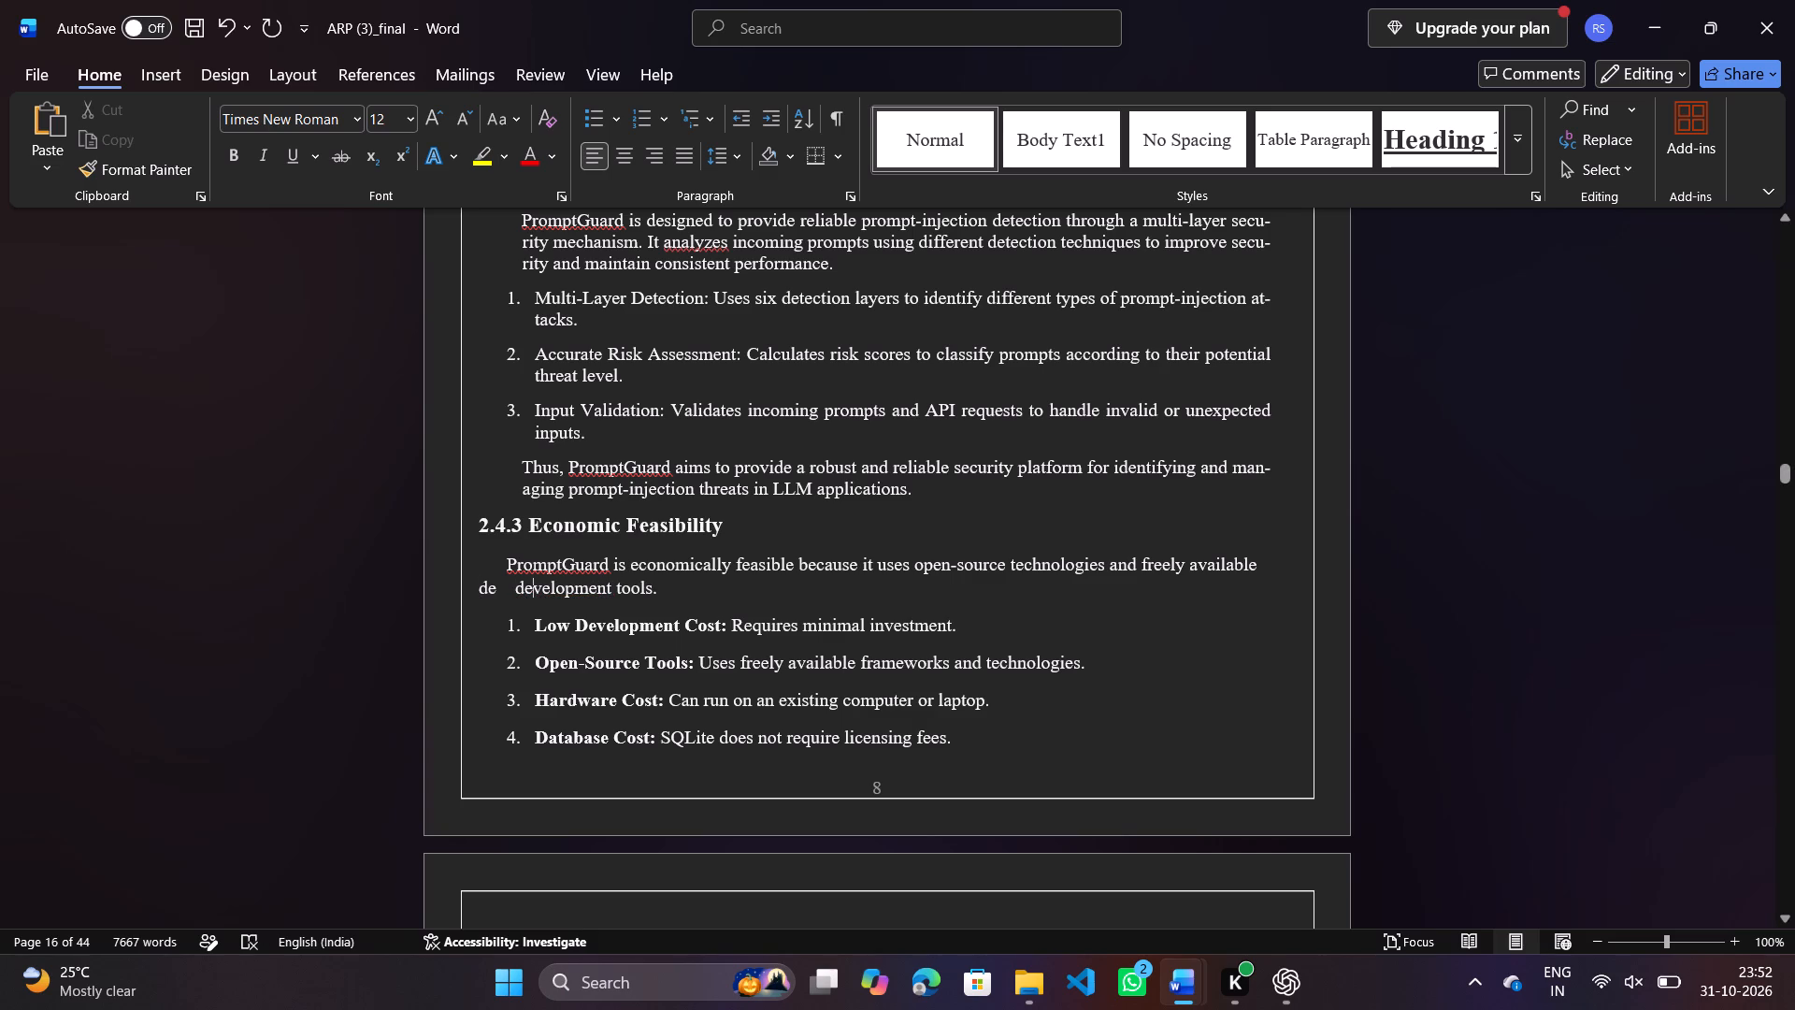
click(496, 581)
key(BackSpace)
key(BackSpace)
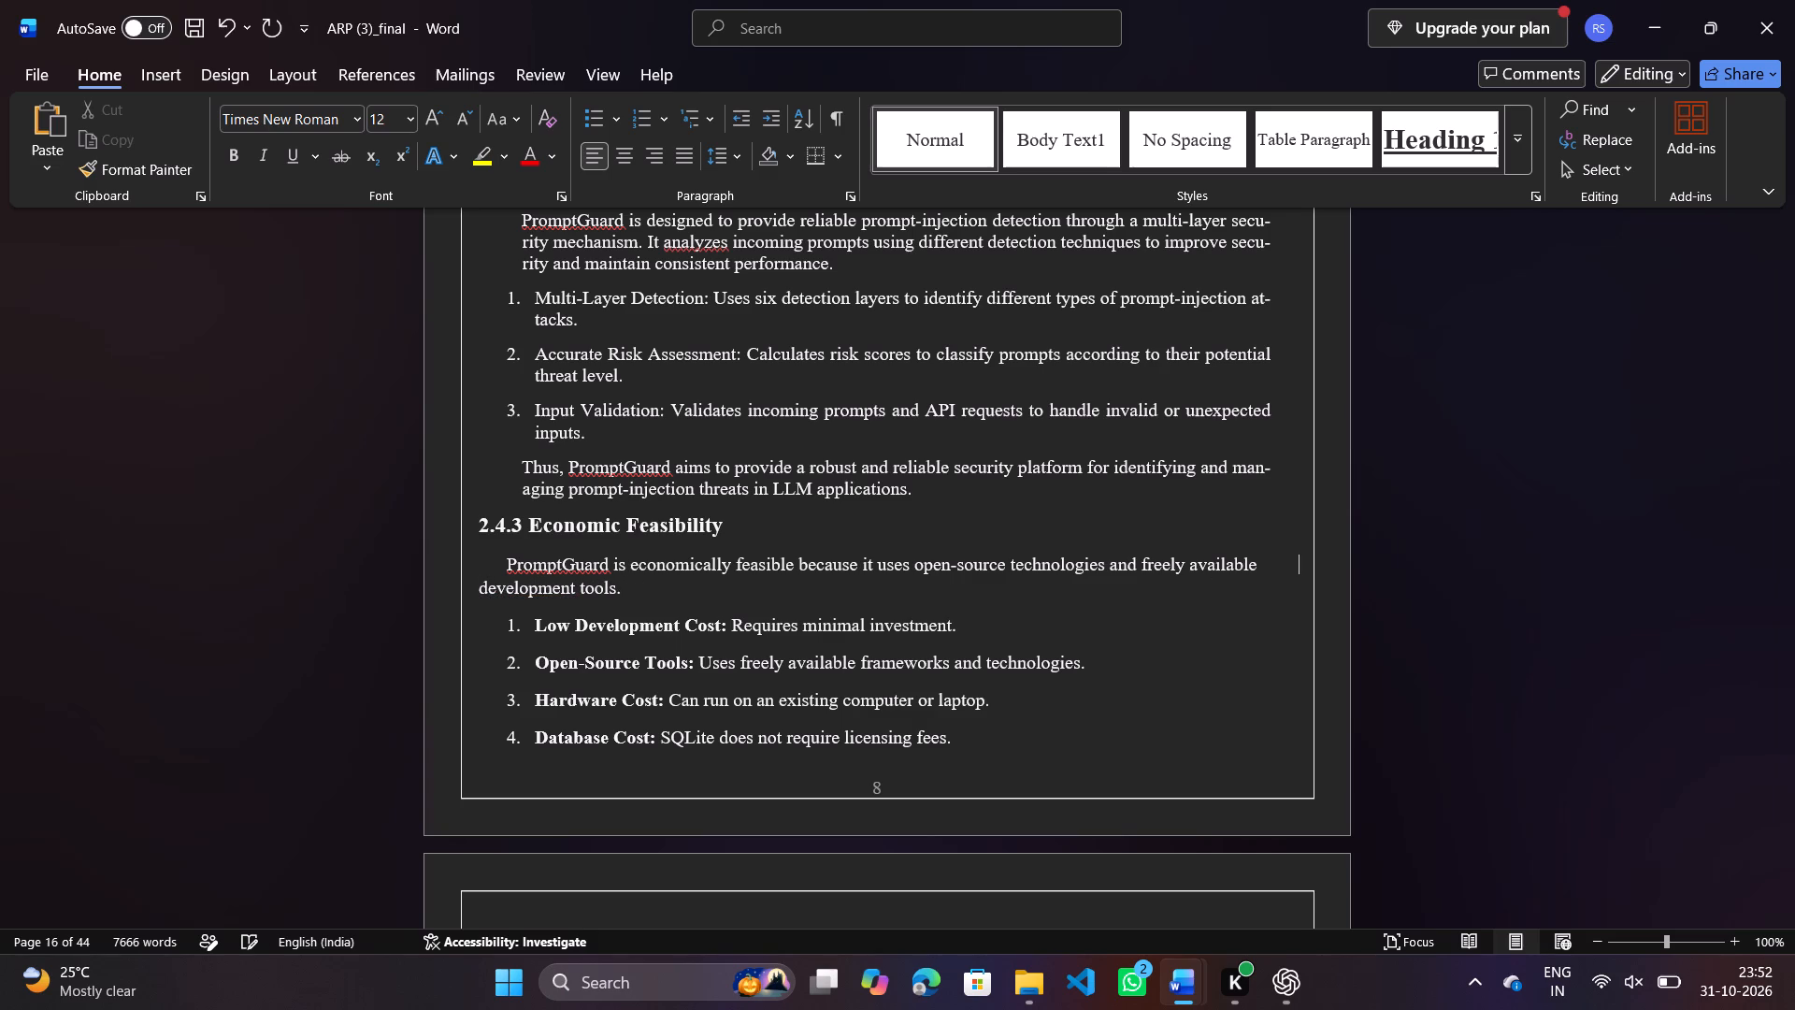
key(Left)
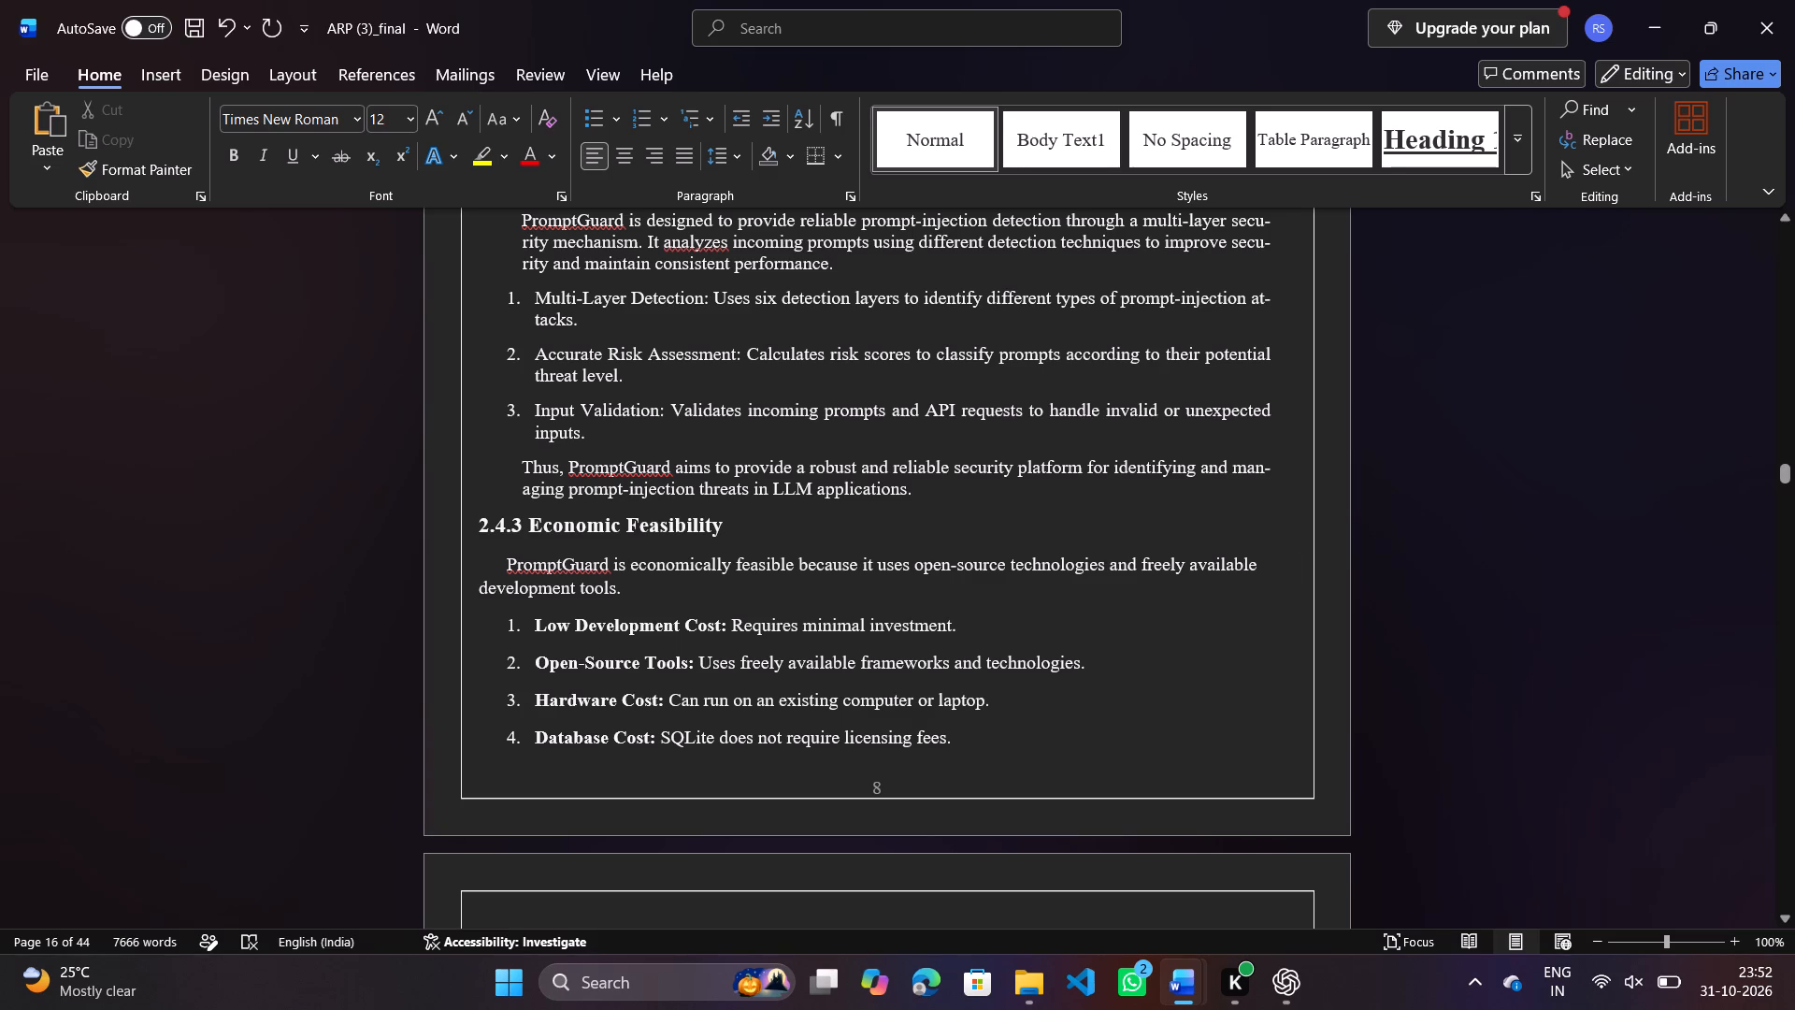
Indent the whole 2.4.3 introductory paragraph so both lines align with the numbered list text, undoing the excess tabs.
click(474, 584)
key(space)
key(space)
key(space)
key(space)
key(space)
key(space)
key(space)
key(Tab)
key(Tab)
key(Tab)
key(Tab)
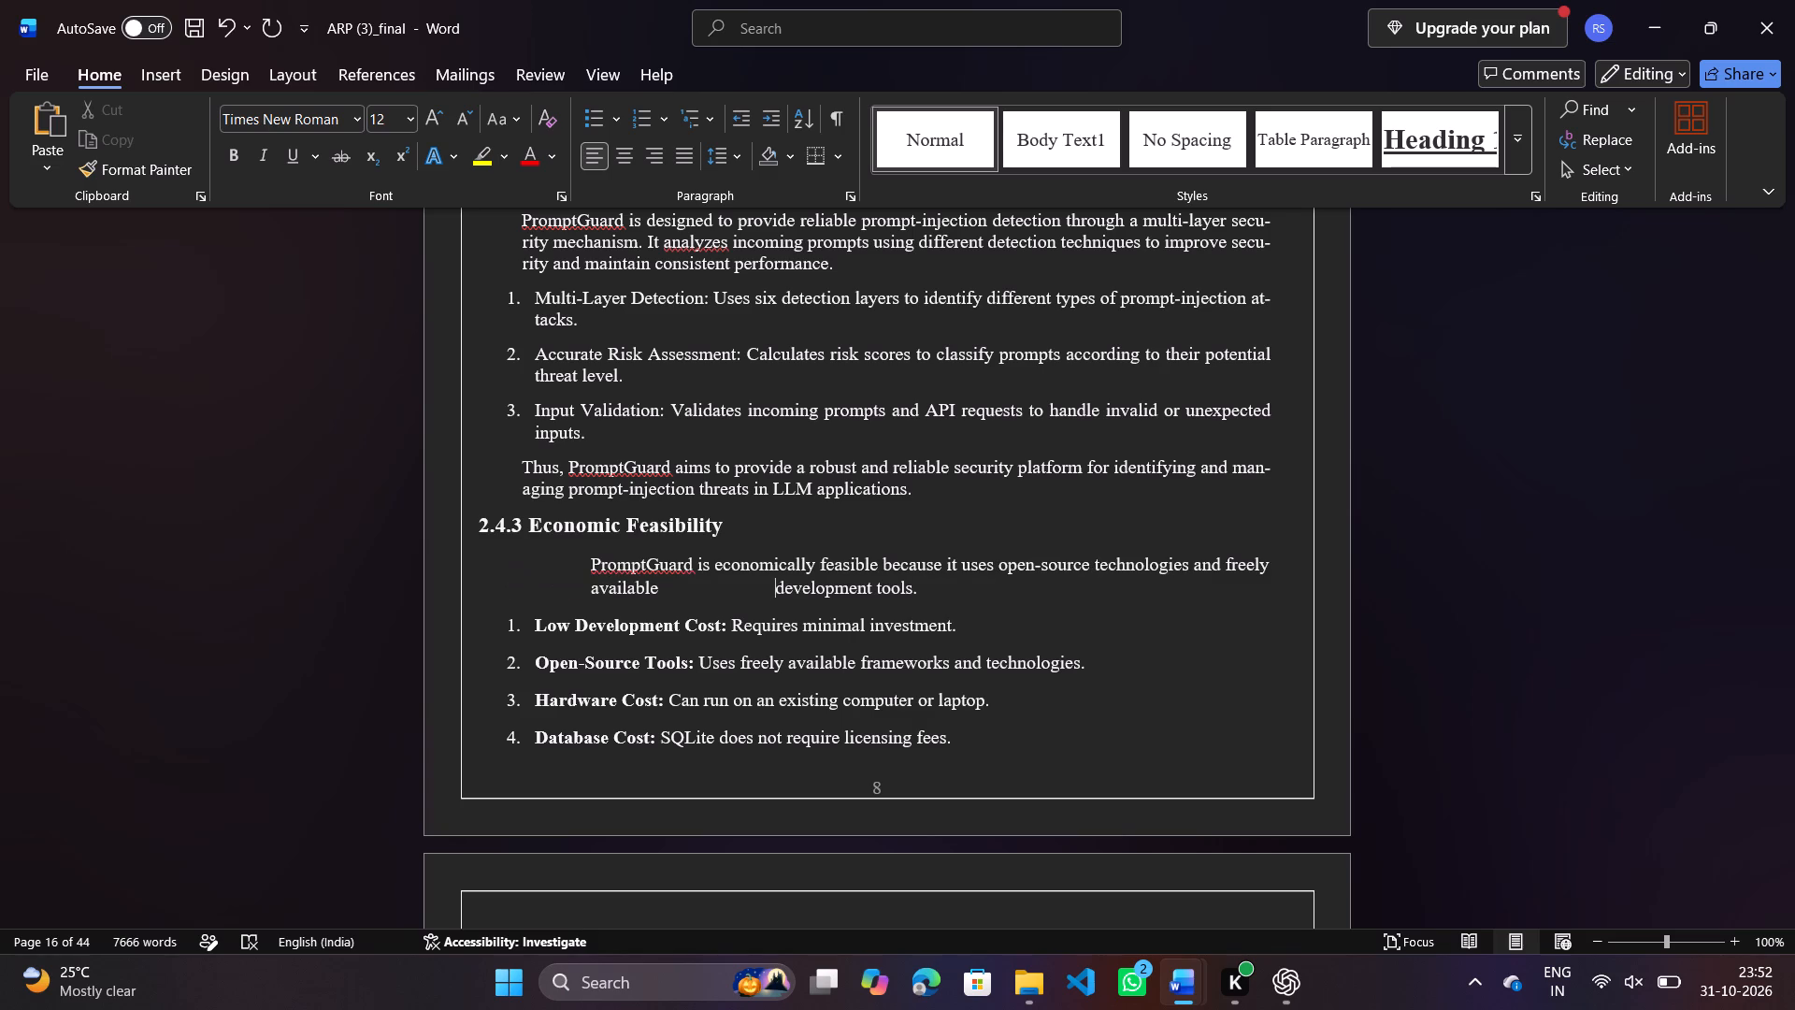
key(ctrl+z)
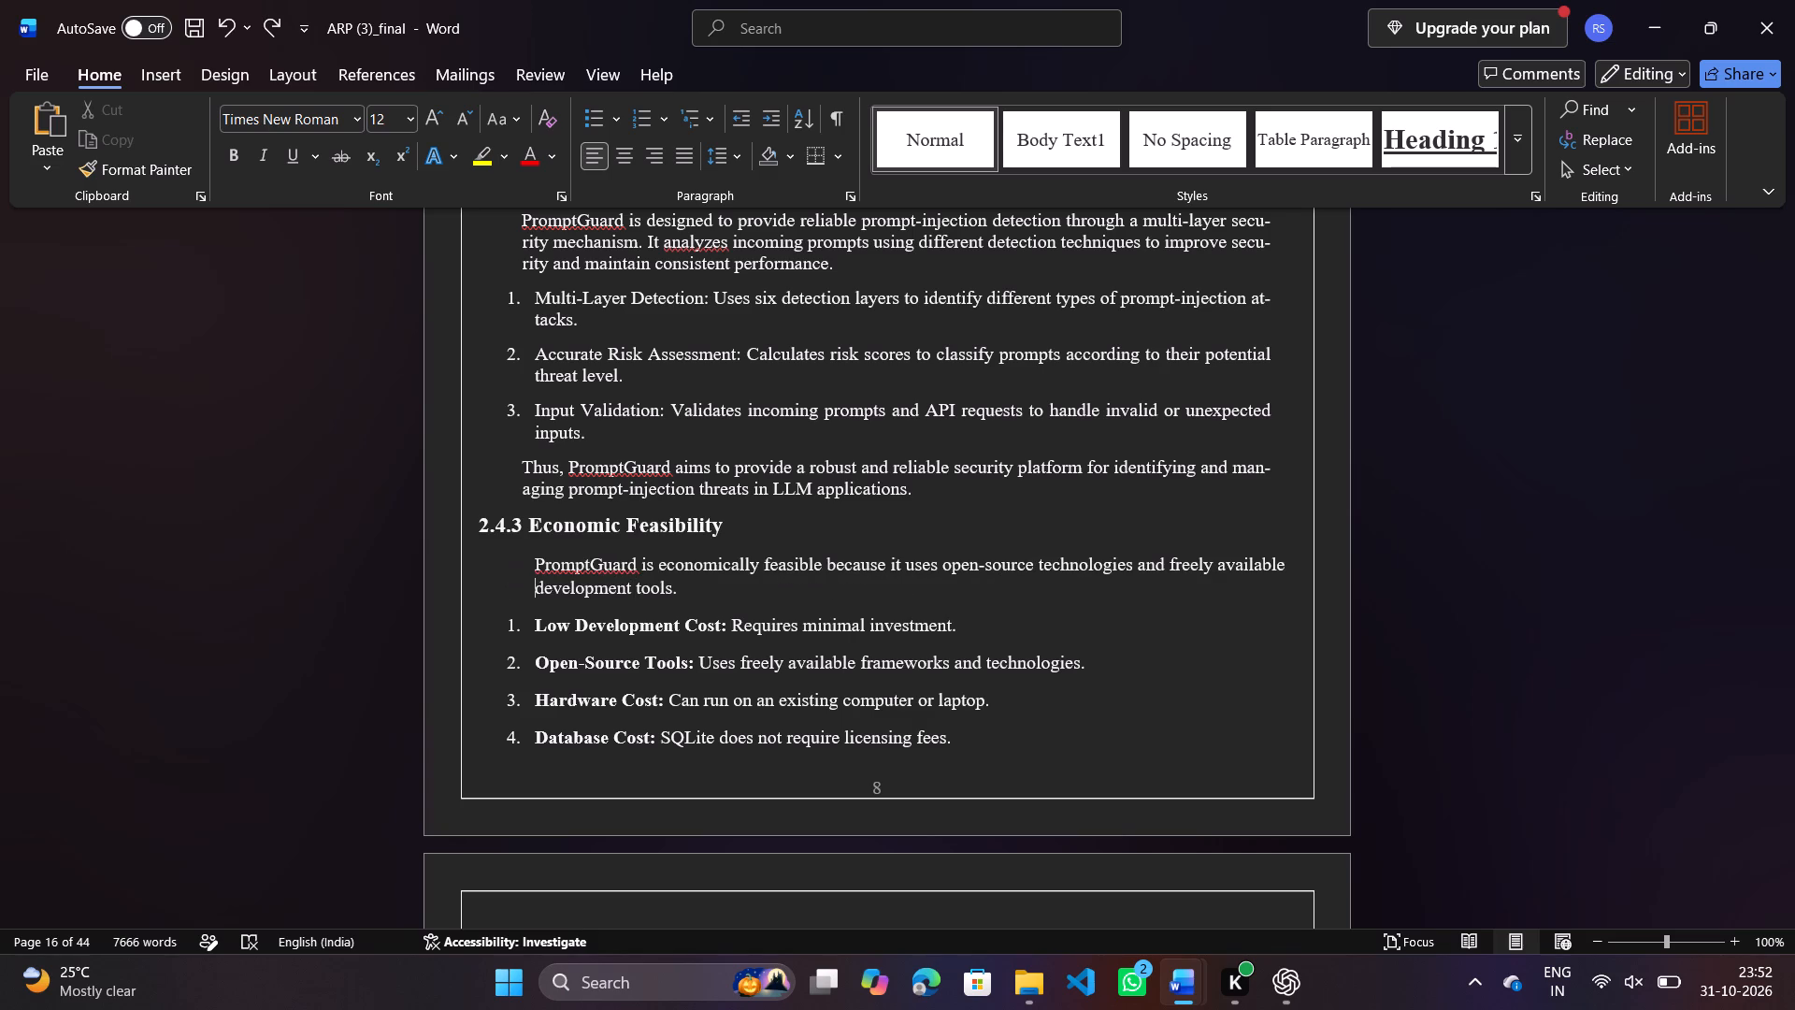
Justify all of section 2.4, from the Feasibility Study heading through the end of the Economic Feasibility list.
scroll(710, 768, down, 1)
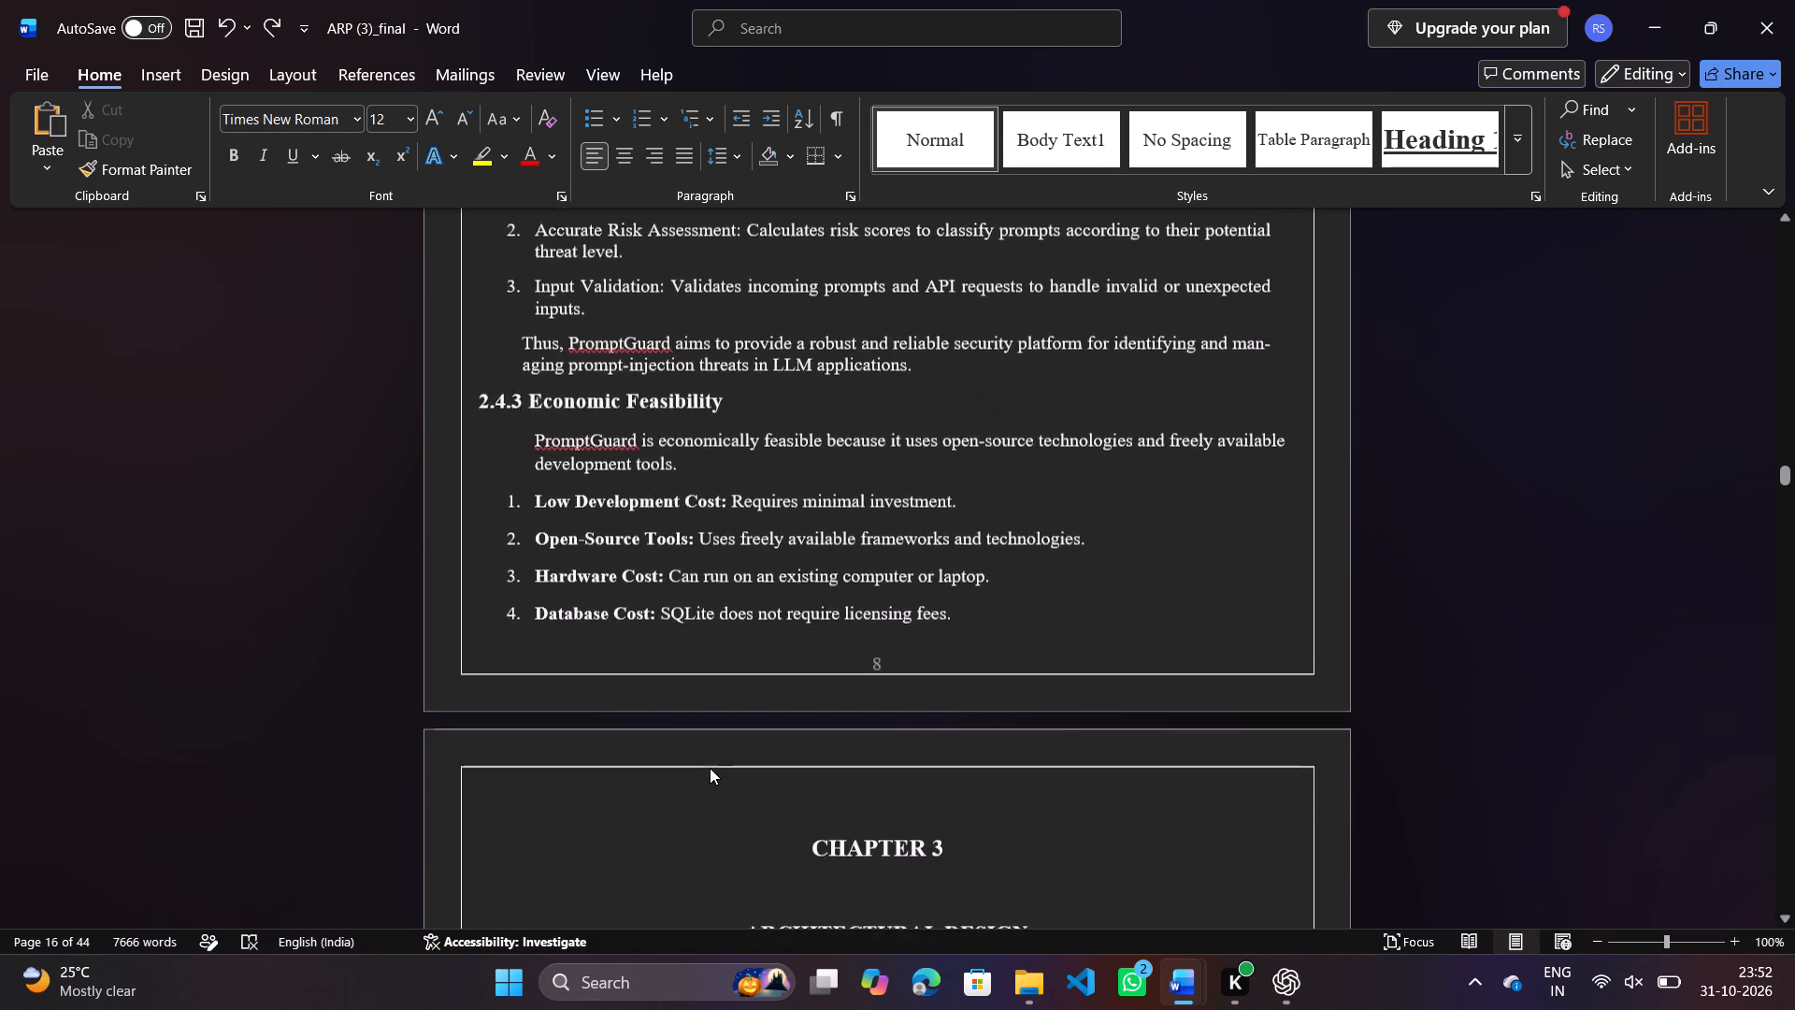
scroll(710, 768, down, 1)
click(729, 555)
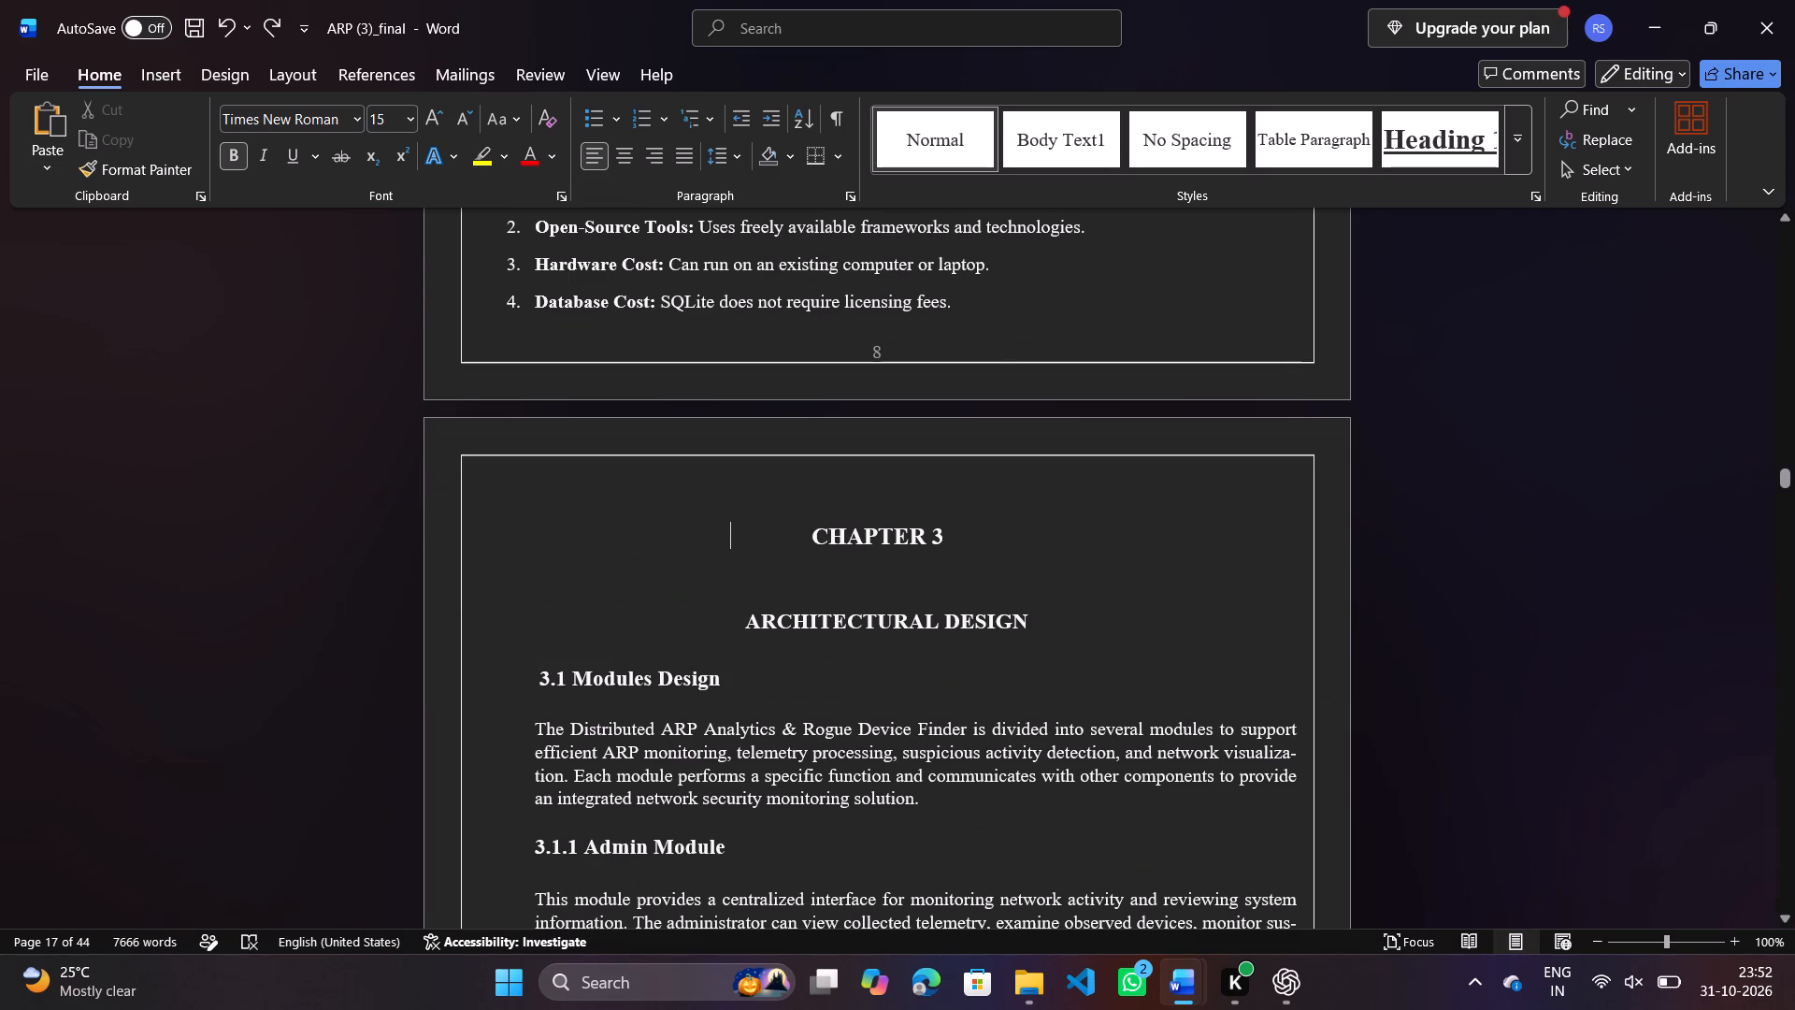
scroll(754, 431, up, 1)
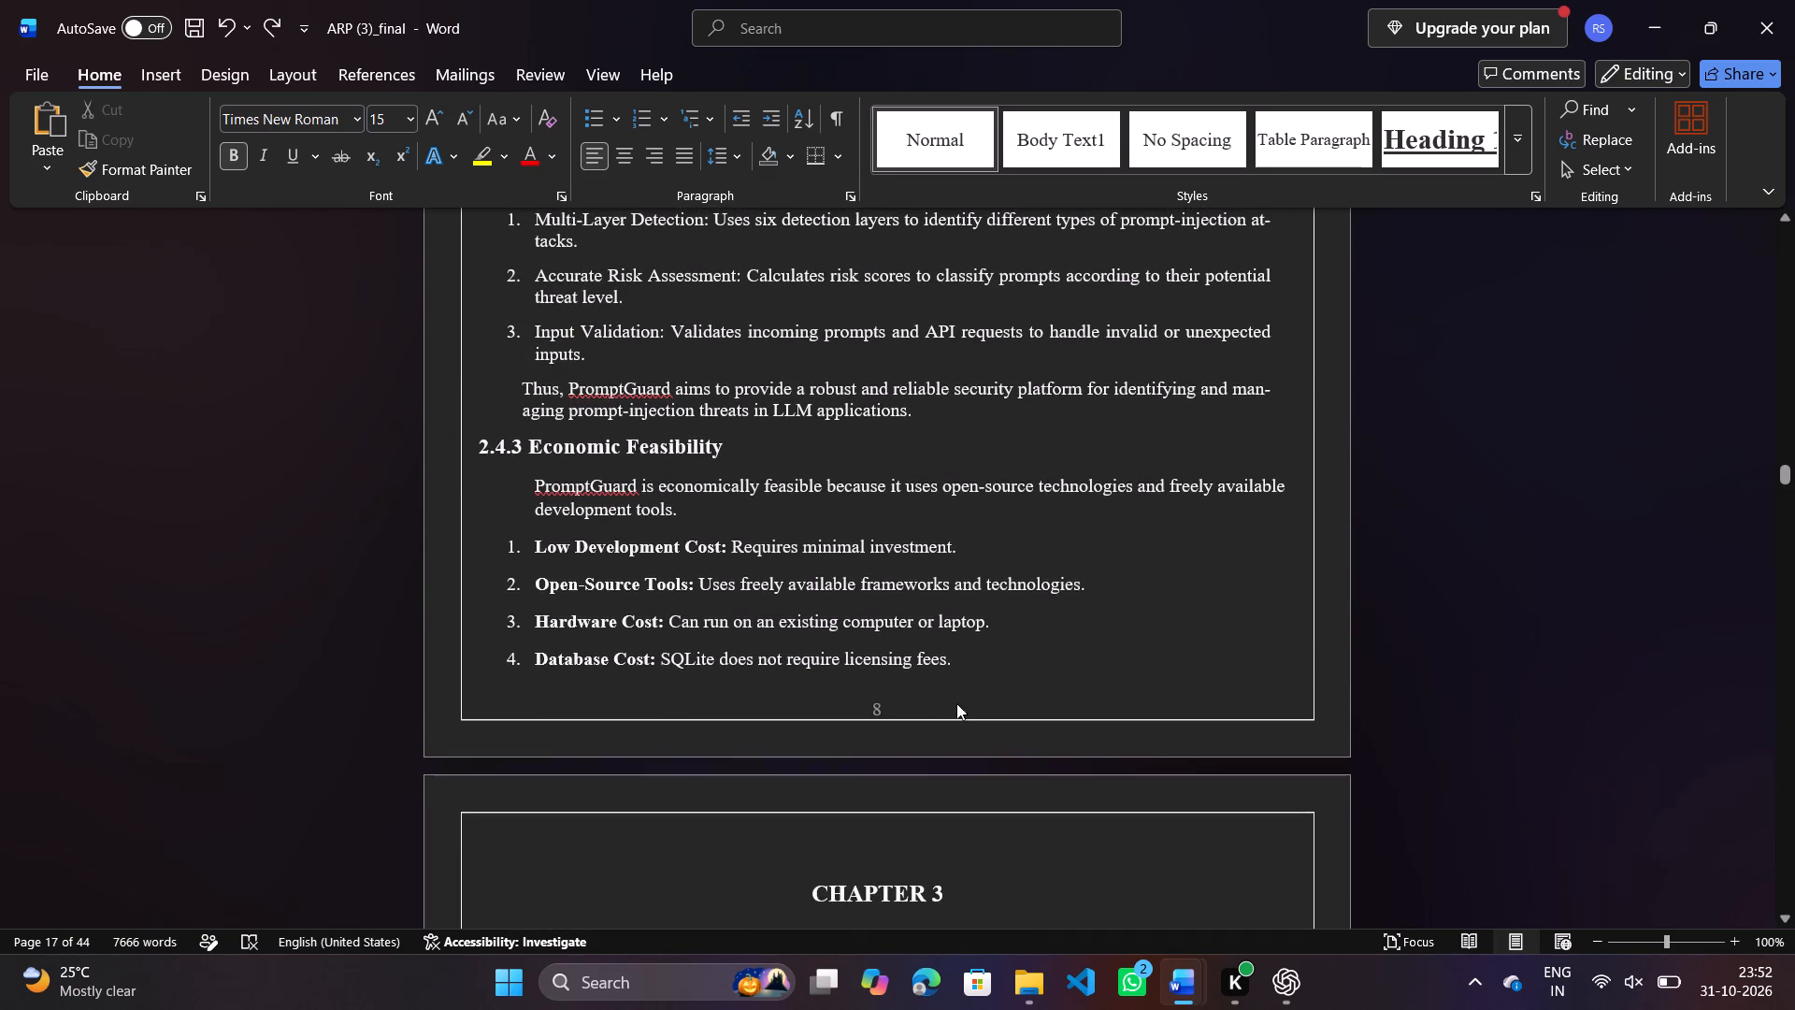
drag(952, 662, 525, 163)
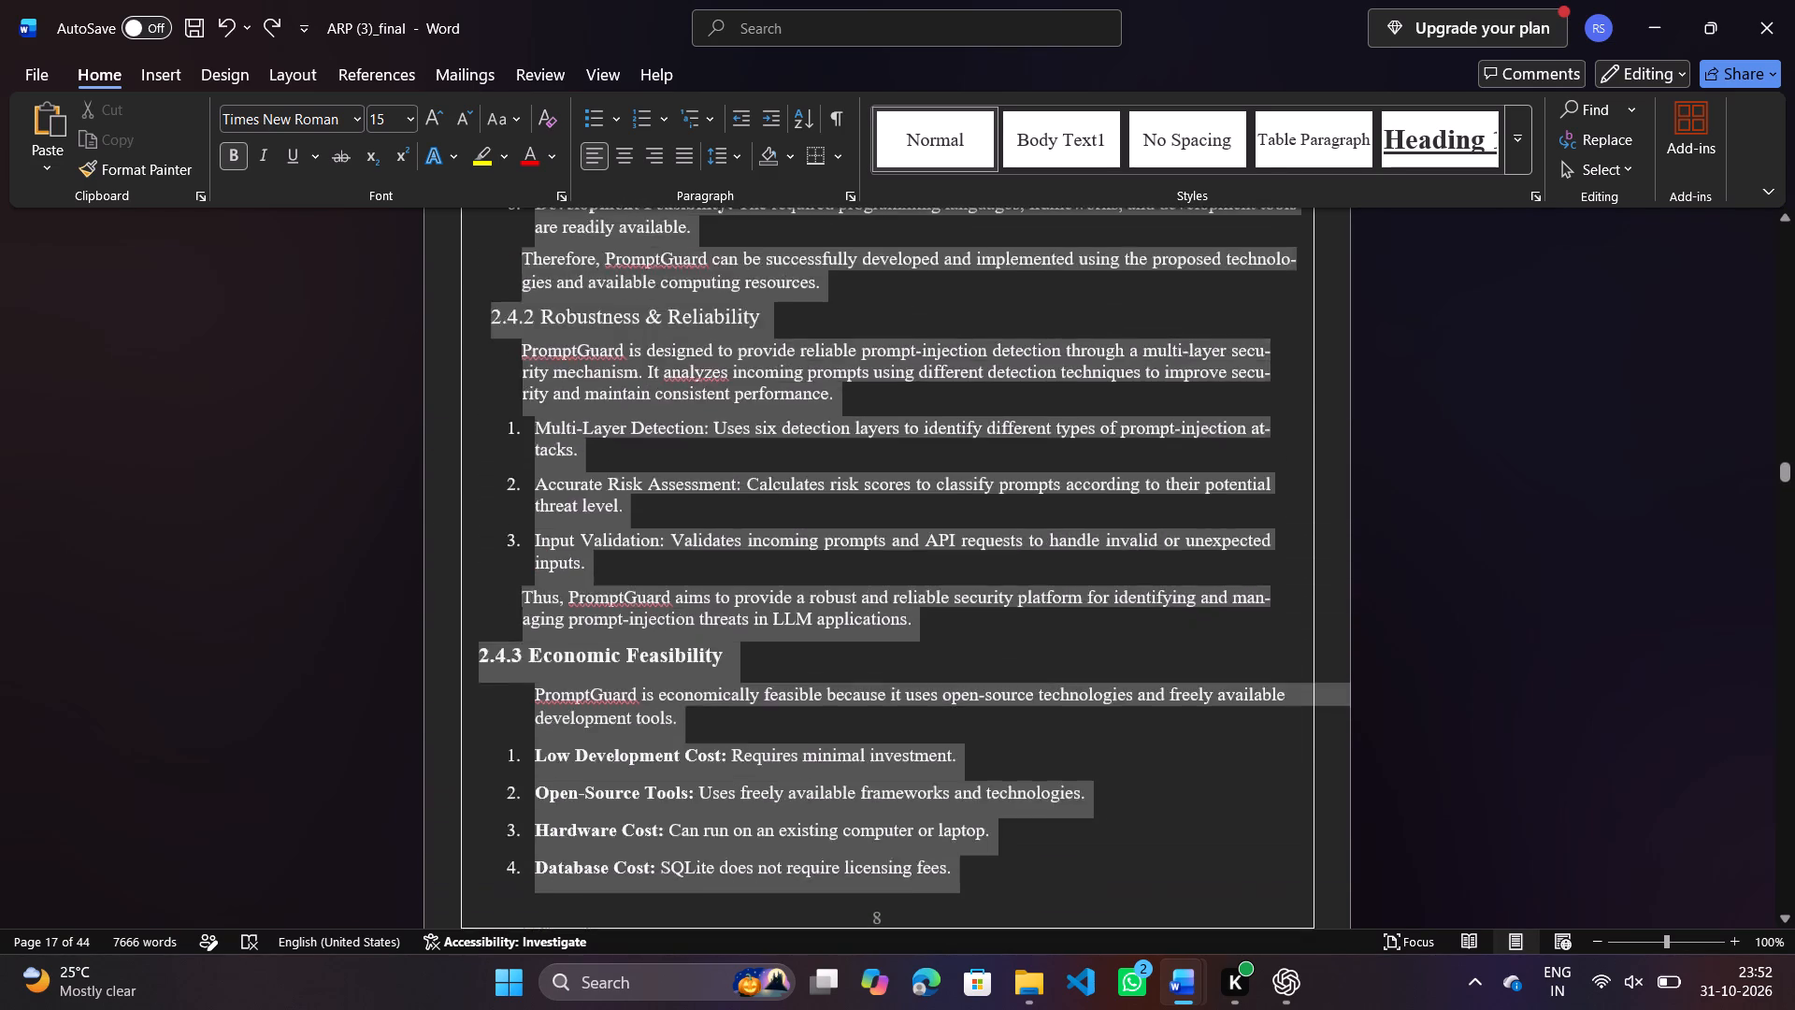
drag(525, 163, 465, 393)
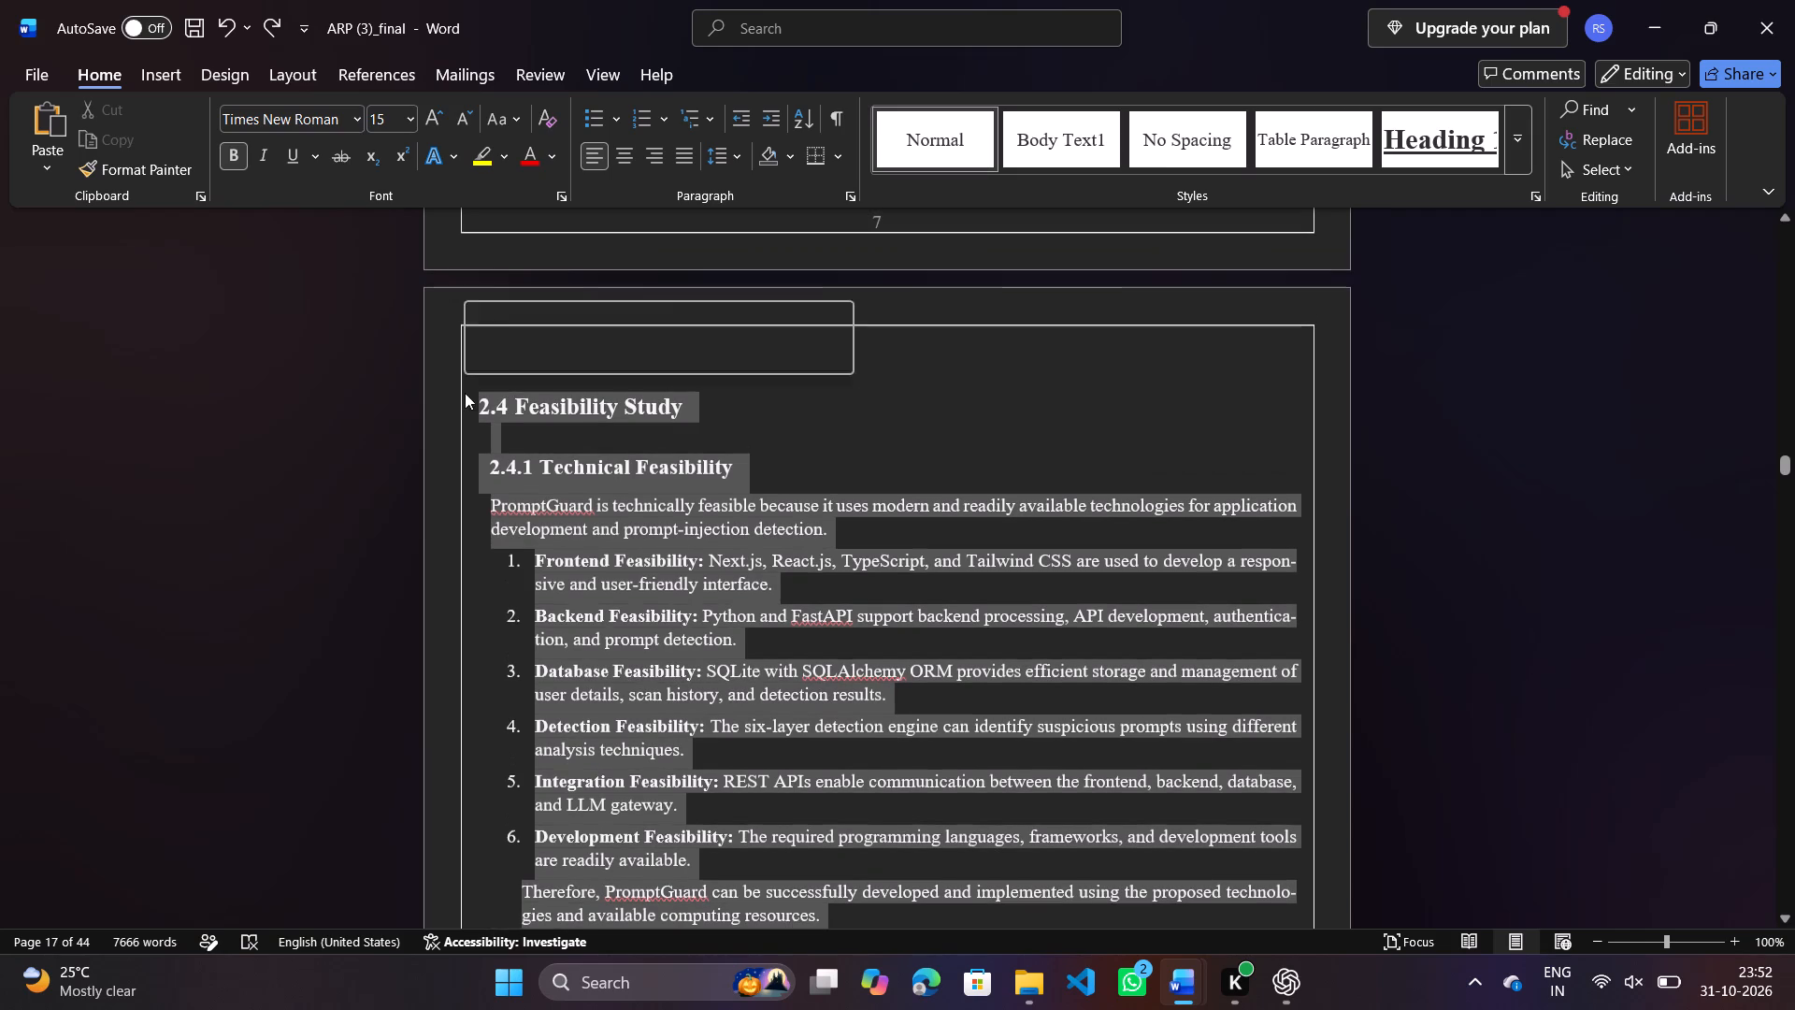
click(682, 157)
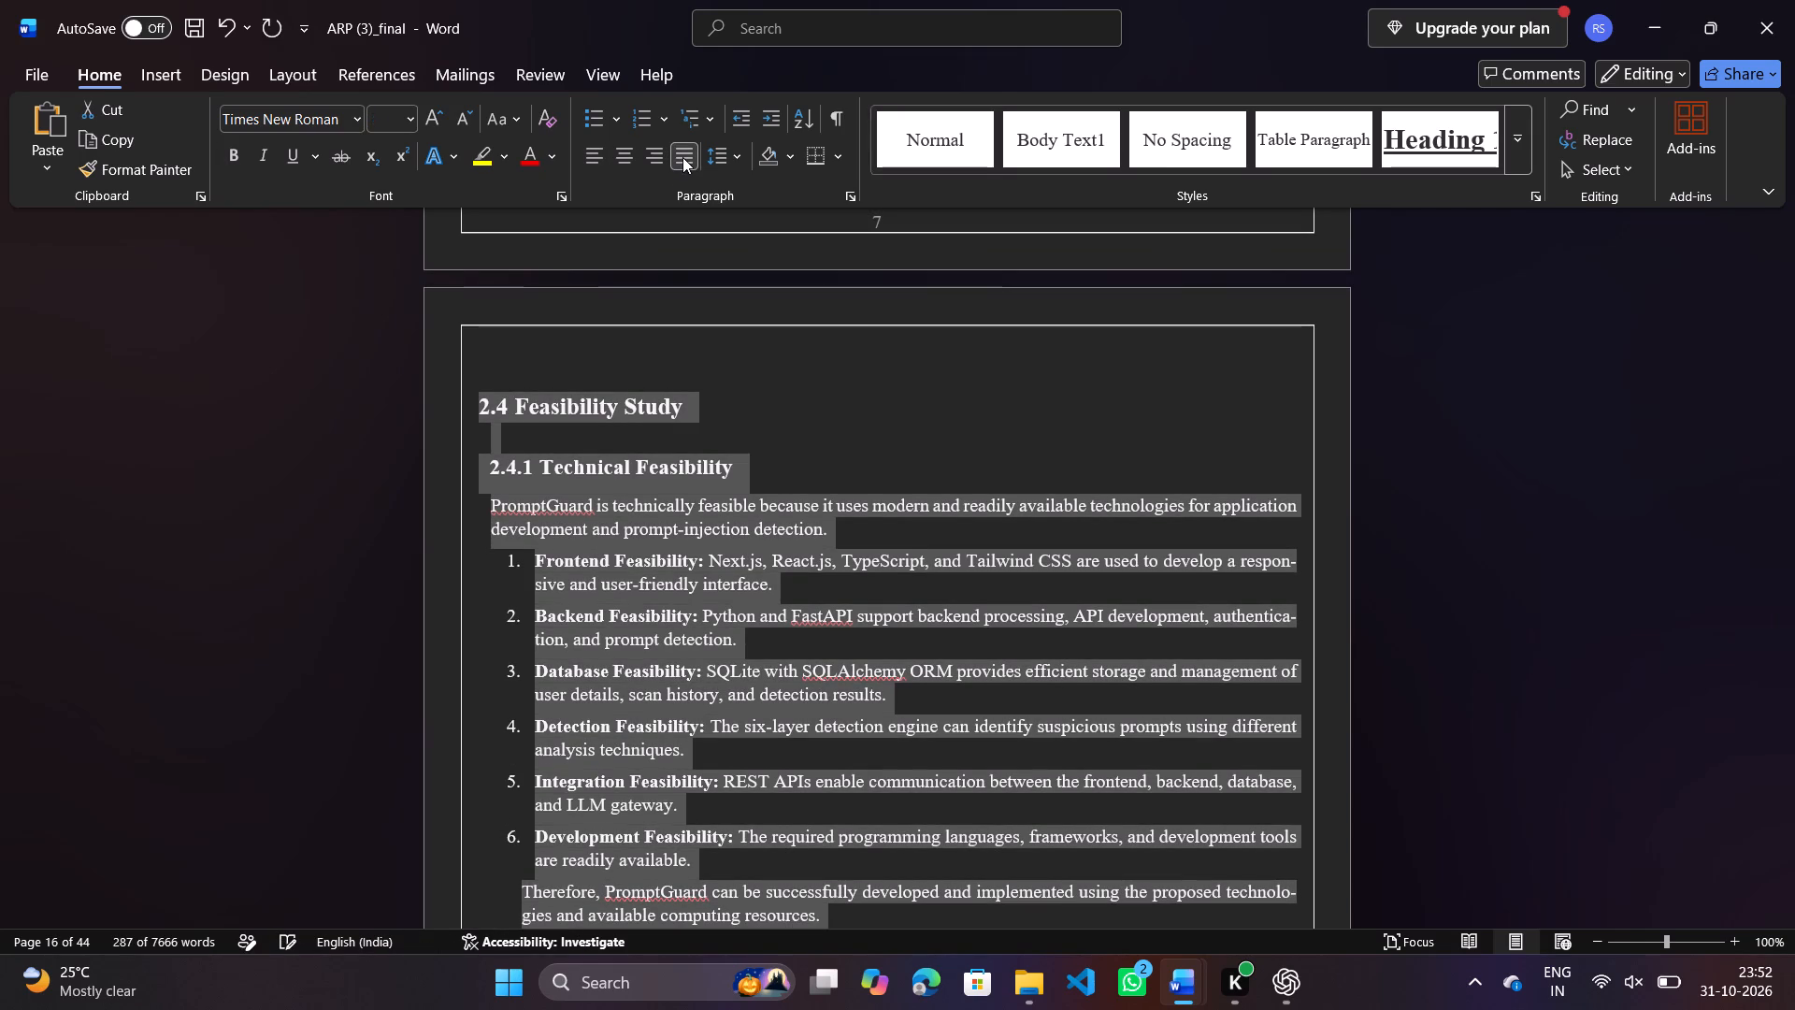
click(682, 157)
click(682, 157)
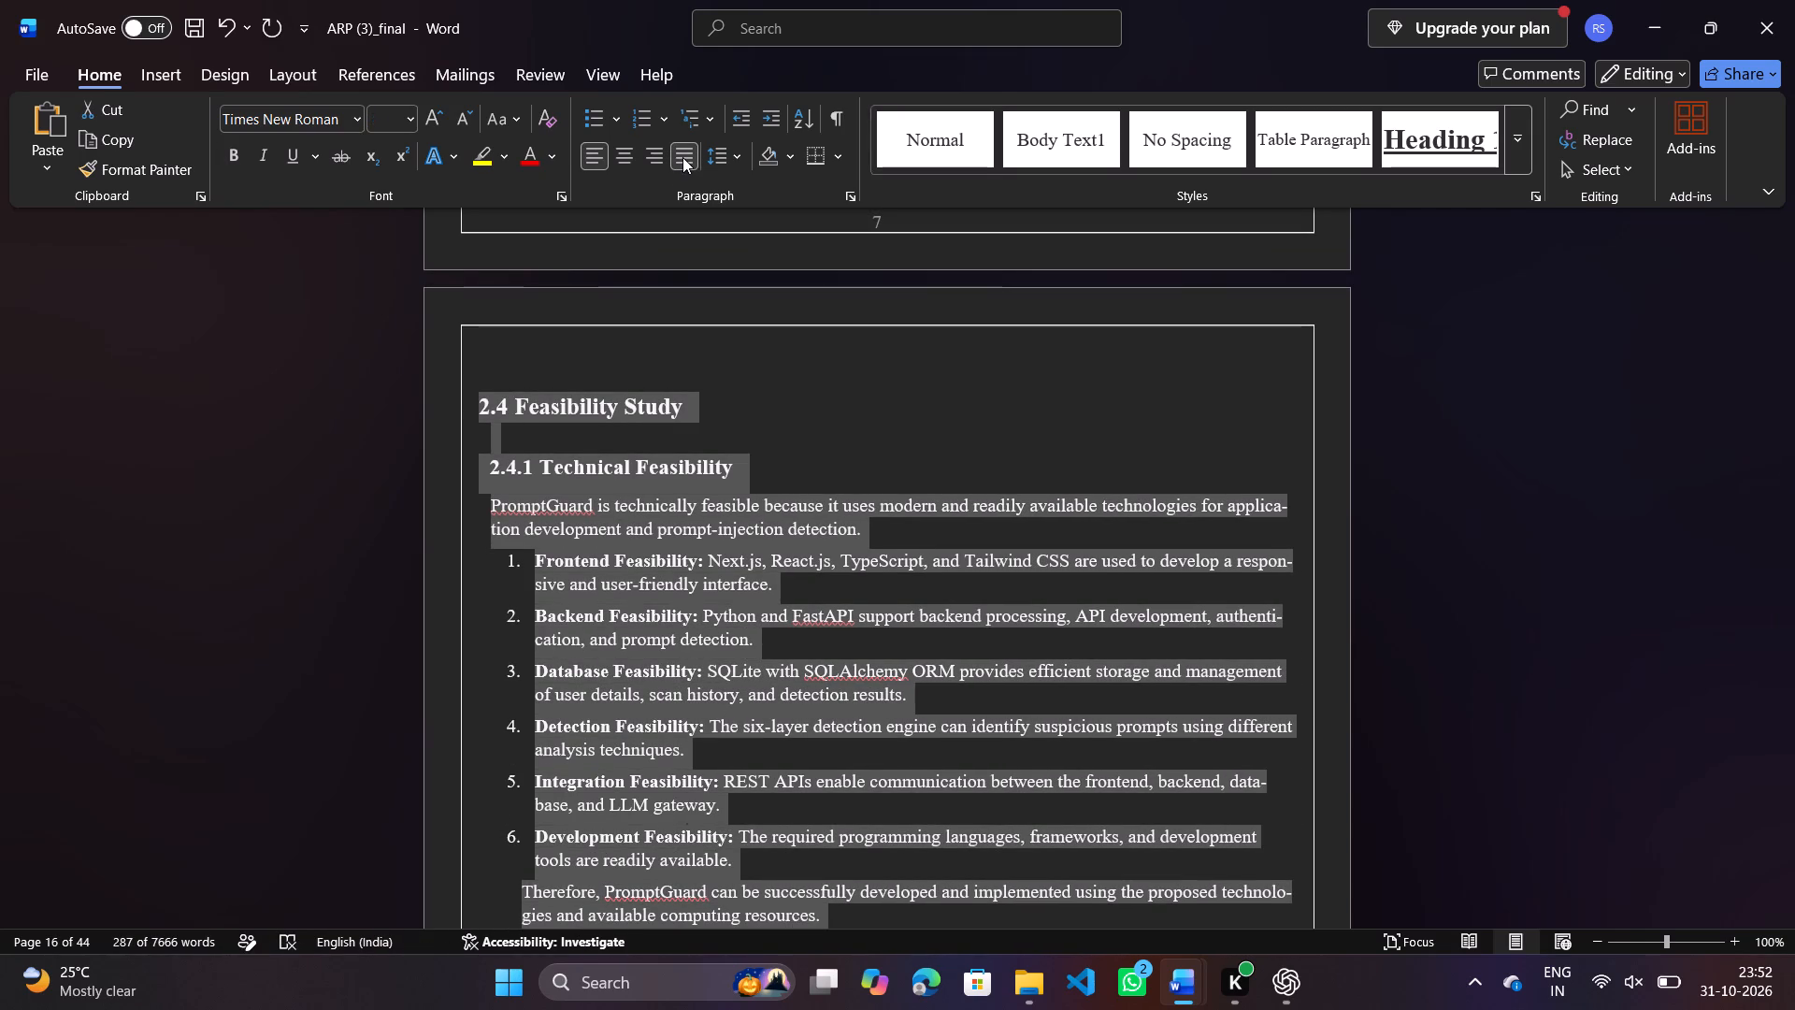
Set the line spacing of the selected section 2.4 text to 1.15.
click(737, 159)
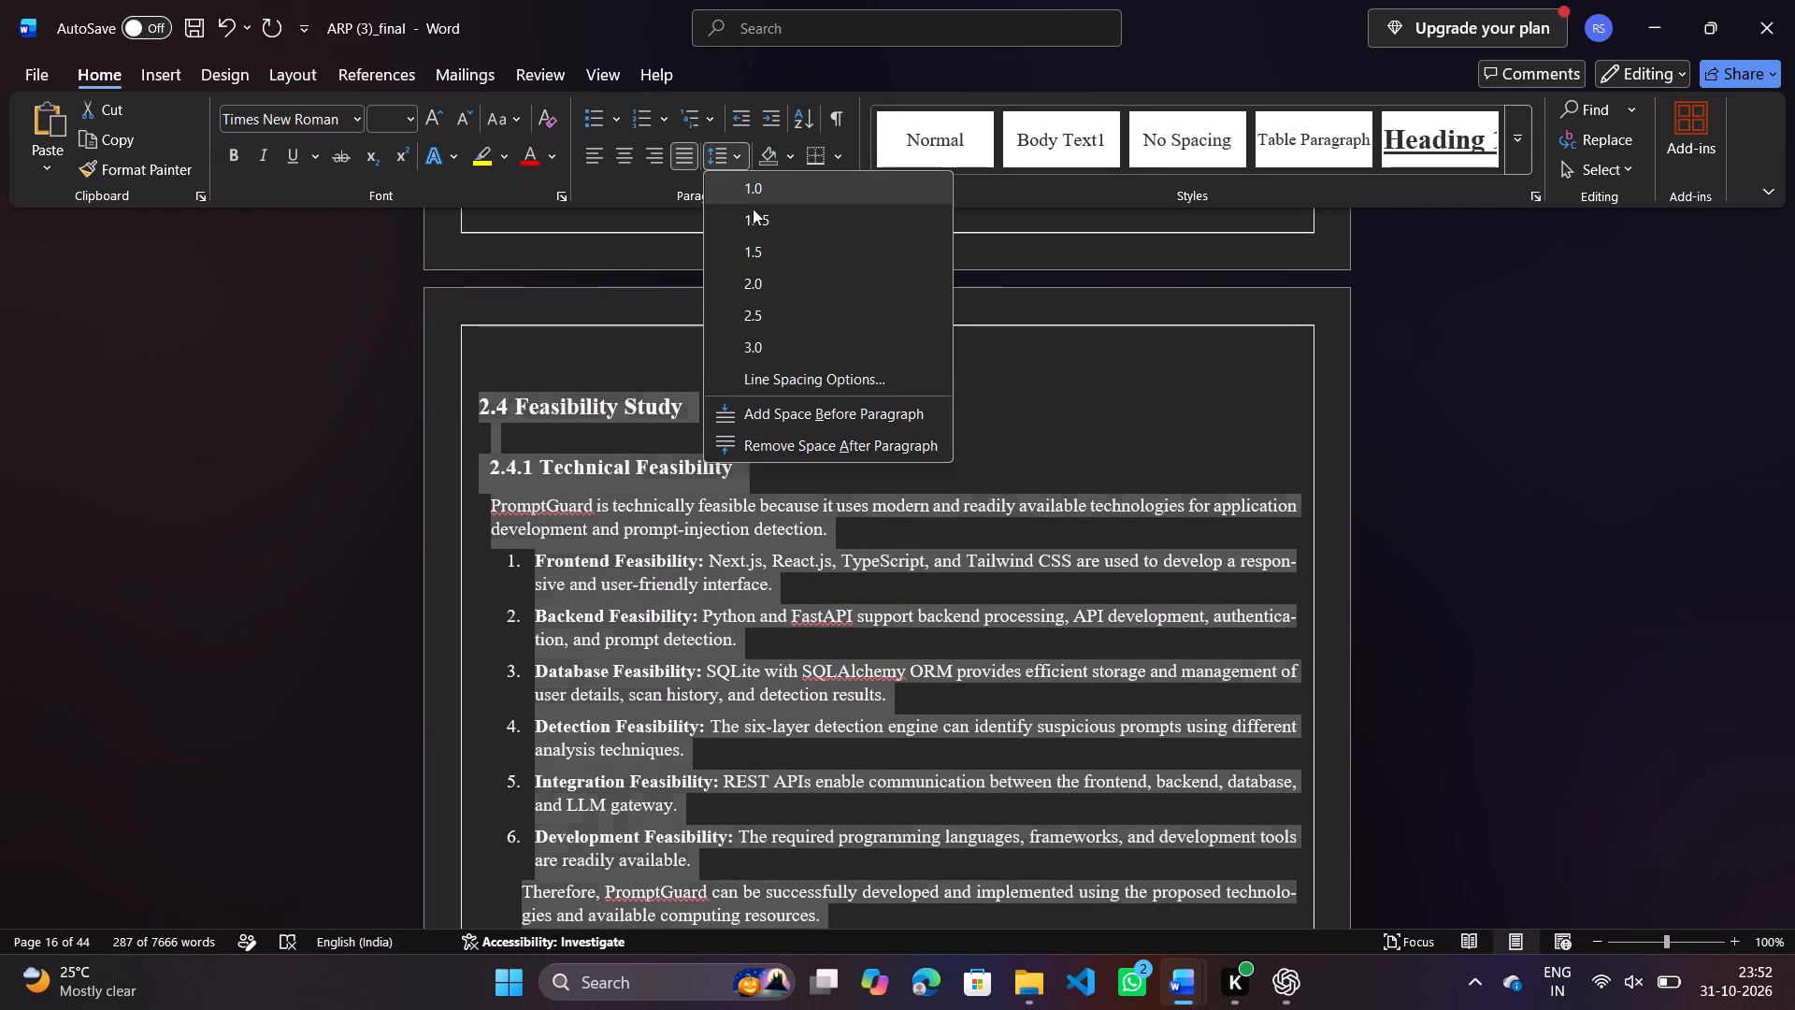
click(756, 221)
click(822, 398)
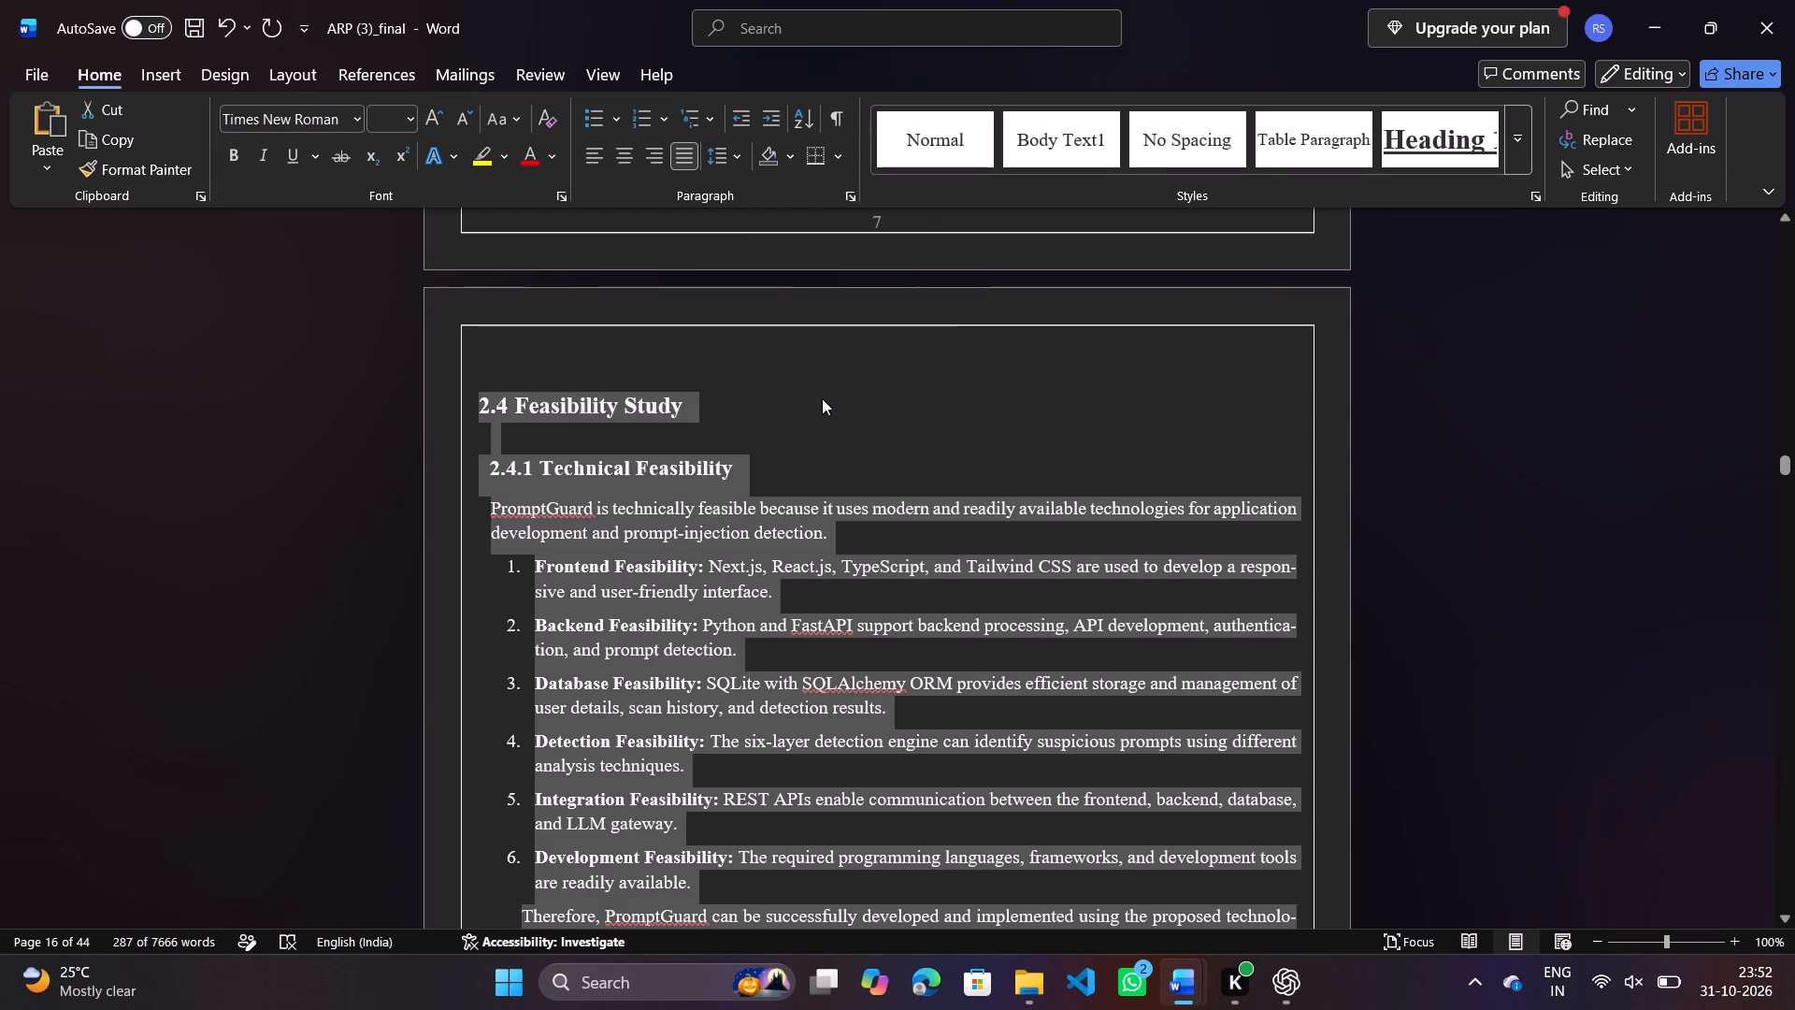
Delete list items 3, Hardware Cost, and 4, Database Cost, from section 2.4.3 above the Chapter 3 title.
scroll(822, 398, down, 3)
scroll(1078, 752, down, 1)
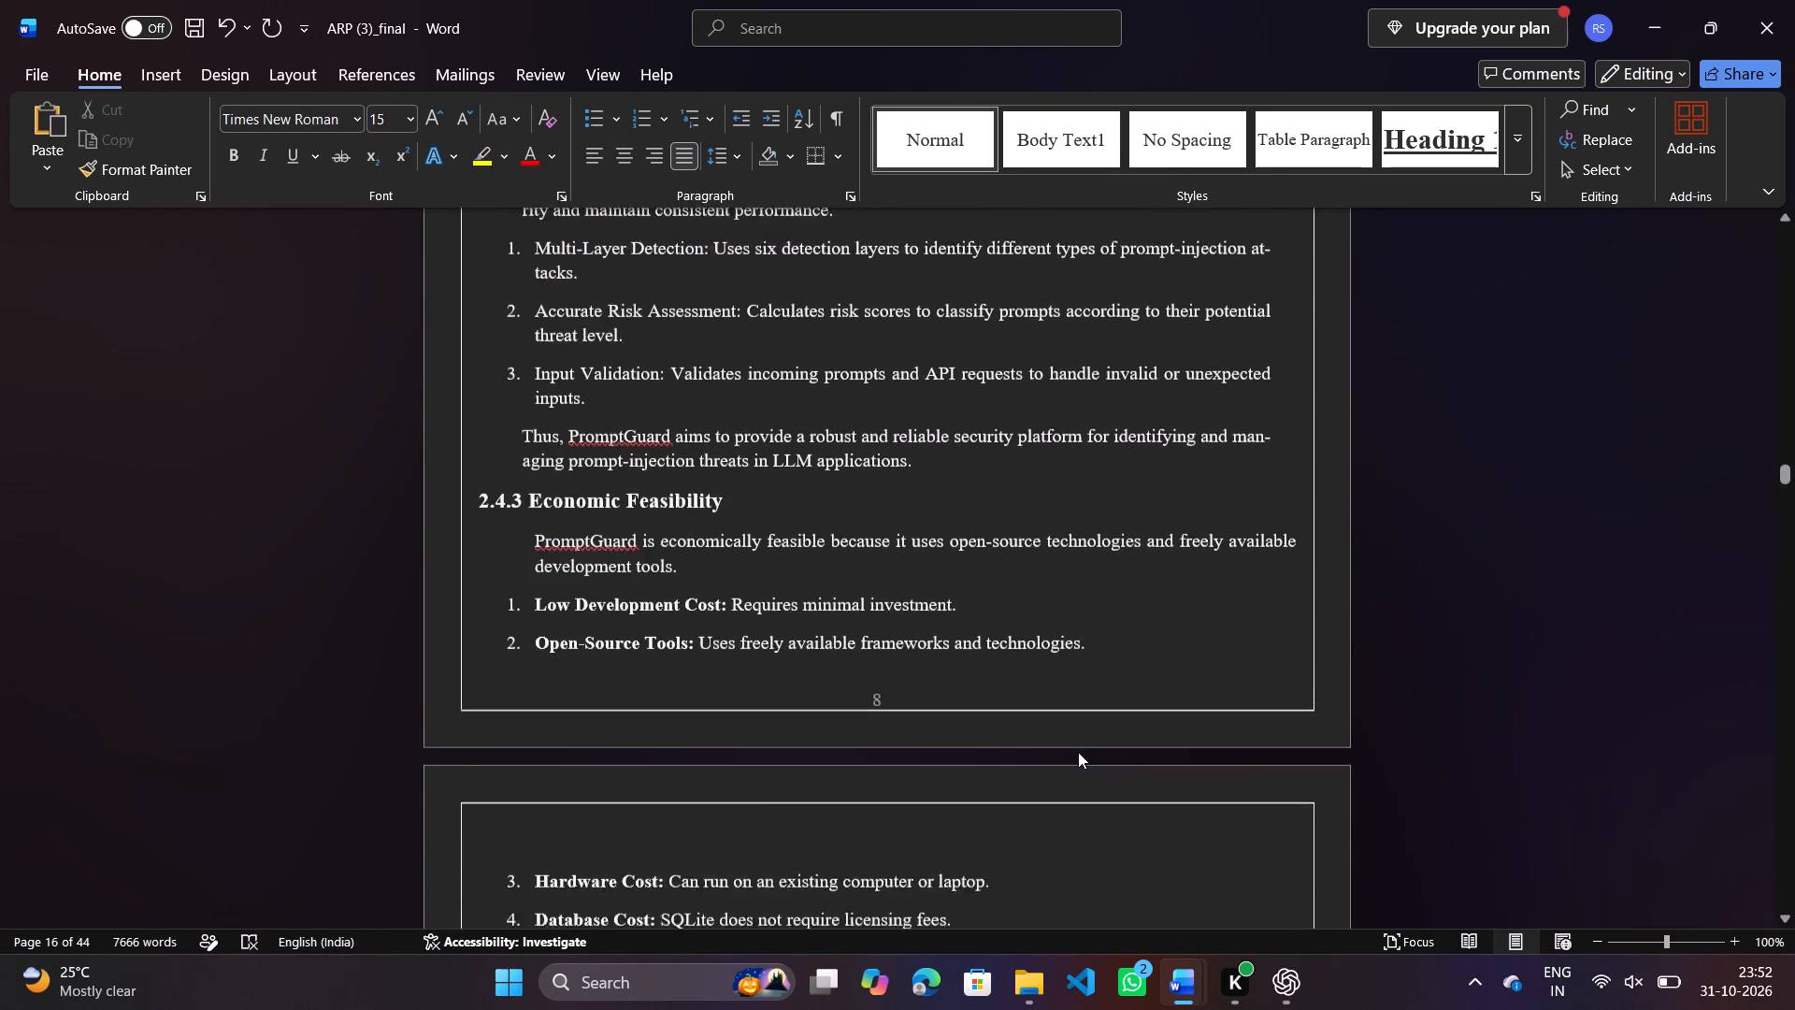
scroll(1078, 752, down, 1)
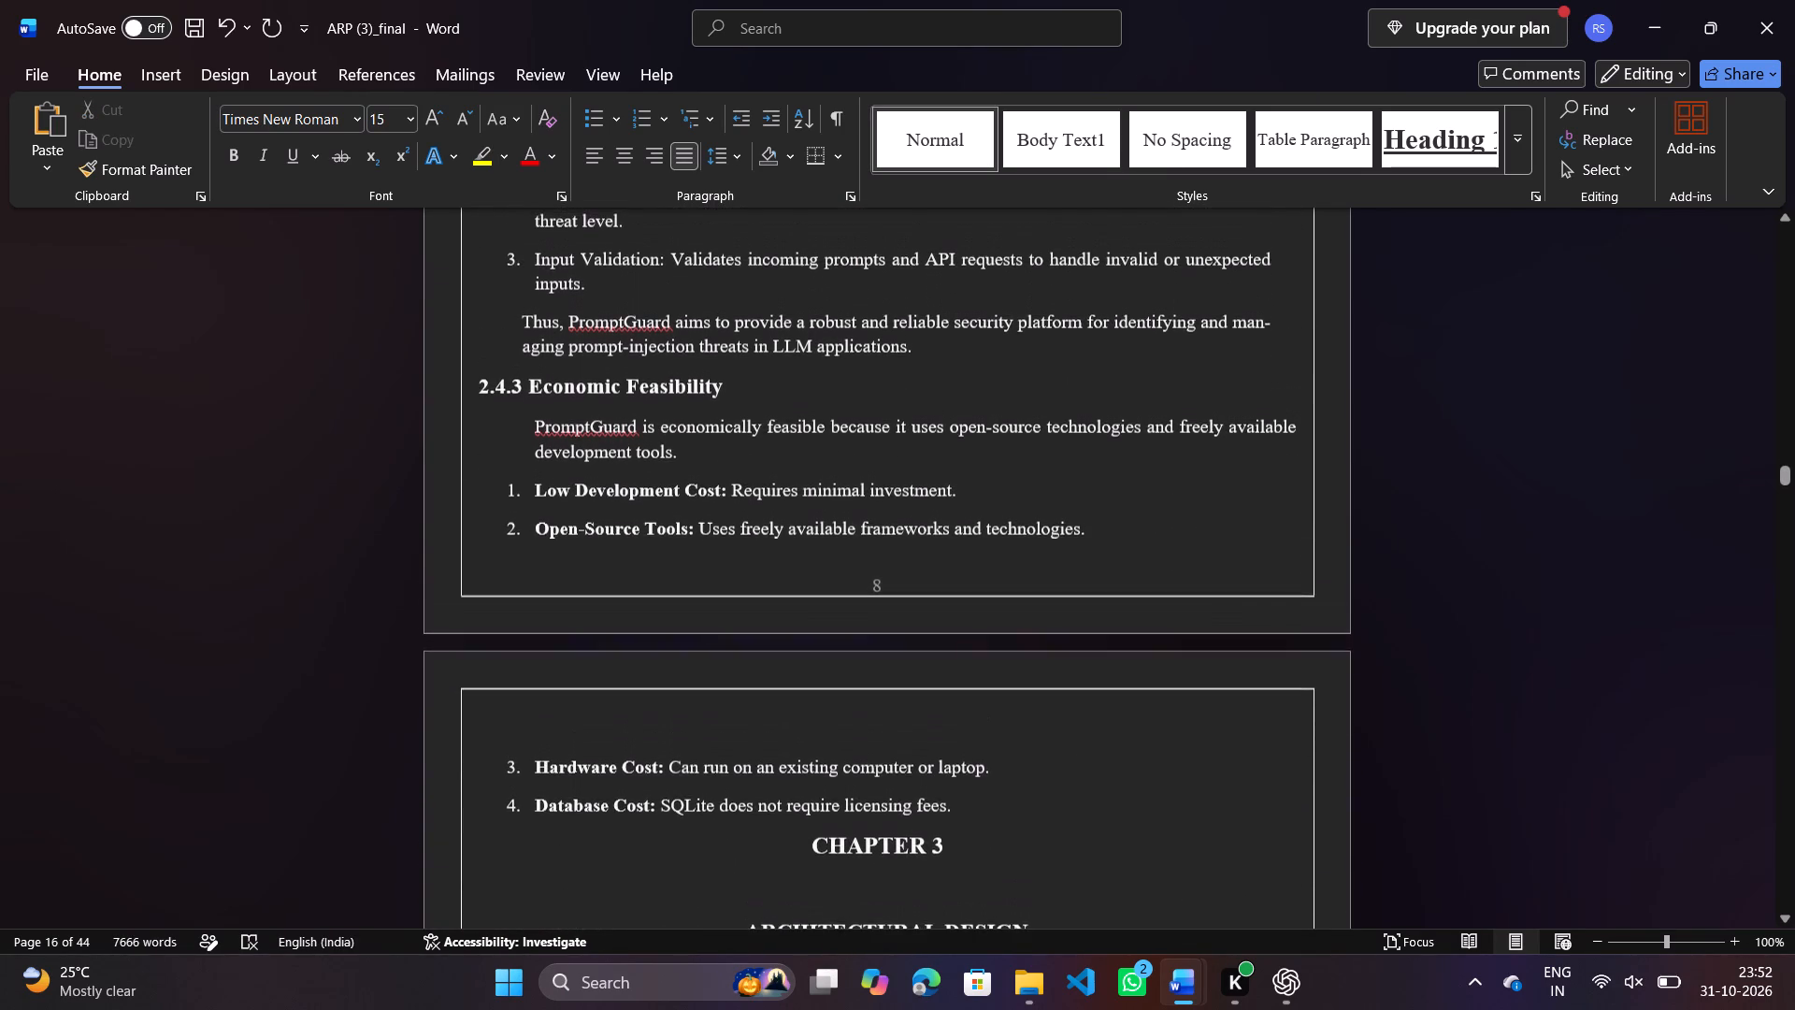
scroll(1078, 752, down, 2)
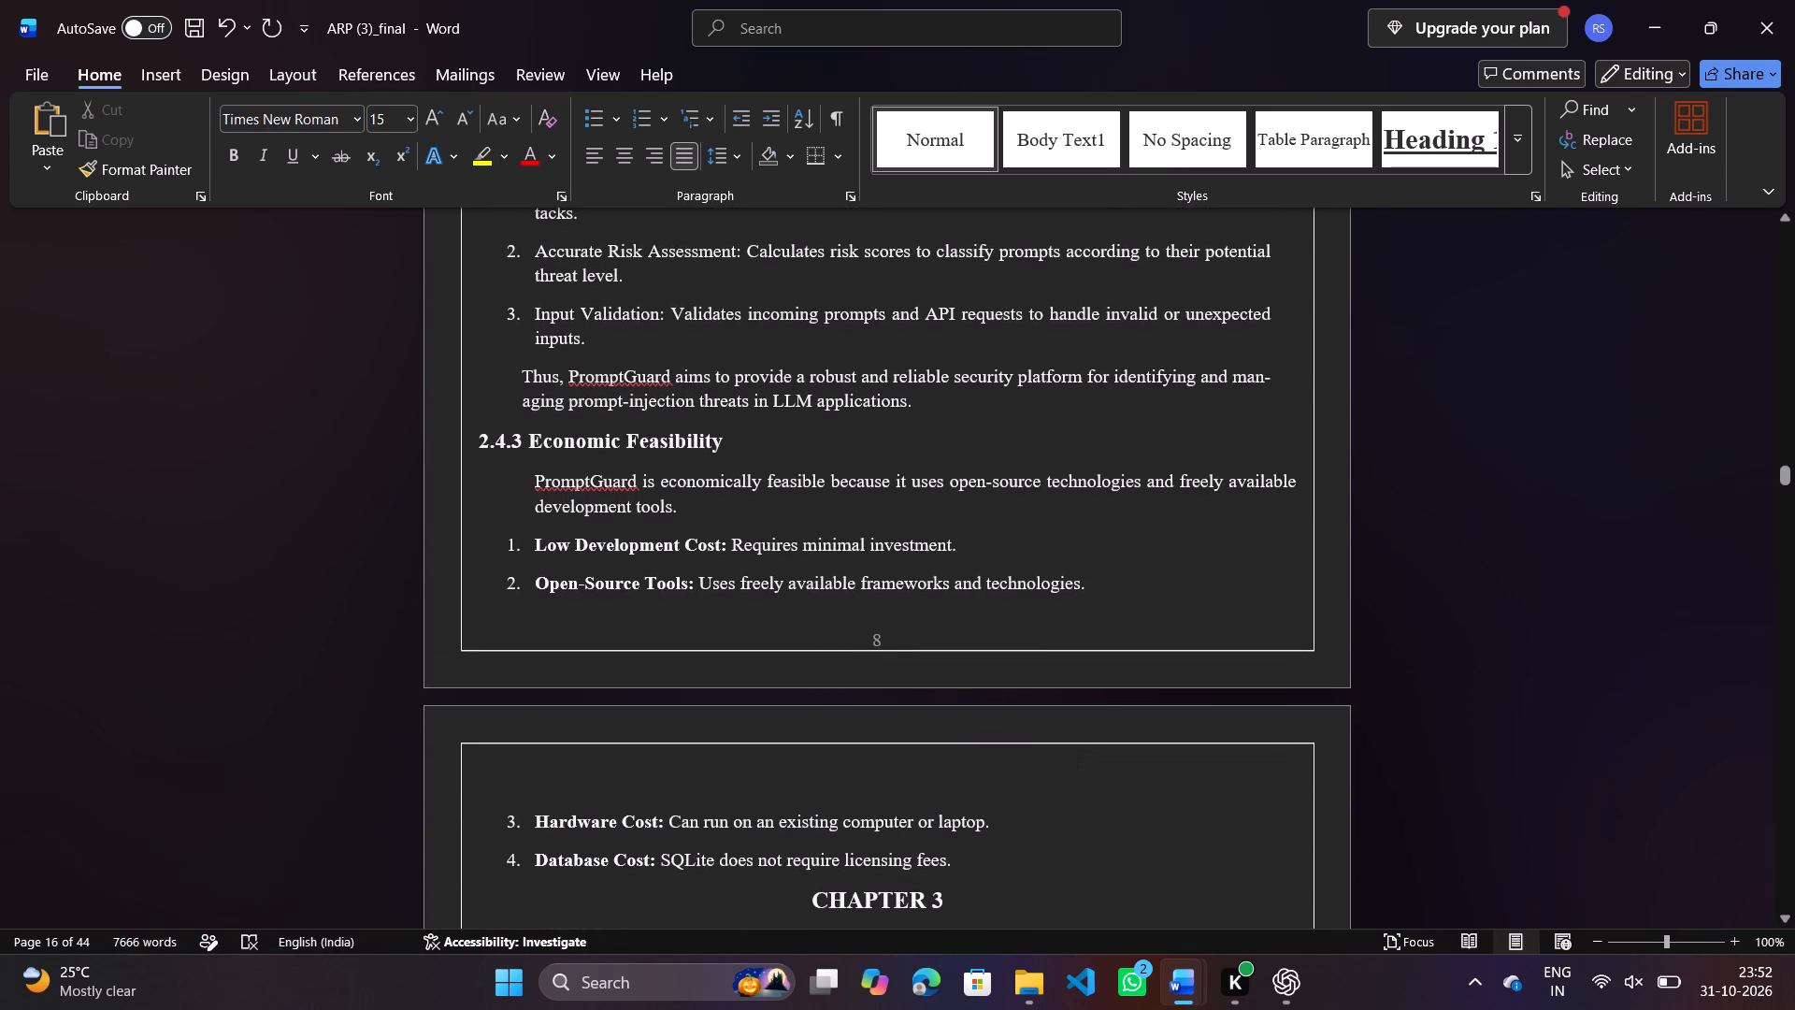
drag(953, 858, 544, 798)
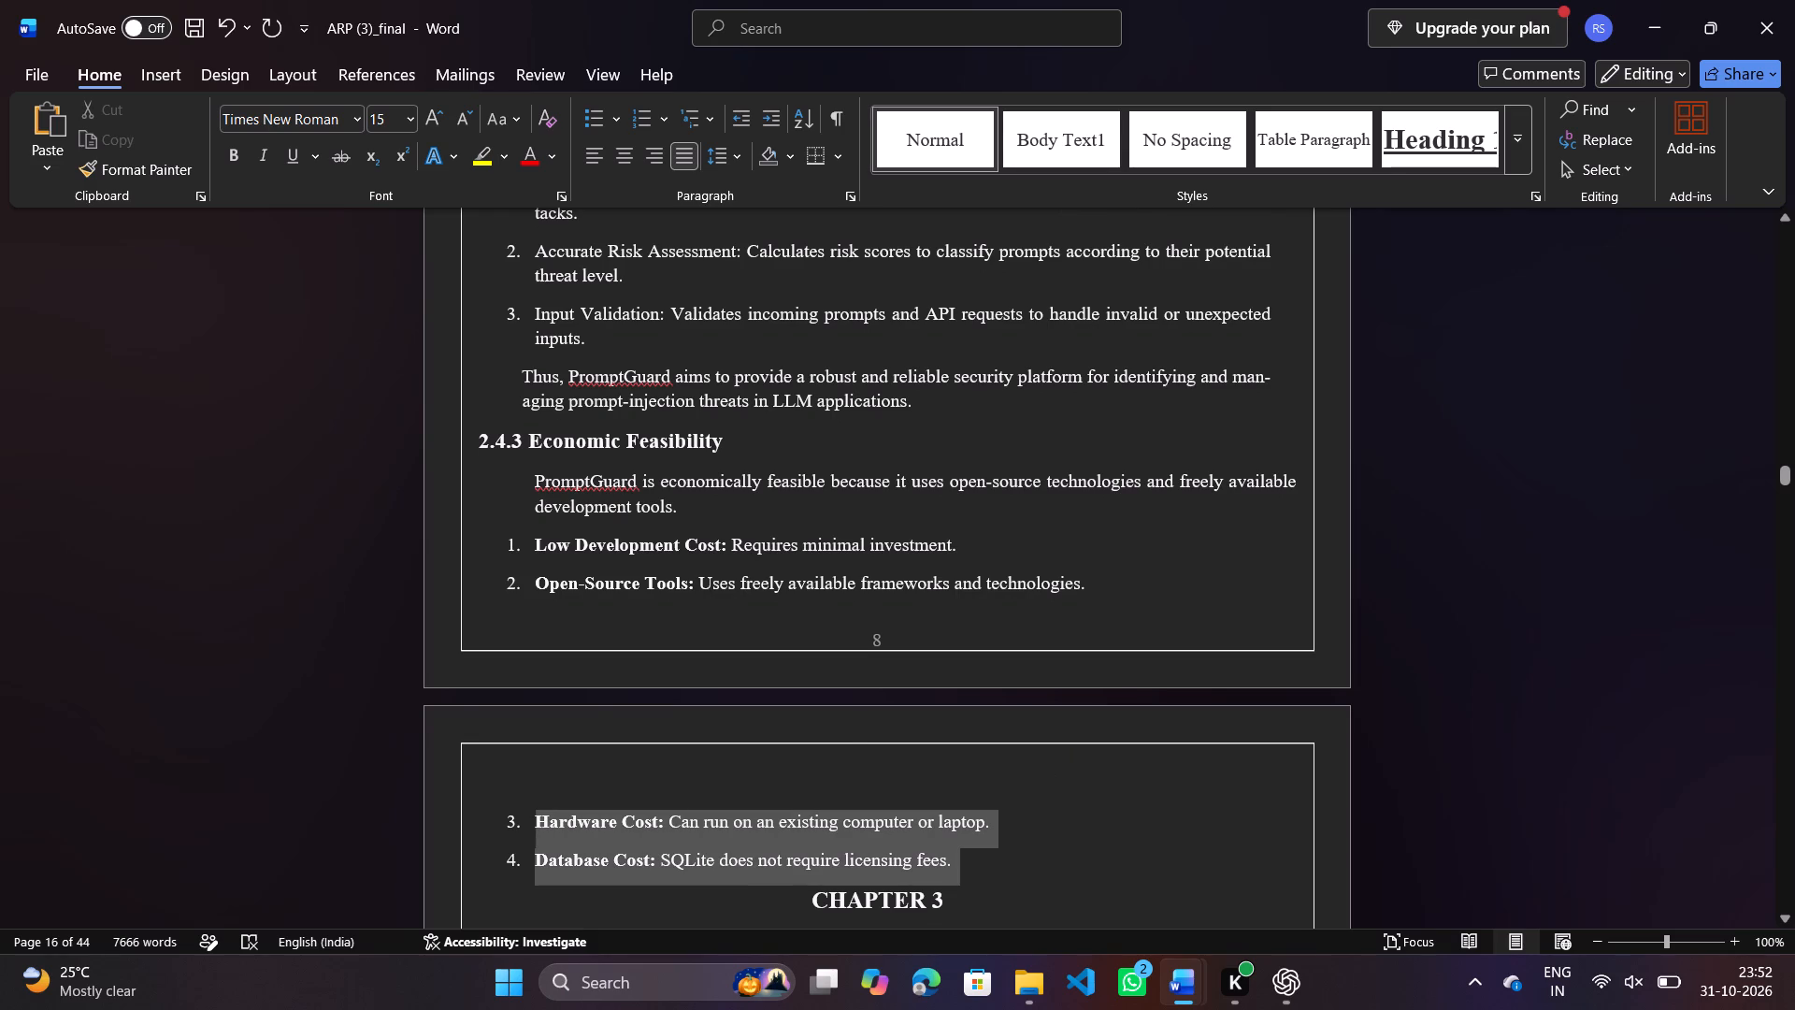
drag(544, 798, 462, 785)
key(BackSpace)
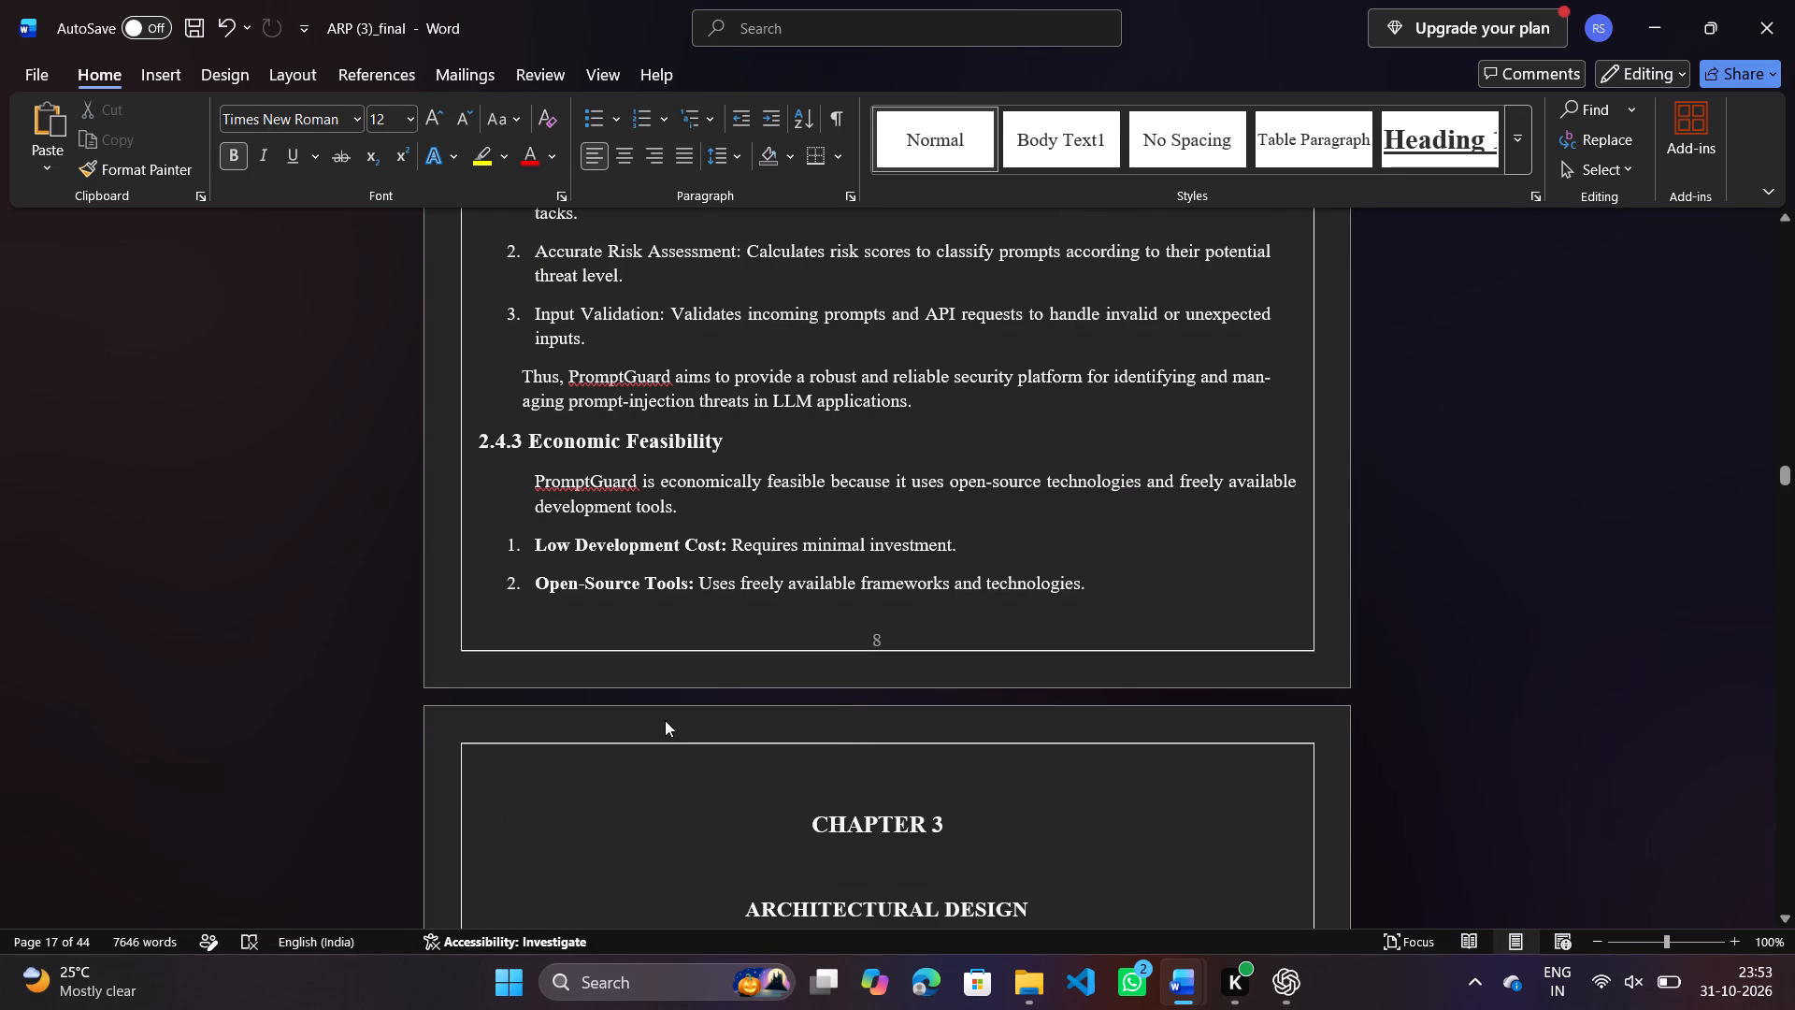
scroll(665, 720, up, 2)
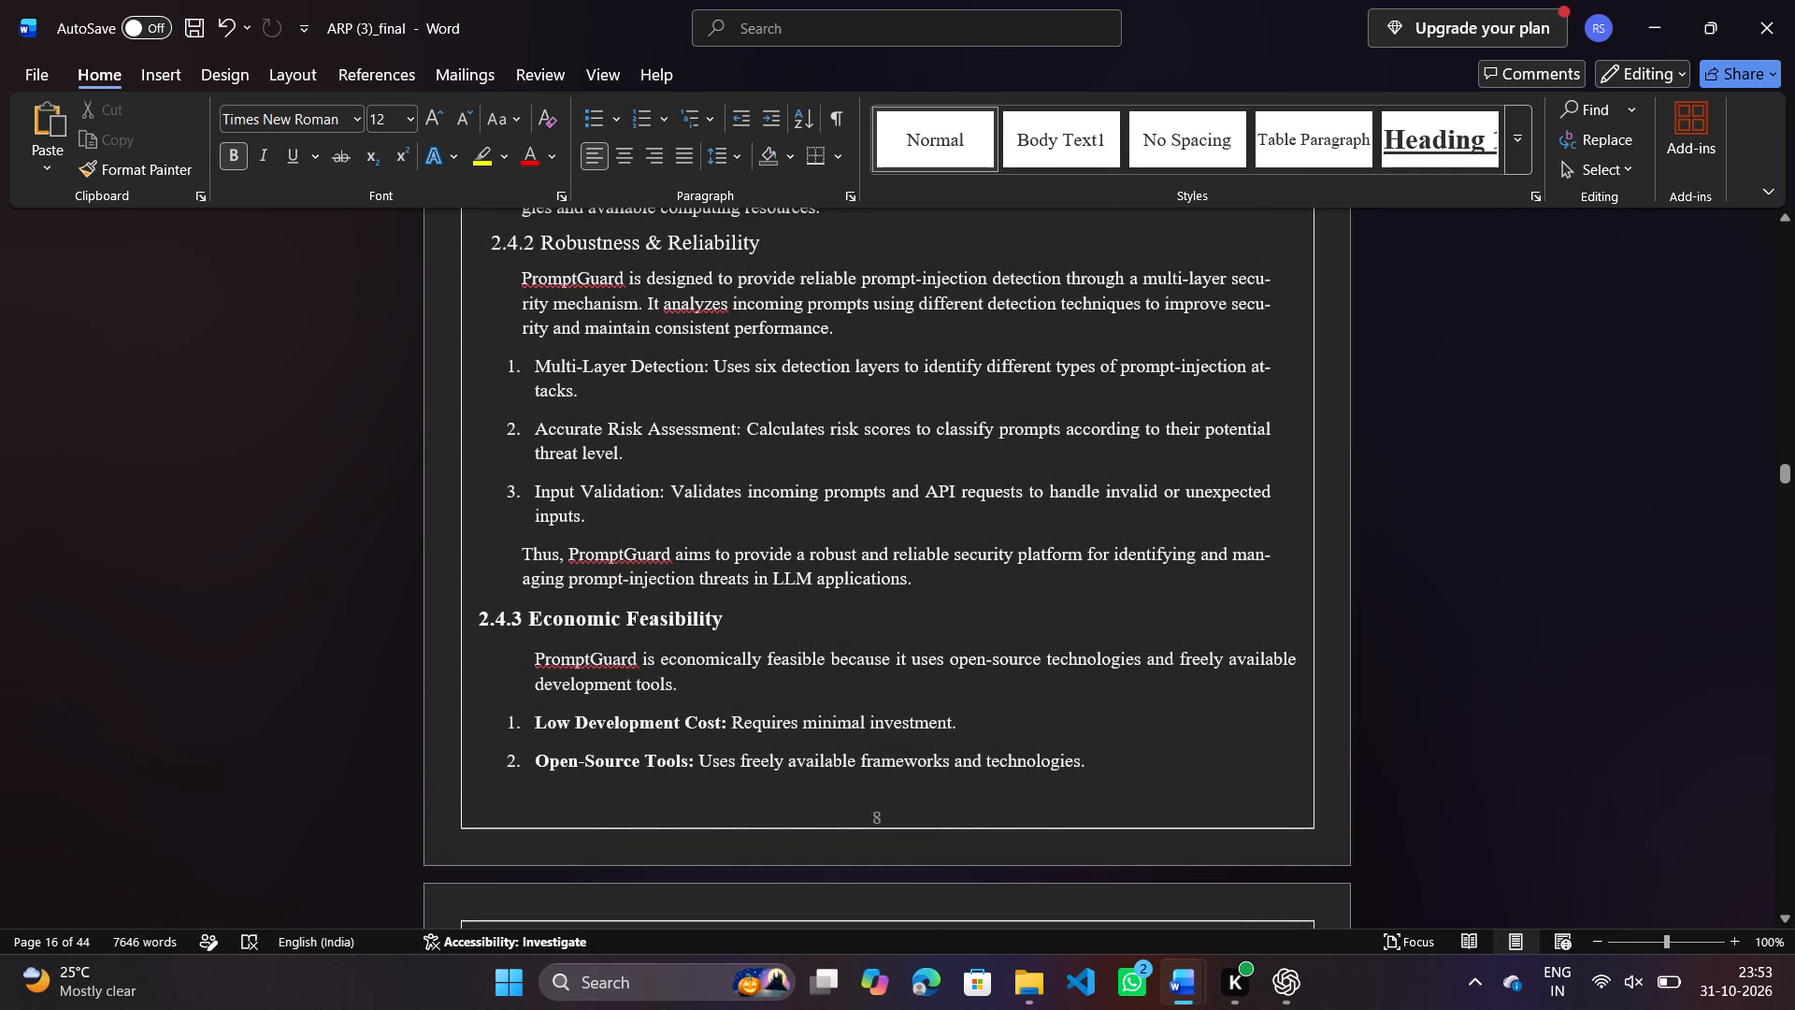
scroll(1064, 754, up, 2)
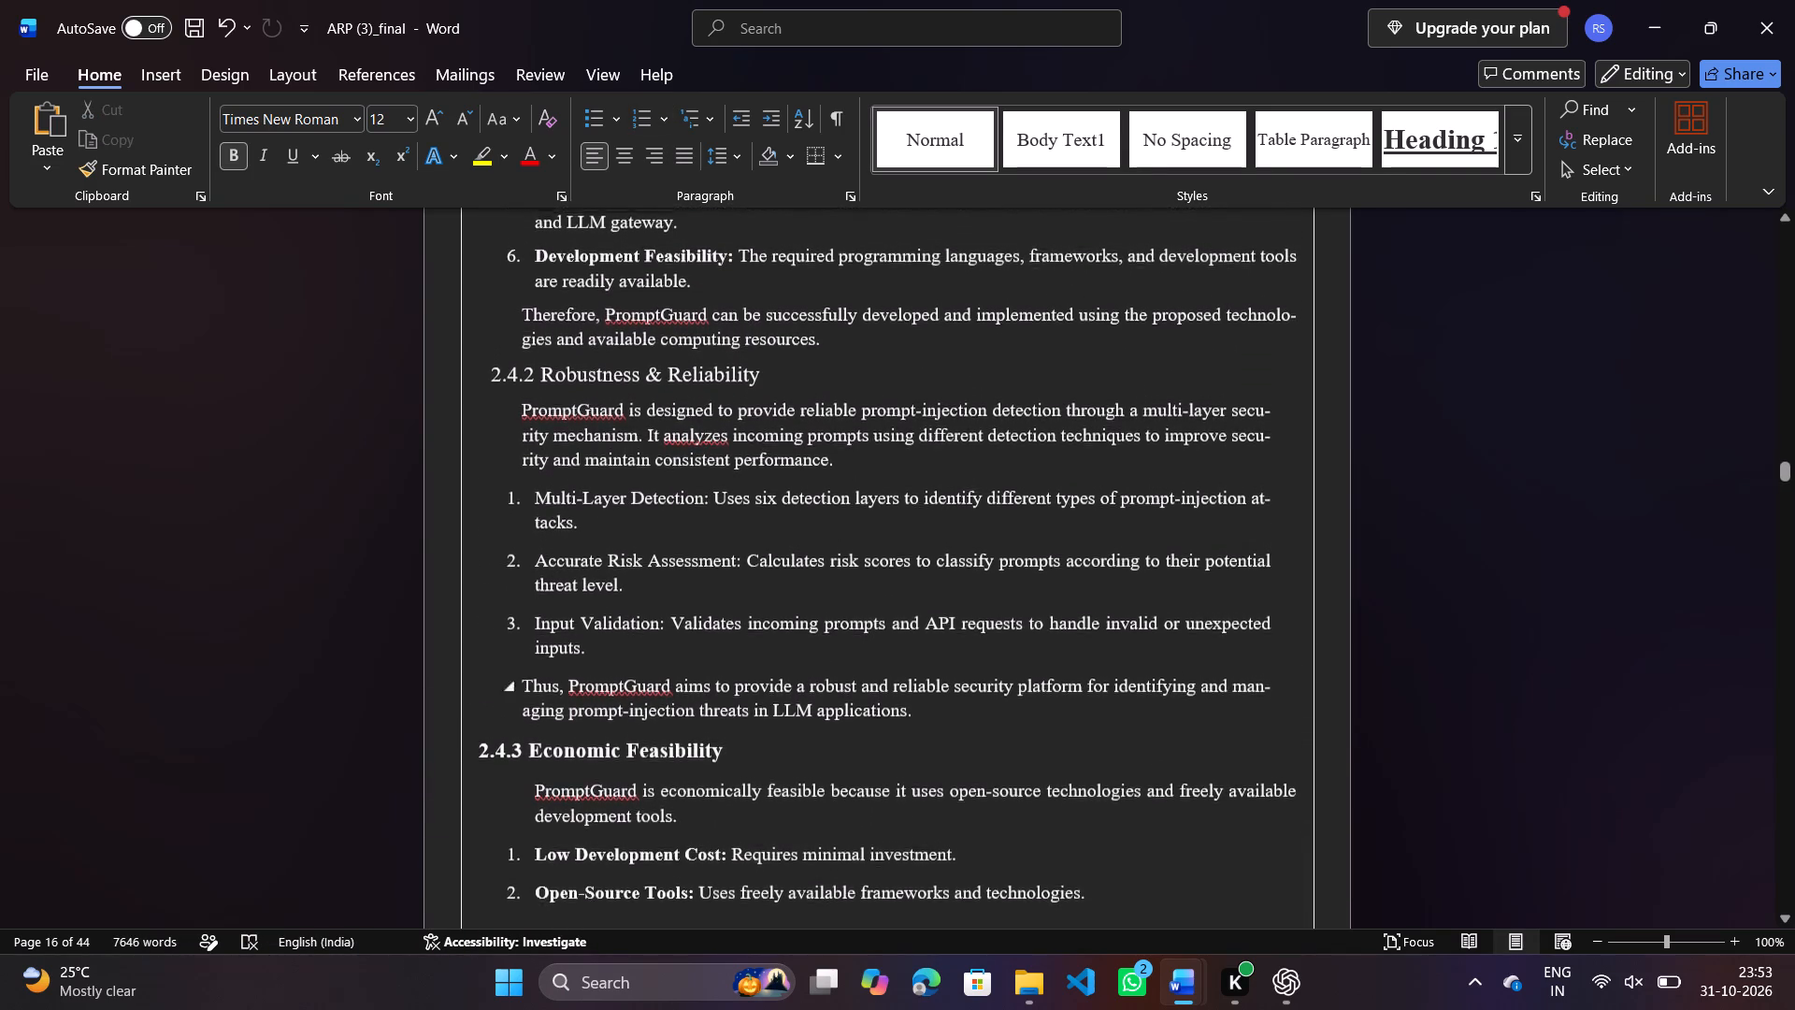
Justify all of section 2.3, from the Software & Hardware Requirements heading through the Network item of the hardware list.
scroll(1064, 754, up, 2)
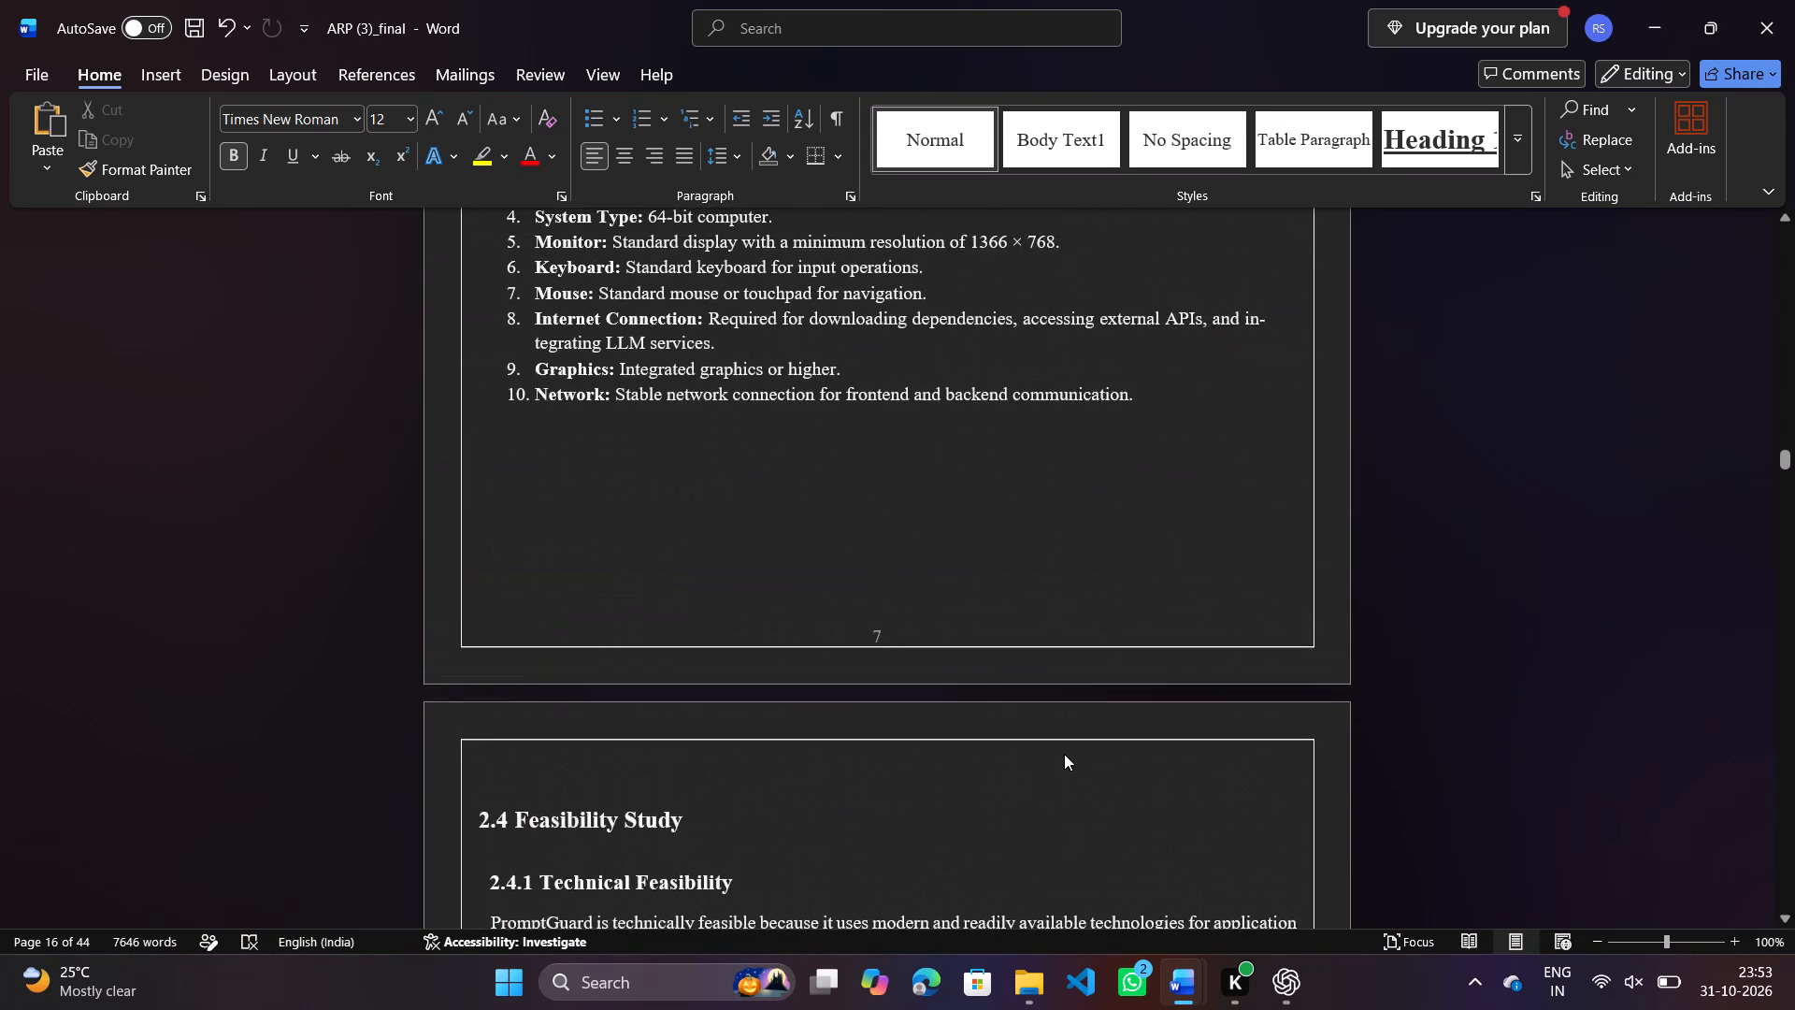
scroll(1064, 754, up, 1)
click(1008, 524)
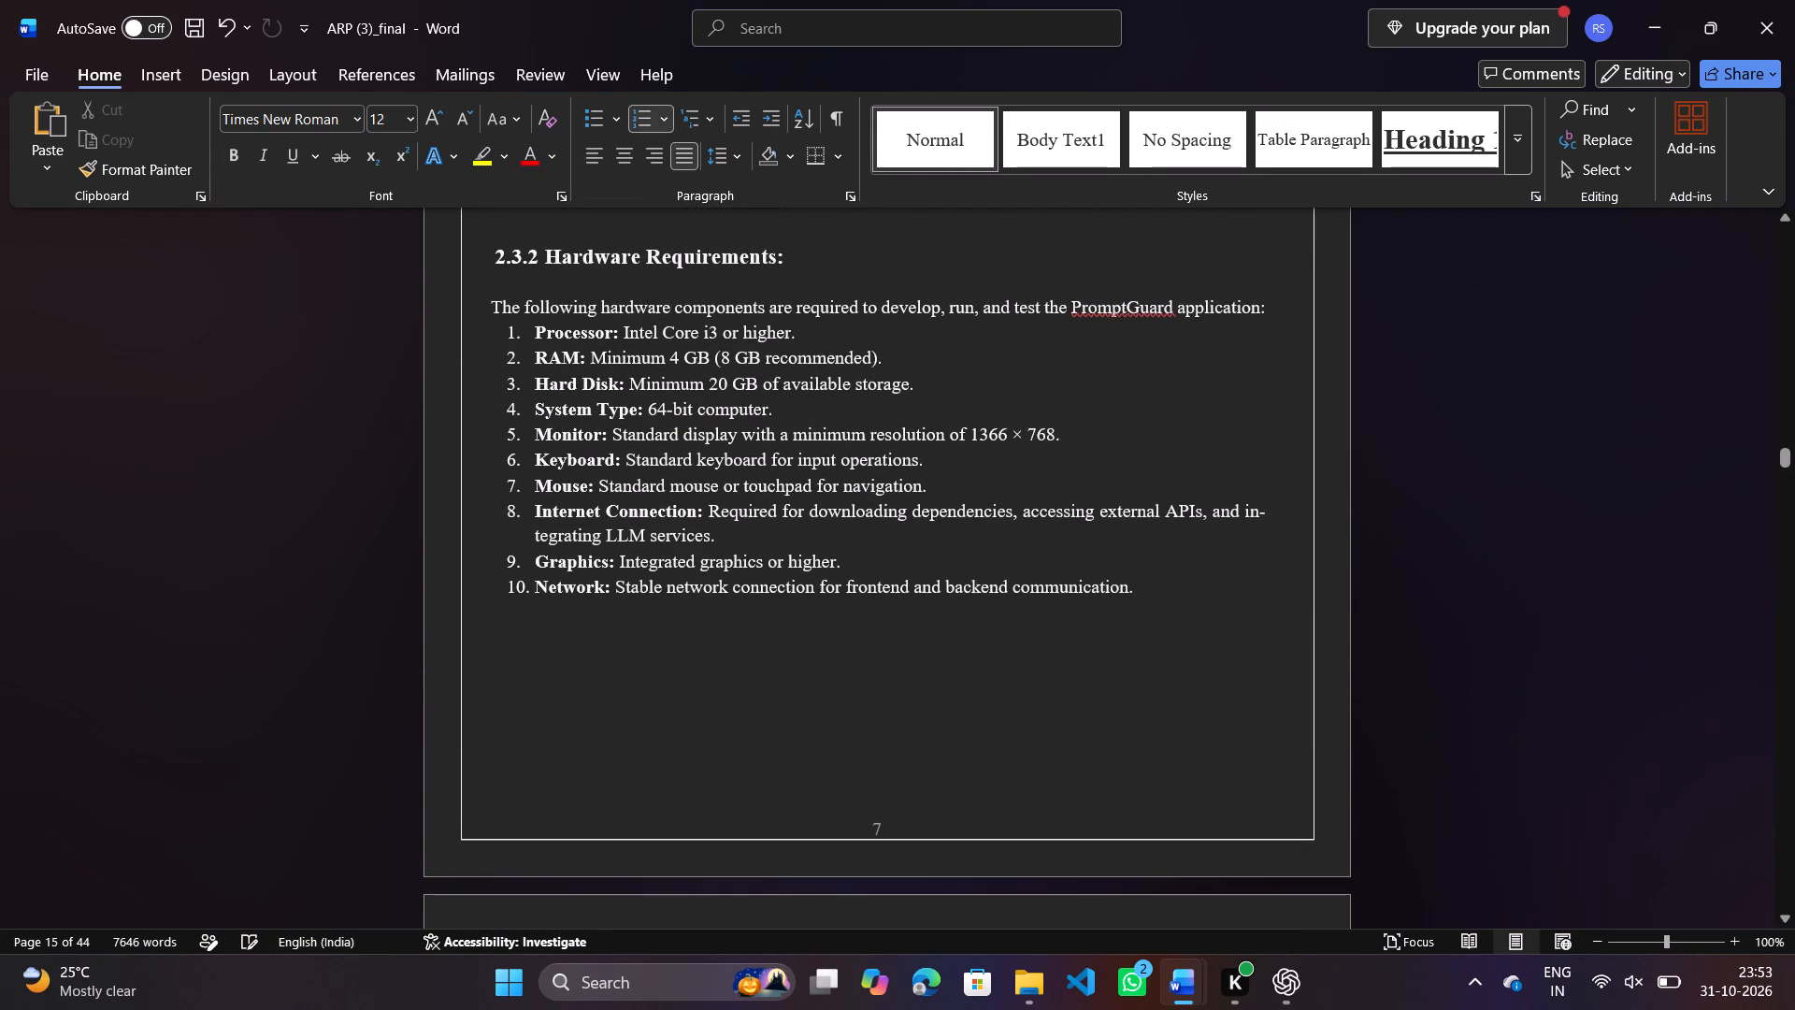
scroll(1008, 524, up, 1)
click(976, 347)
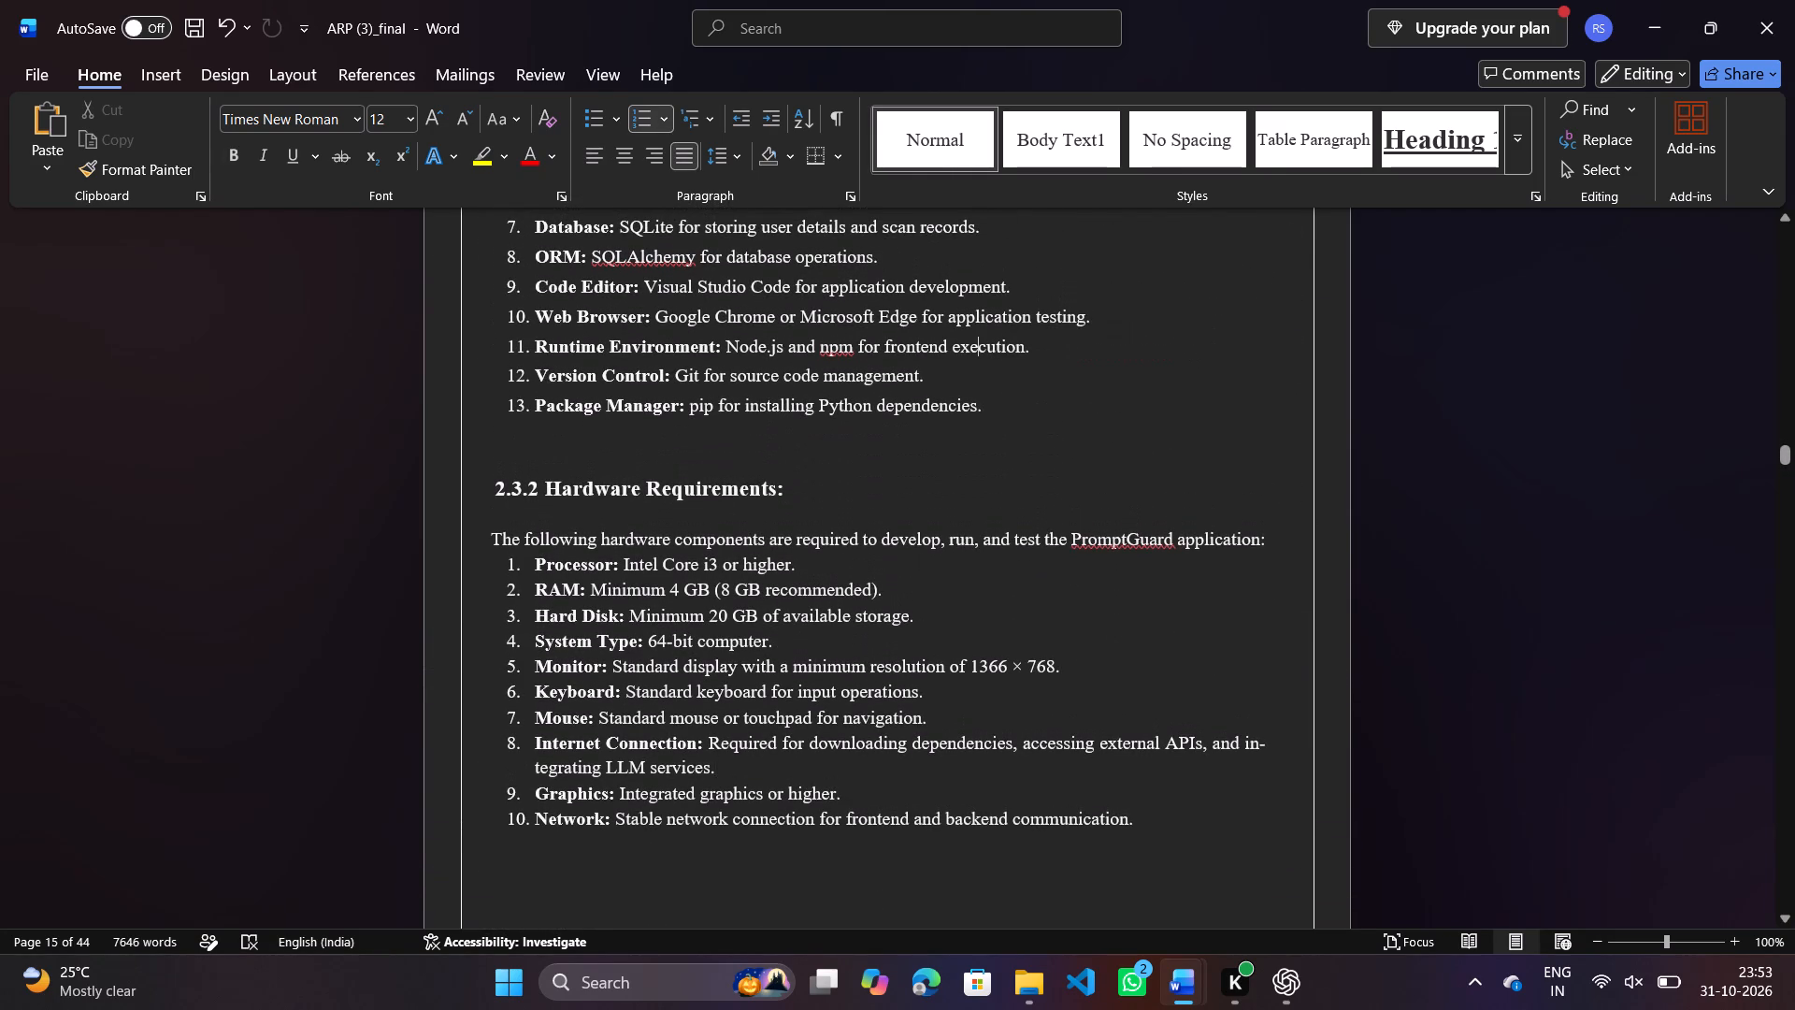
scroll(976, 347, up, 2)
click(1030, 416)
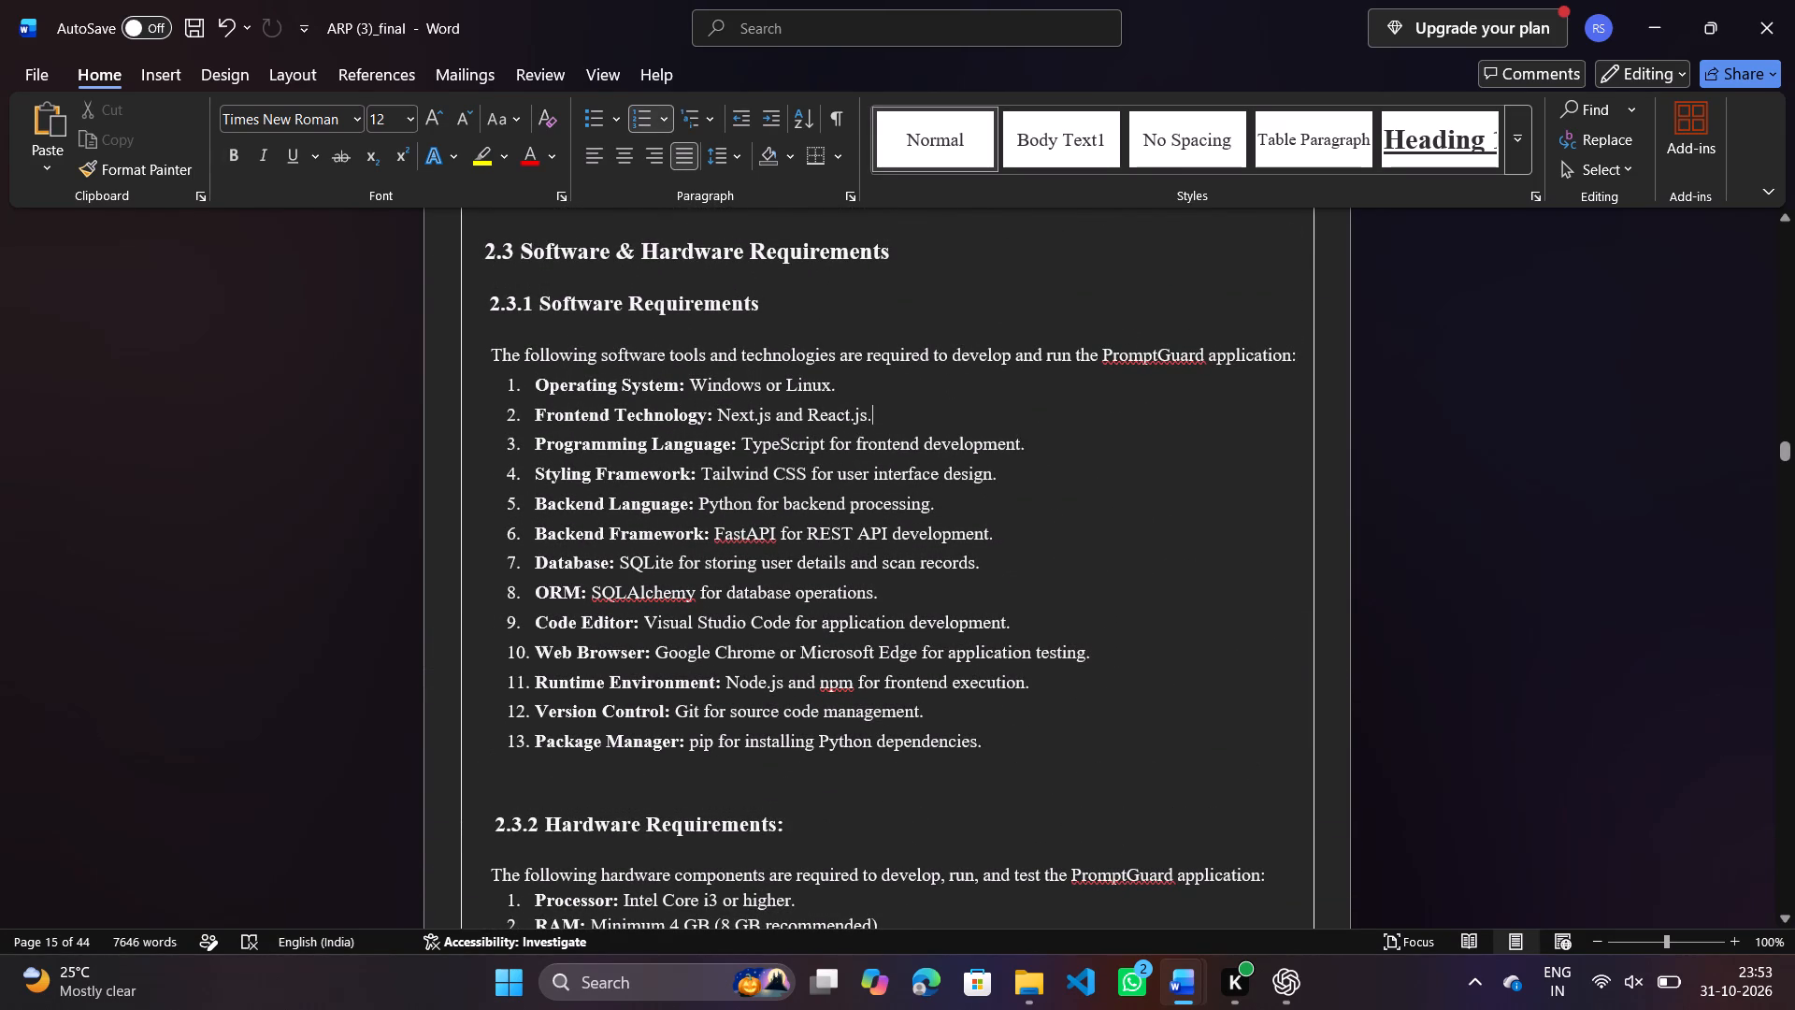
scroll(1030, 416, down, 1)
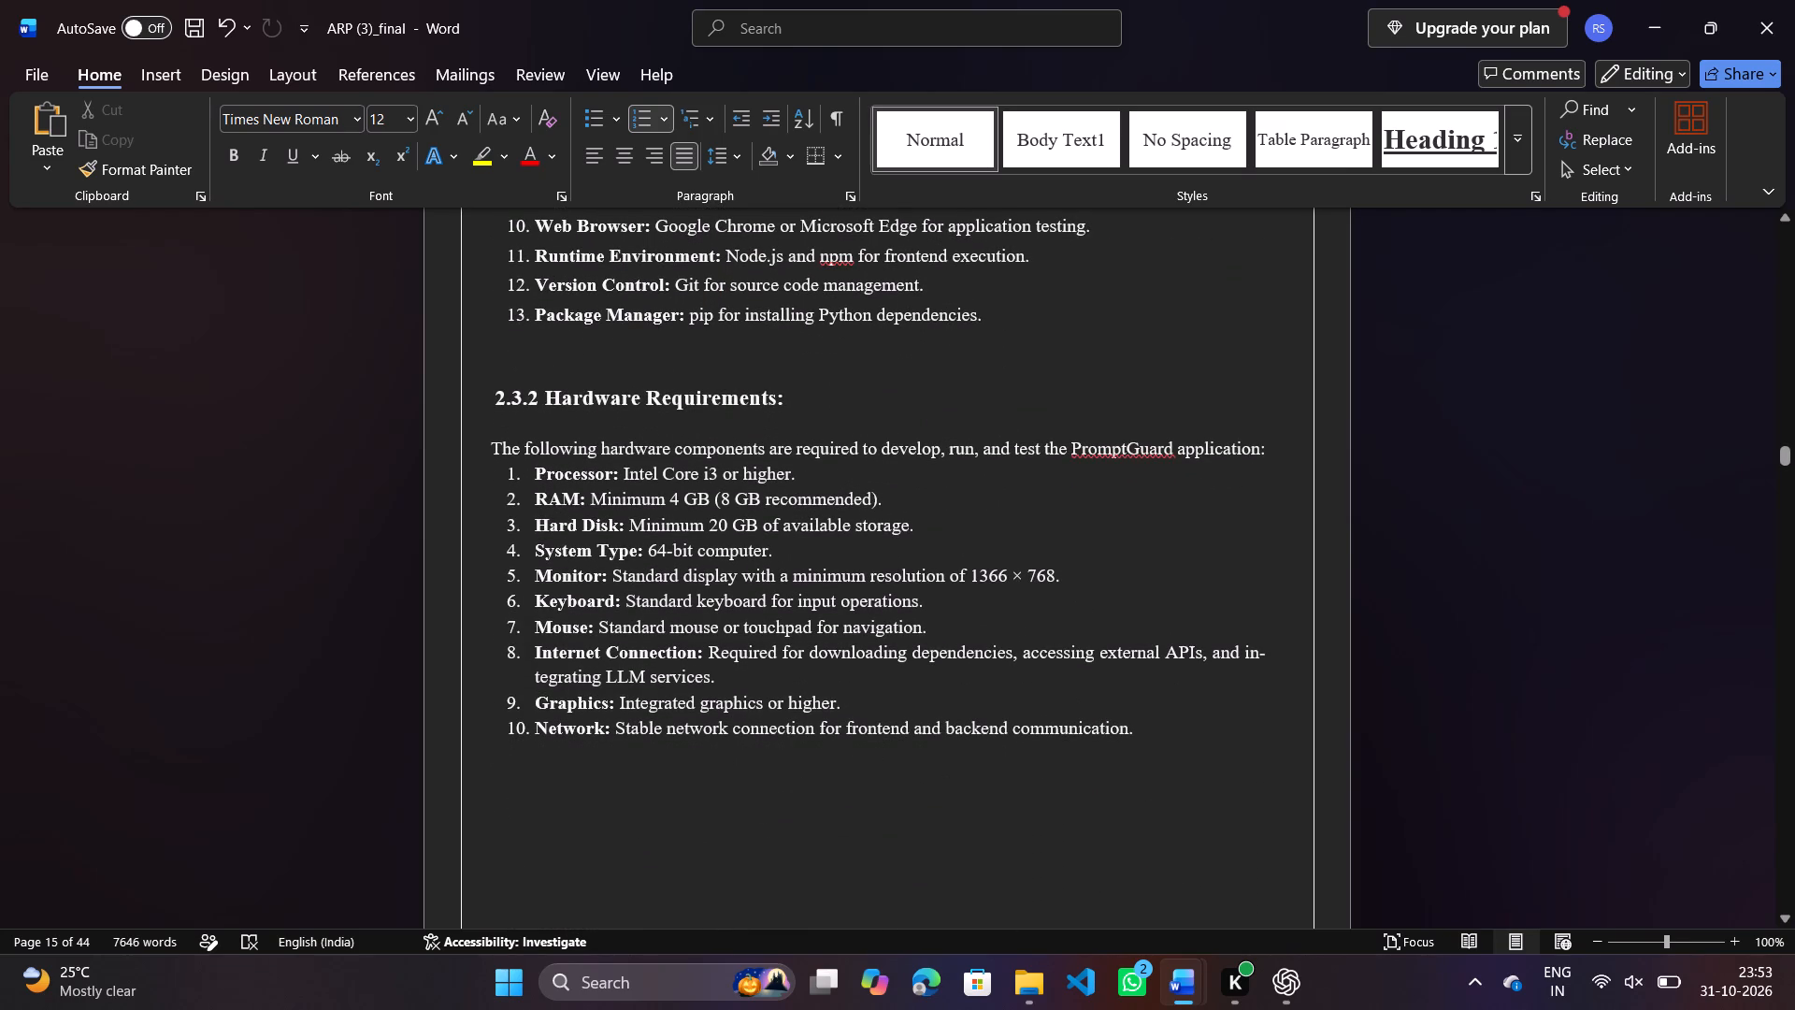
drag(1142, 741, 390, 183)
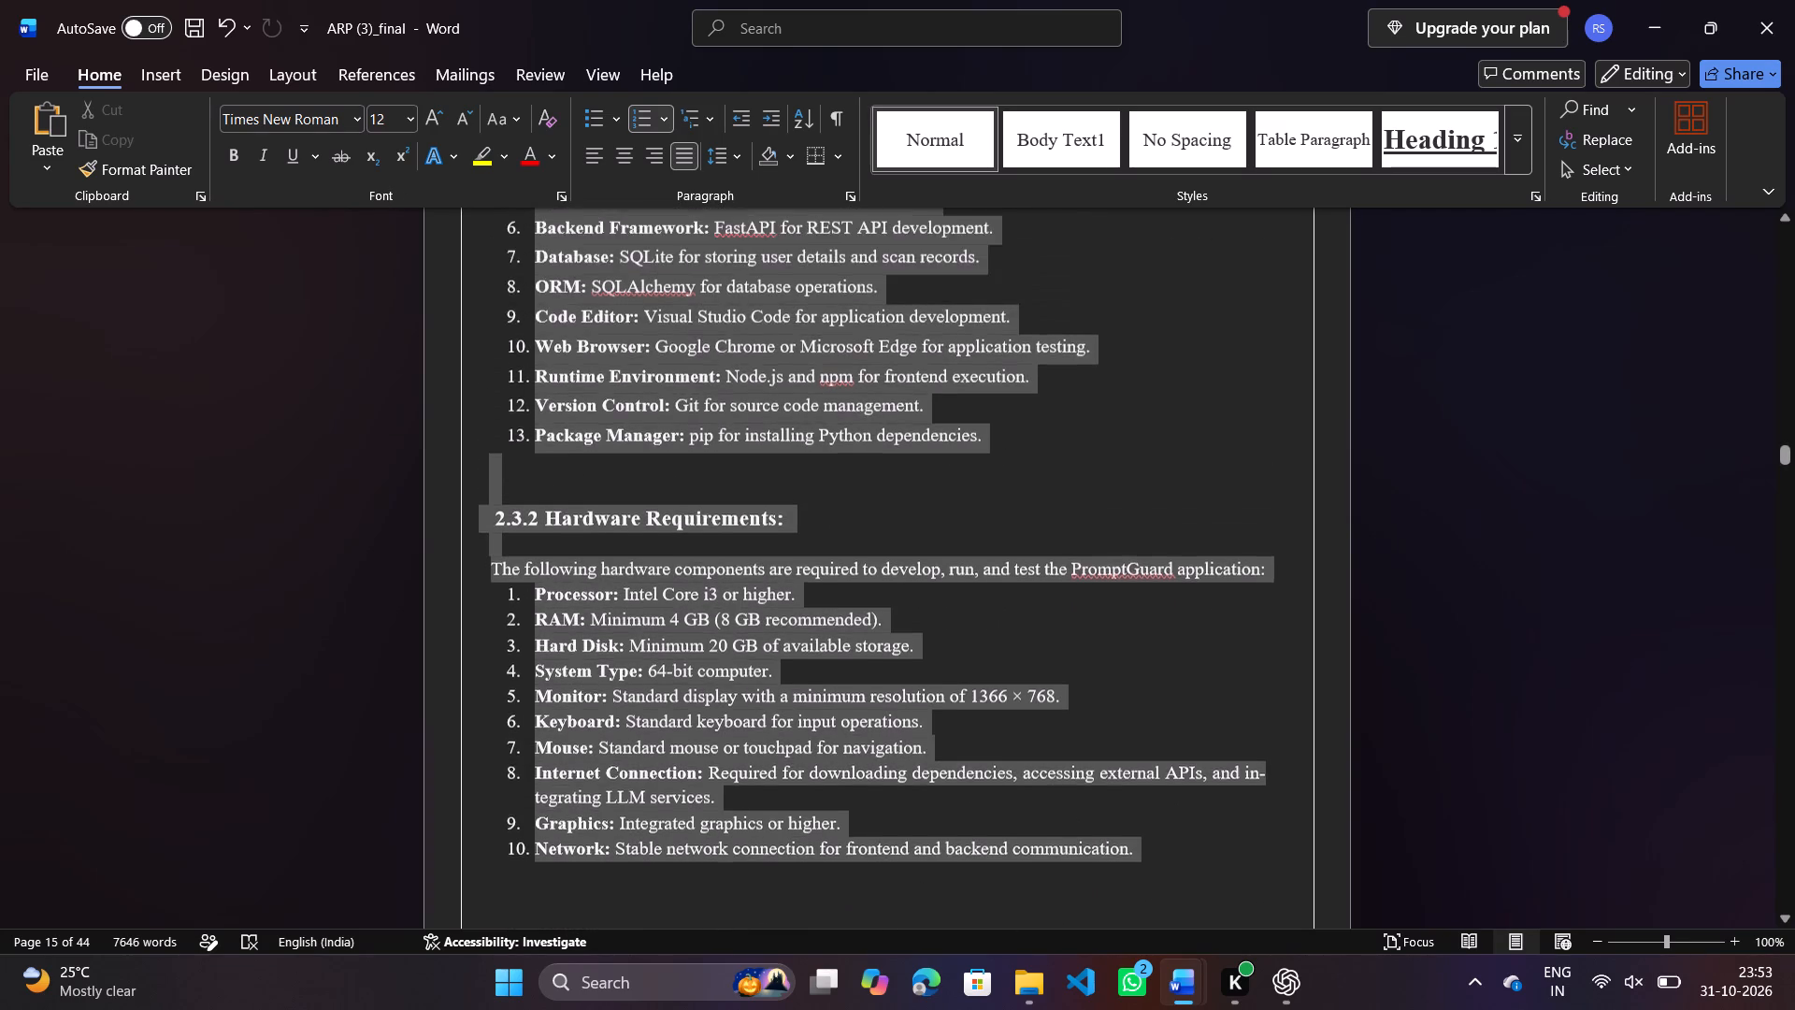
drag(390, 183, 442, 290)
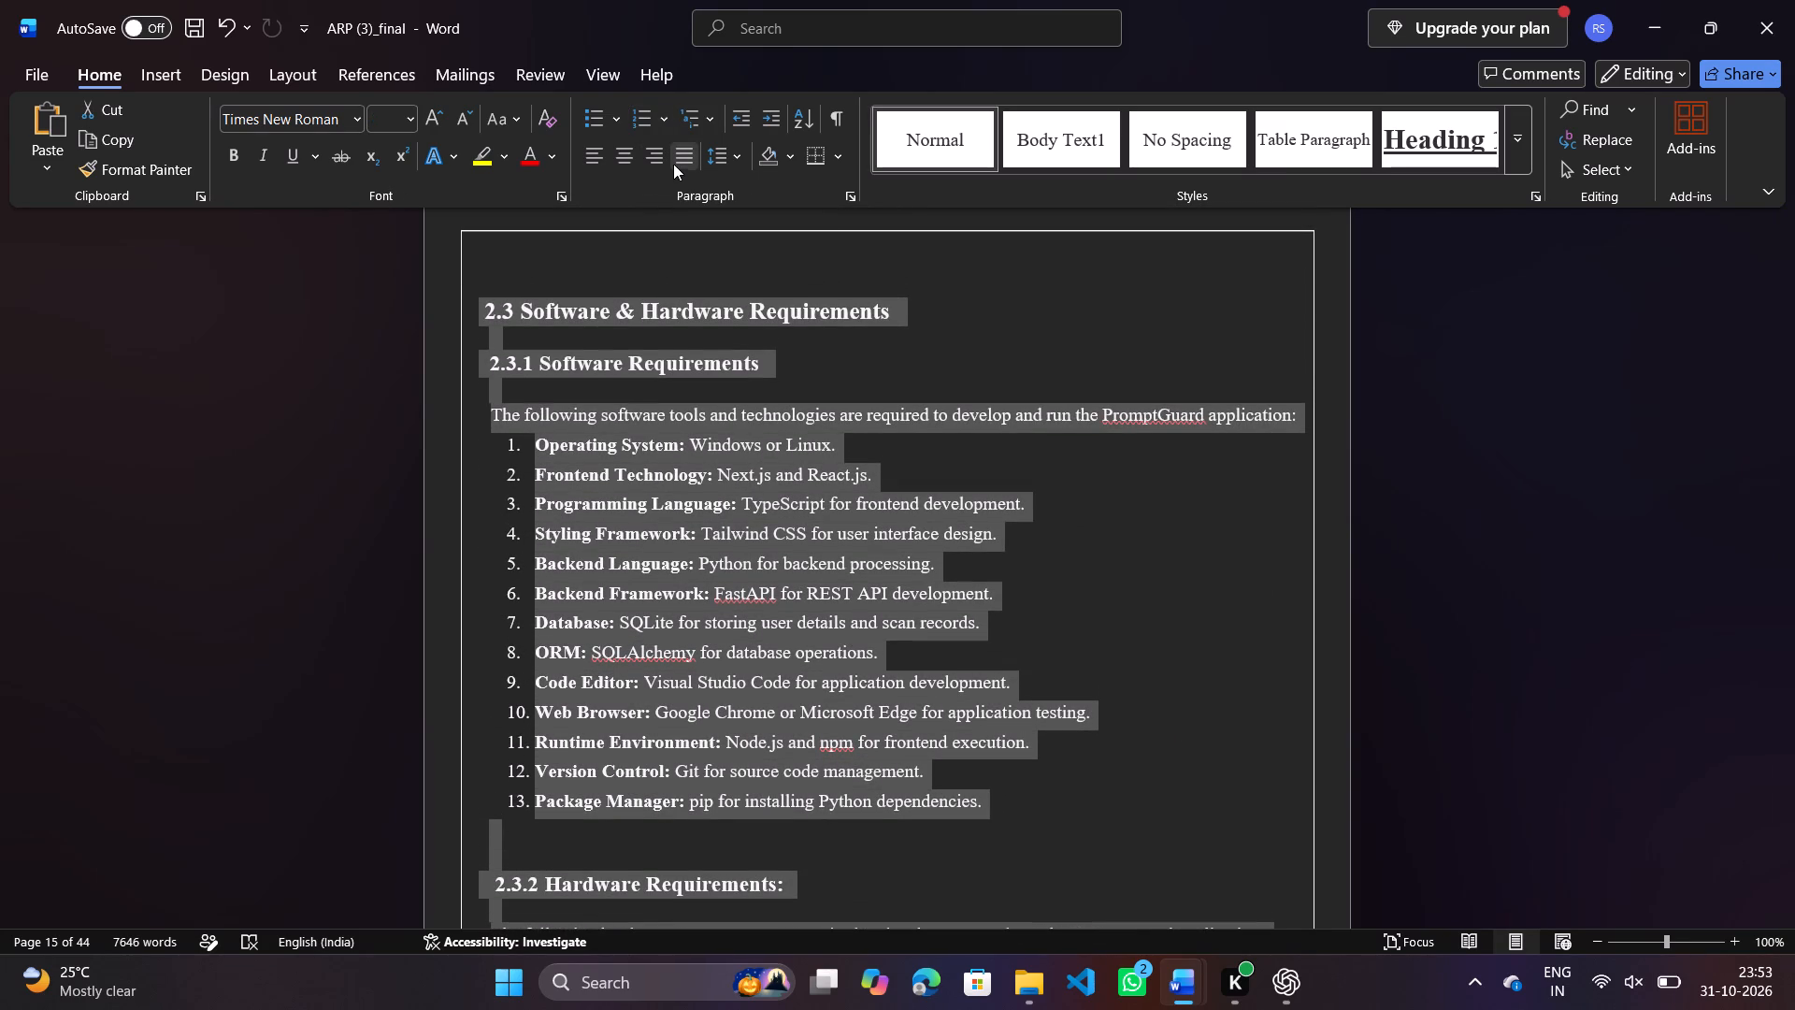
click(687, 163)
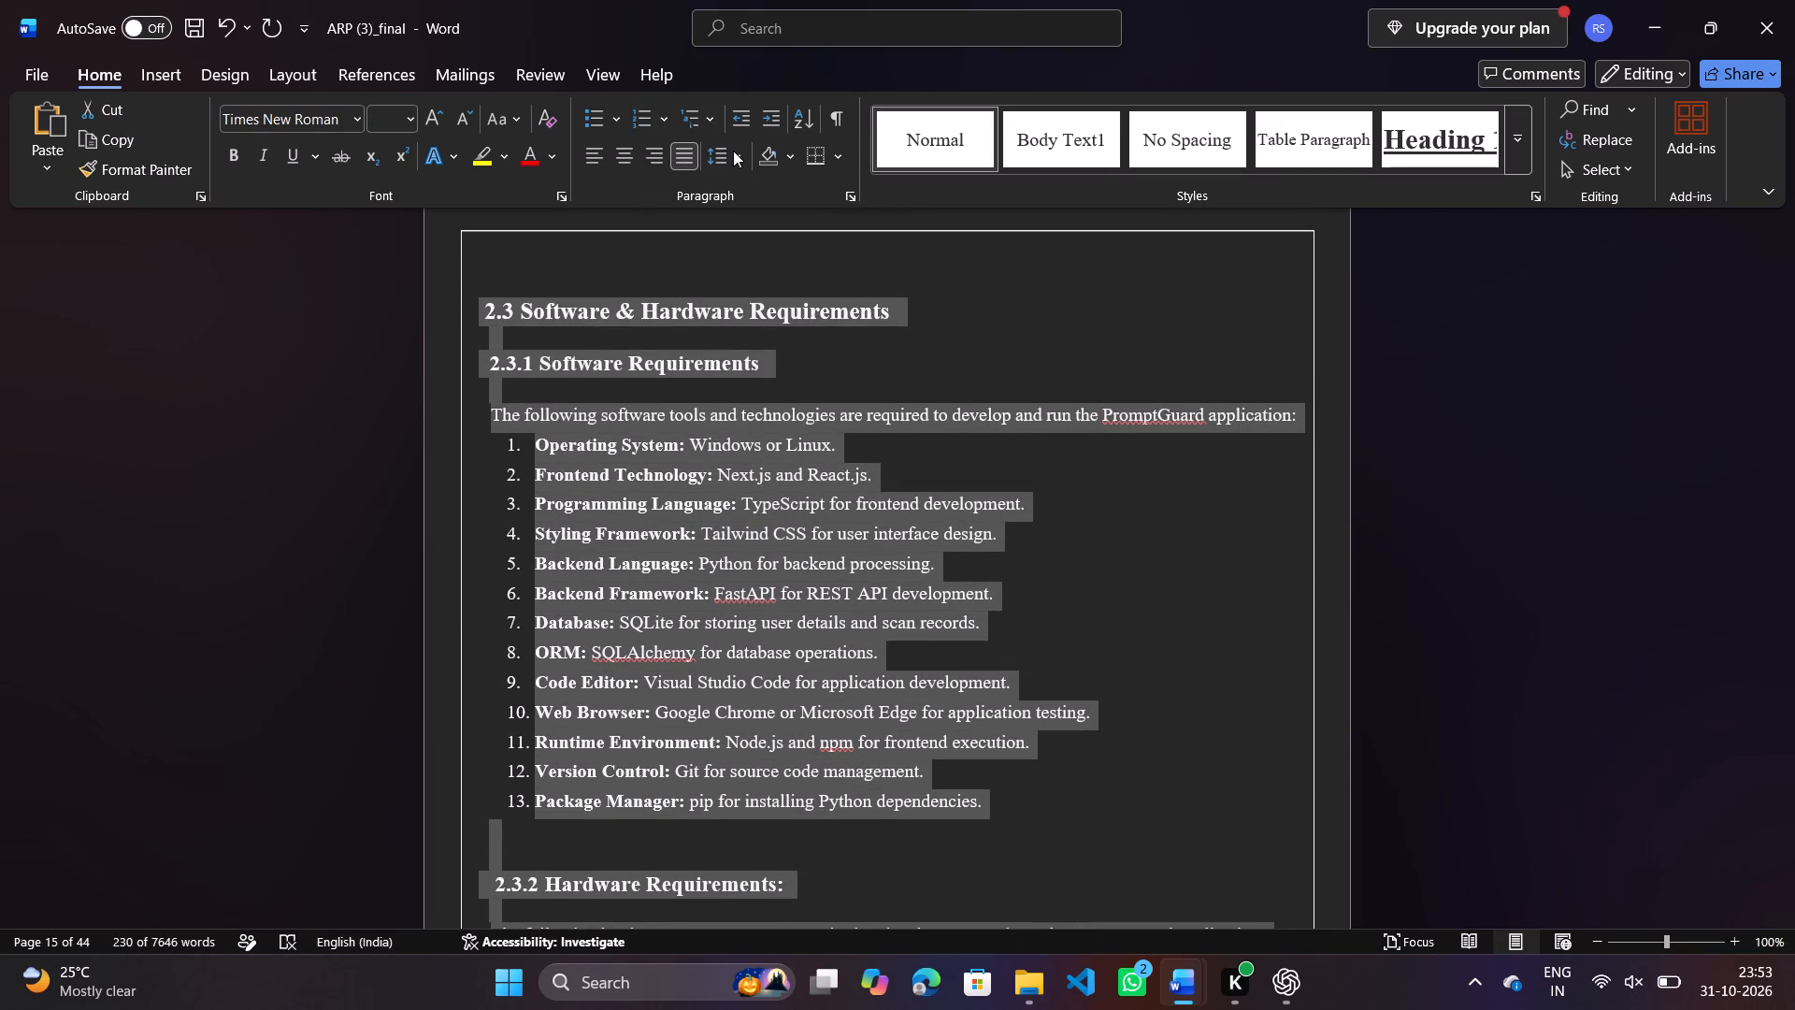
Adjust the line spacing of the selected section 2.3 text to match section 2.4.
click(733, 151)
click(750, 224)
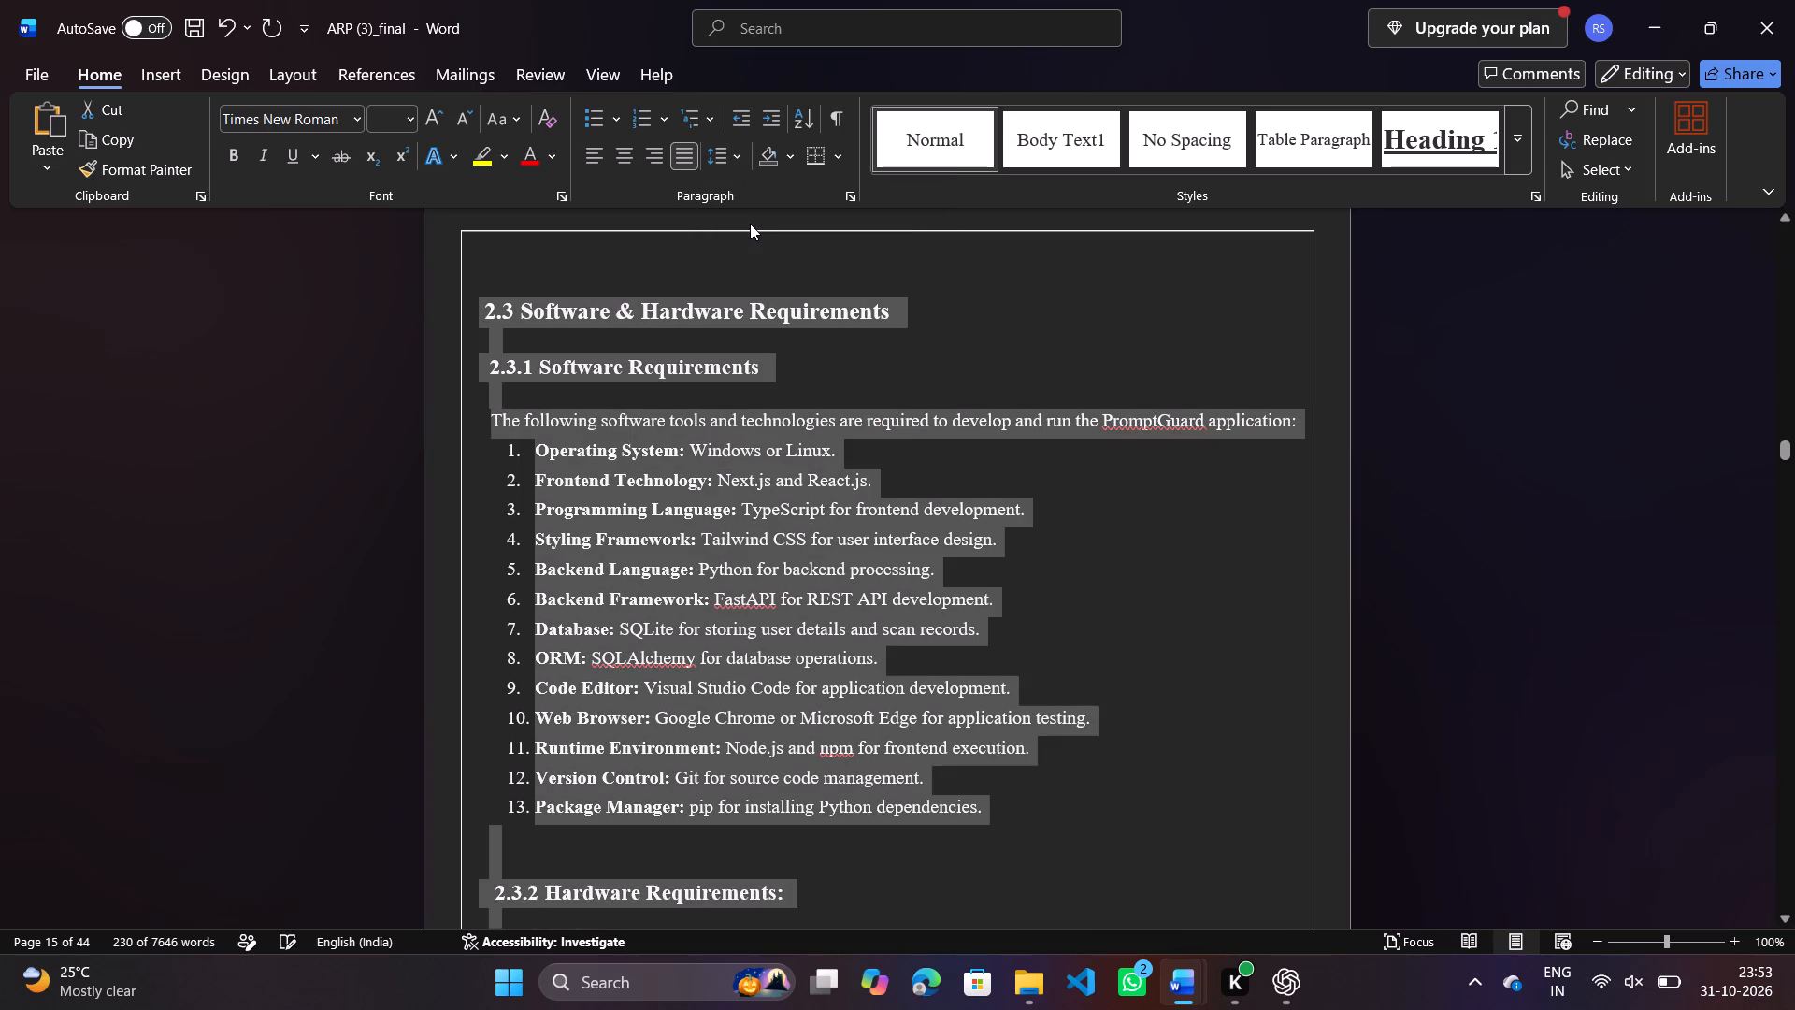
click(901, 381)
Check the page layout of sections 2.3 and 2.4 up to the start of Chapter 3.
scroll(901, 381, up, 1)
scroll(901, 381, down, 1)
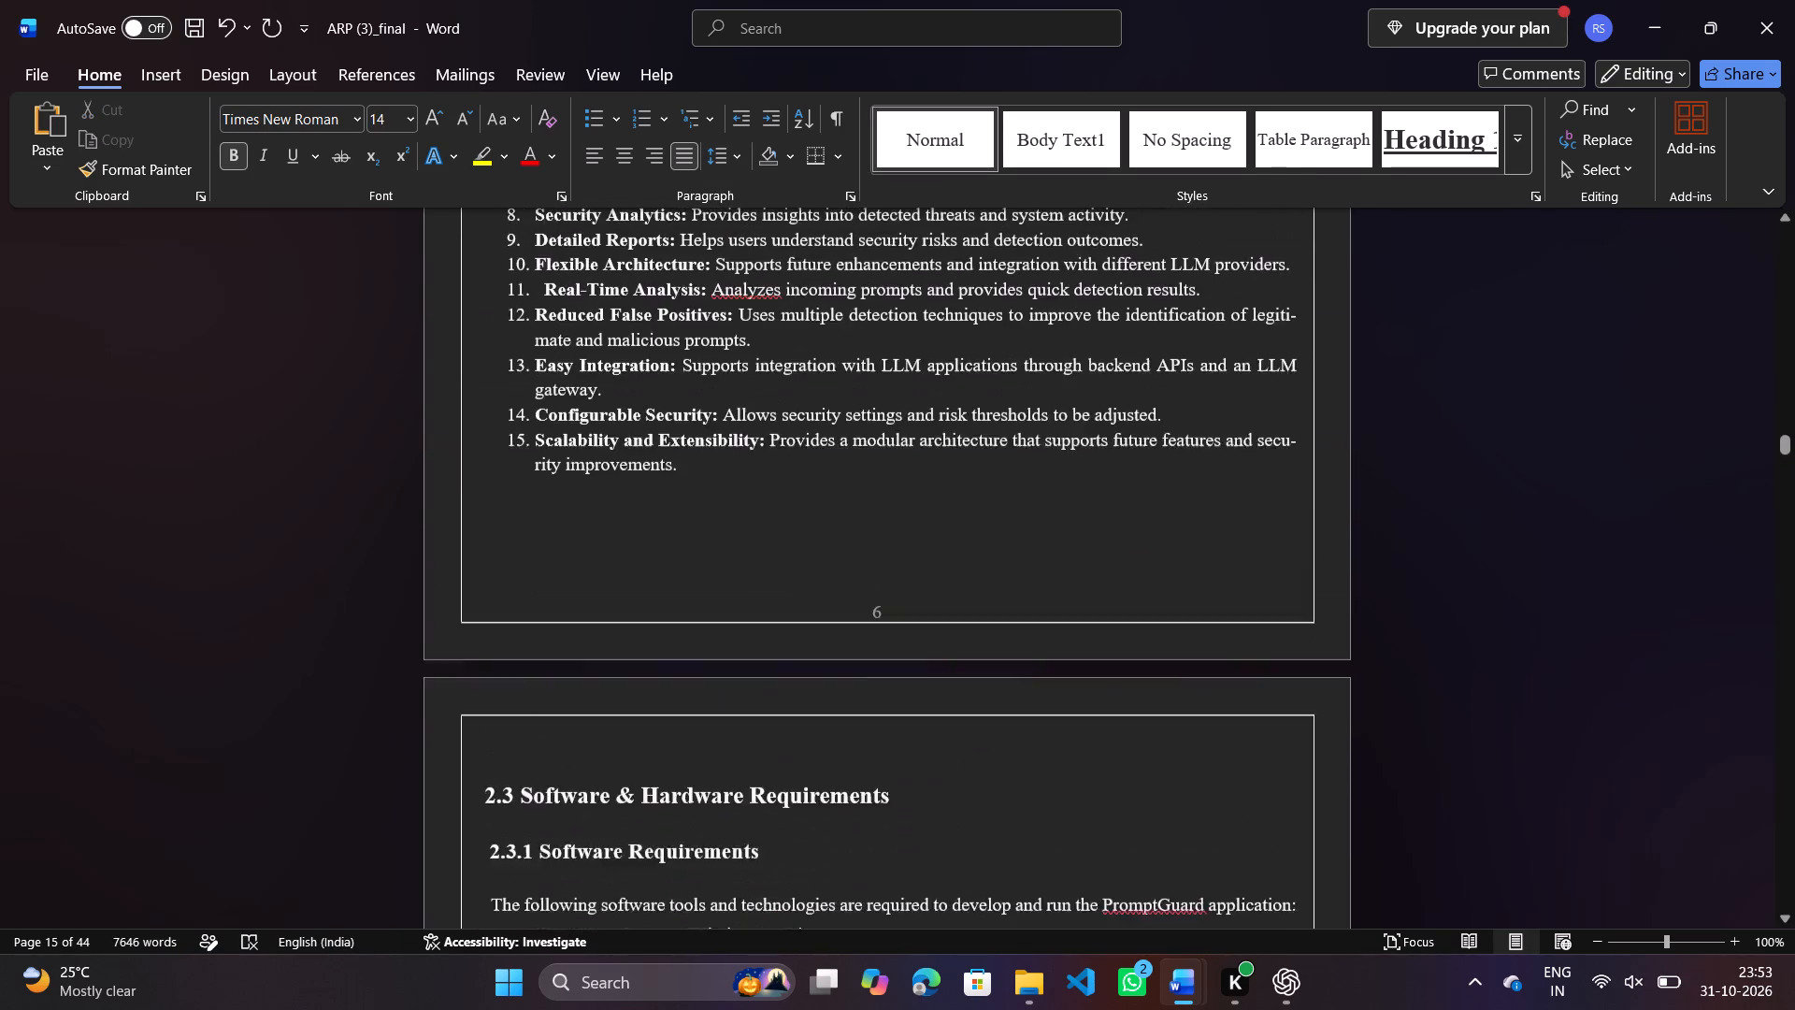
scroll(901, 381, down, 3)
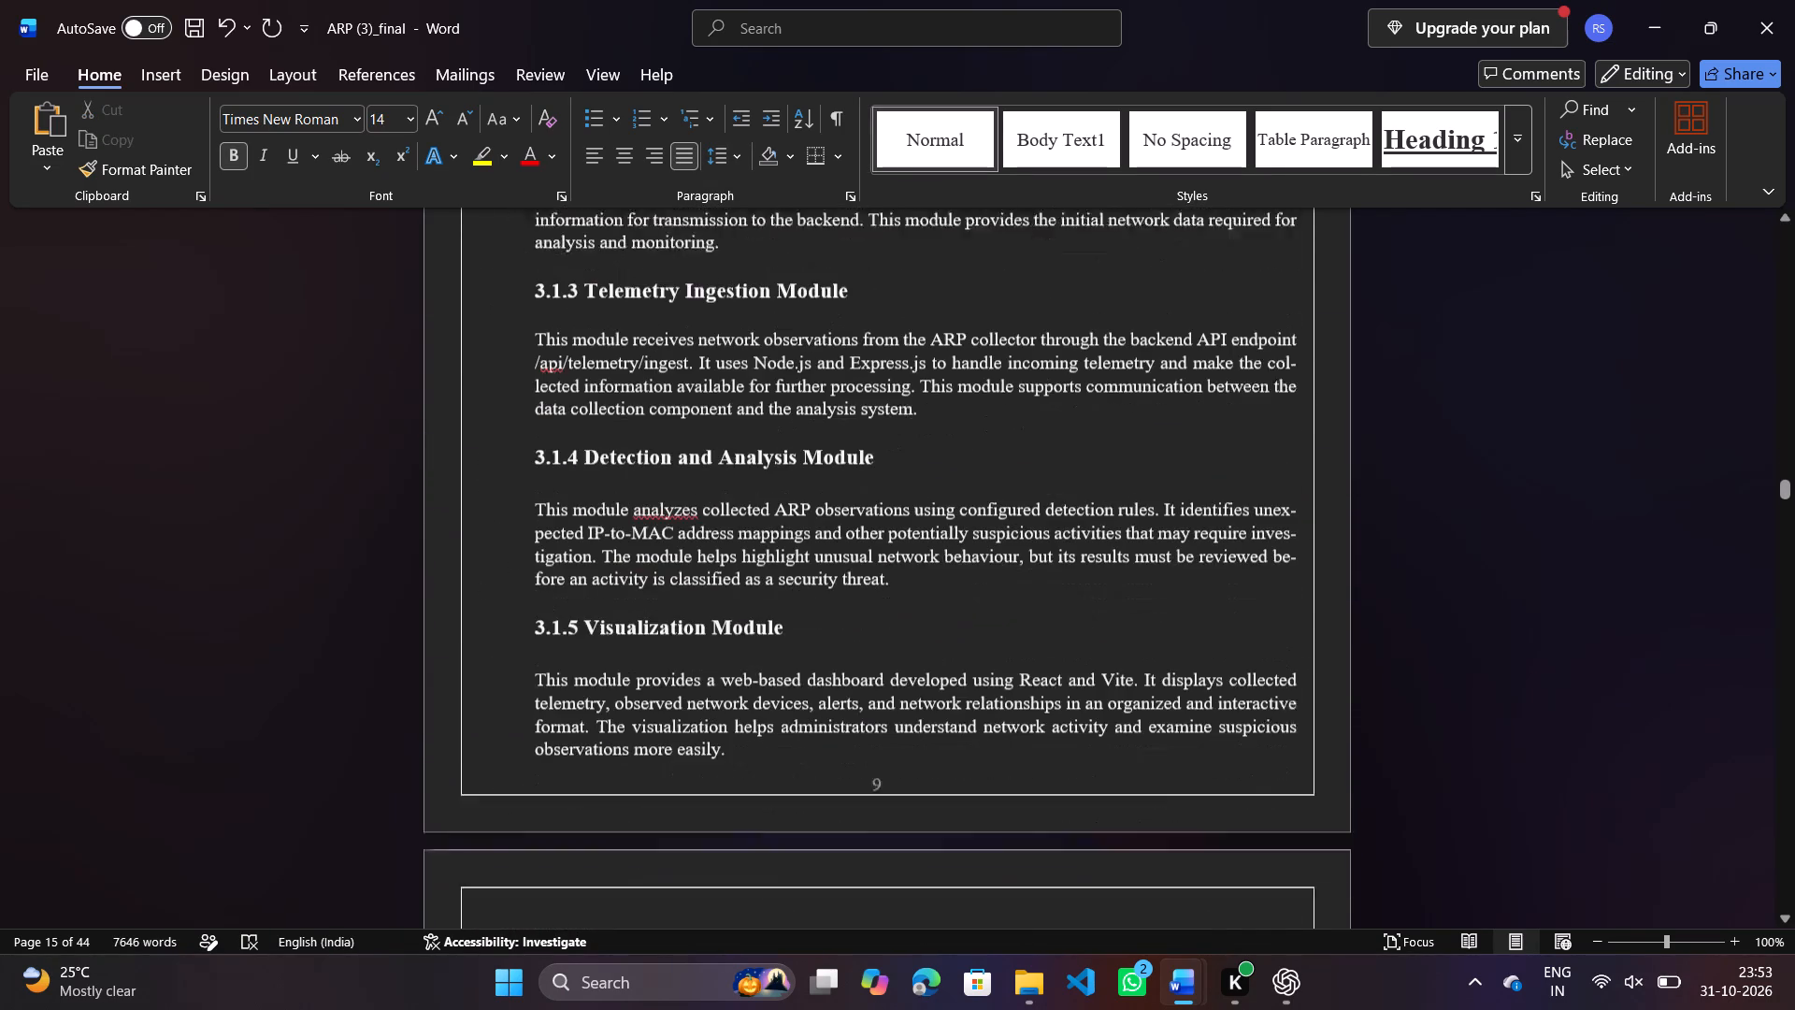
scroll(901, 381, up, 3)
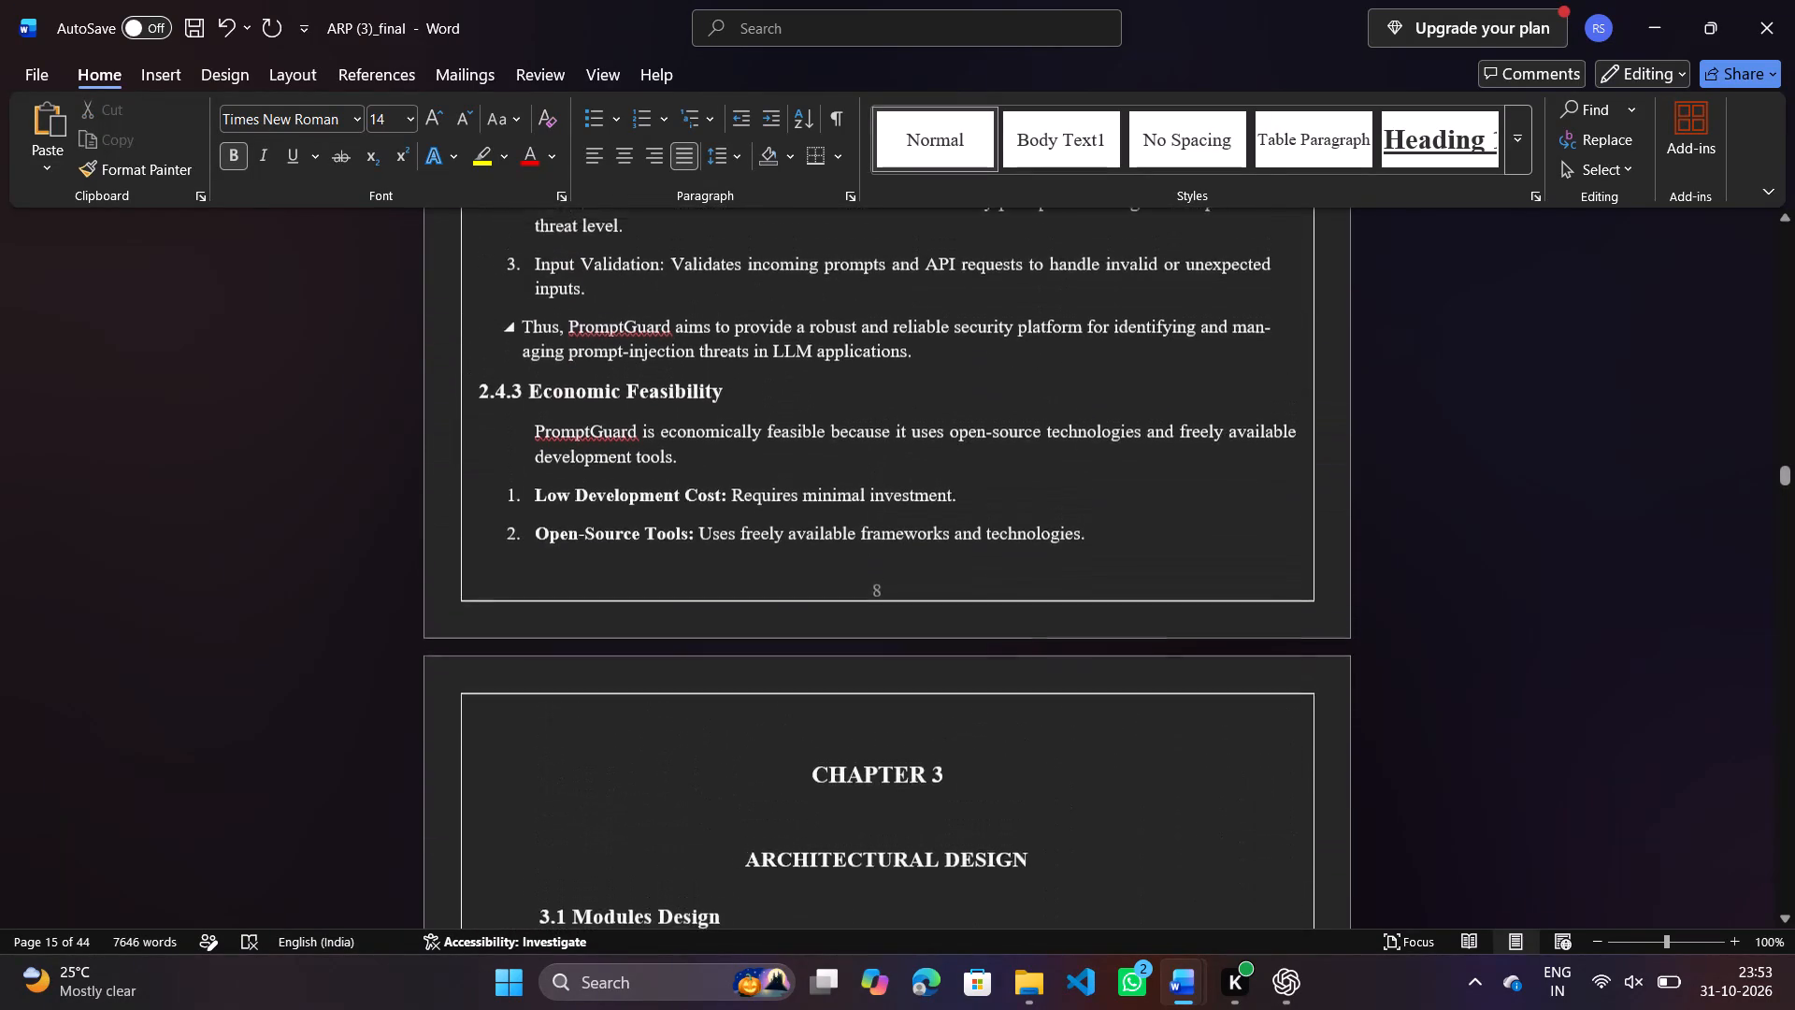
scroll(901, 381, up, 3)
scroll(901, 381, down, 1)
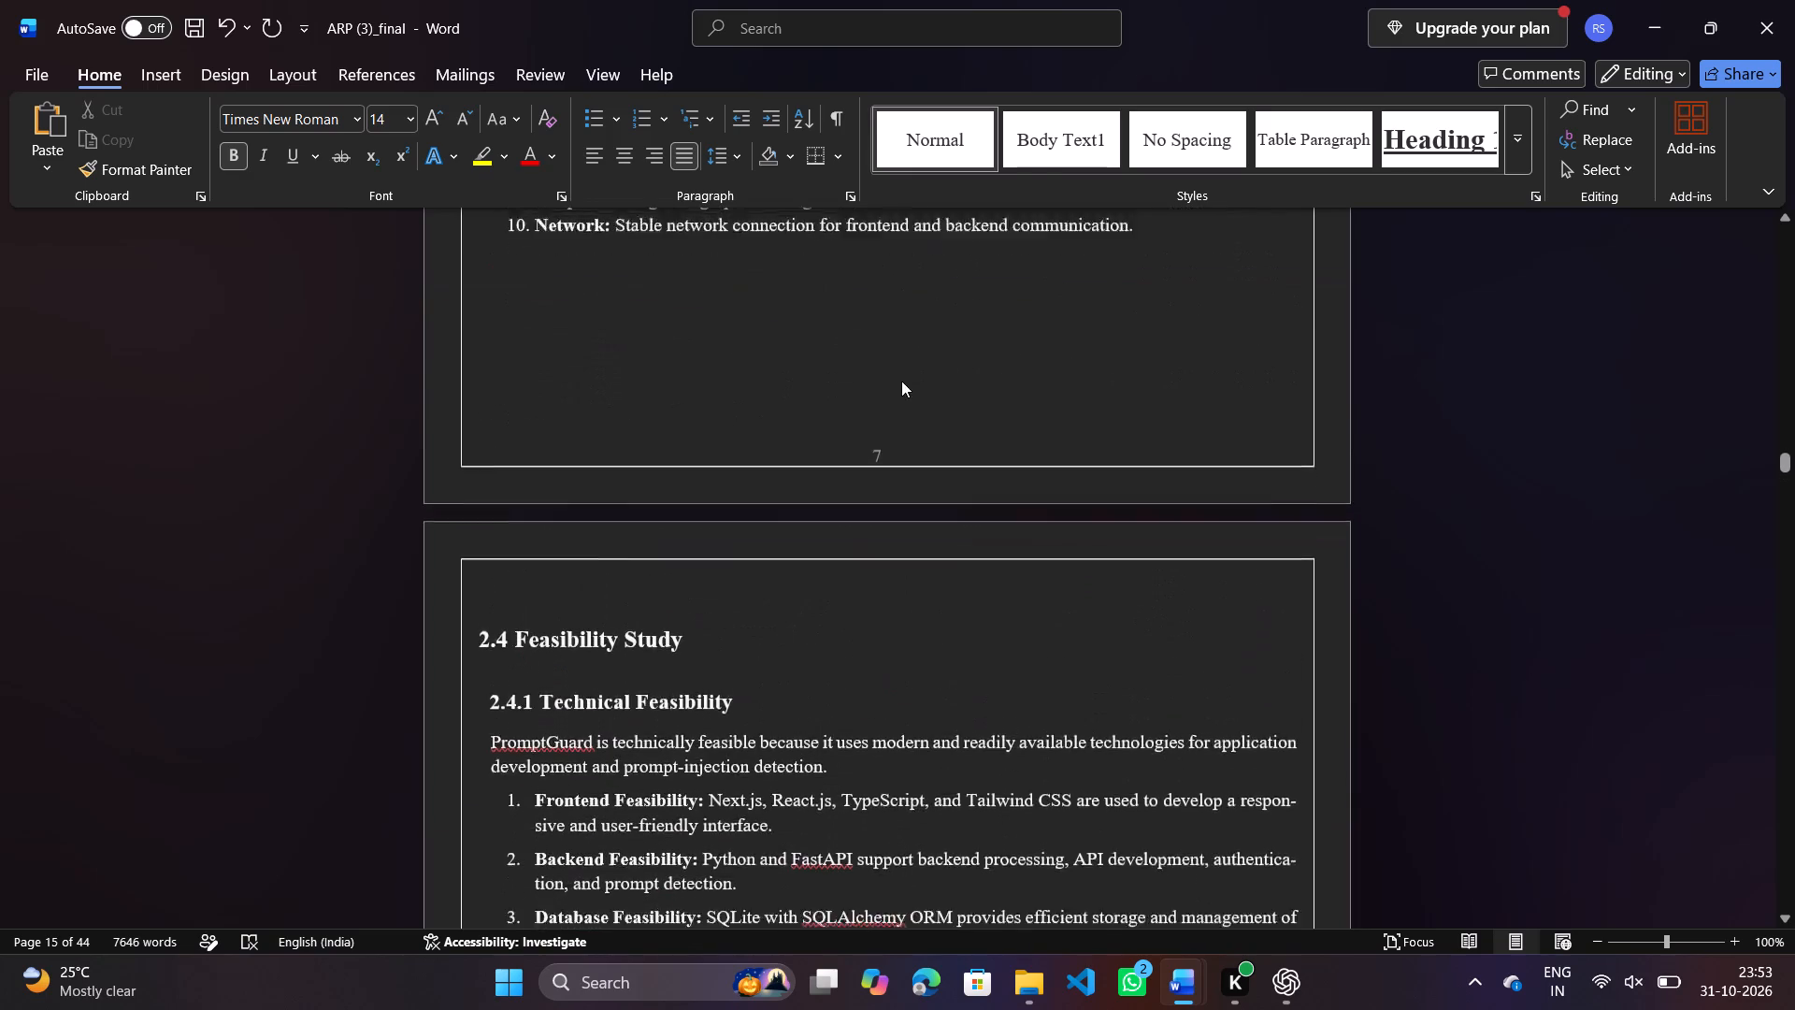
scroll(901, 381, down, 2)
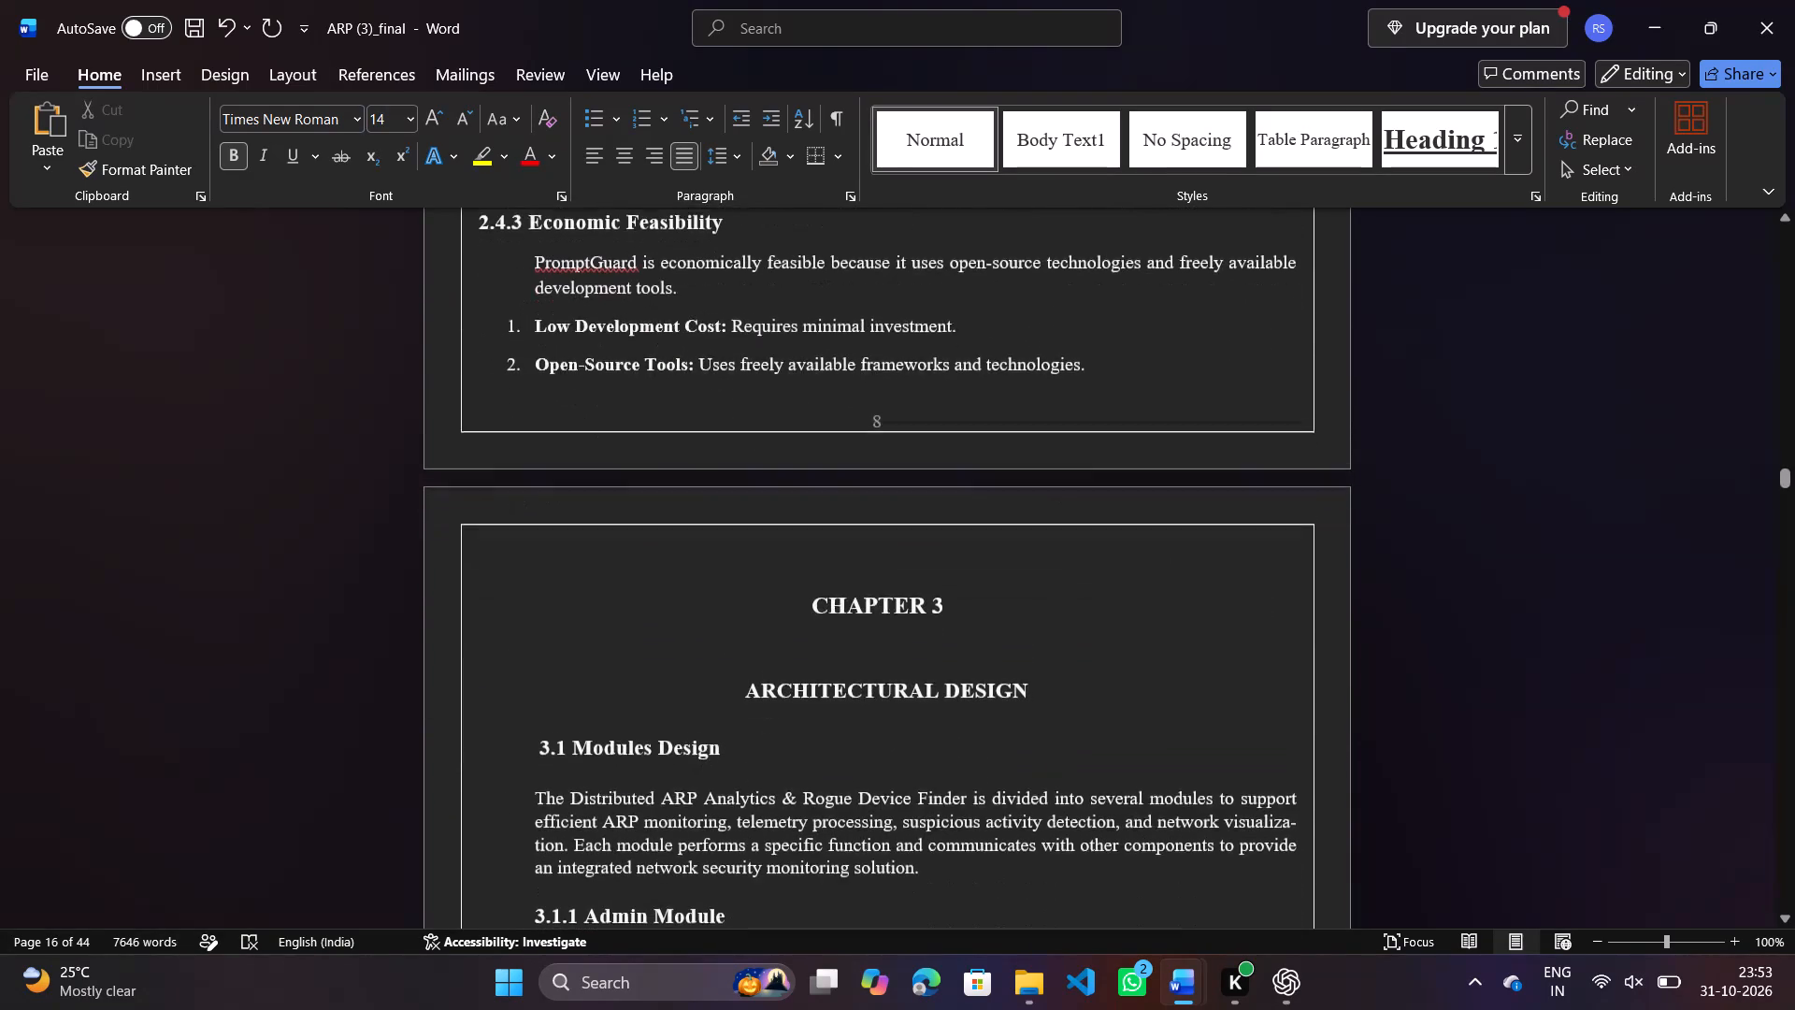
Review Chapter 3, Architectural Design, from the module descriptions through the Comprehensive Data Flow Diagram, examining its content and formatting.
scroll(876, 584, down, 1)
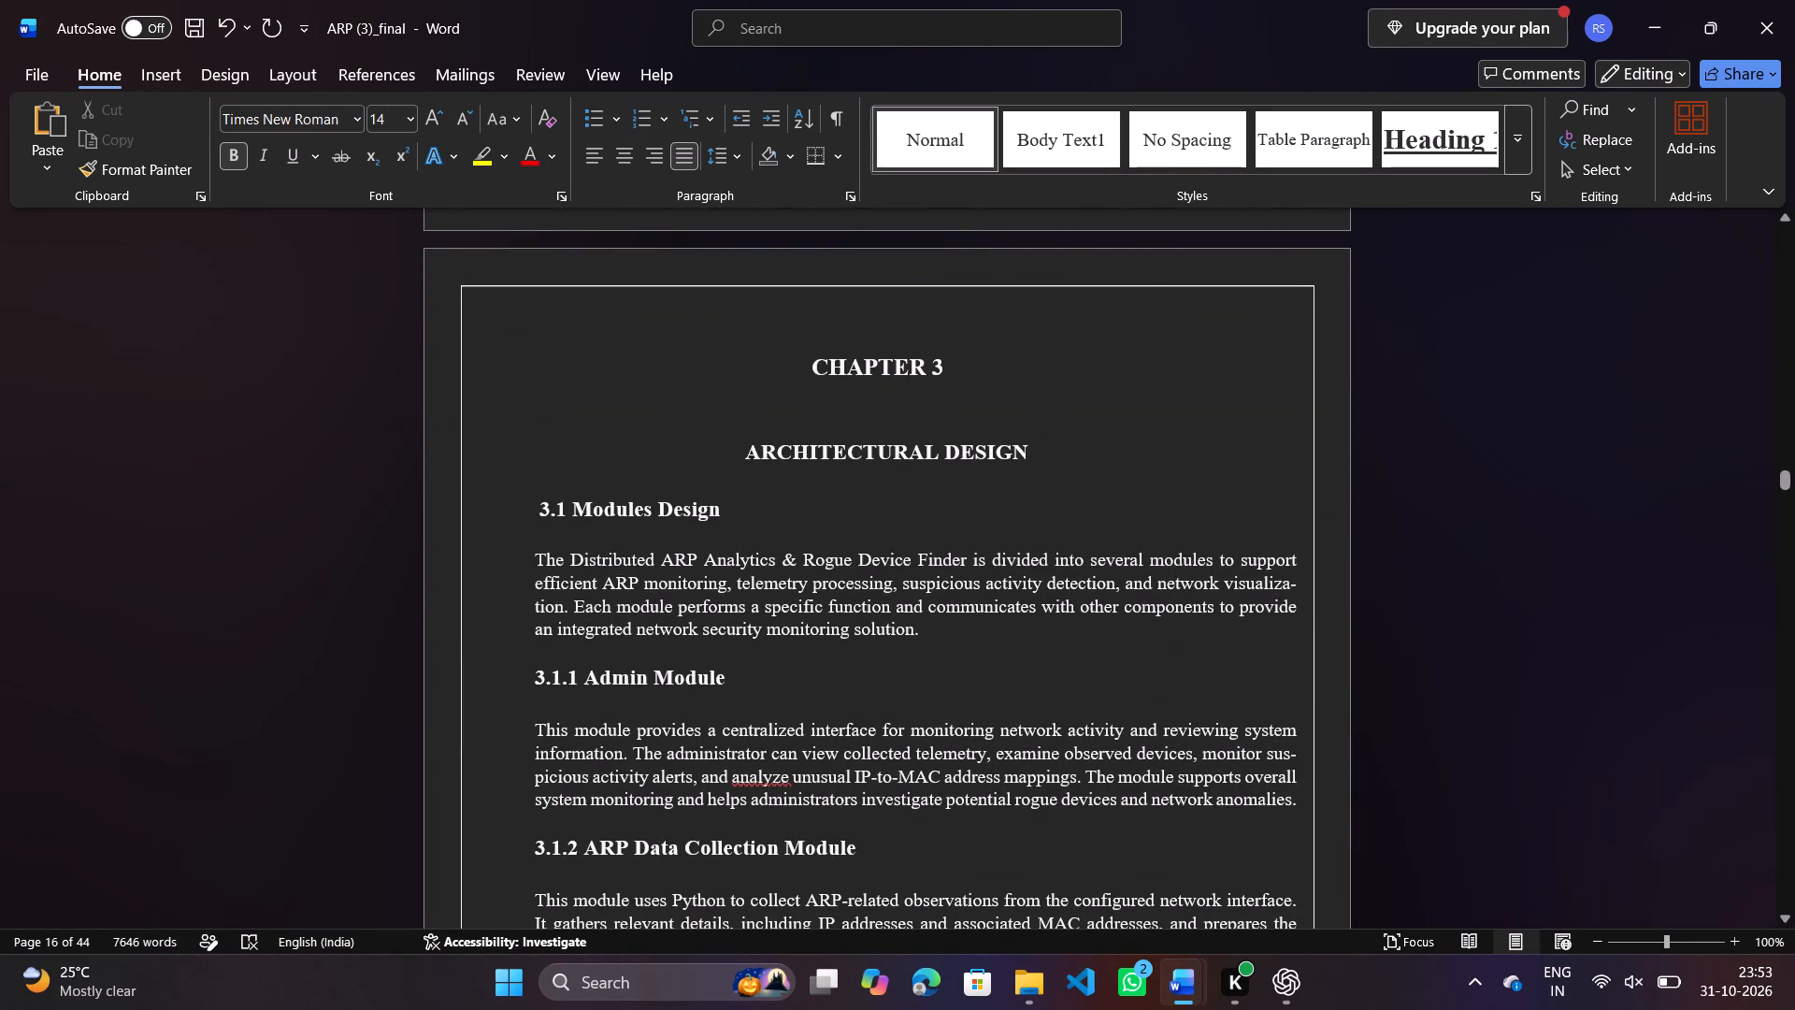
click(867, 728)
scroll(867, 728, down, 2)
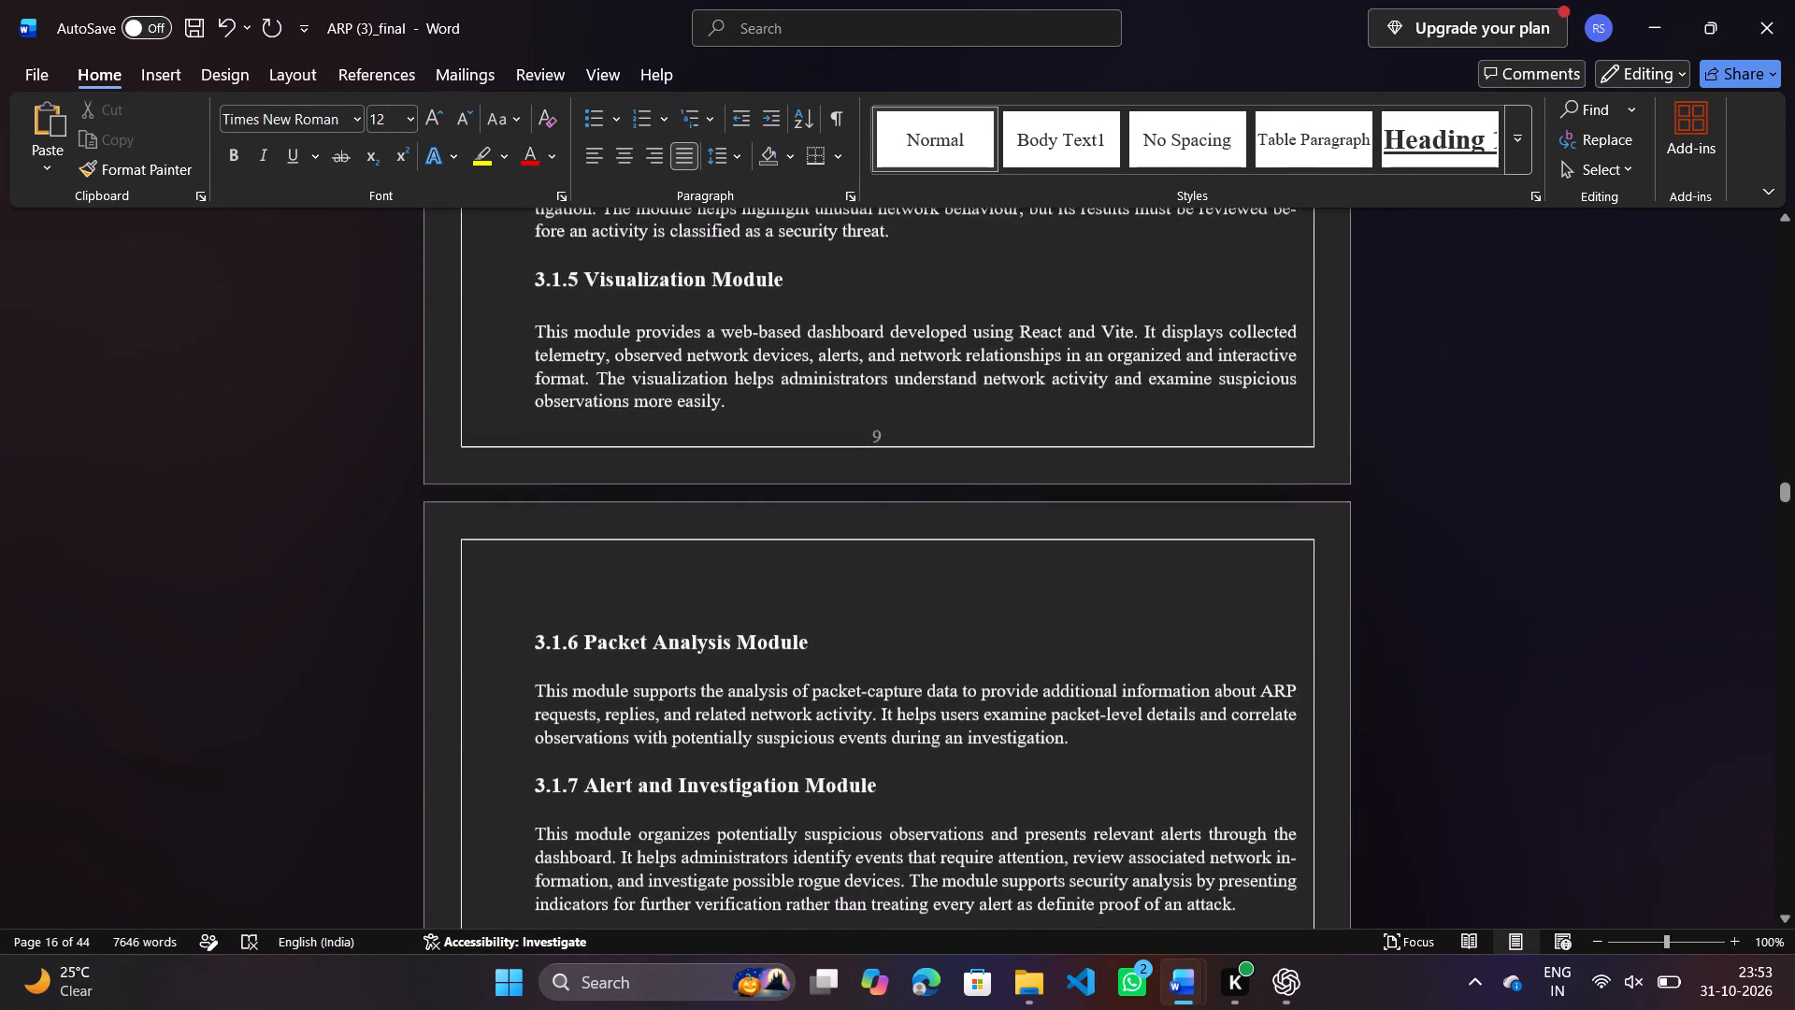
scroll(867, 728, down, 6)
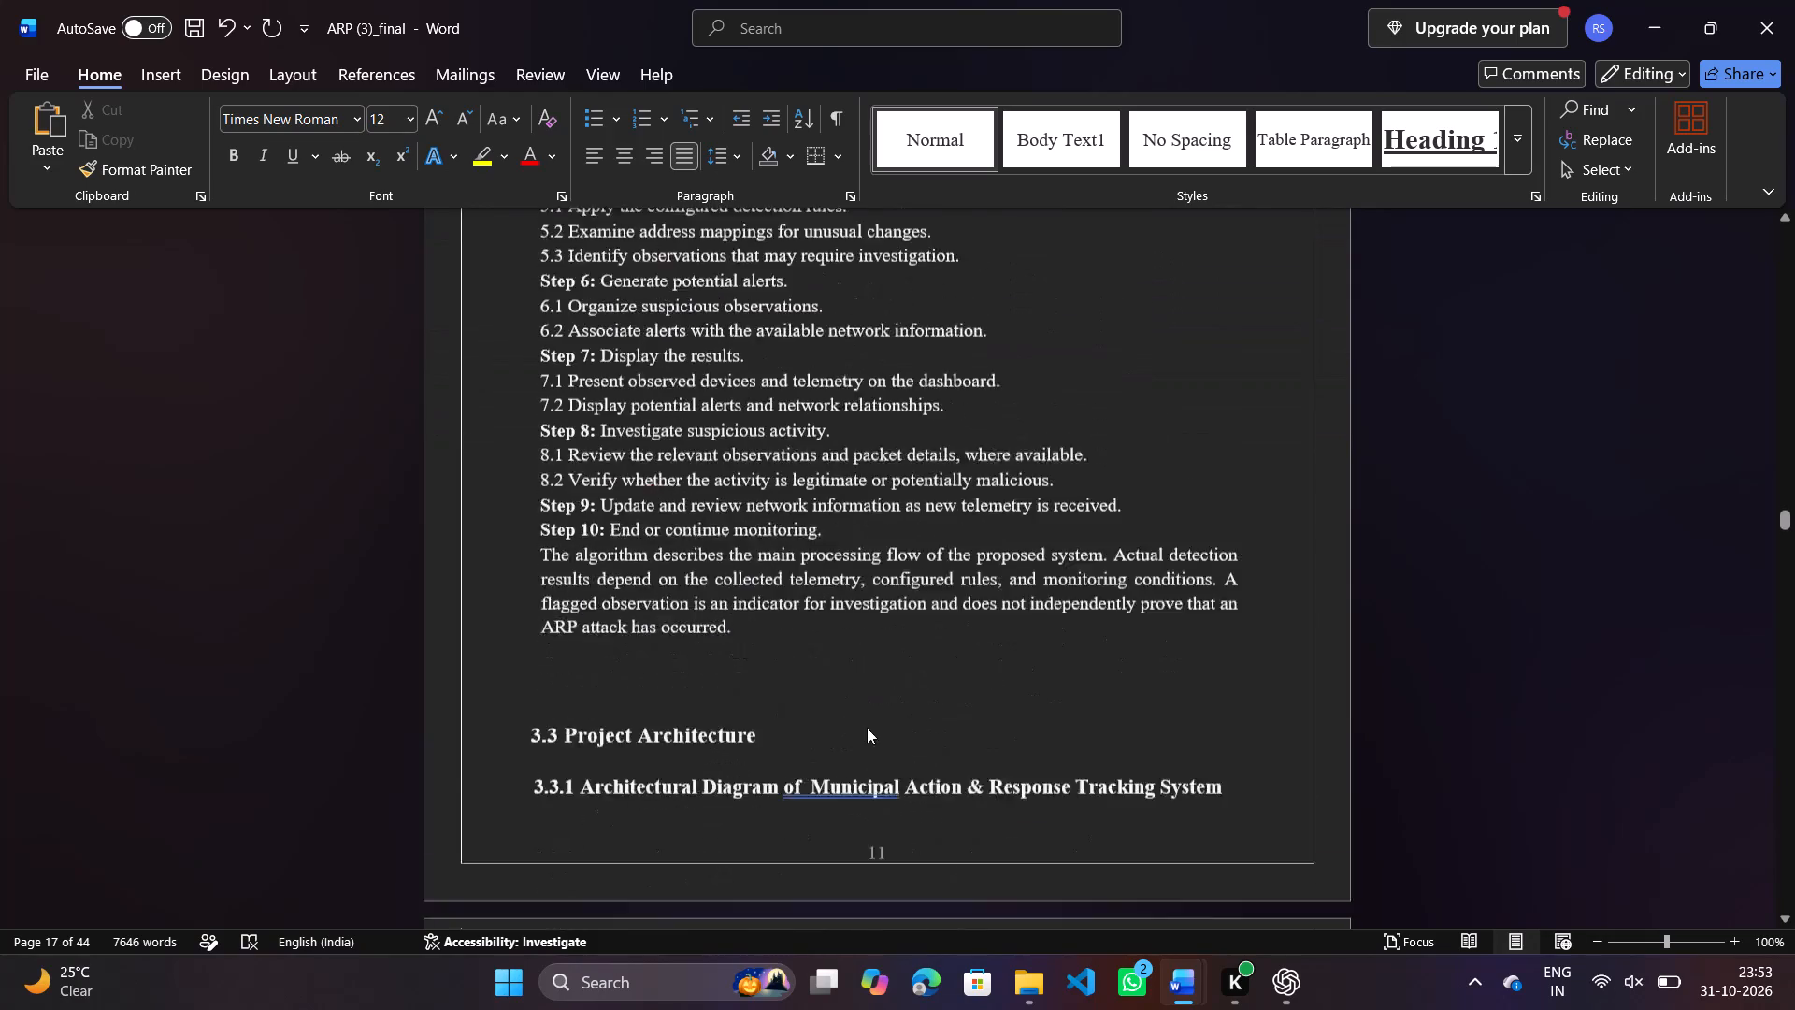
scroll(867, 728, down, 2)
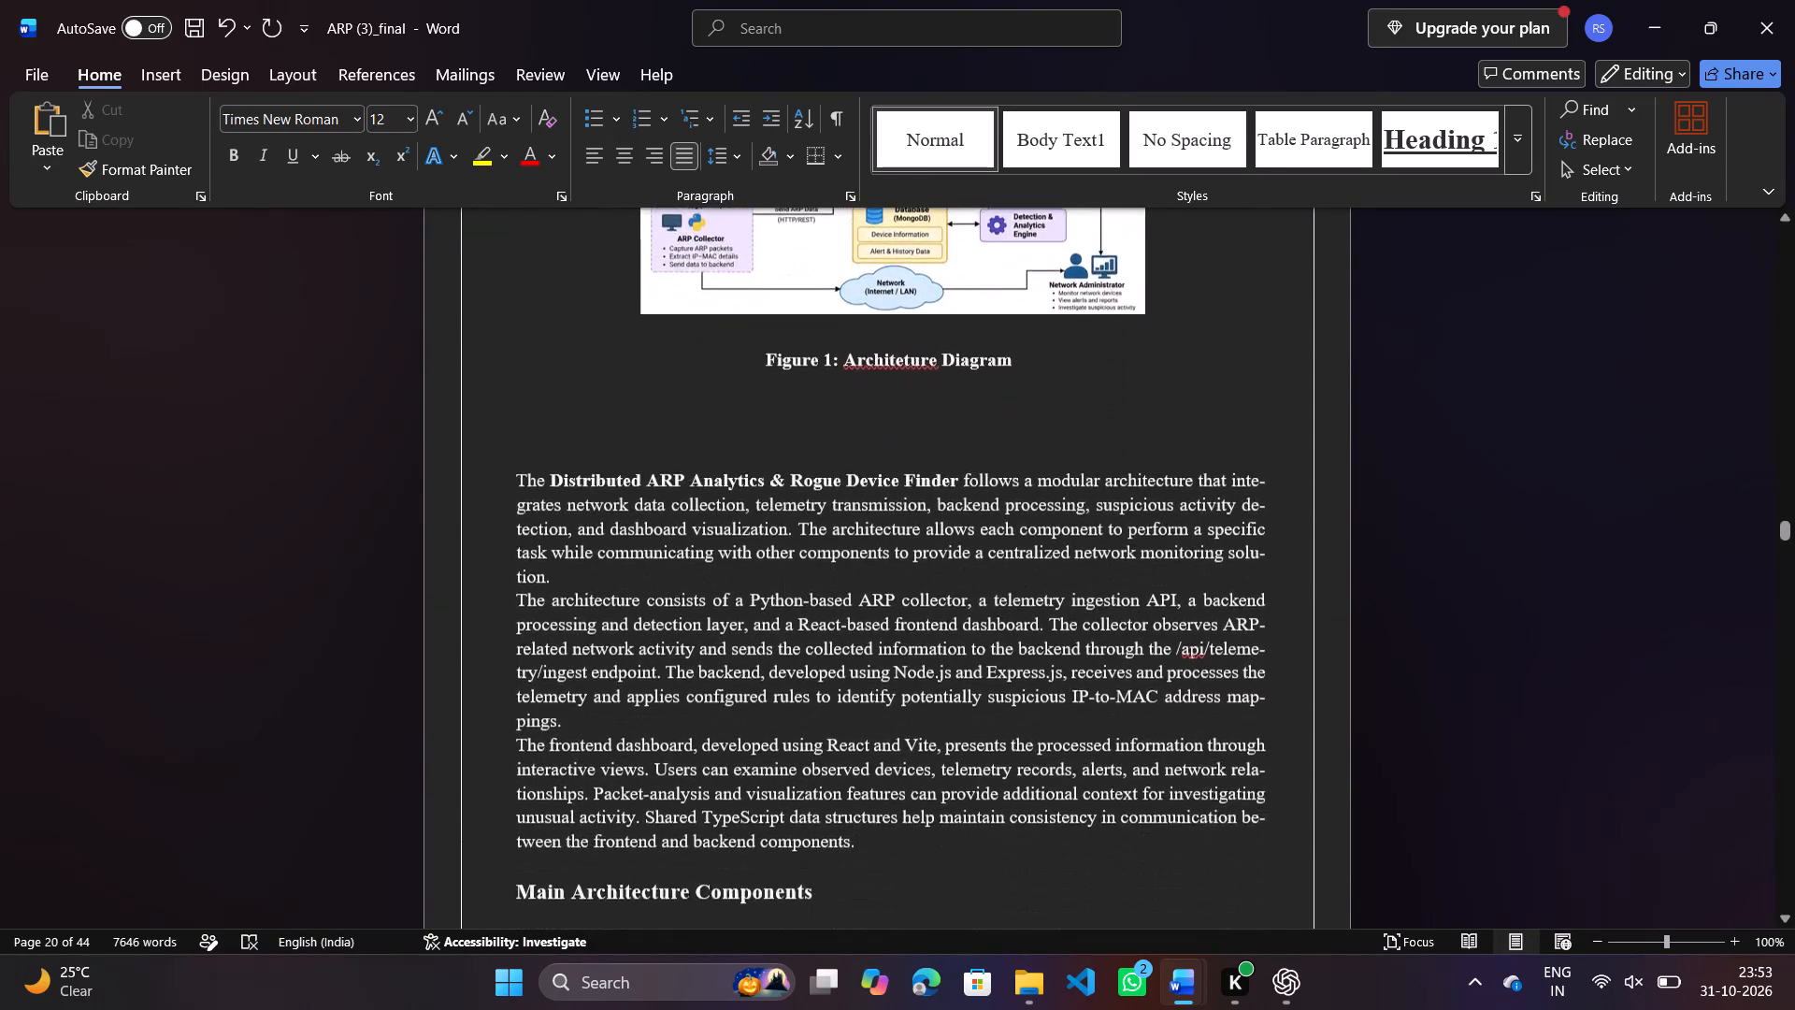
scroll(867, 728, down, 5)
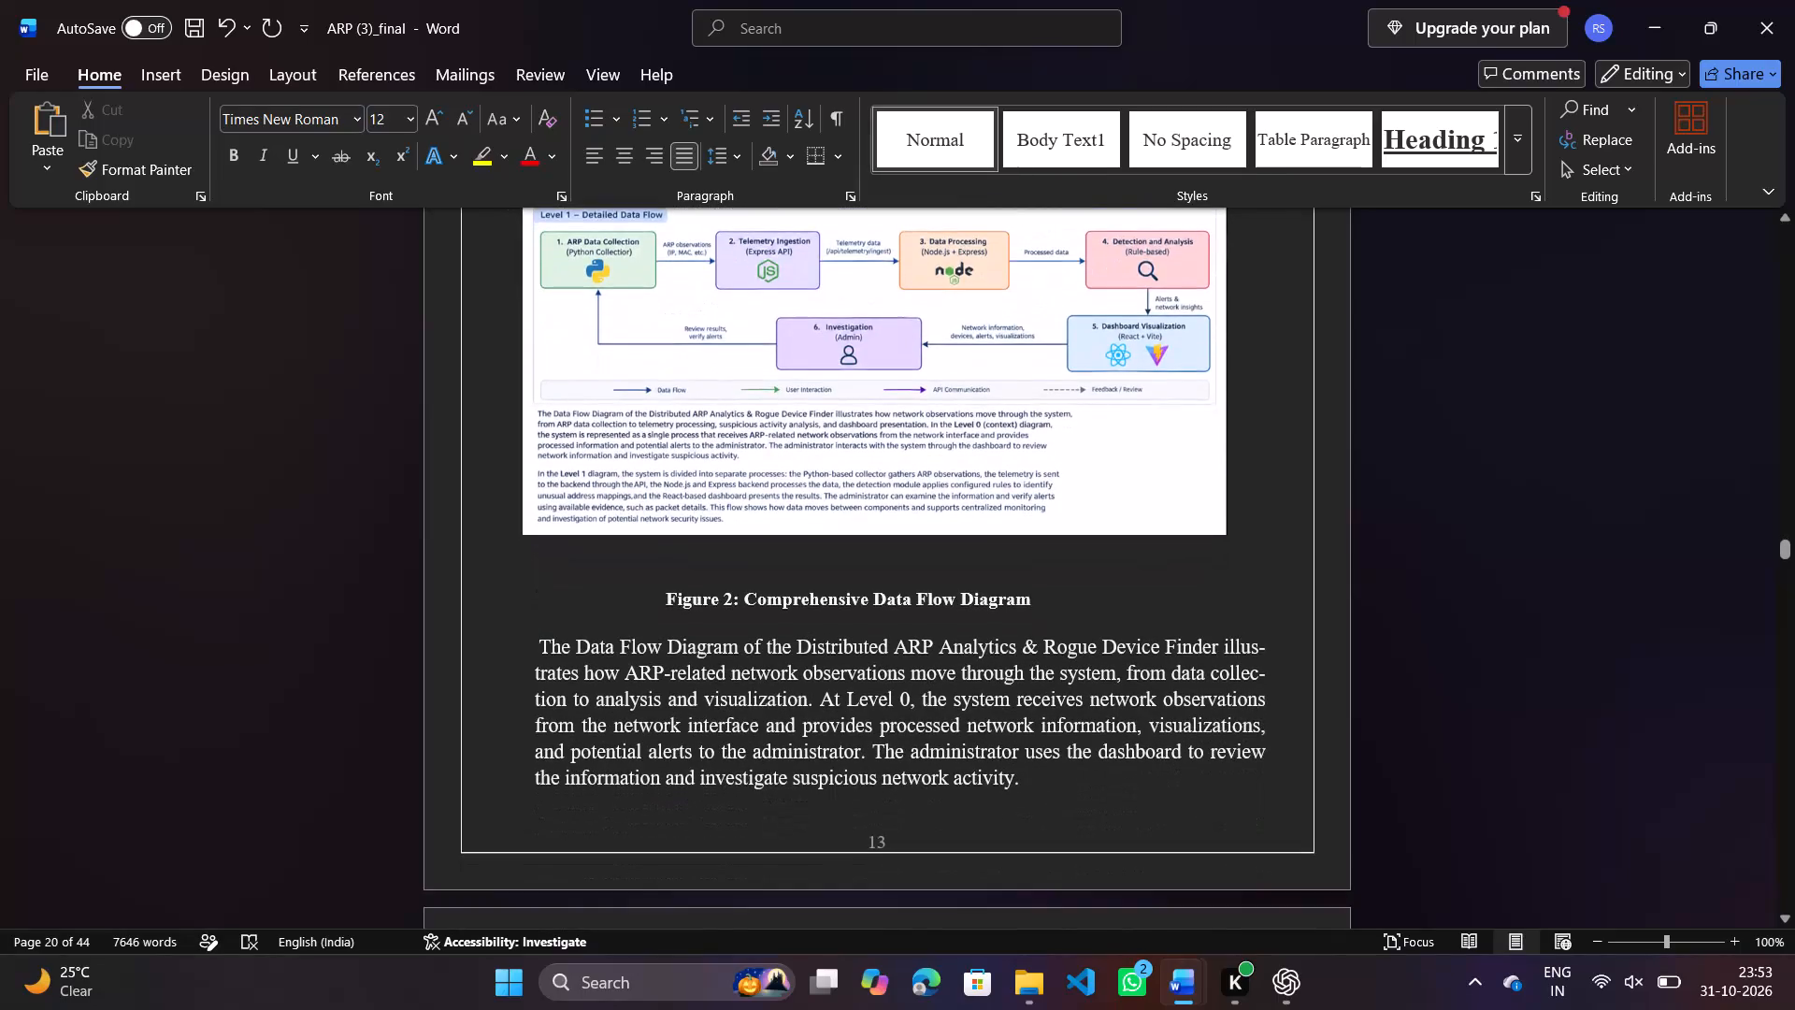
scroll(867, 728, down, 1)
scroll(867, 728, up, 3)
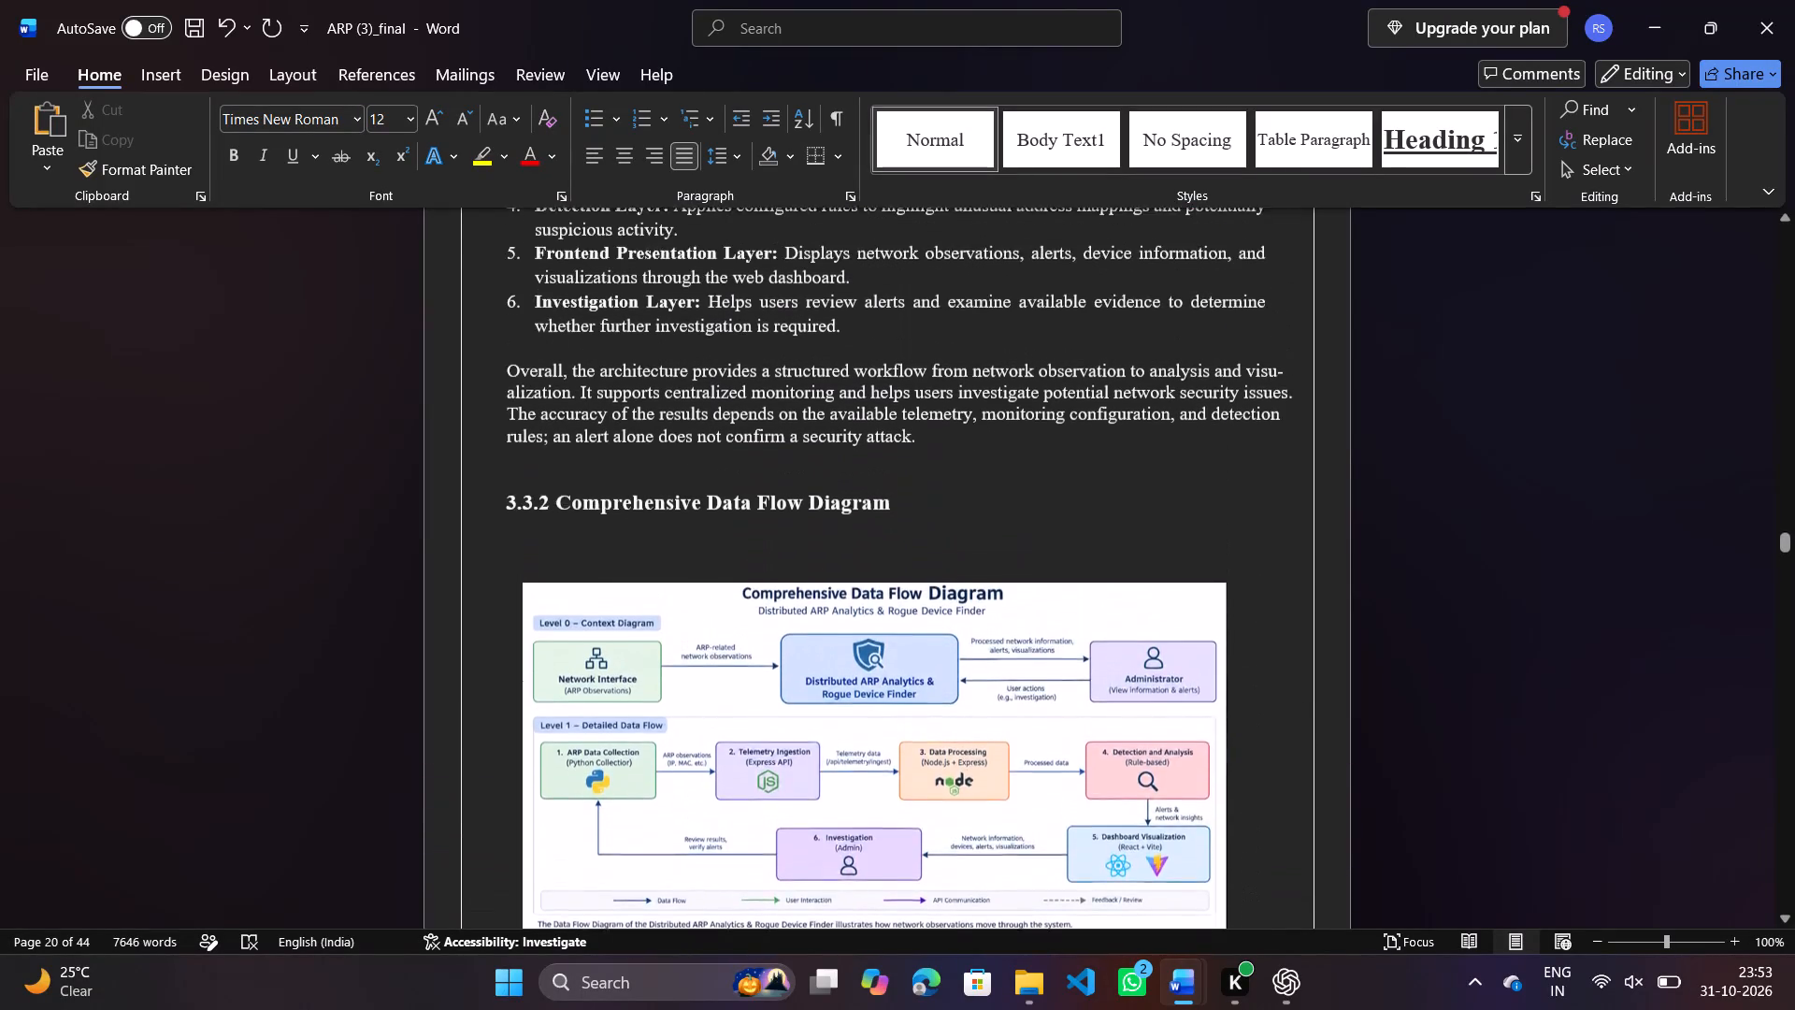
scroll(867, 728, up, 6)
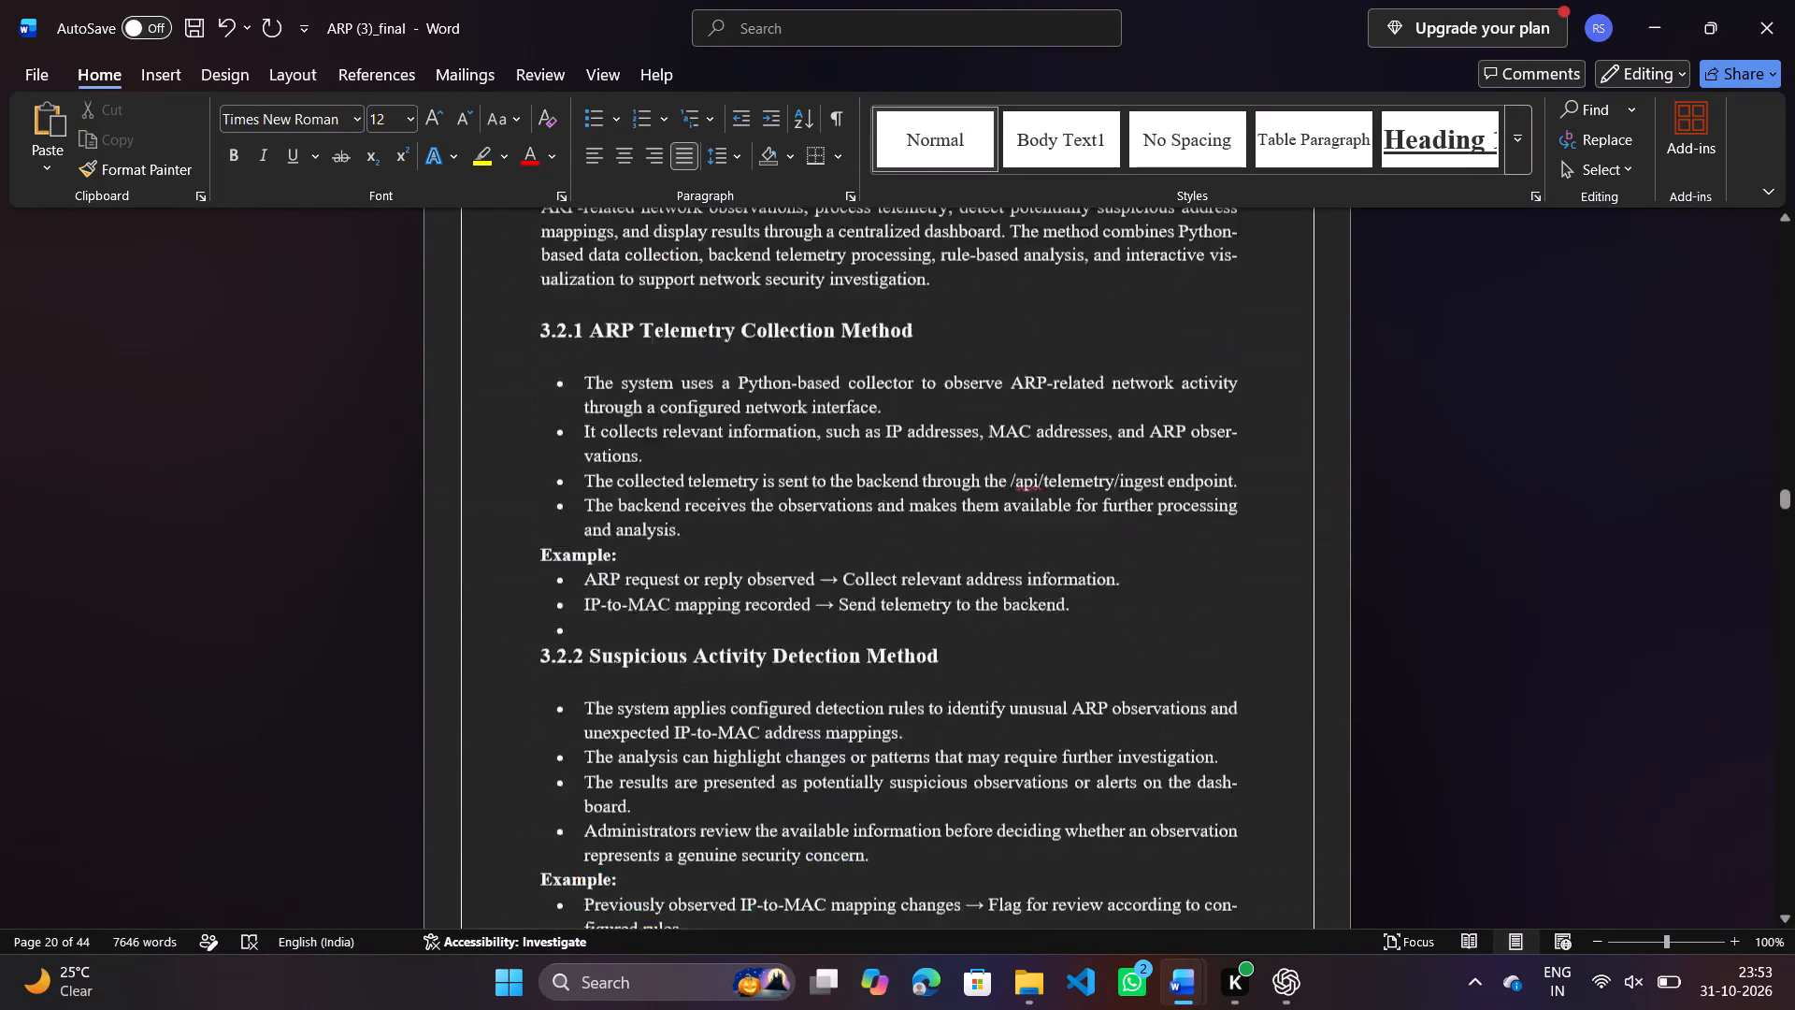
scroll(867, 728, up, 1)
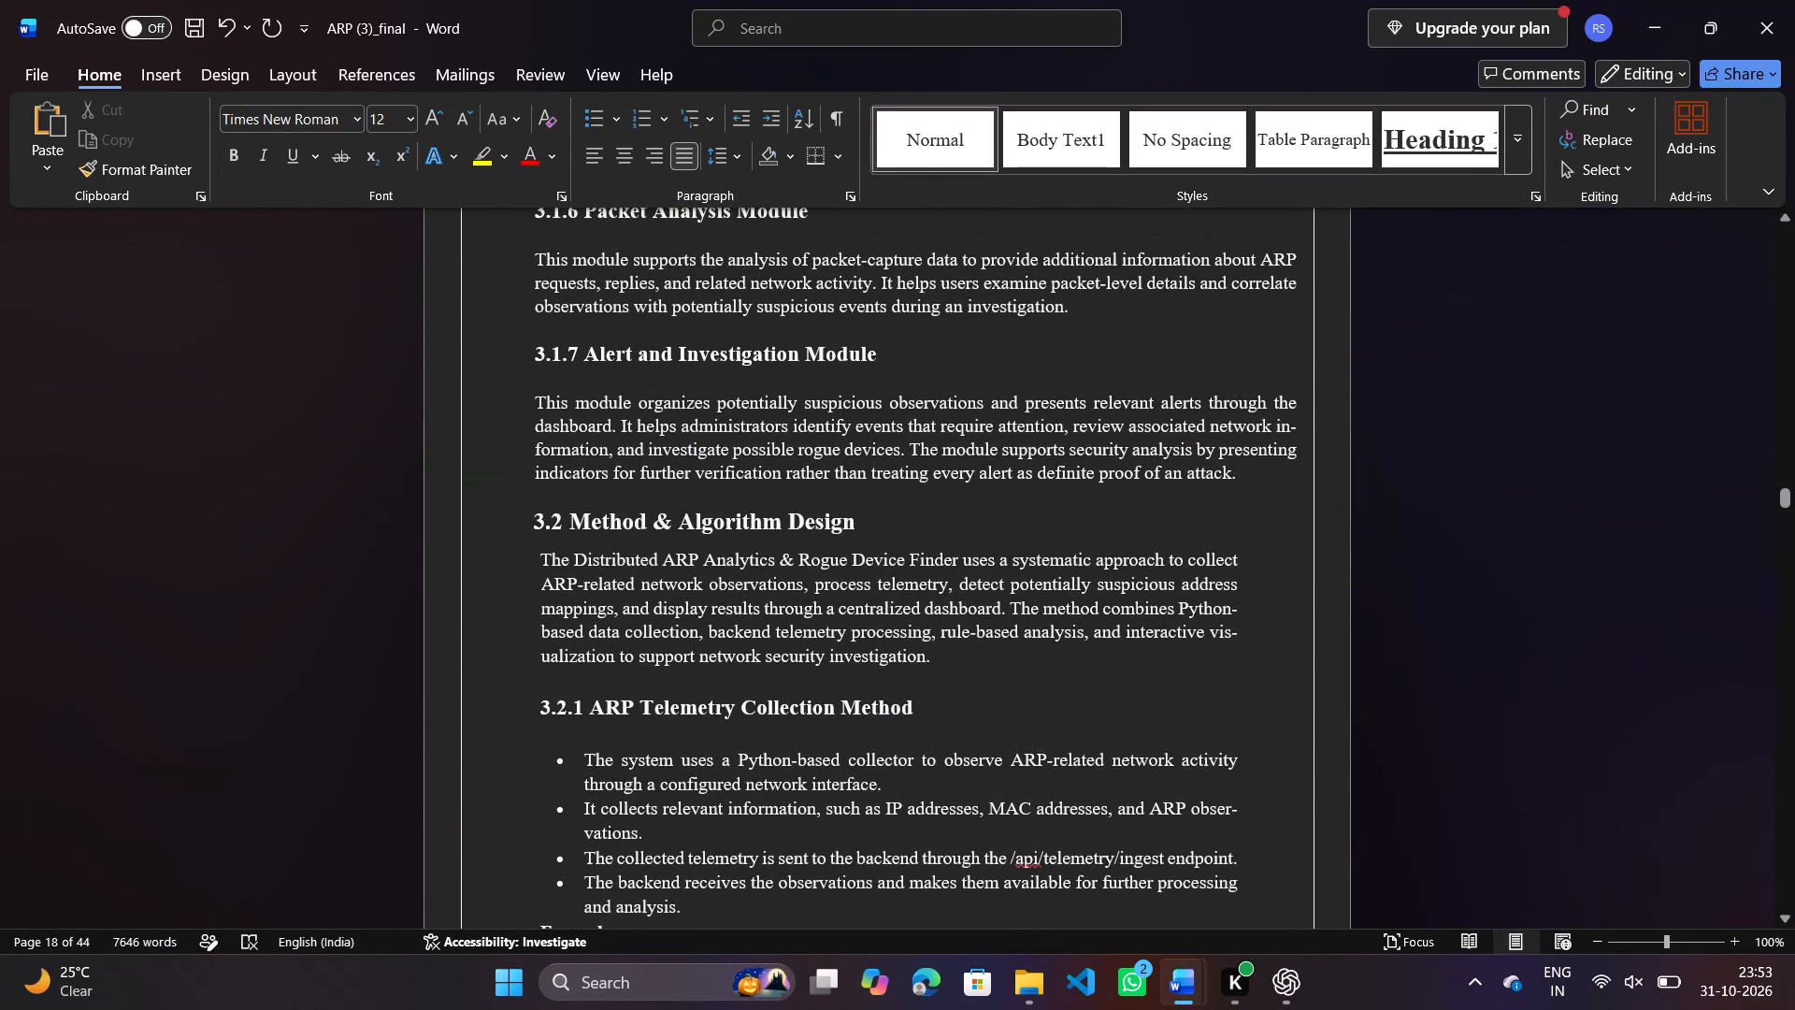
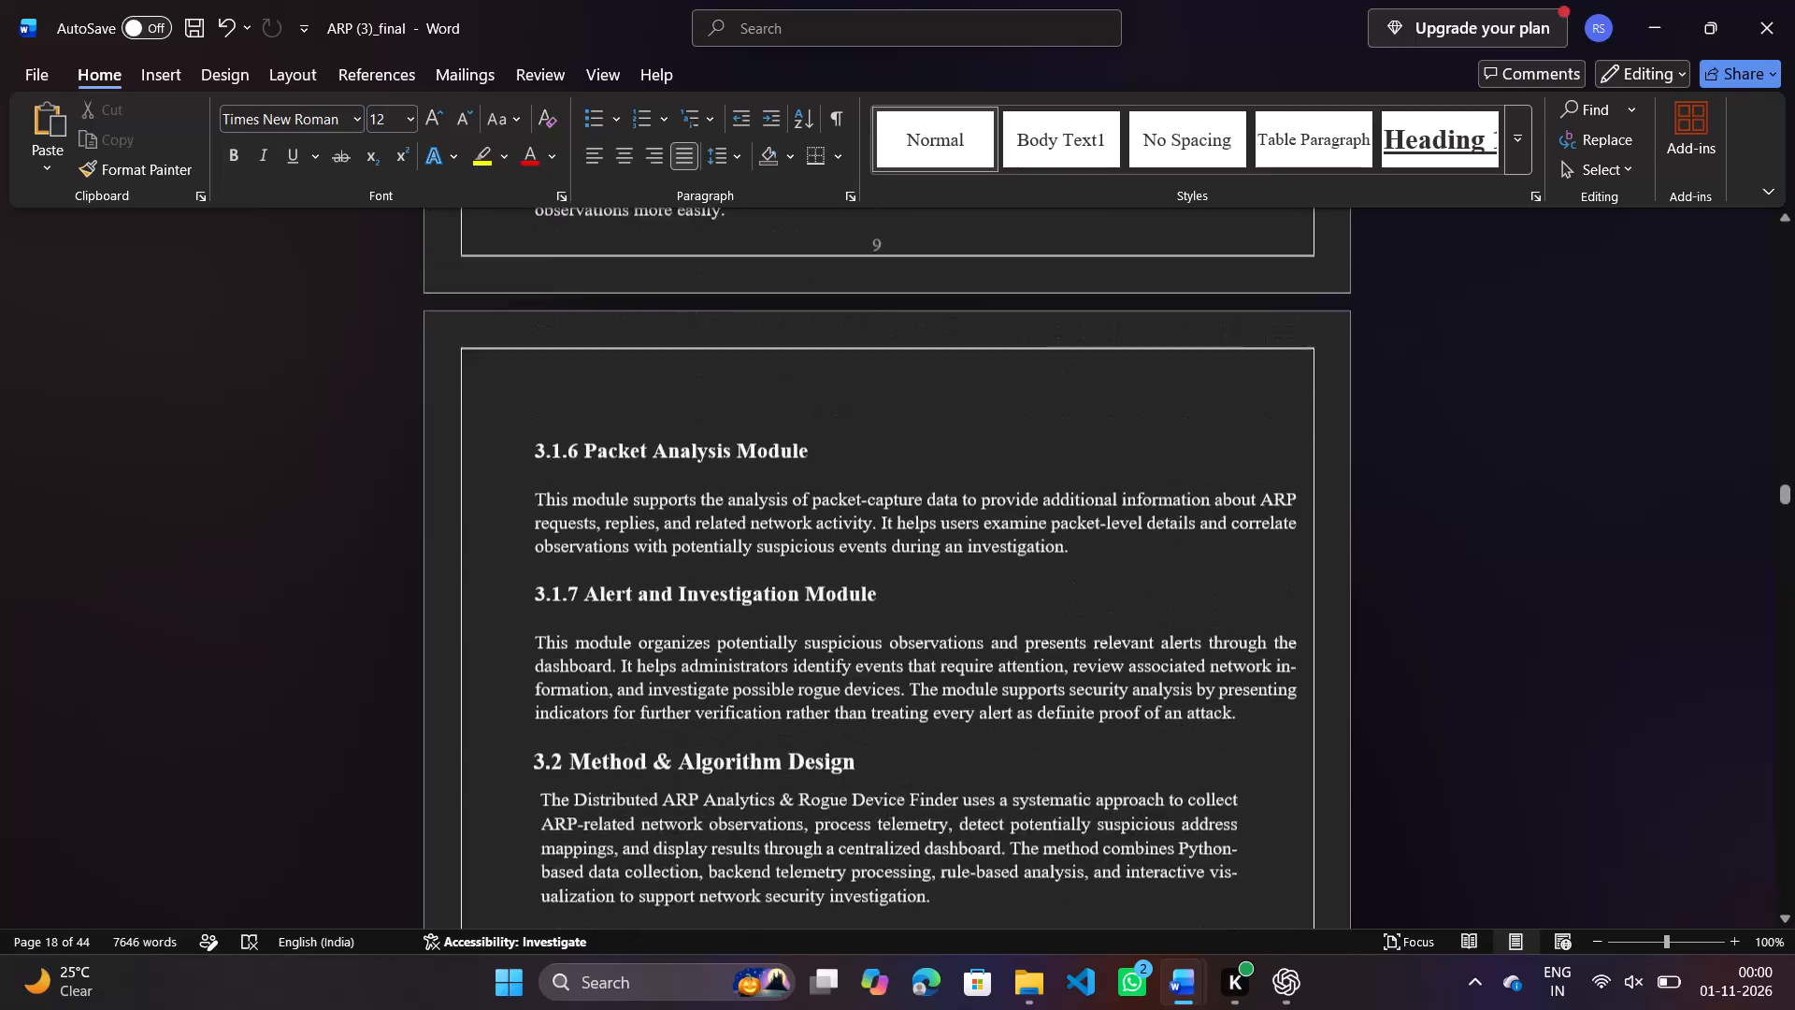
scroll(867, 728, up, 3)
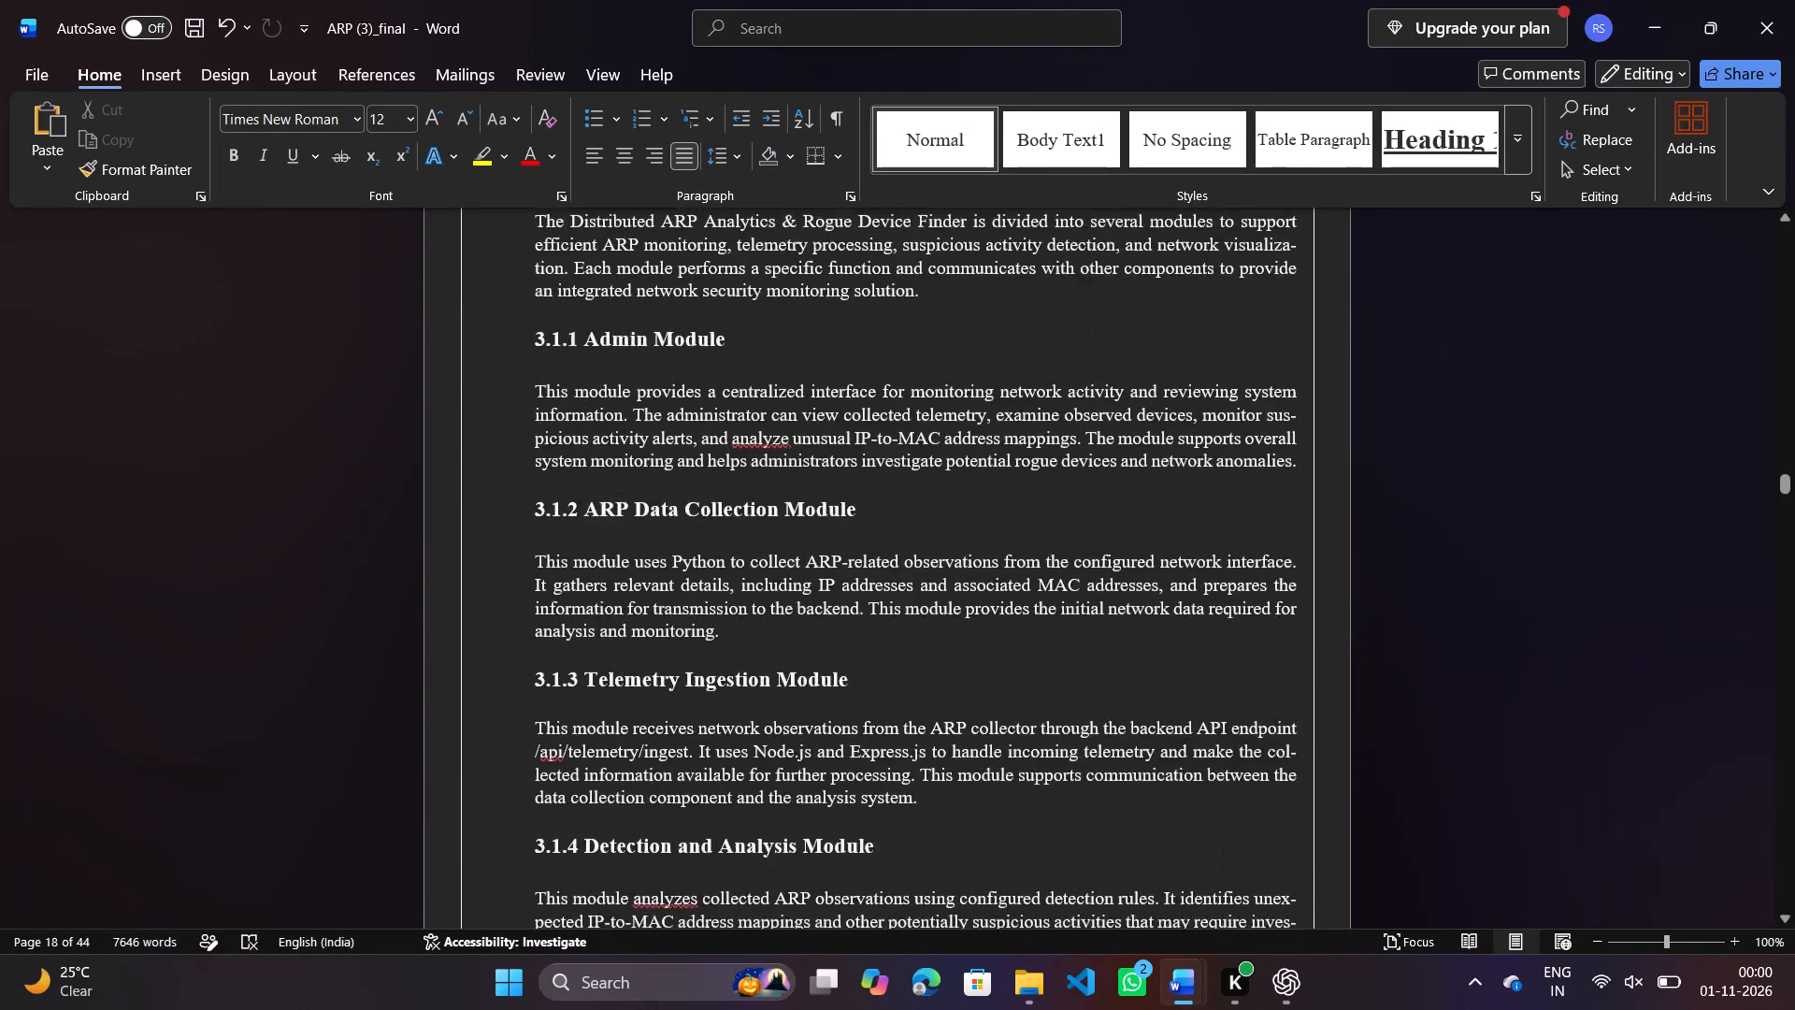
scroll(867, 728, up, 2)
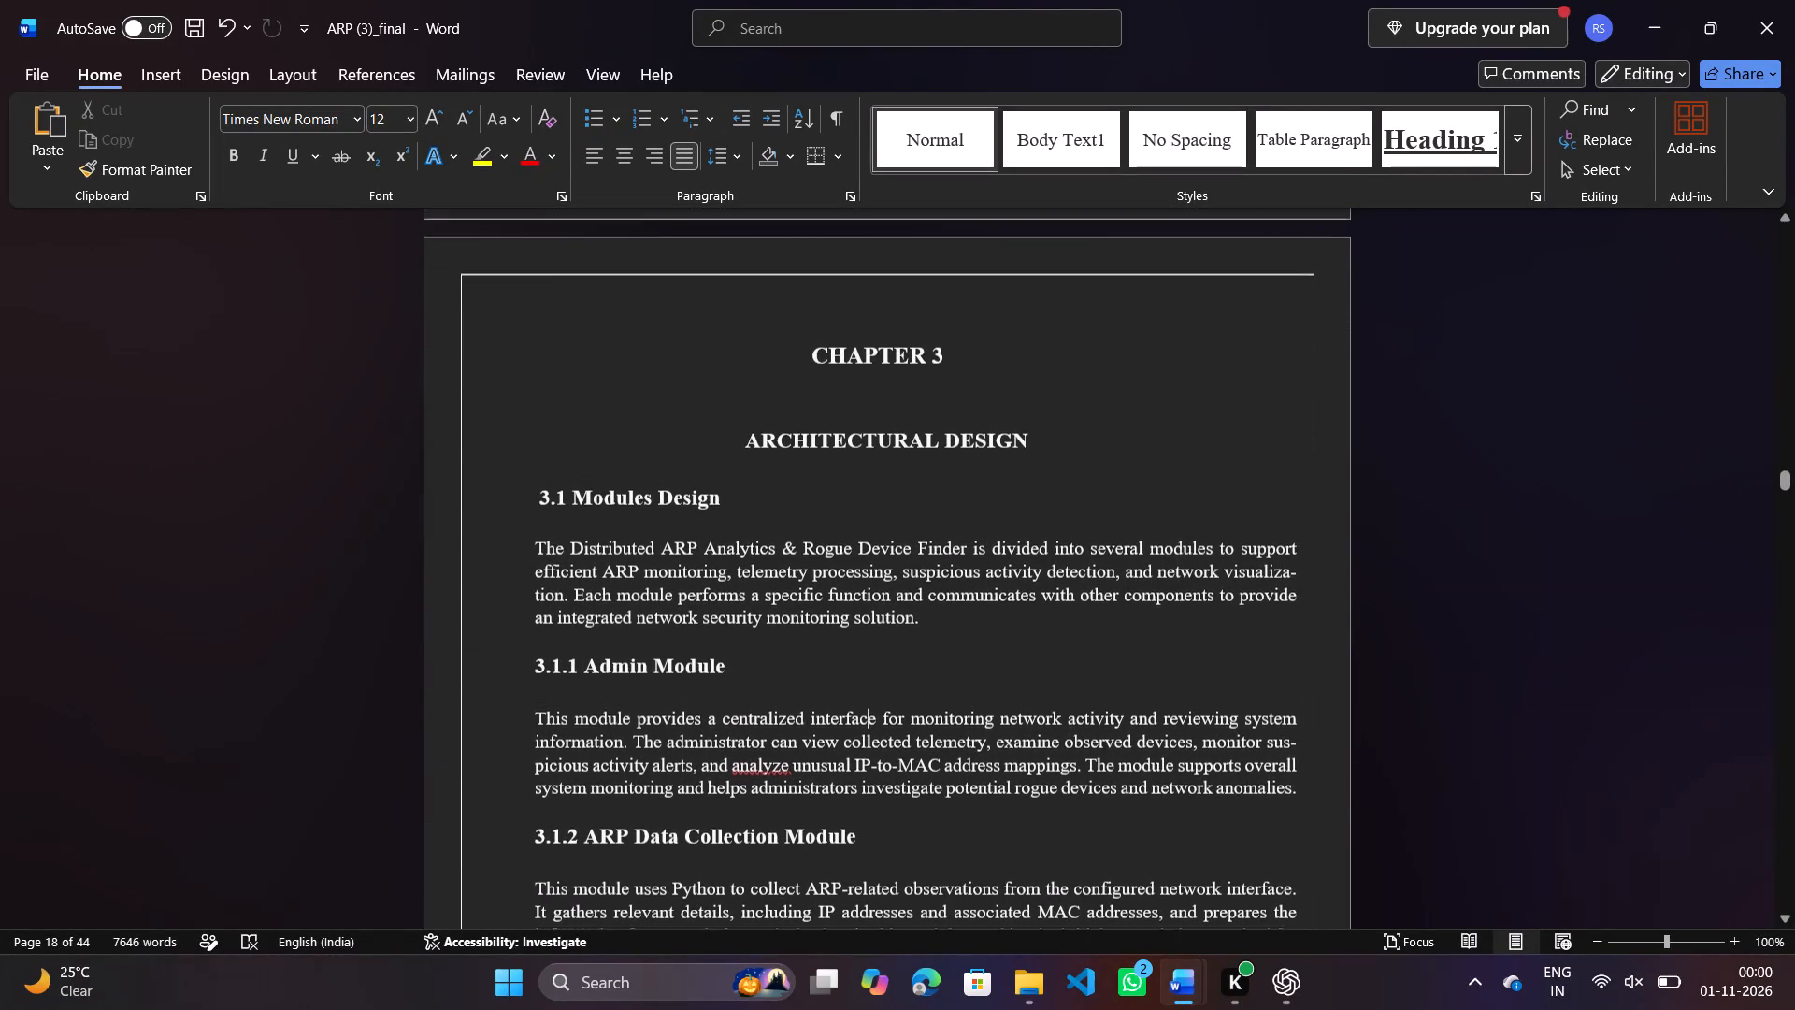
scroll(867, 728, up, 1)
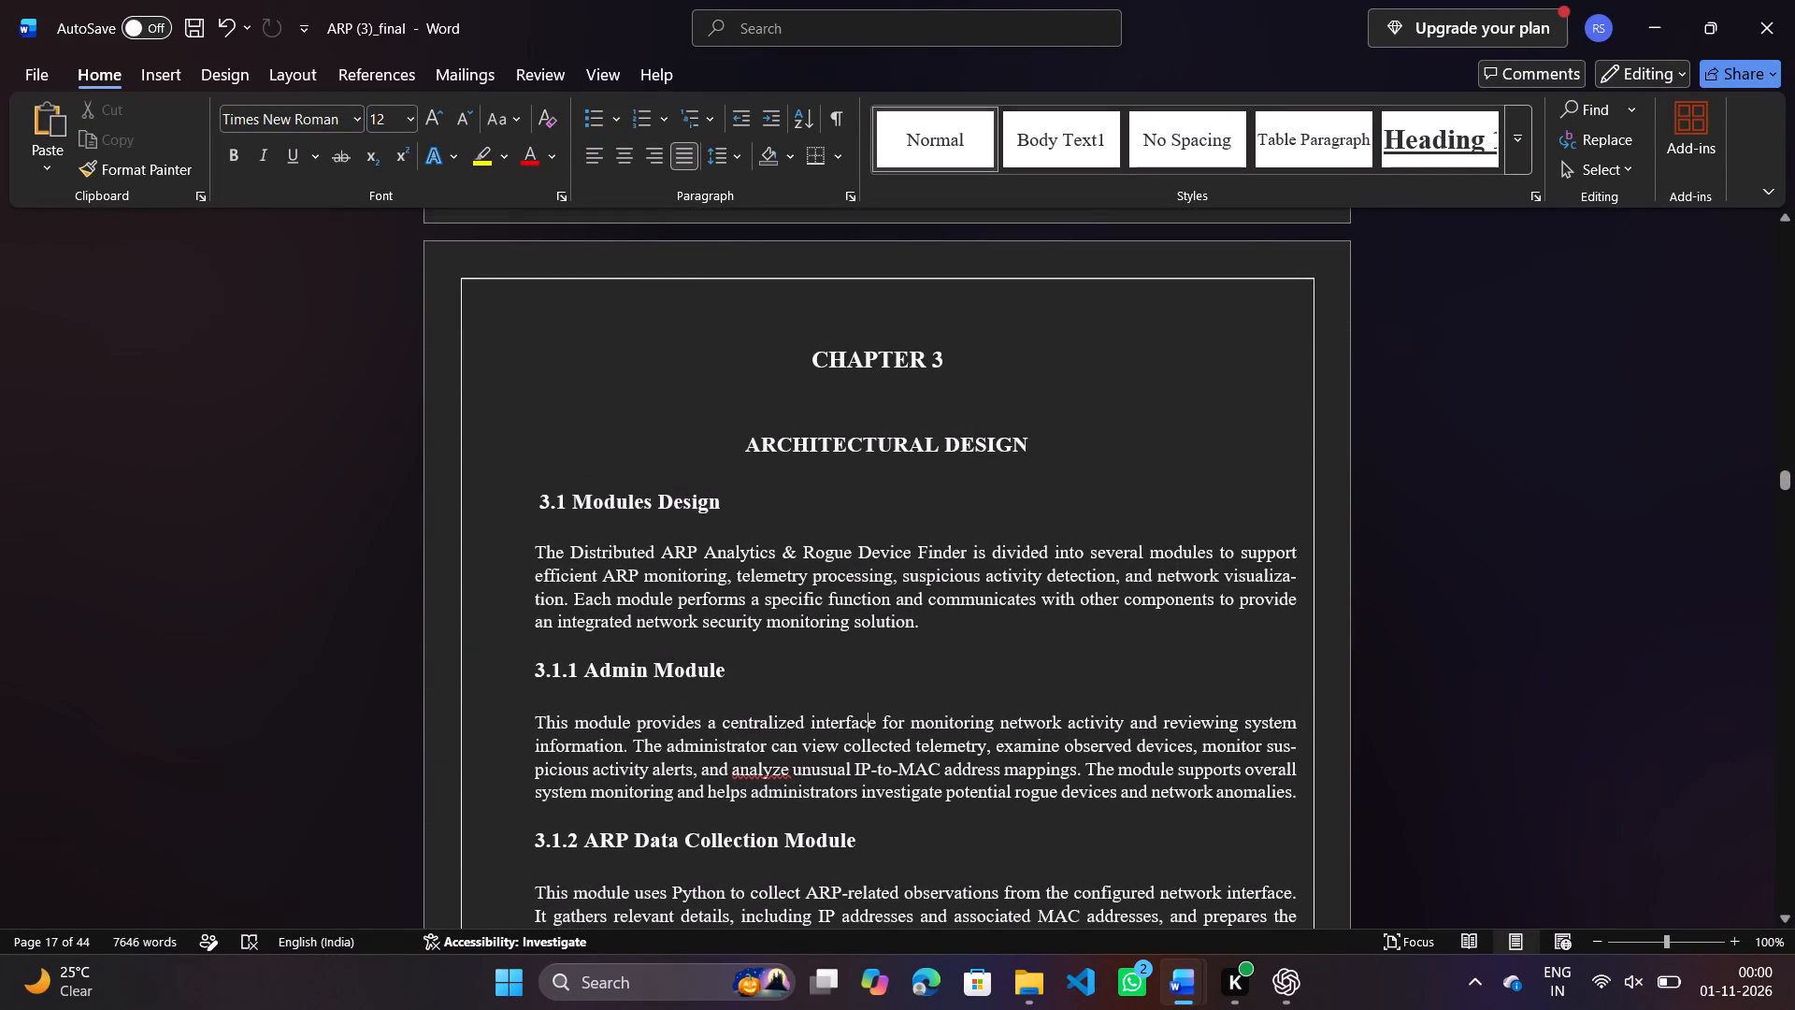
drag(724, 492, 547, 491)
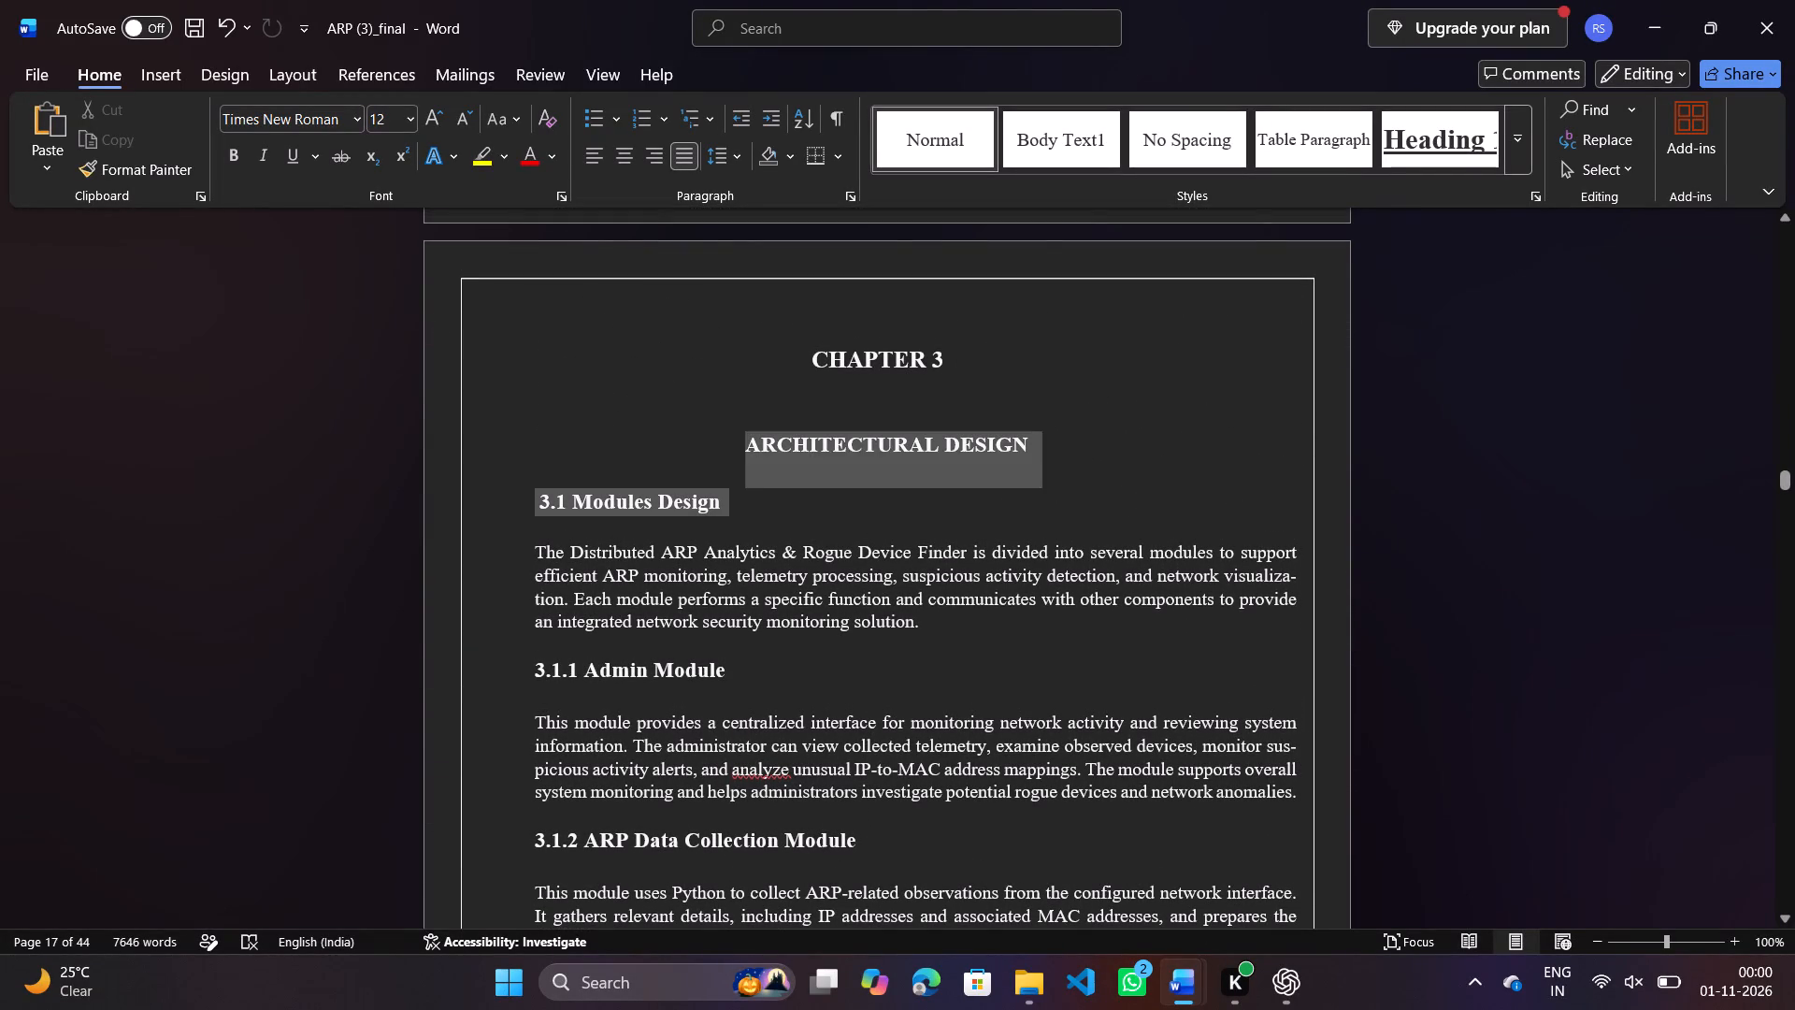
drag(547, 491, 538, 483)
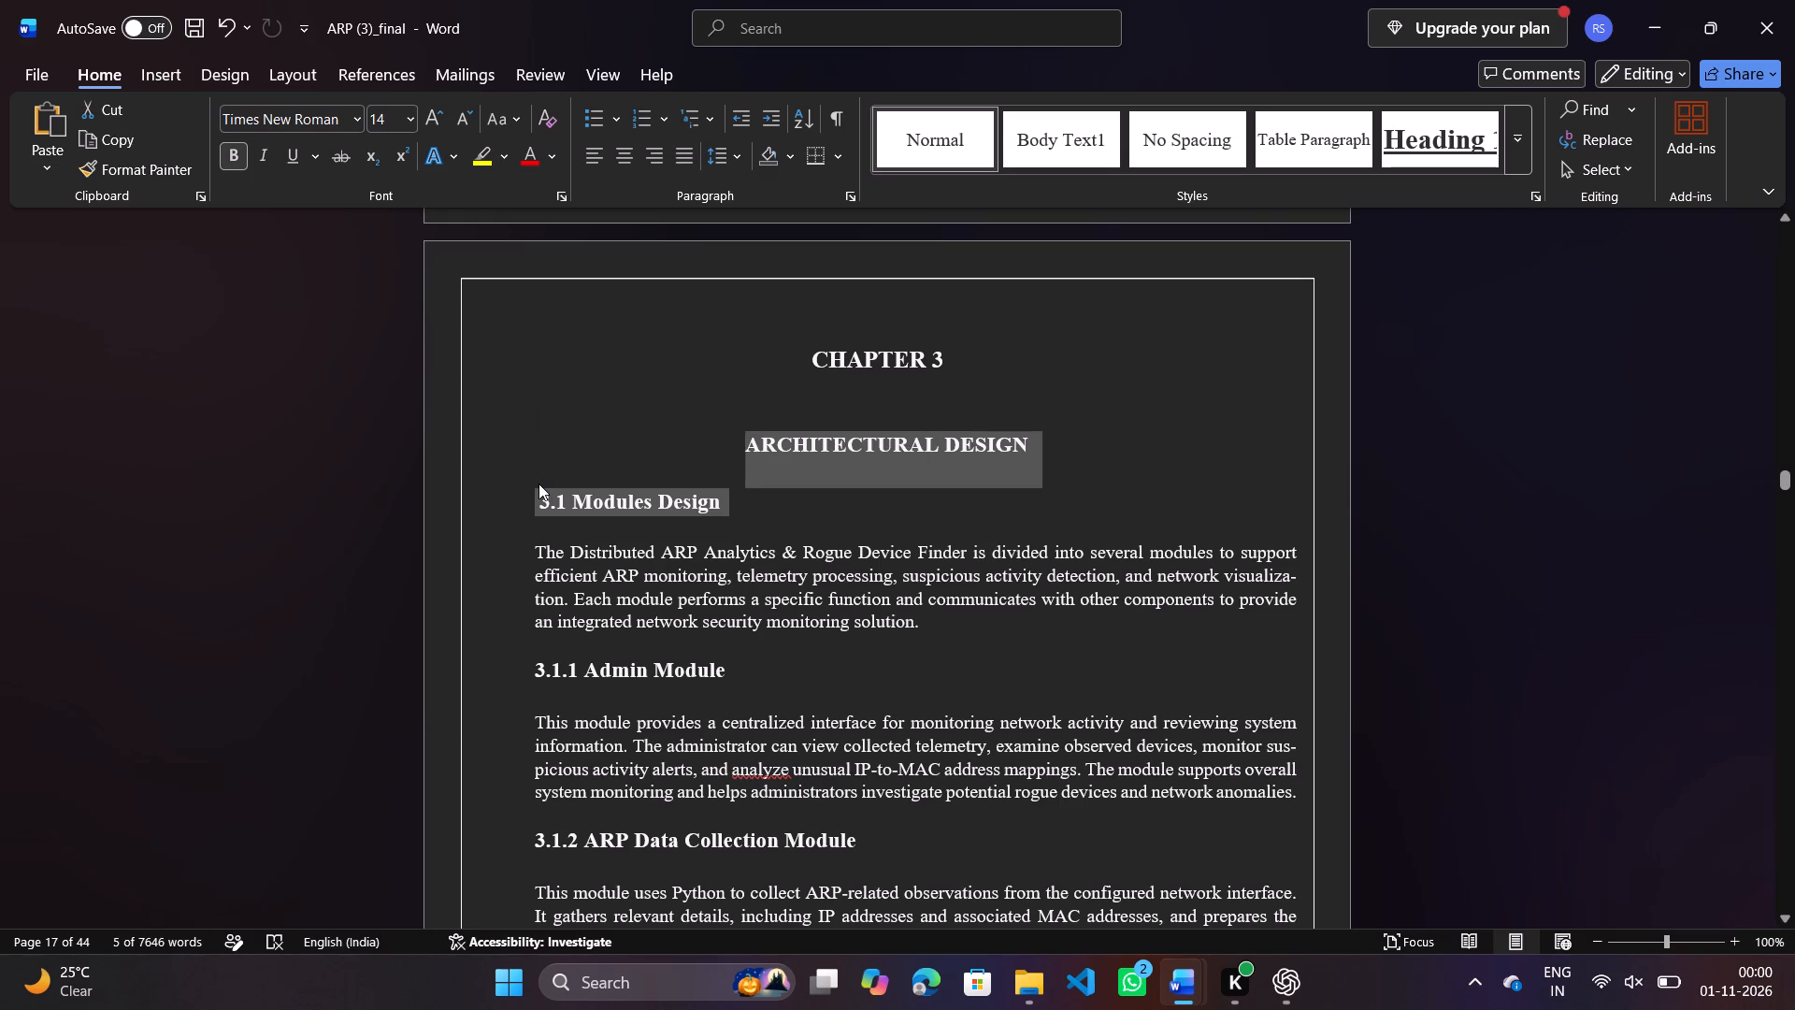
click(538, 483)
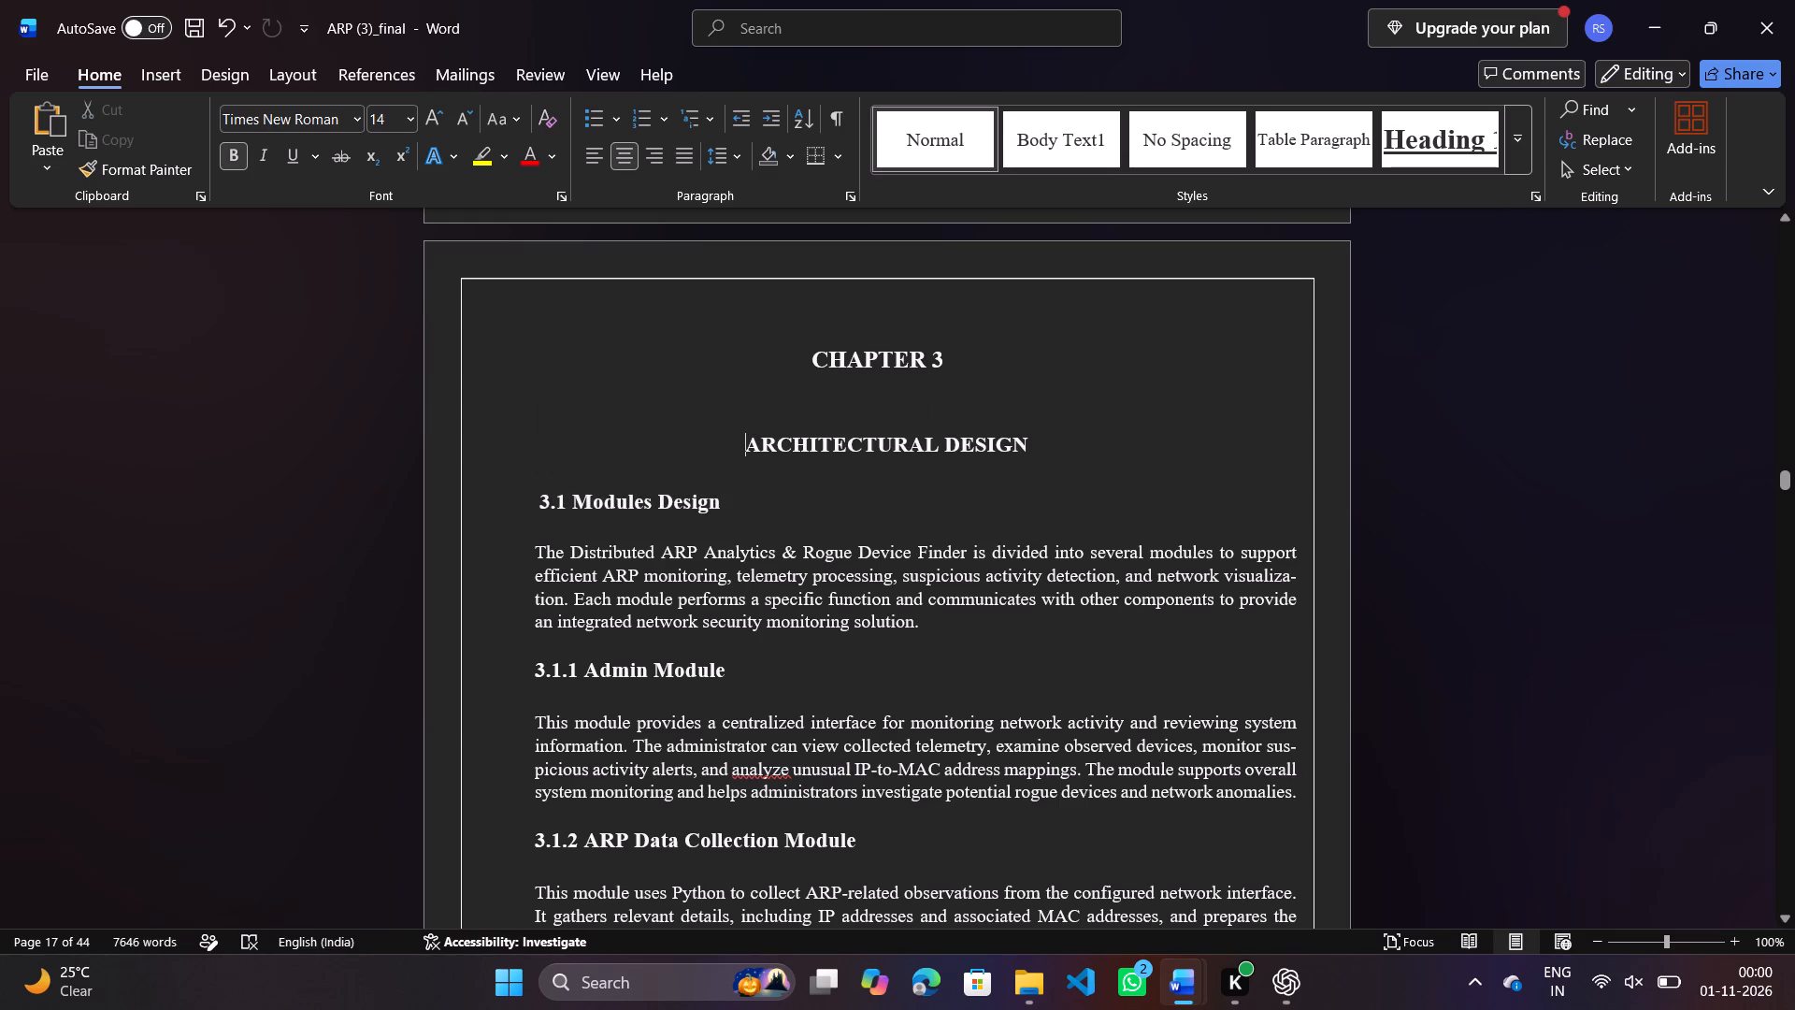
drag(535, 492, 702, 493)
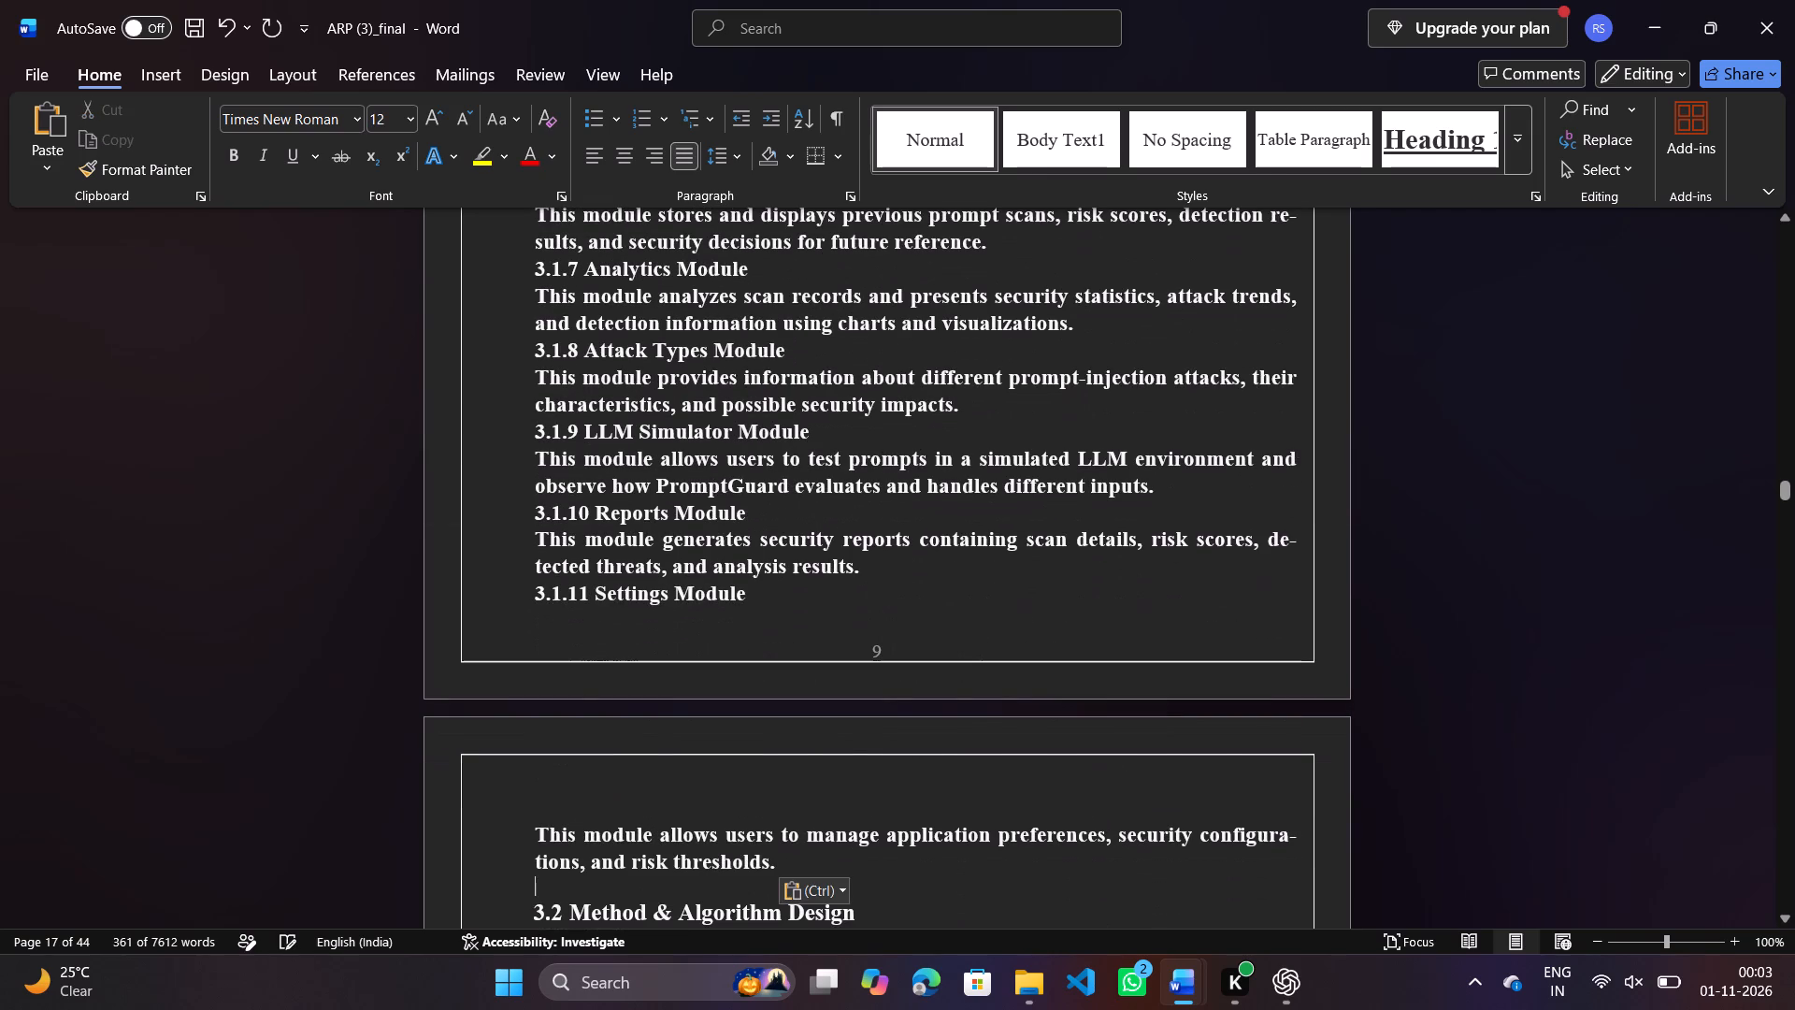
Remove bold from the pasted text, from the introductory paragraph under 3.1 Modules Design through the end of 3.1.11 Settings Module.
scroll(719, 620, down, 1)
scroll(719, 620, up, 1)
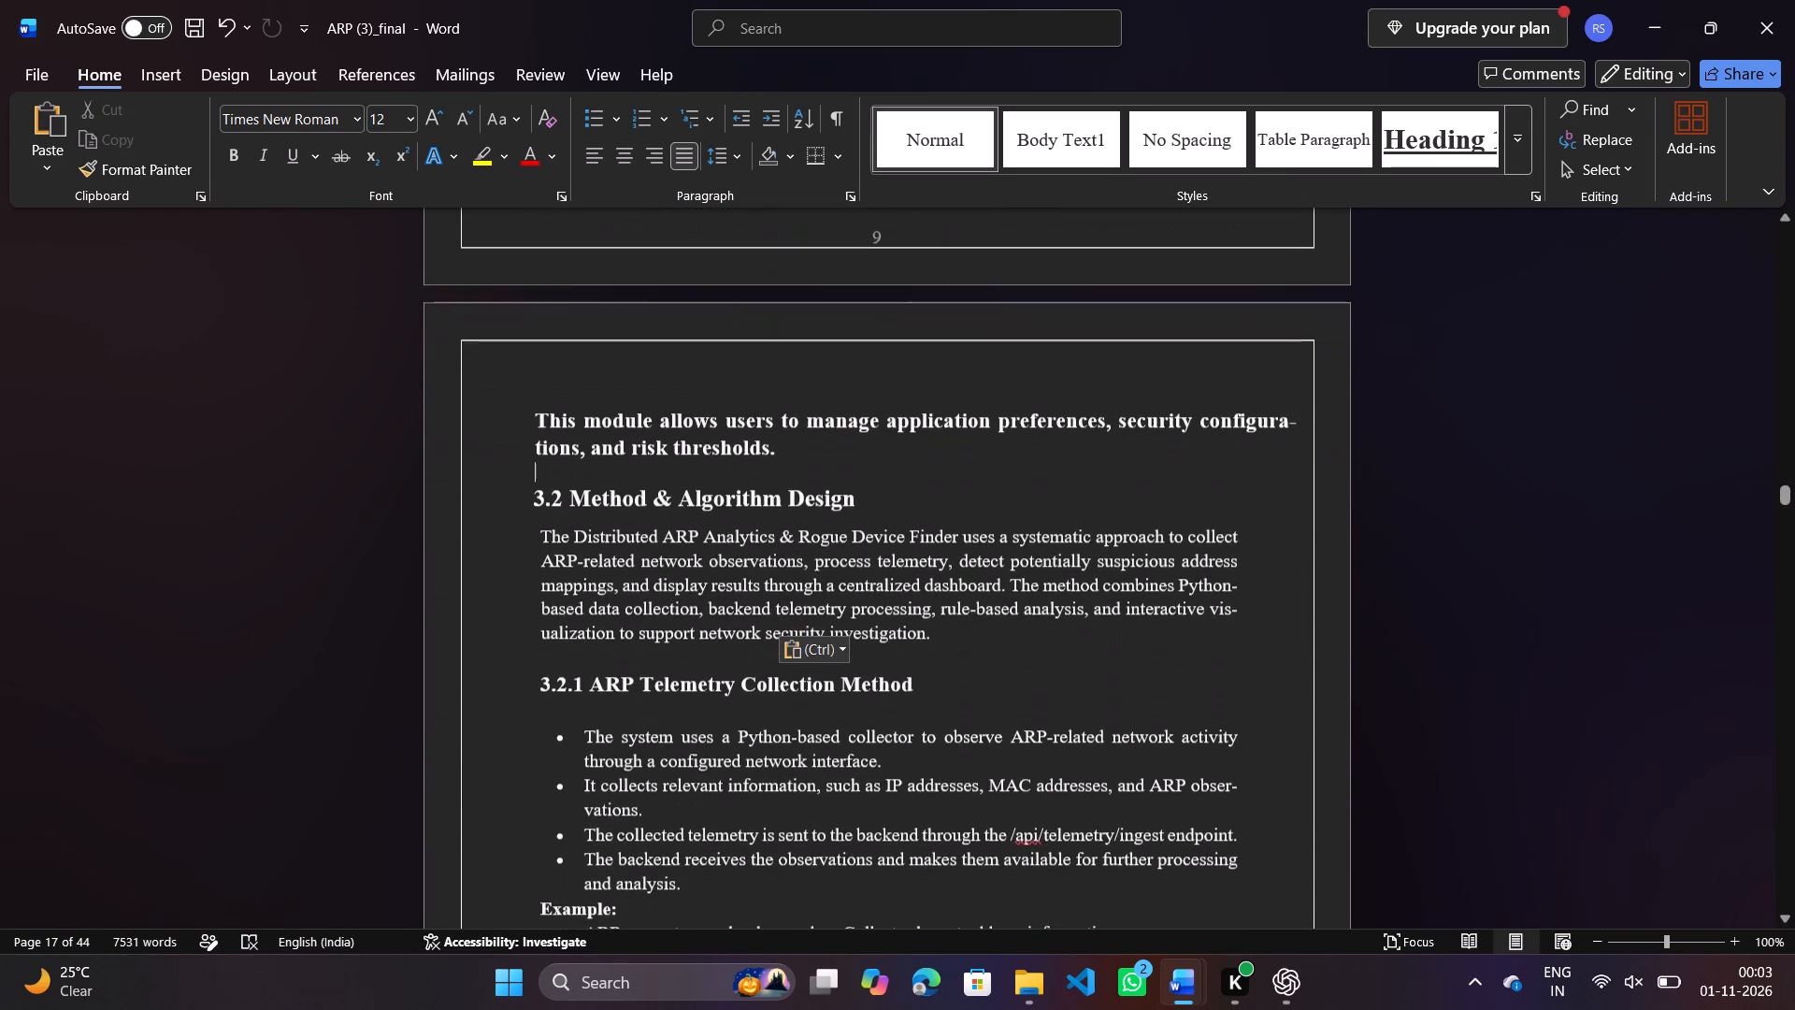
scroll(719, 620, up, 1)
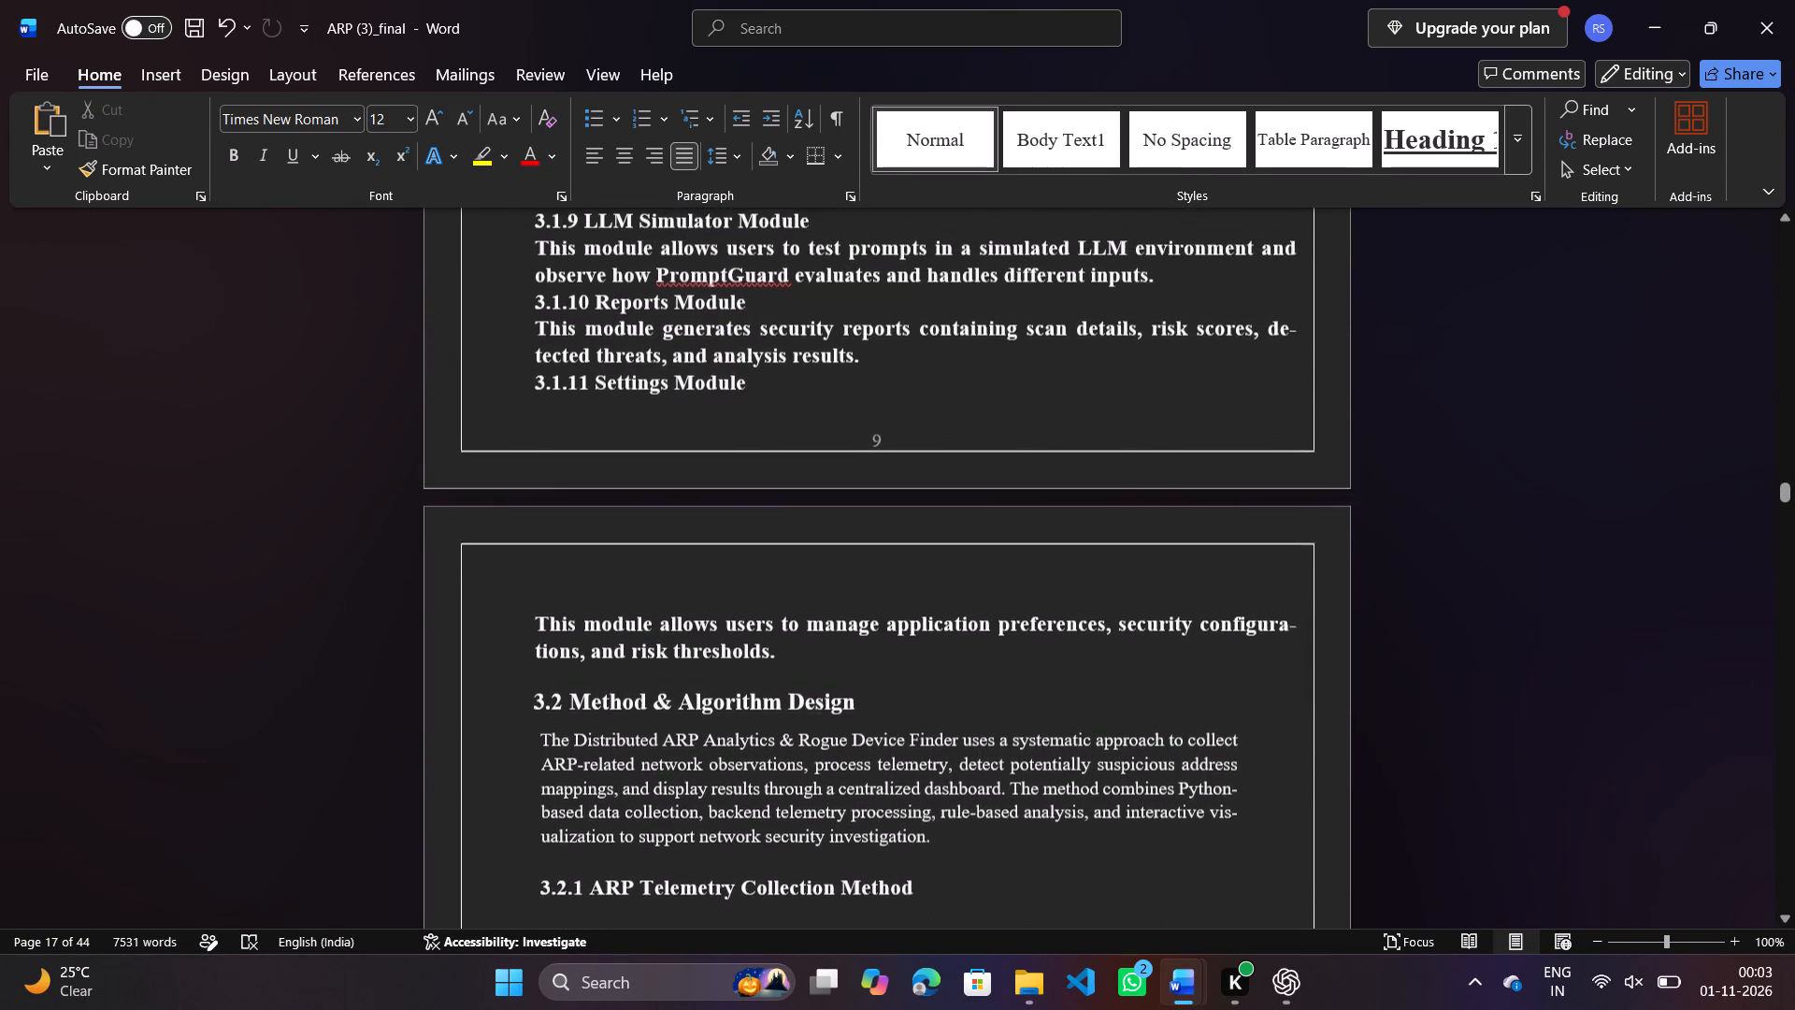
drag(779, 671, 461, 194)
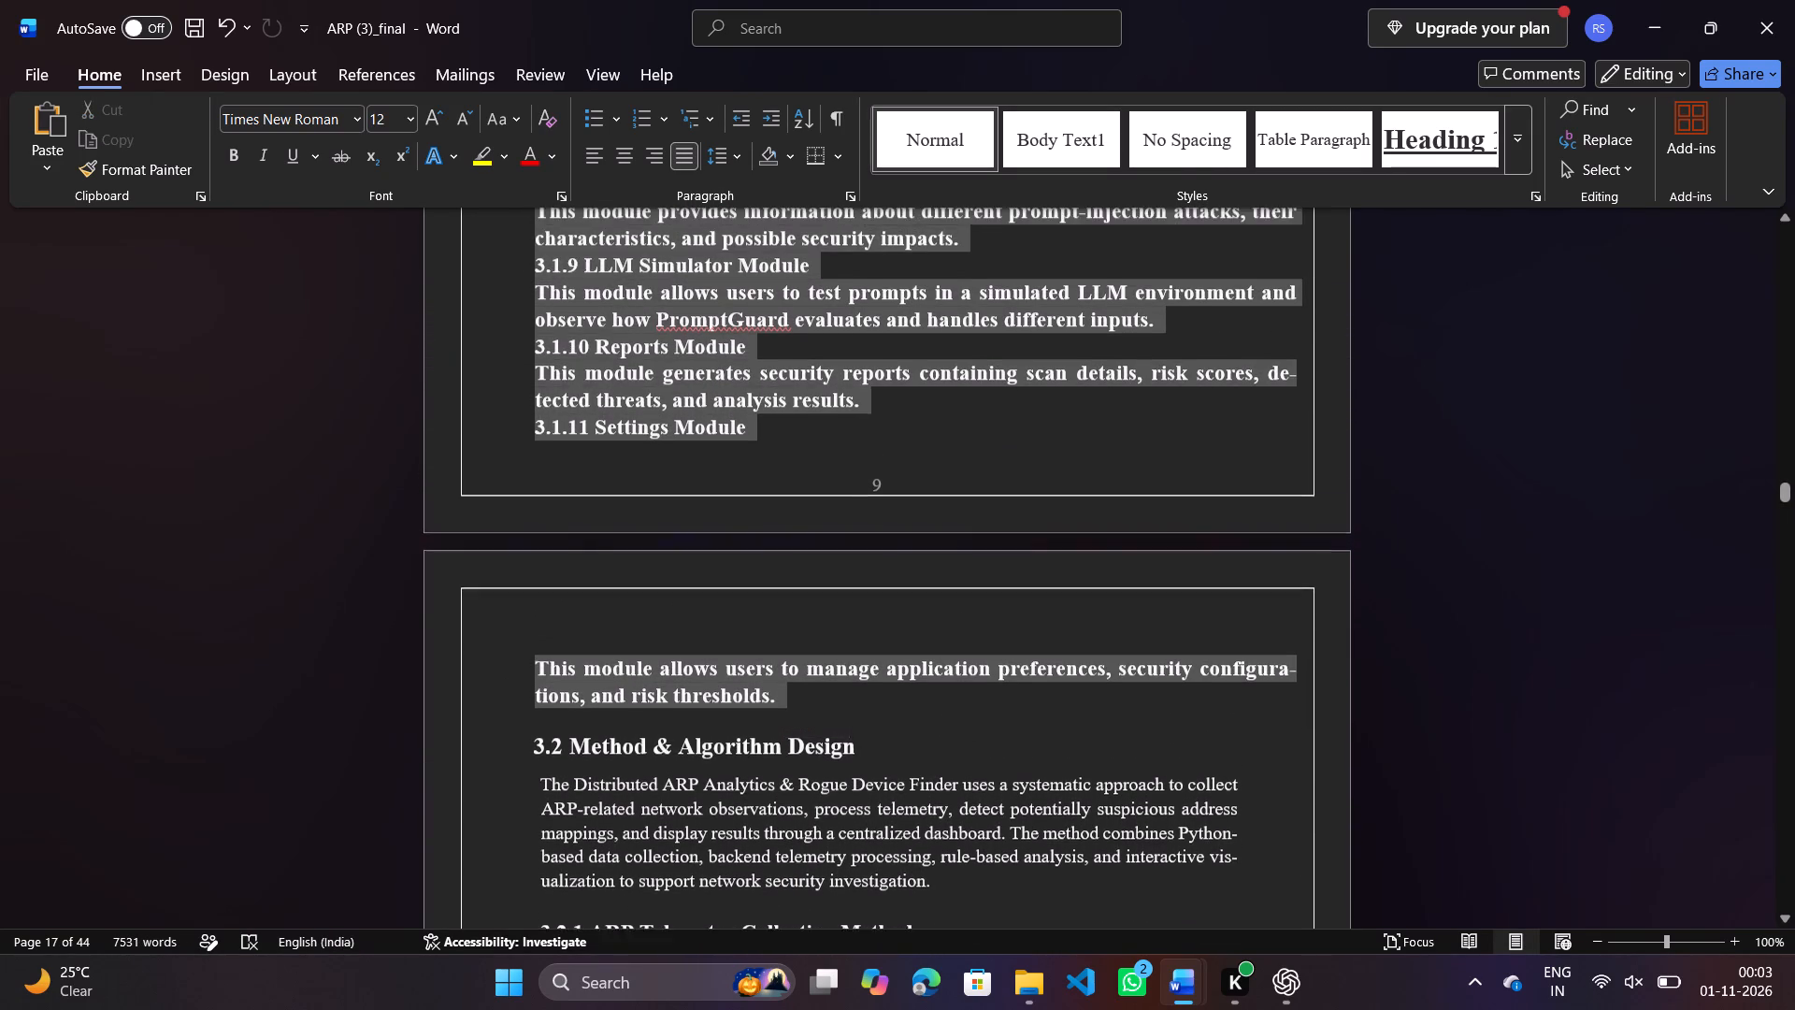
drag(461, 194, 461, 191)
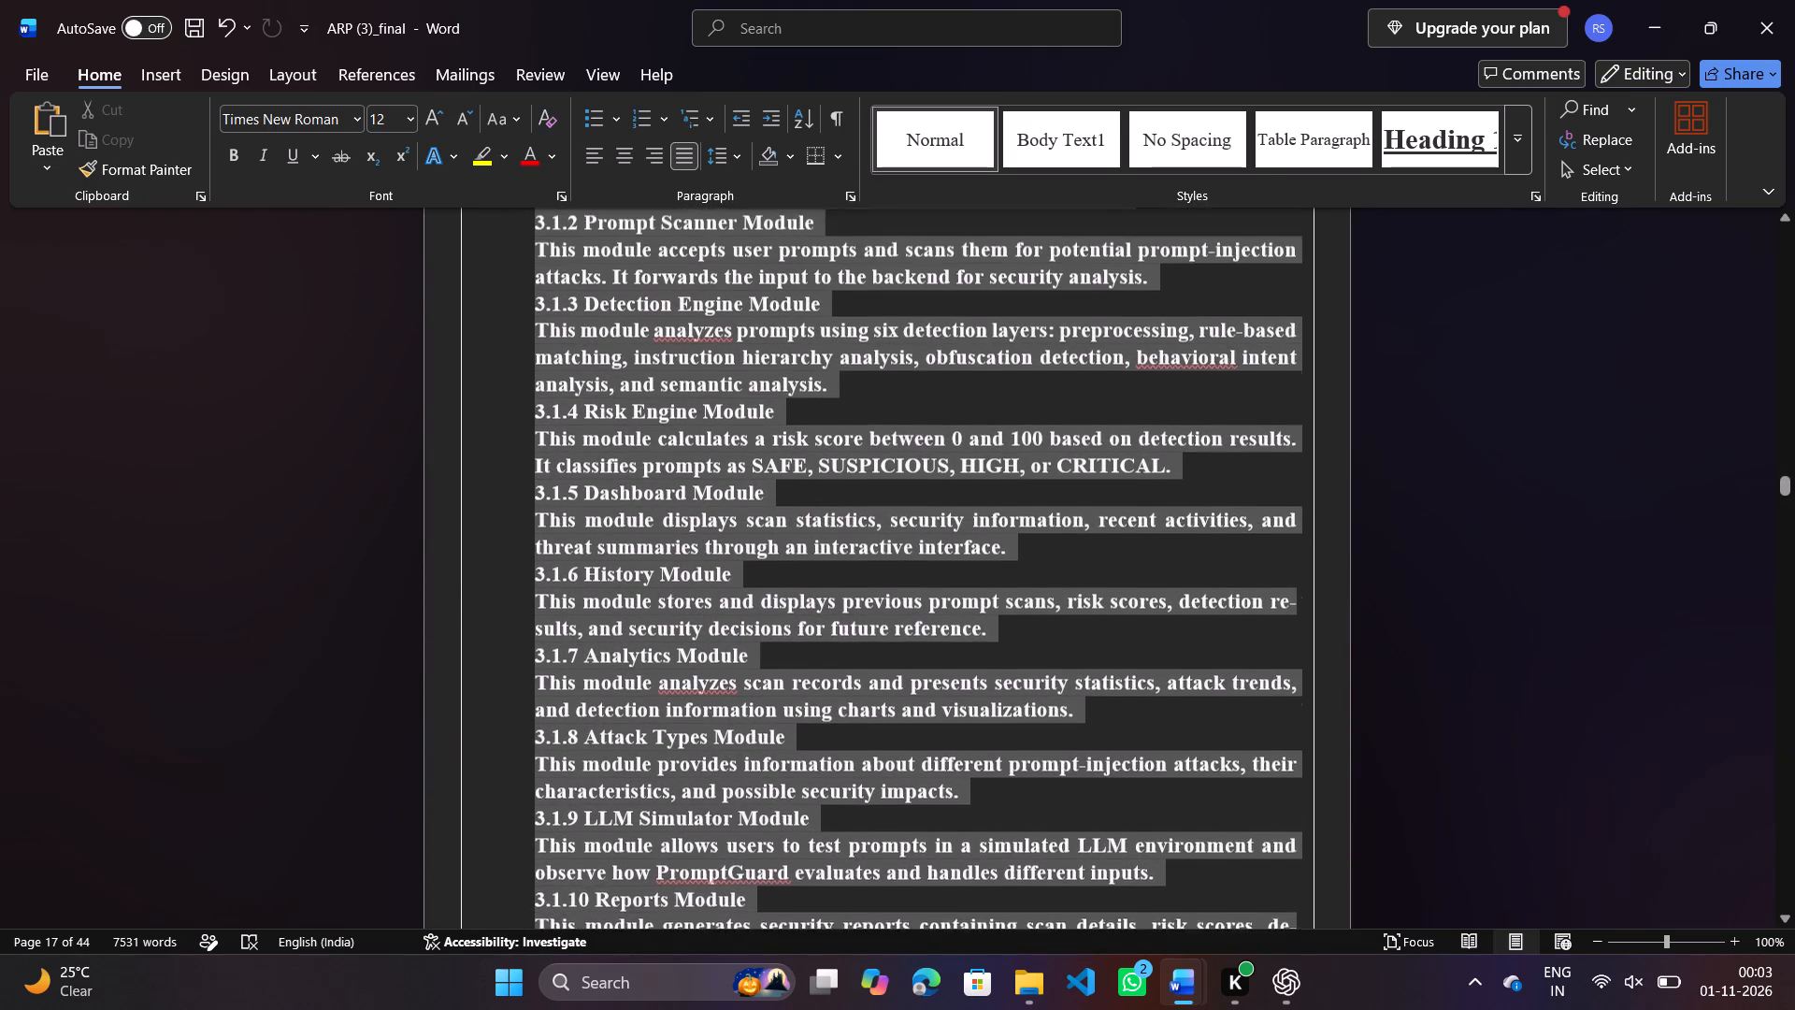
drag(461, 191, 481, 429)
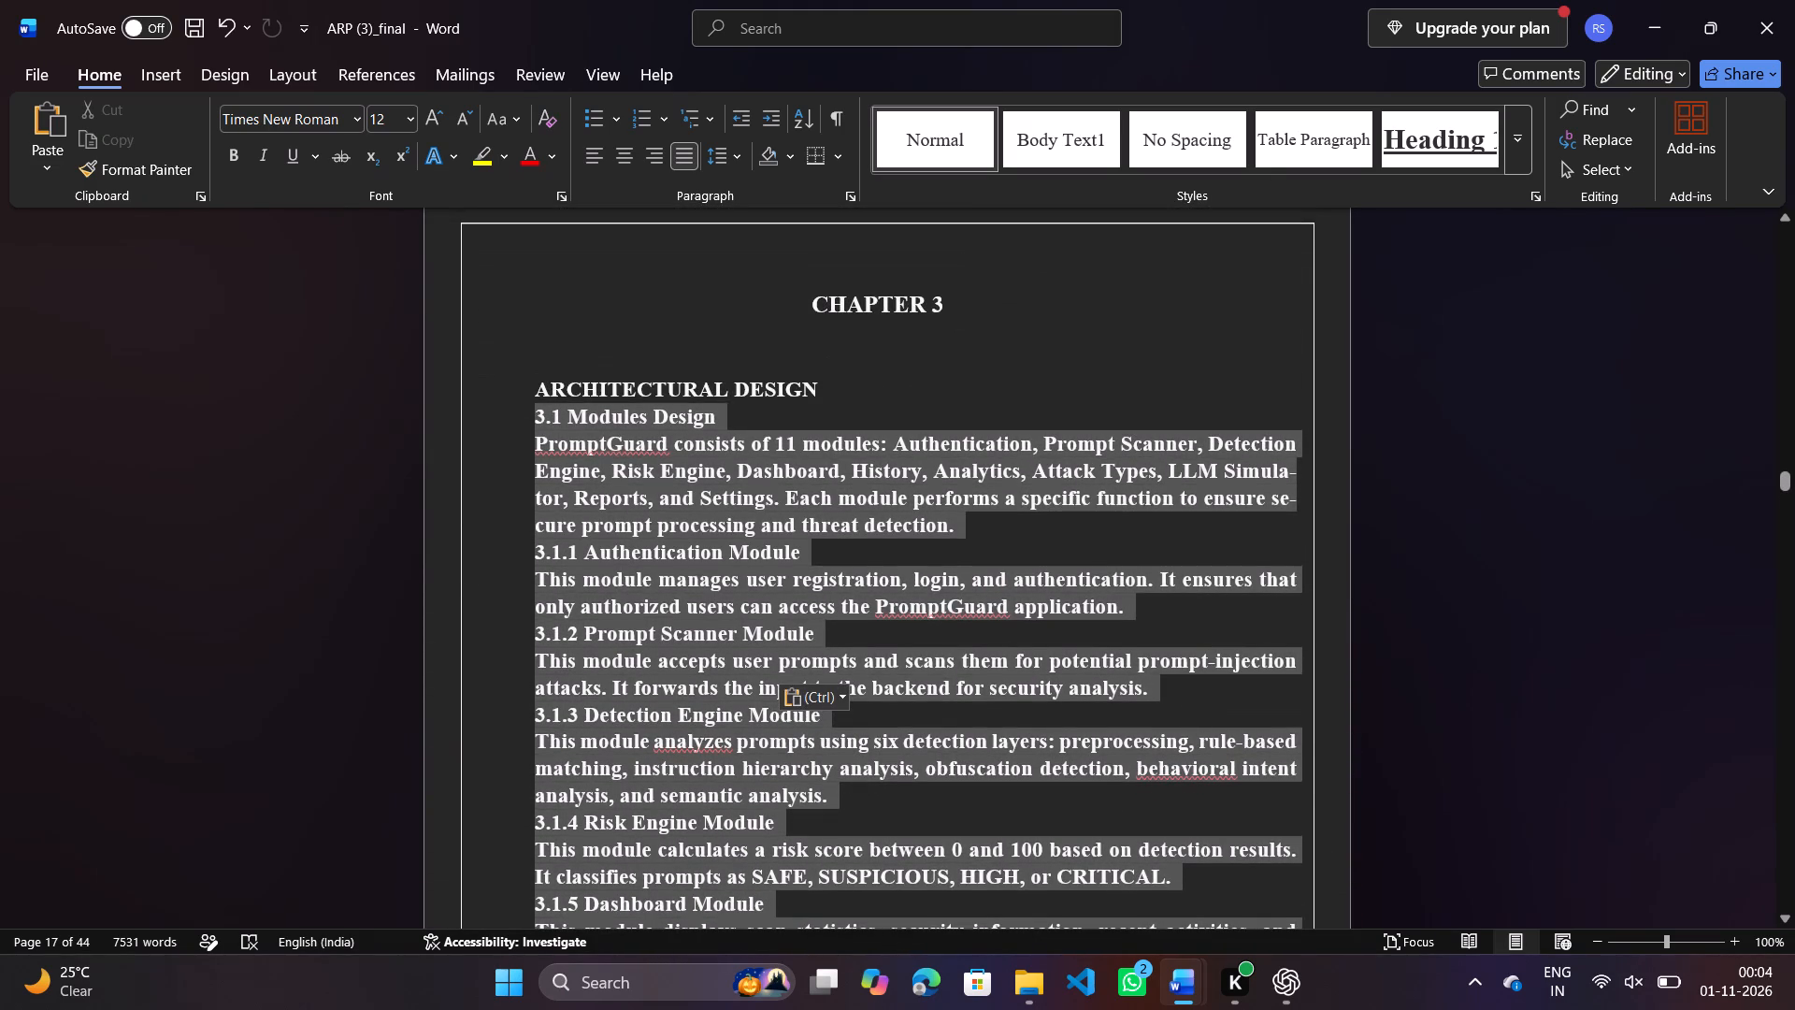
drag(481, 429, 489, 442)
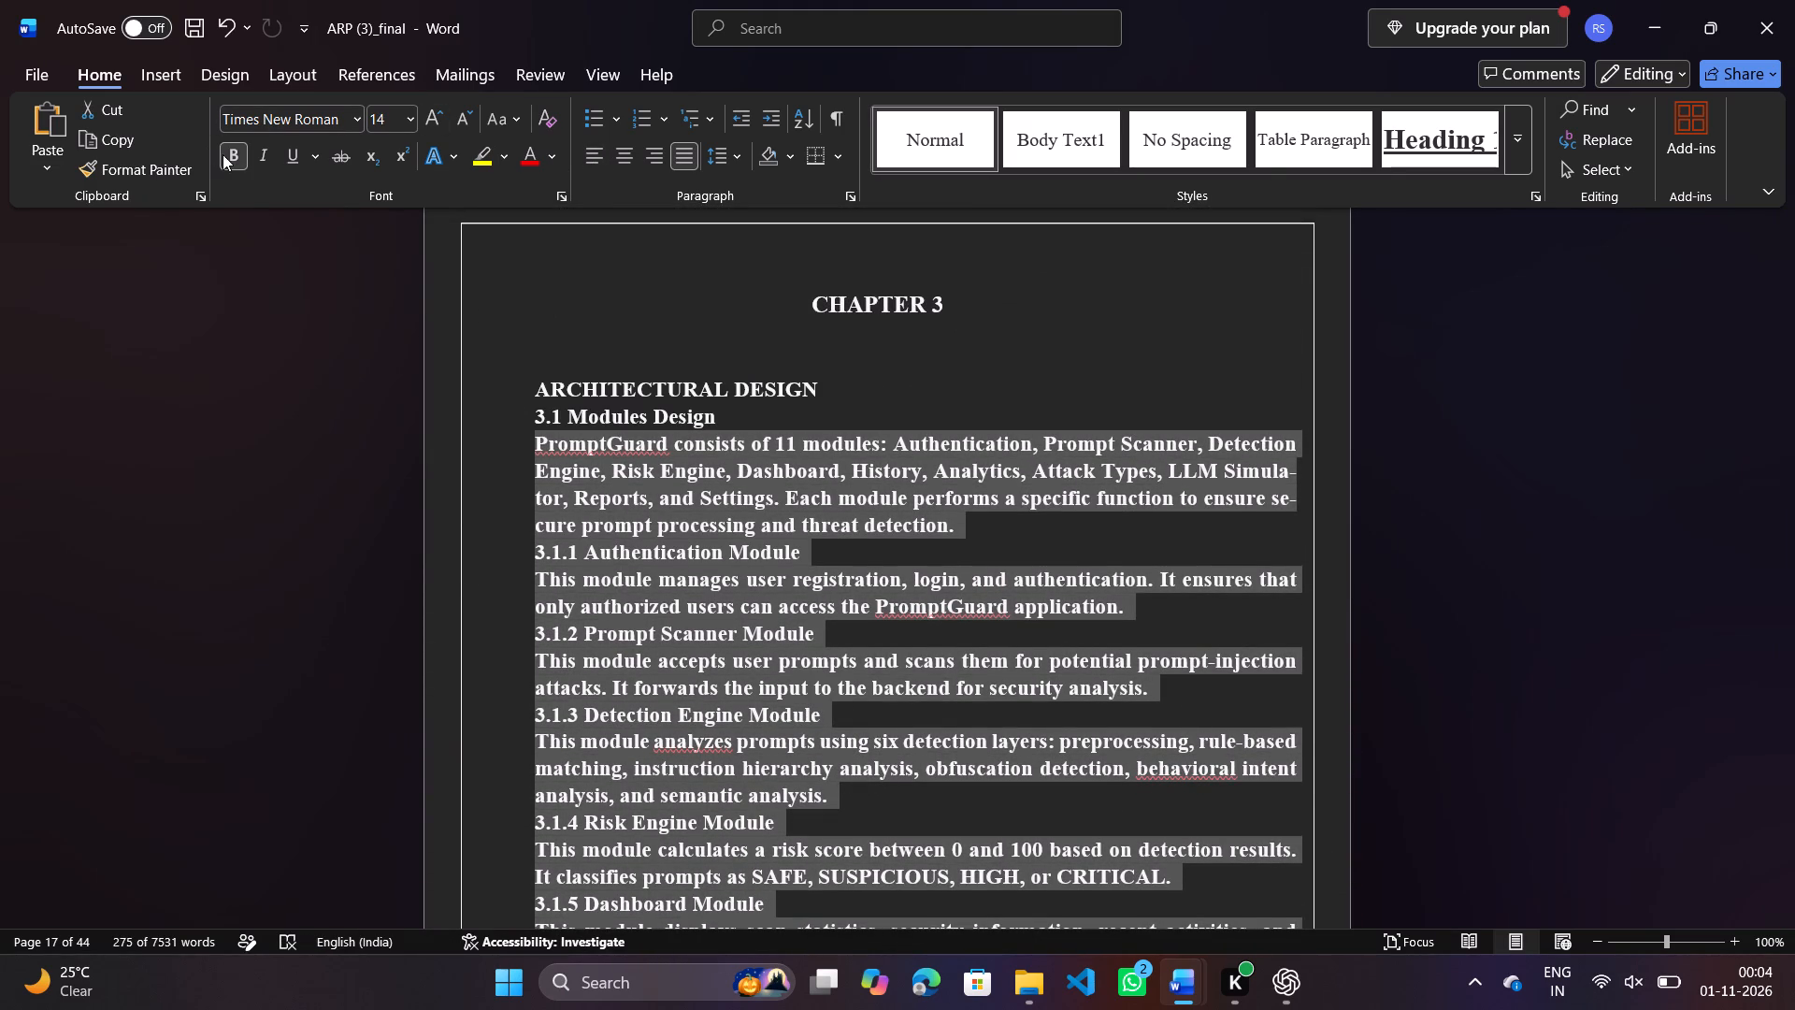
click(226, 154)
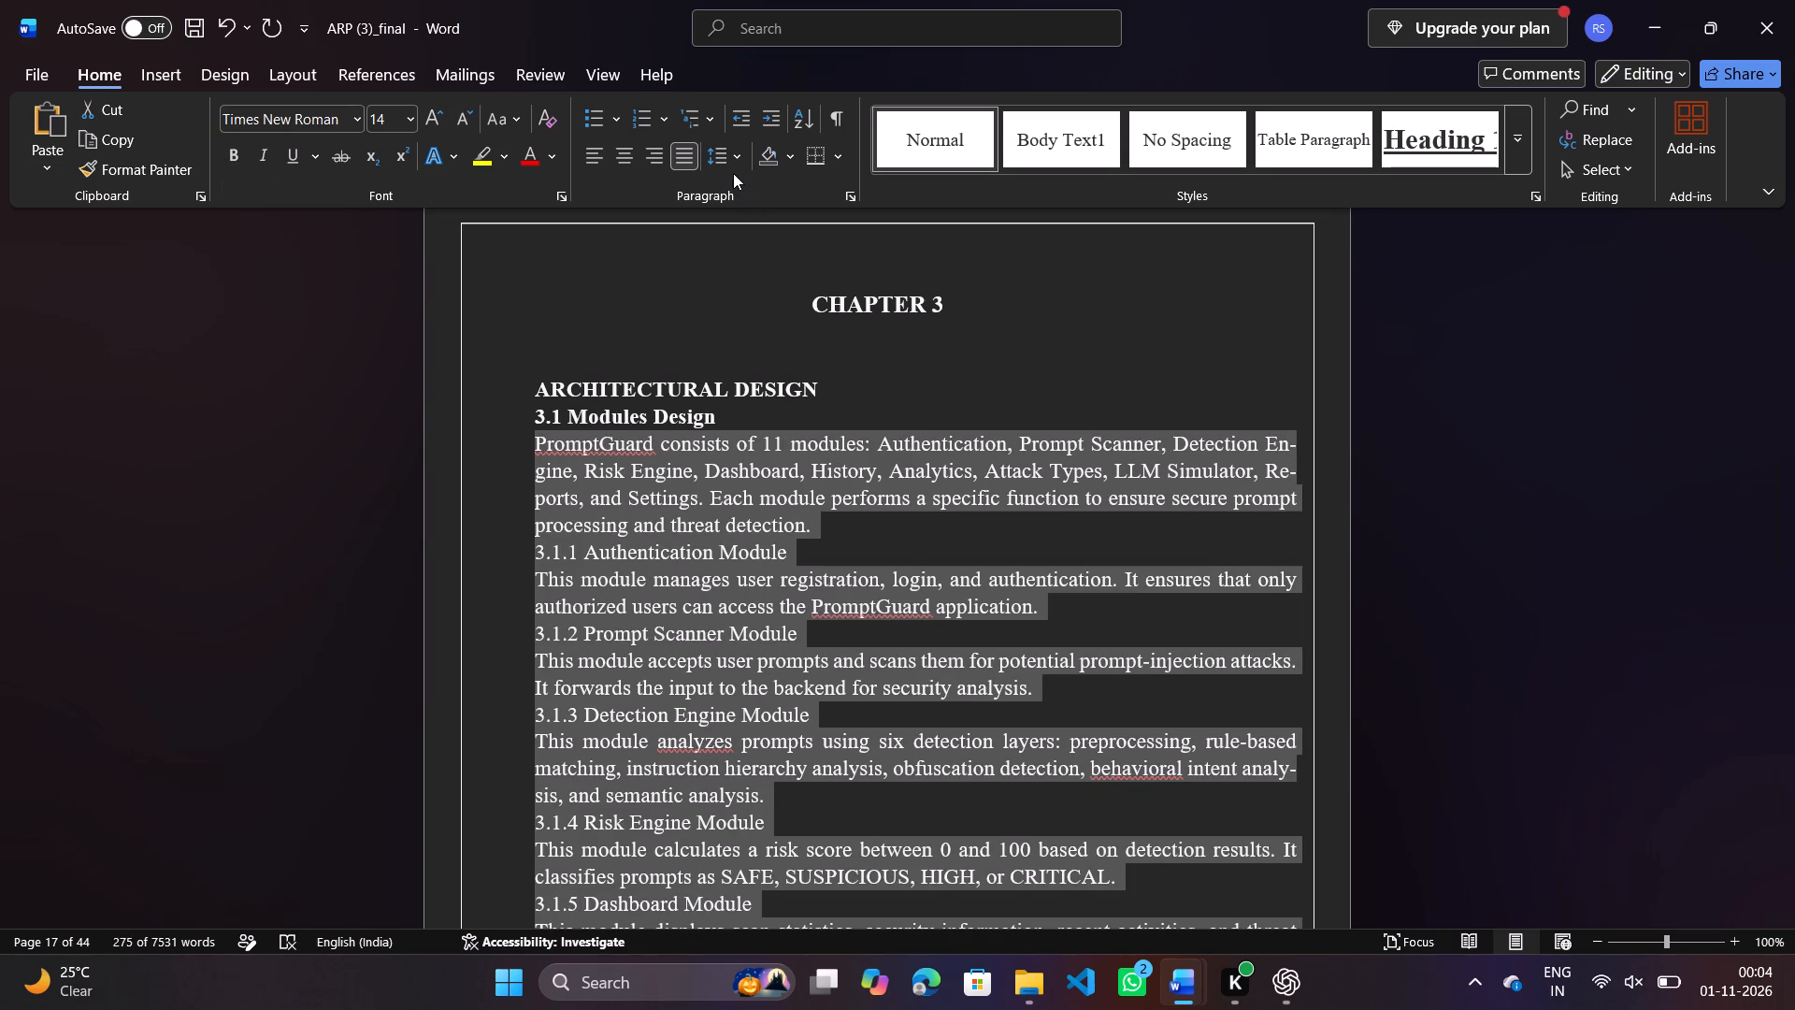
Change the line spacing of the same text, from the 3.1 introductory paragraph through 3.1.11 Settings Module.
click(731, 166)
click(761, 220)
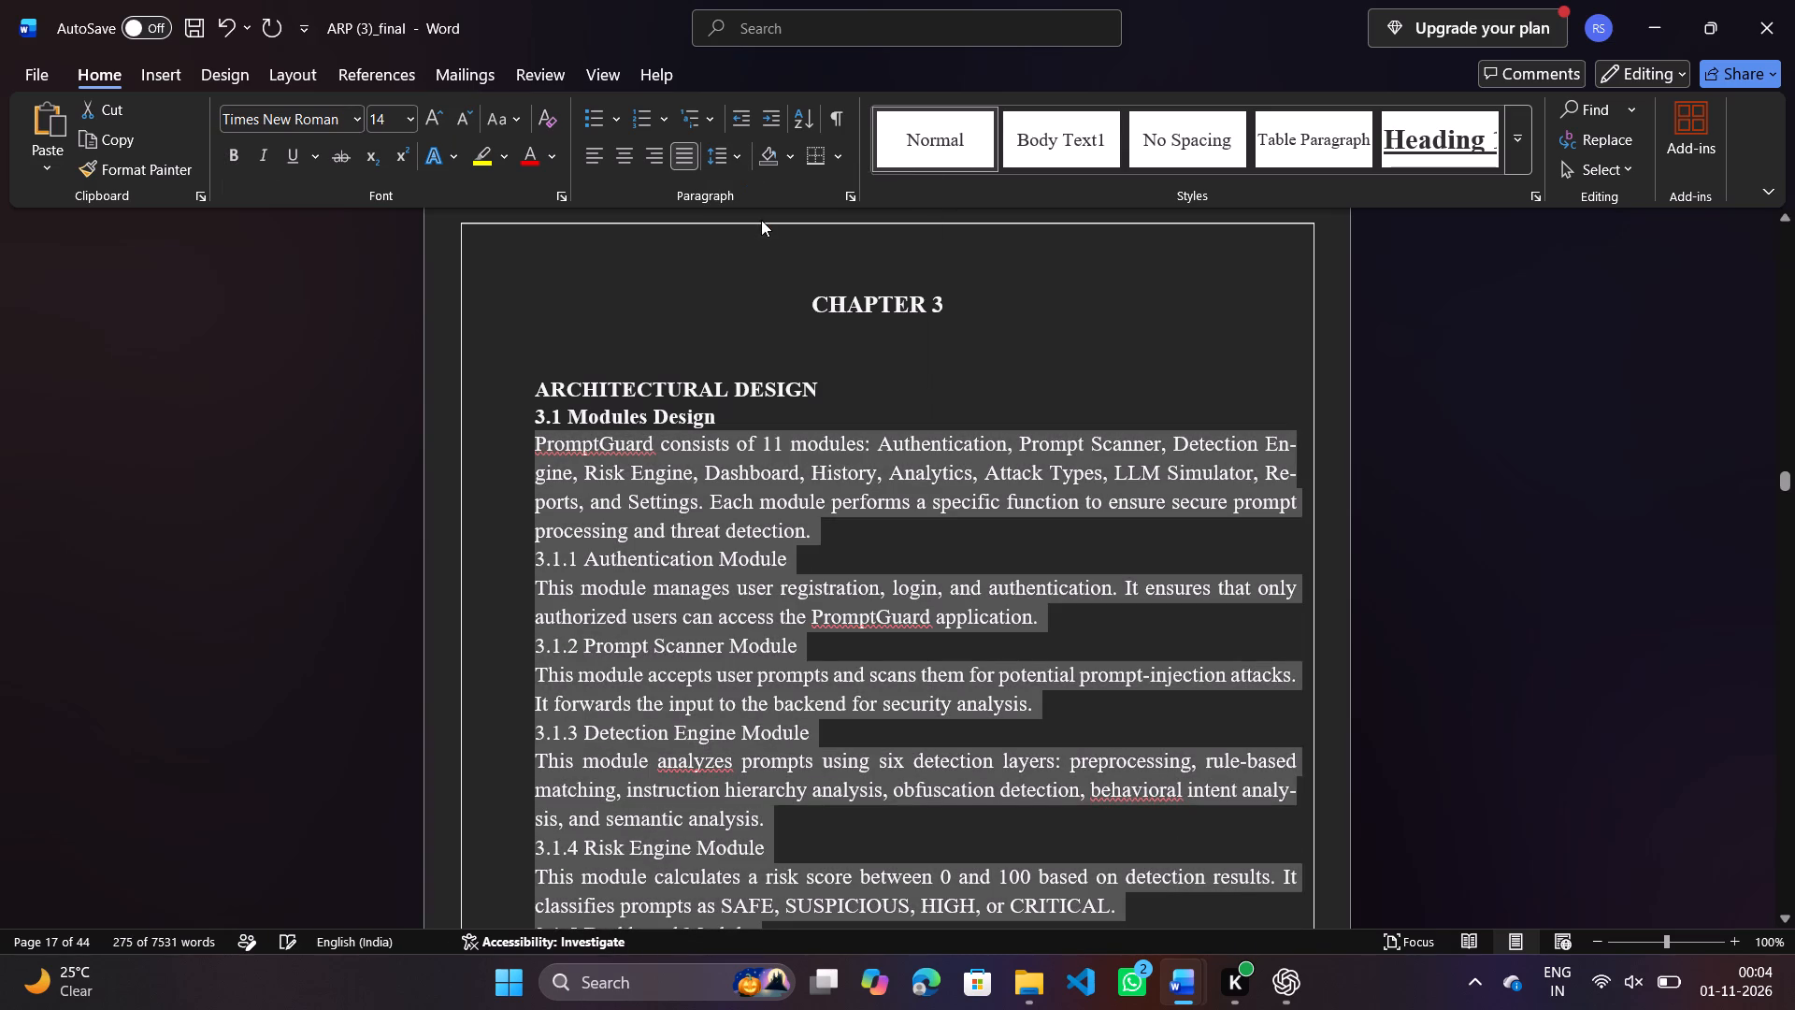
click(831, 431)
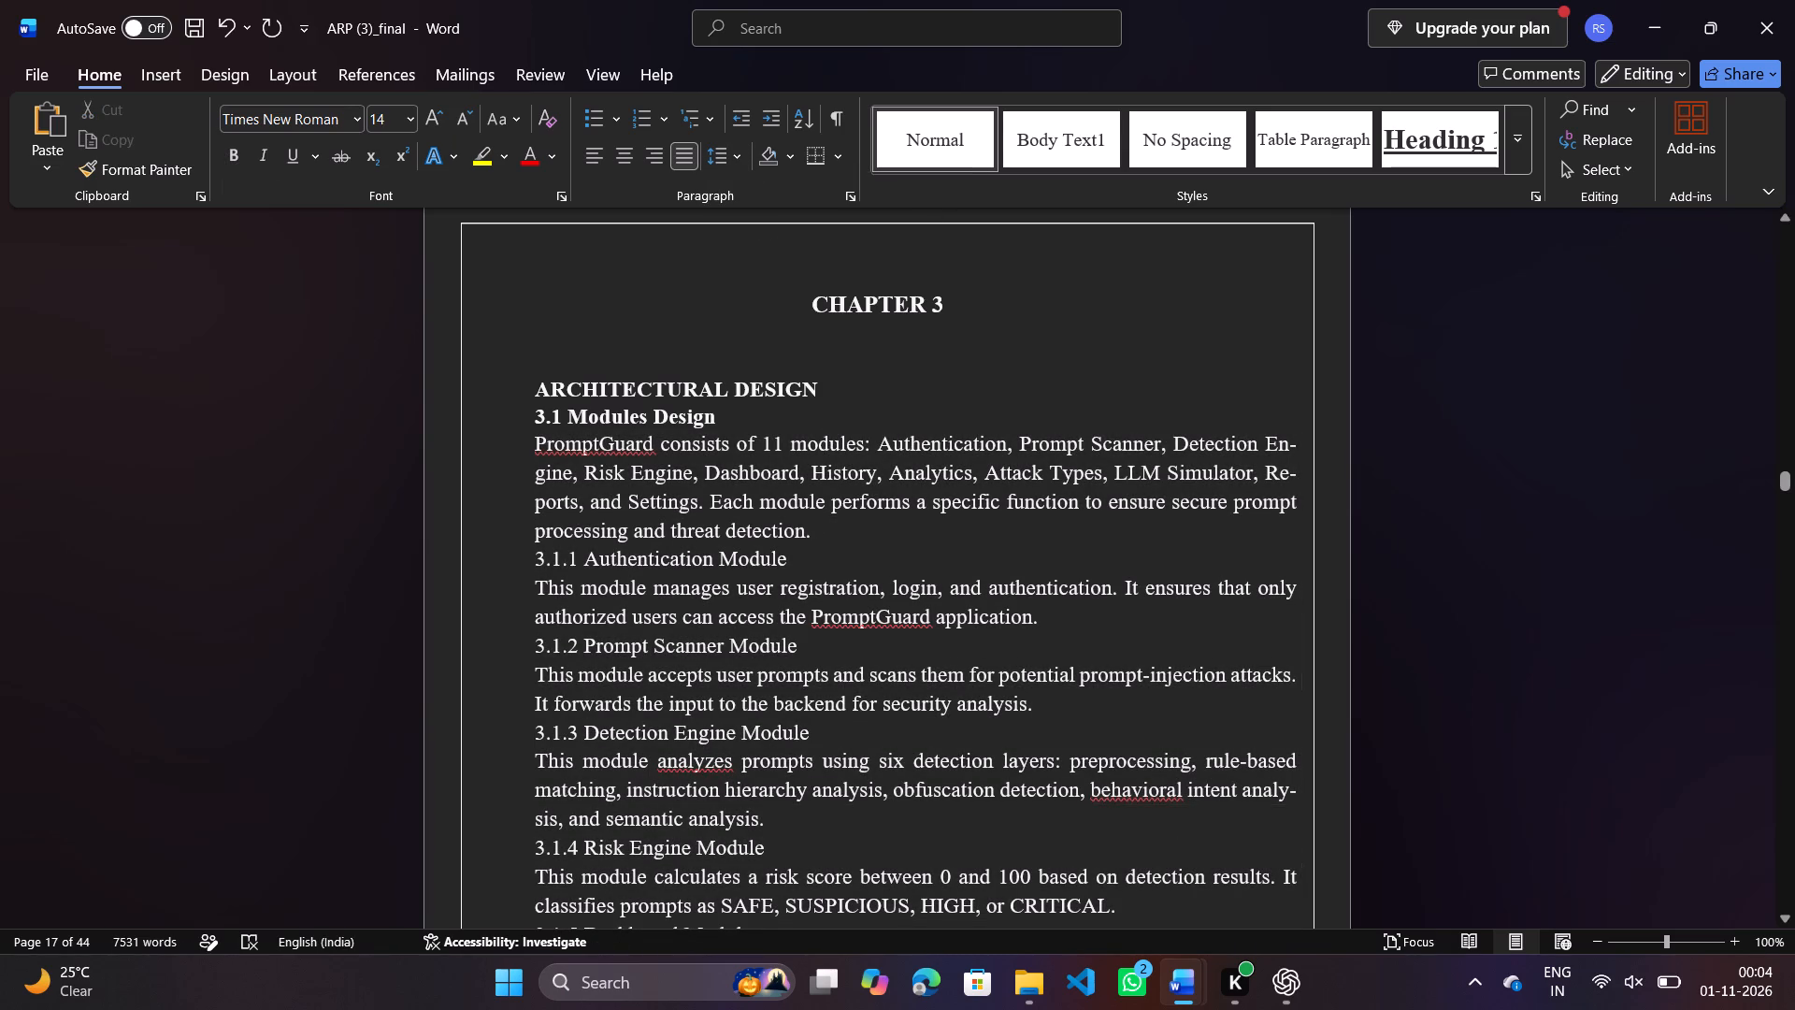
Set the font size to 12 for the text from the 3.1 introductory paragraph through the end of 3.1.11 Settings Module.
drag(528, 431, 863, 797)
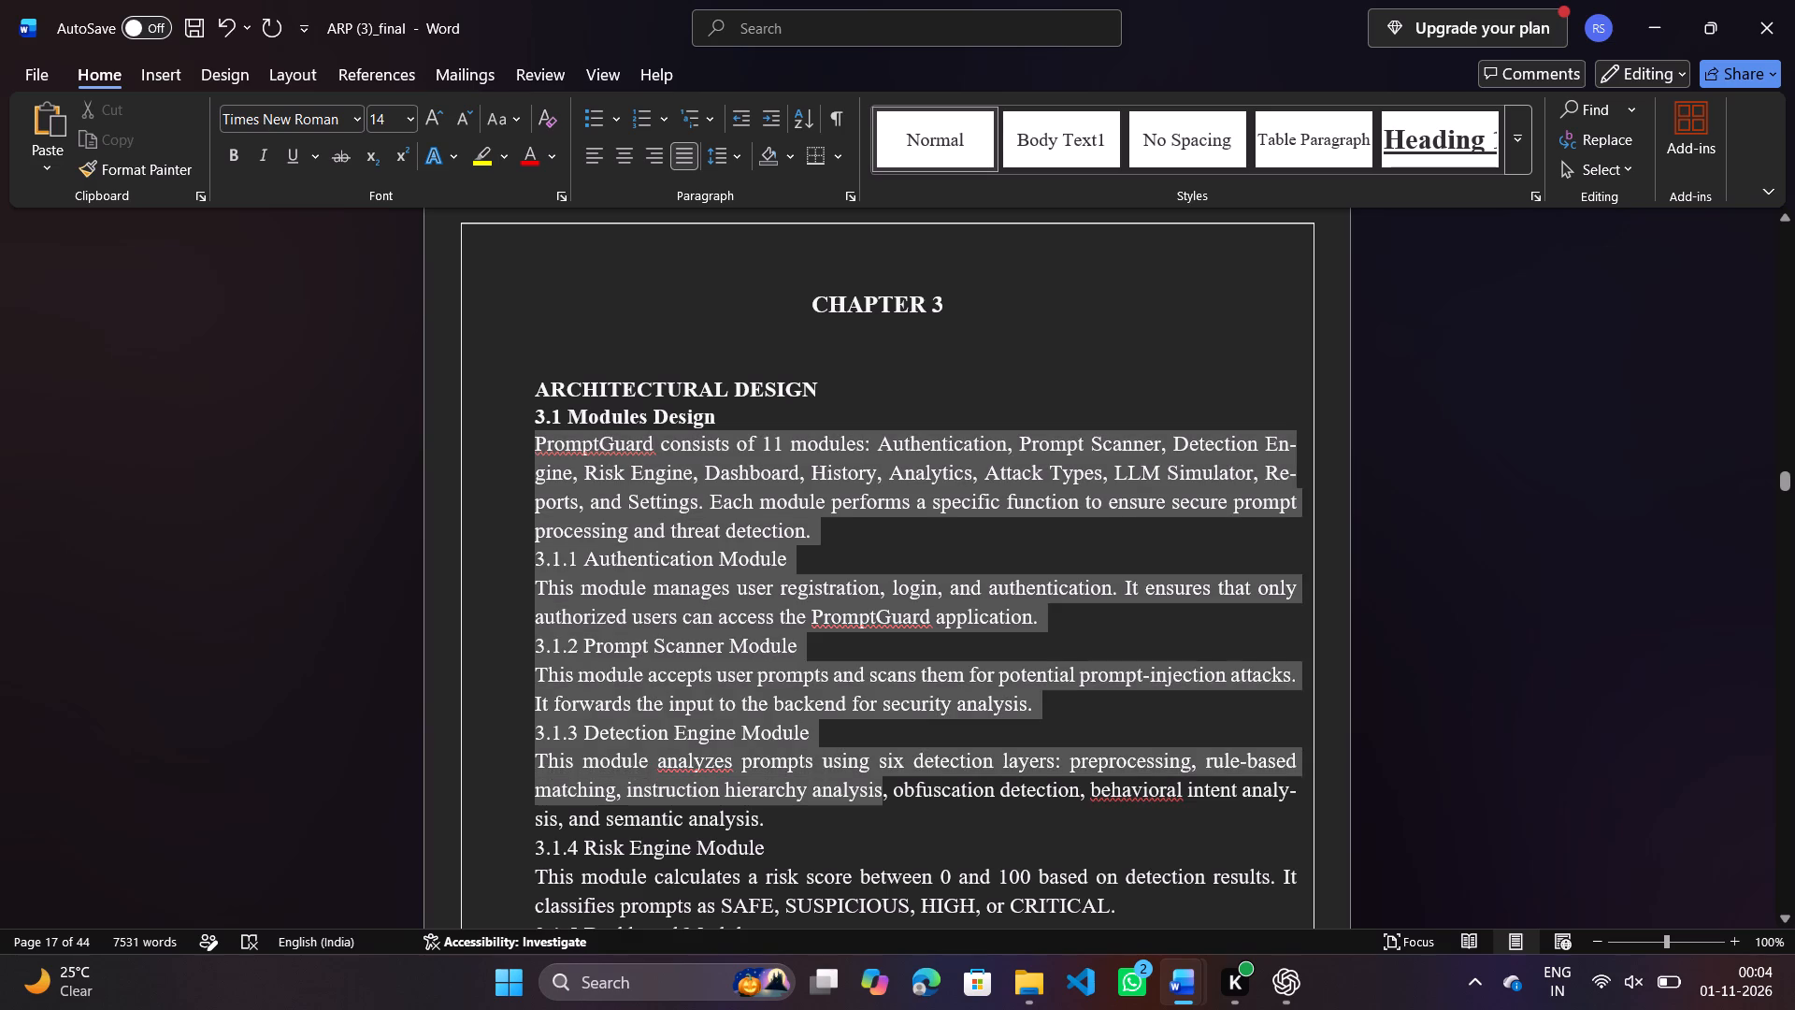
drag(863, 797, 998, 564)
scroll(872, 815, up, 1)
click(407, 115)
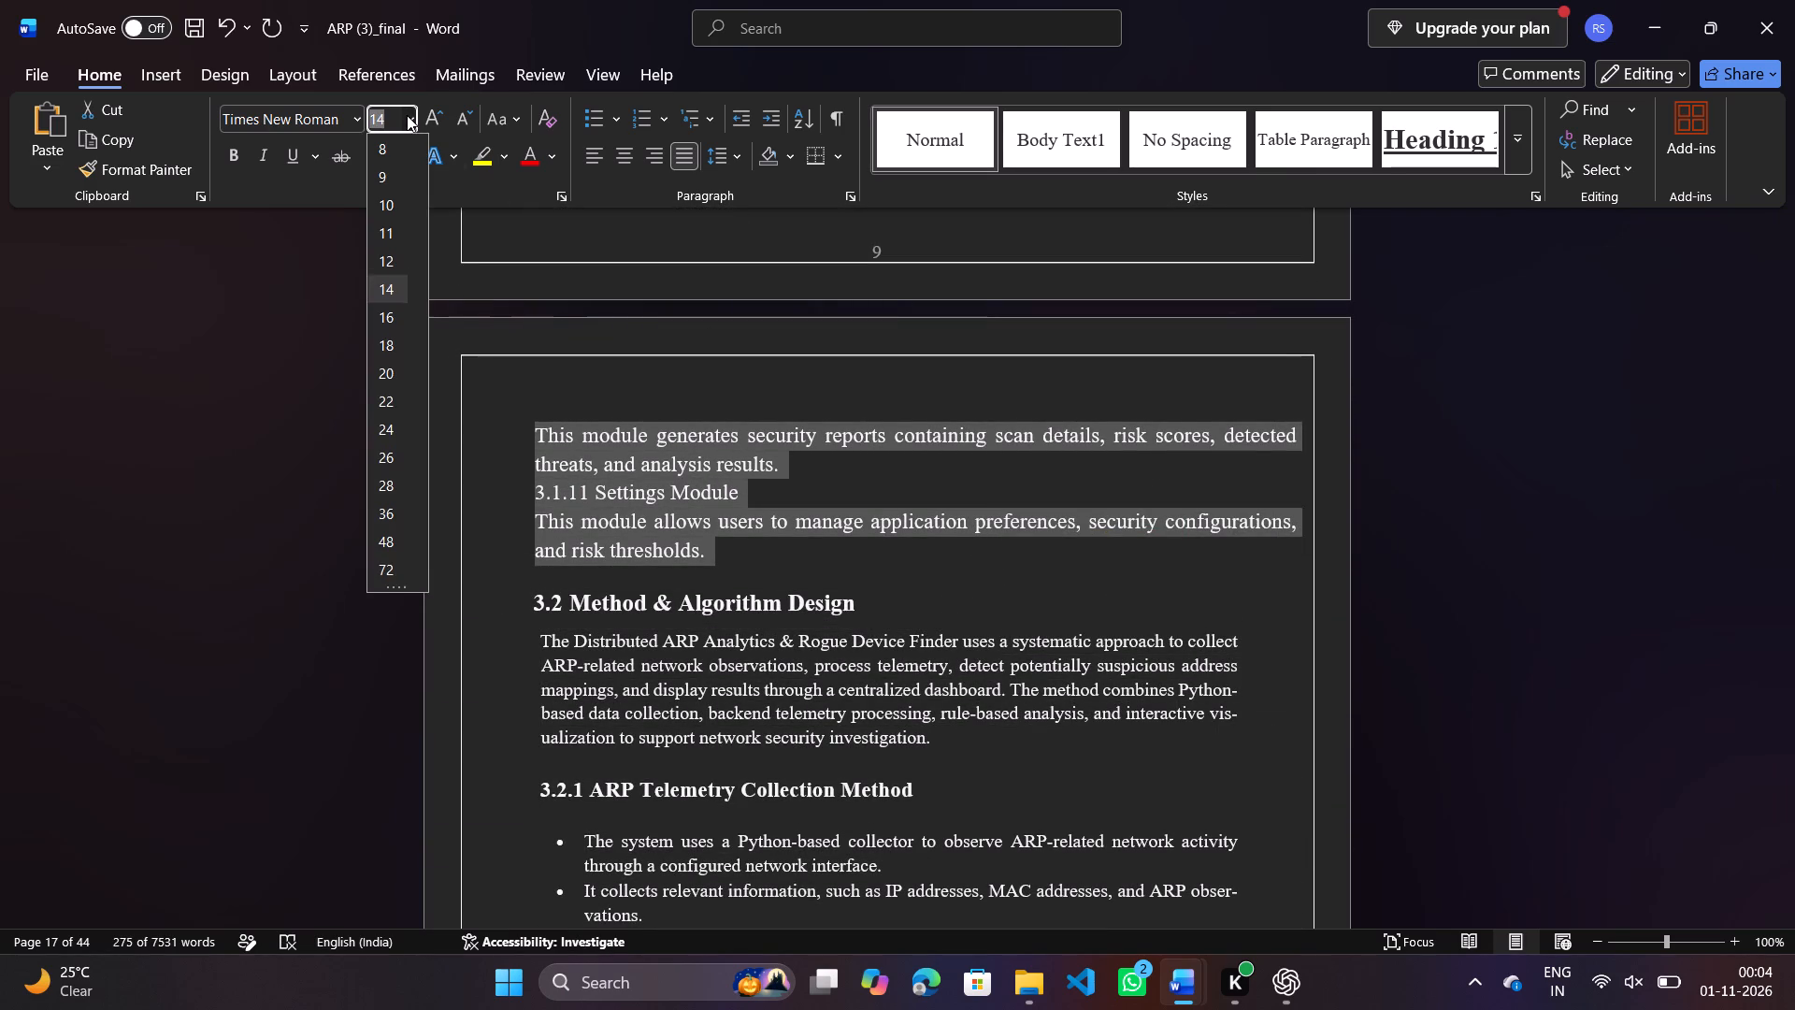
click(400, 261)
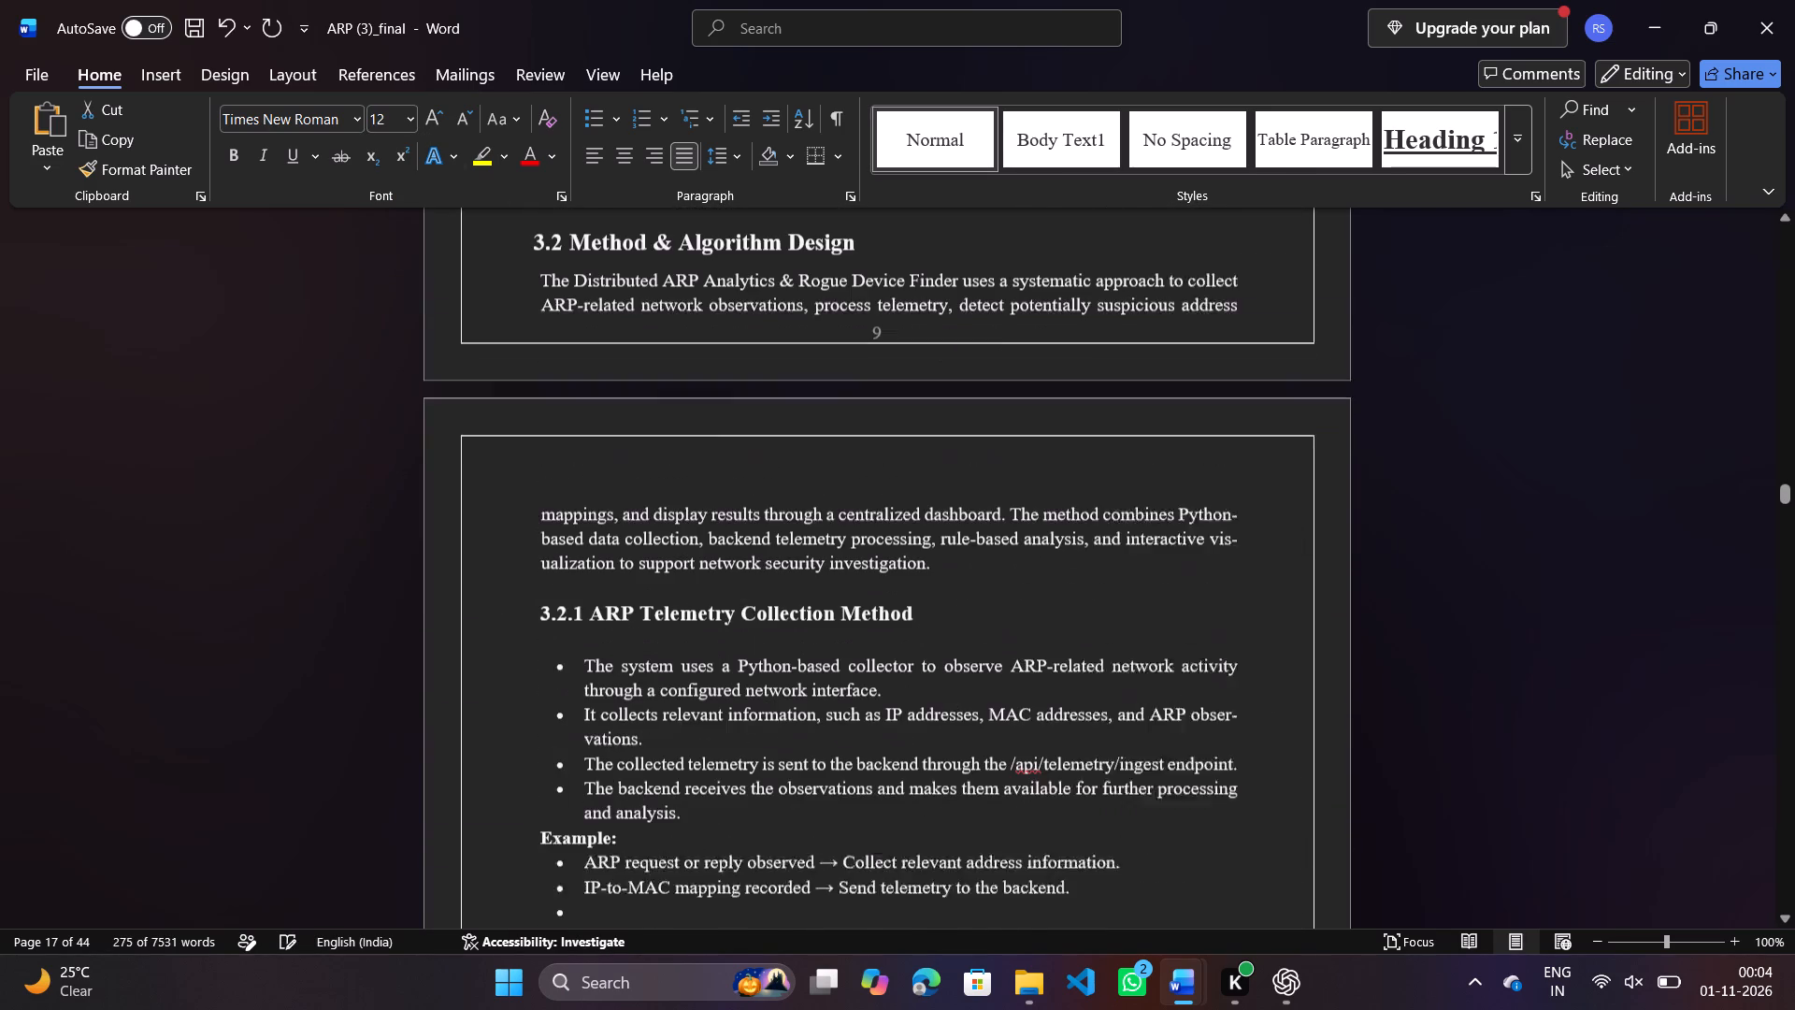
scroll(853, 471, up, 1)
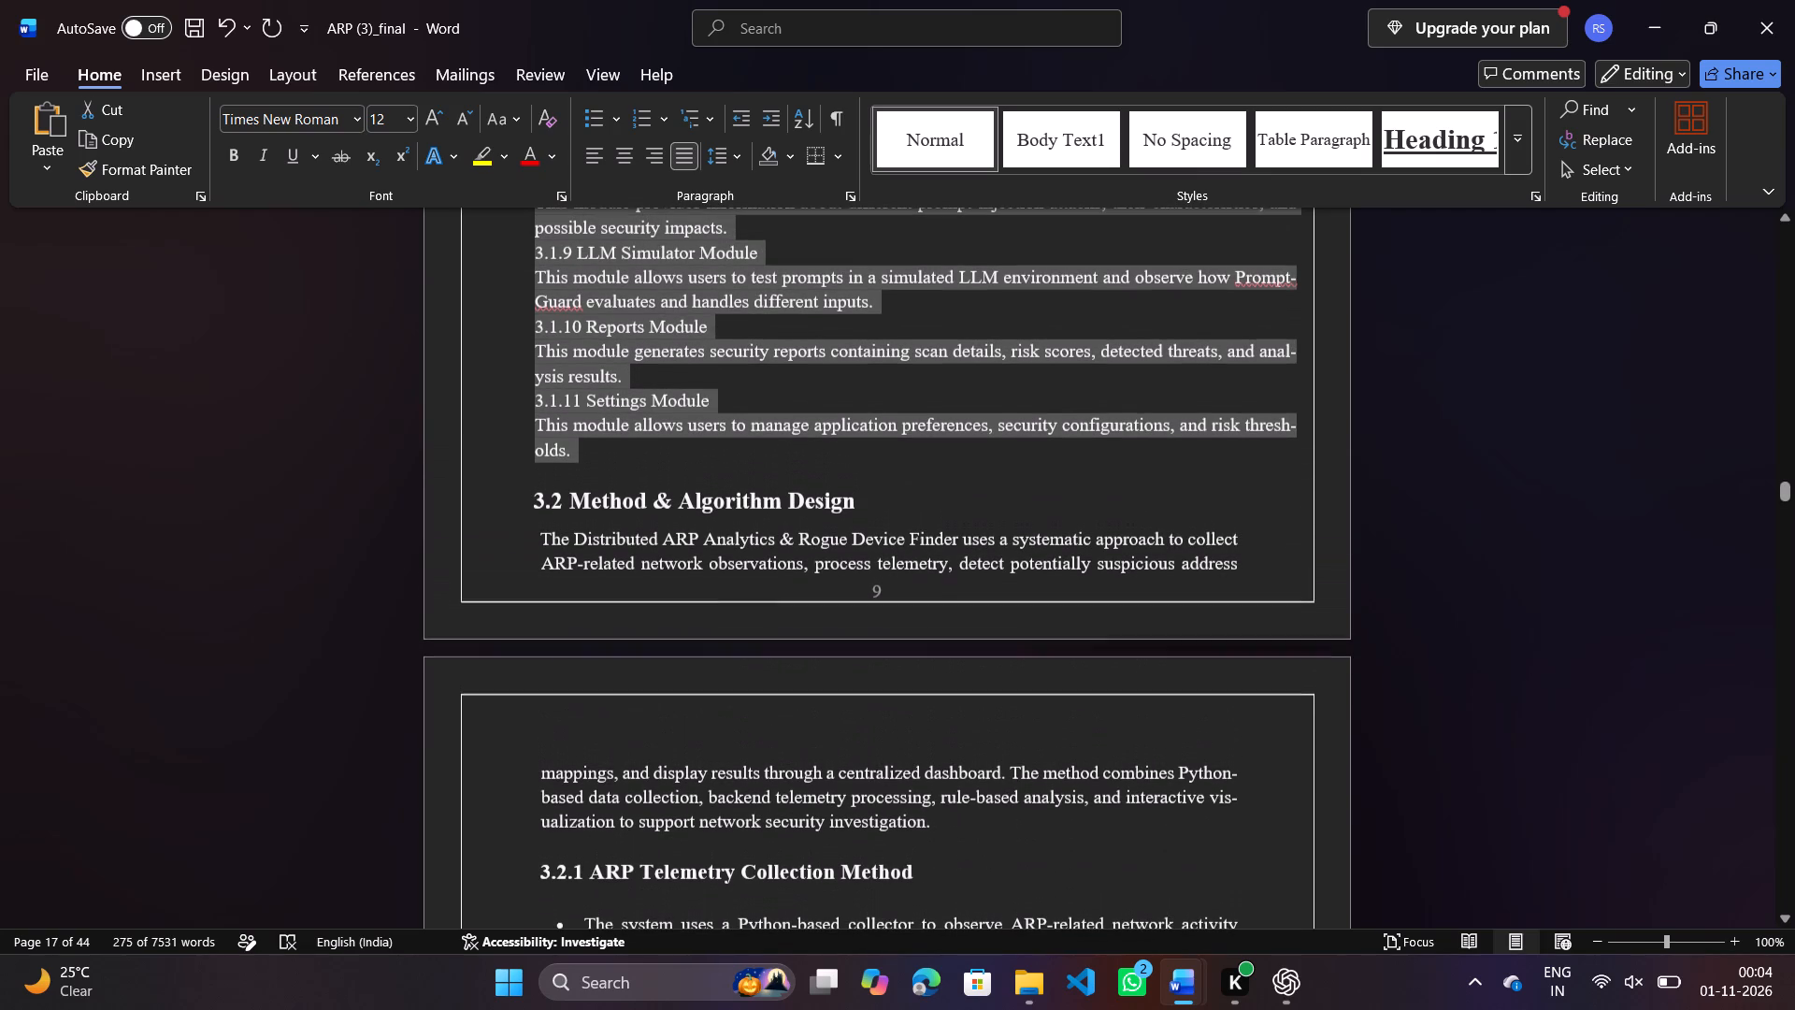
click(686, 483)
Make the "3.1.1 Authentication Module" heading bold at font size 12.
scroll(686, 483, up, 2)
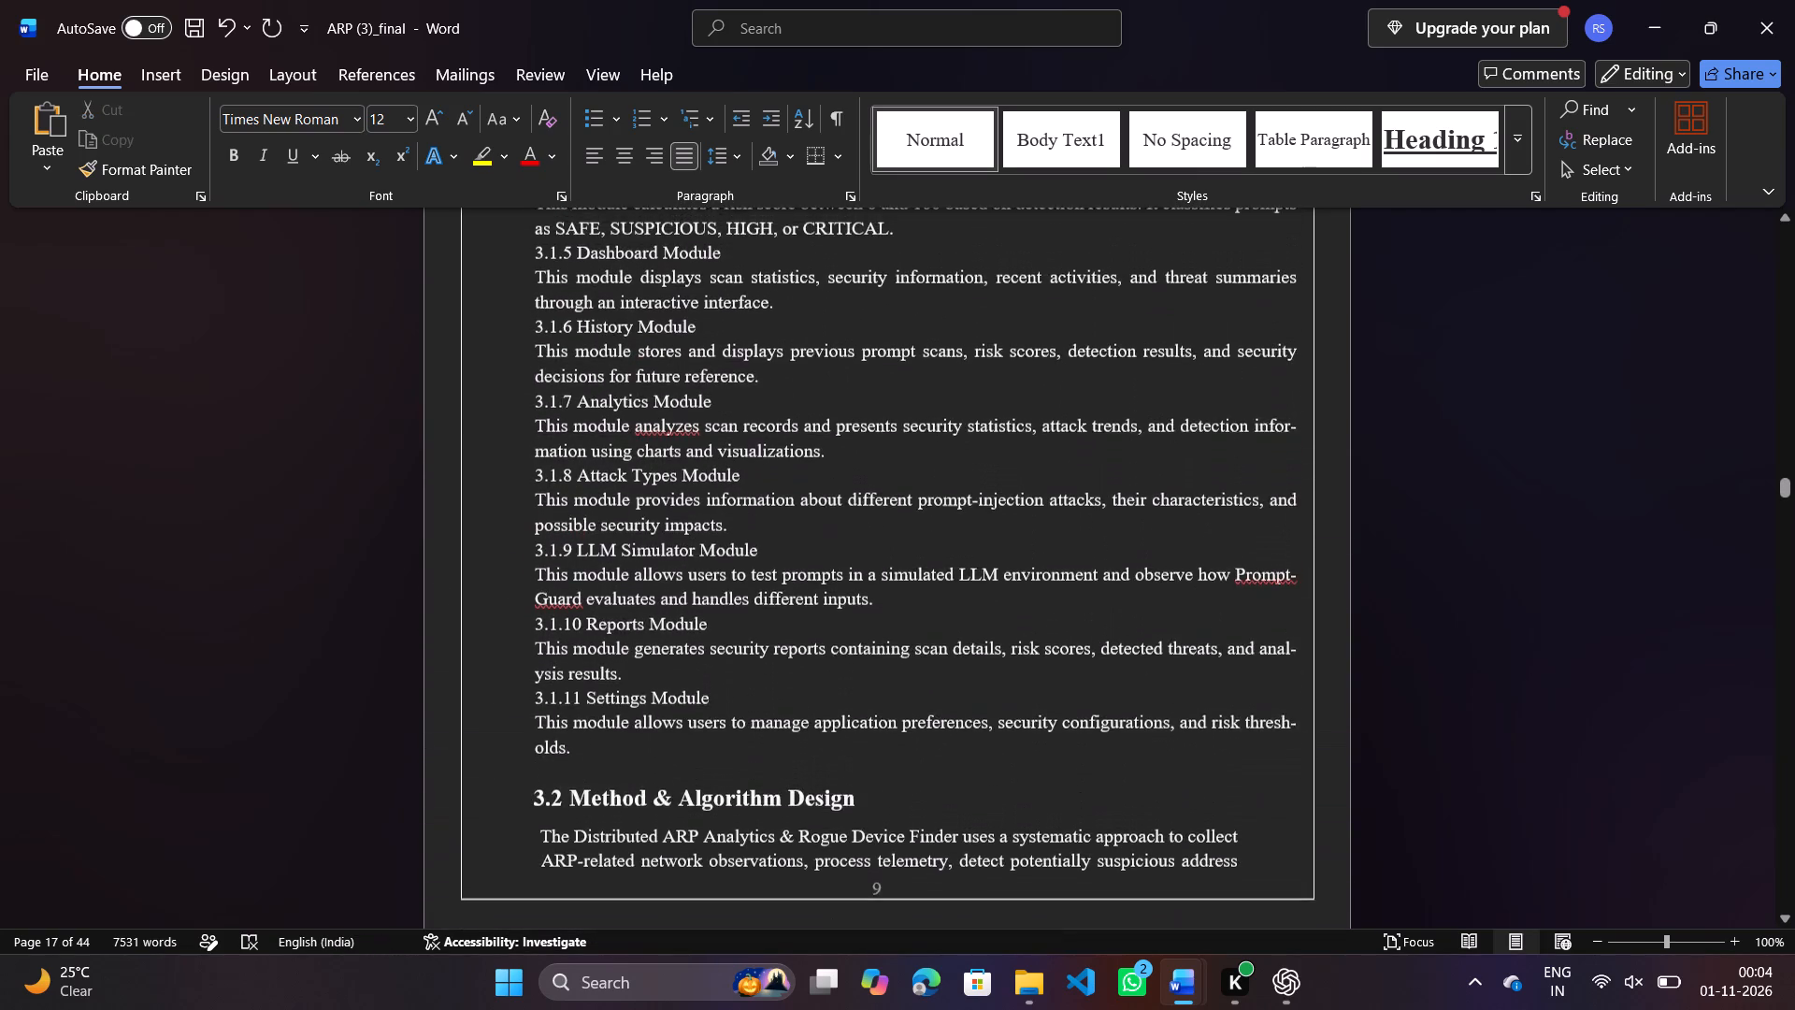
scroll(686, 483, up, 3)
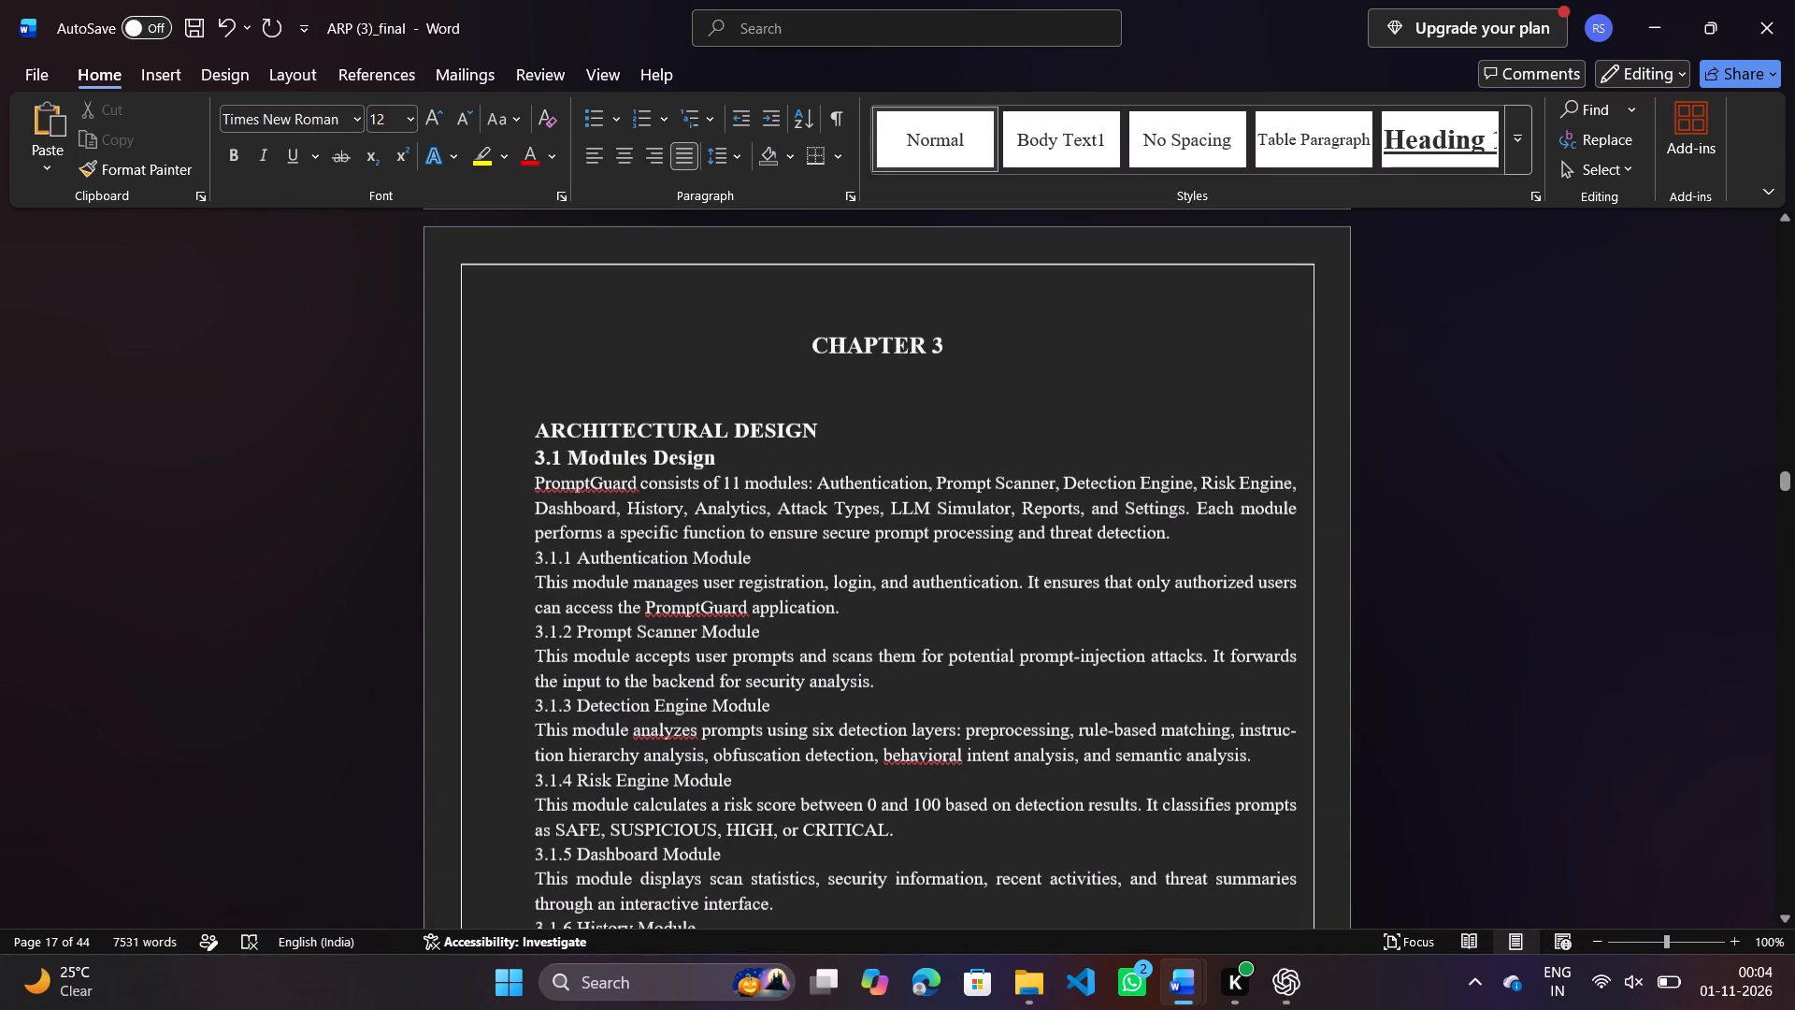
drag(753, 561, 520, 555)
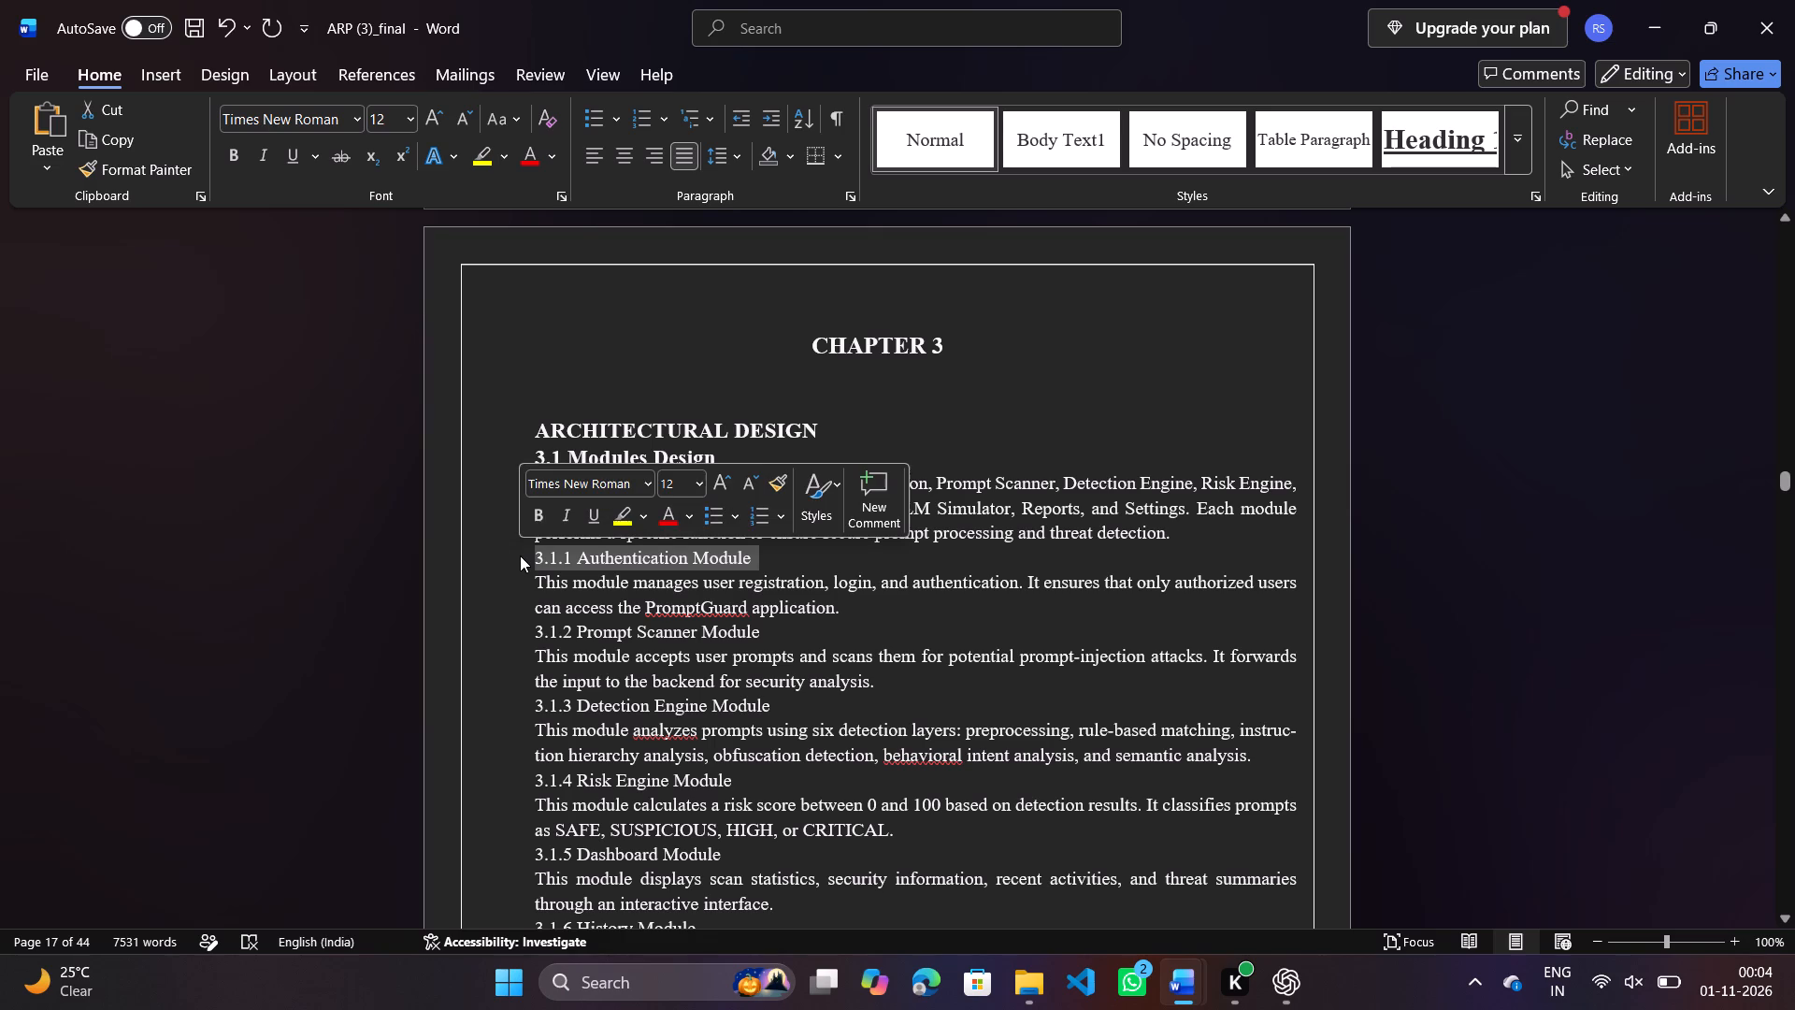
click(528, 509)
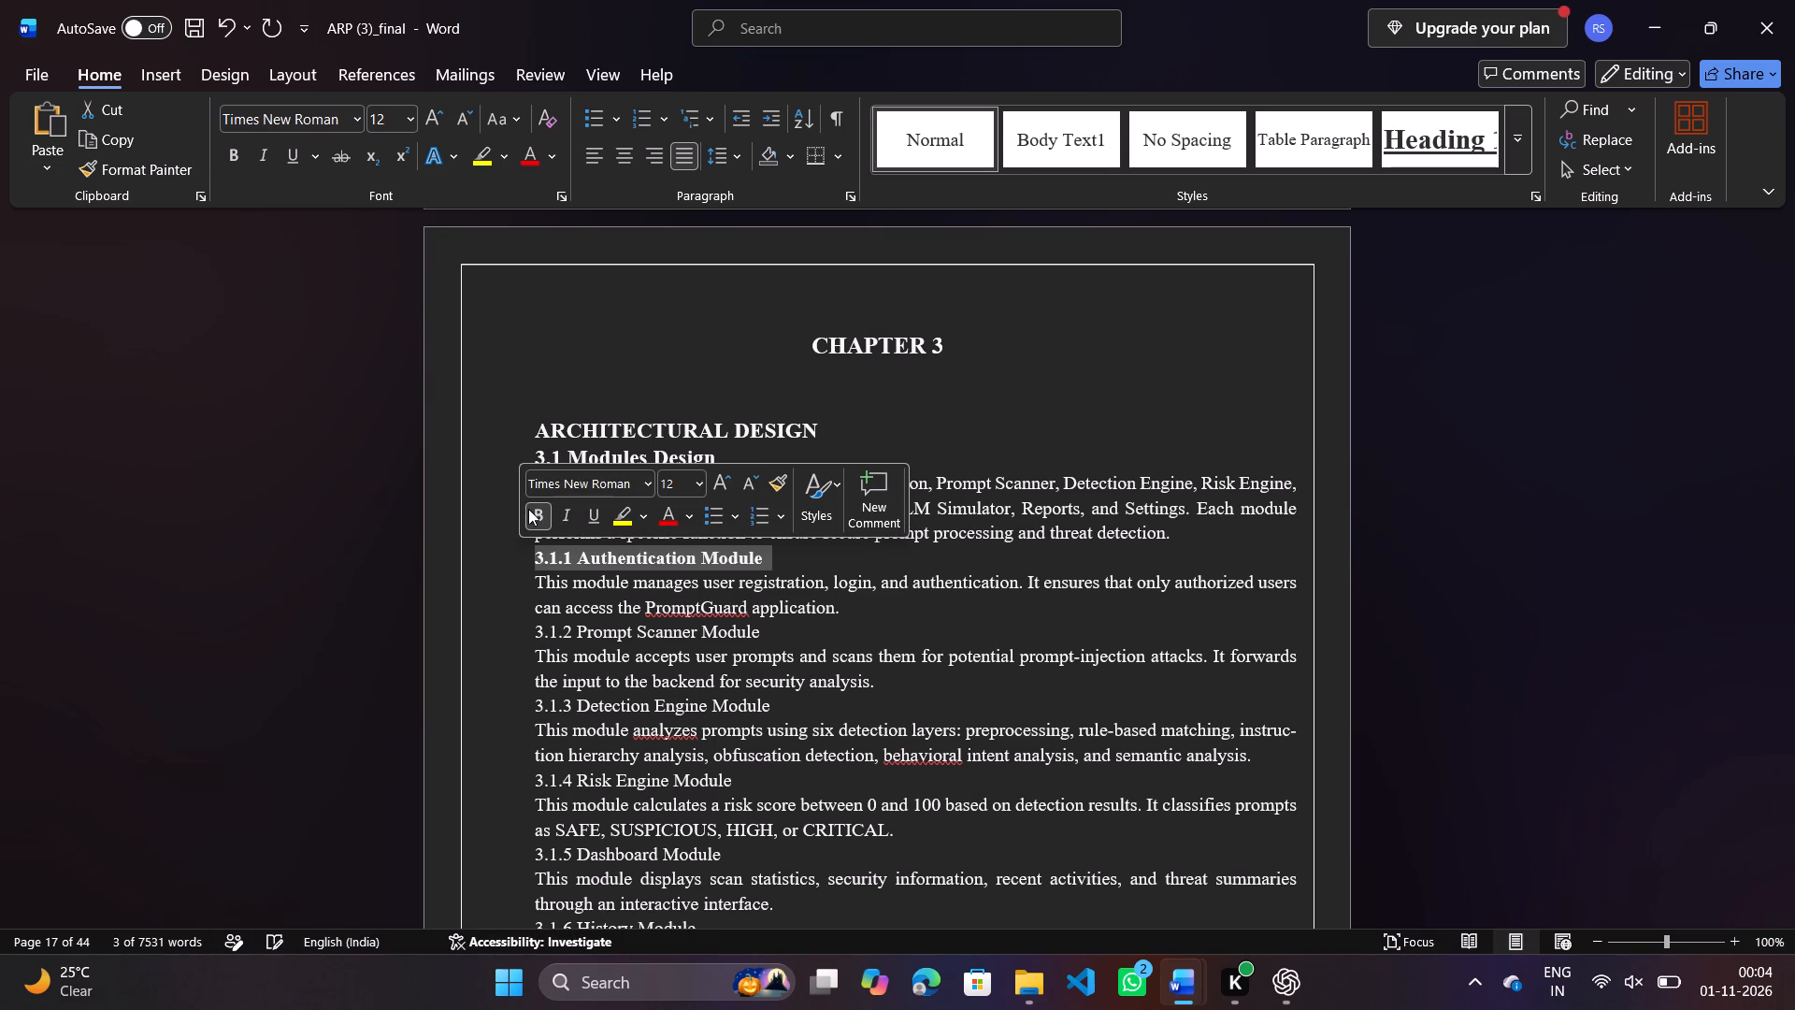
click(703, 489)
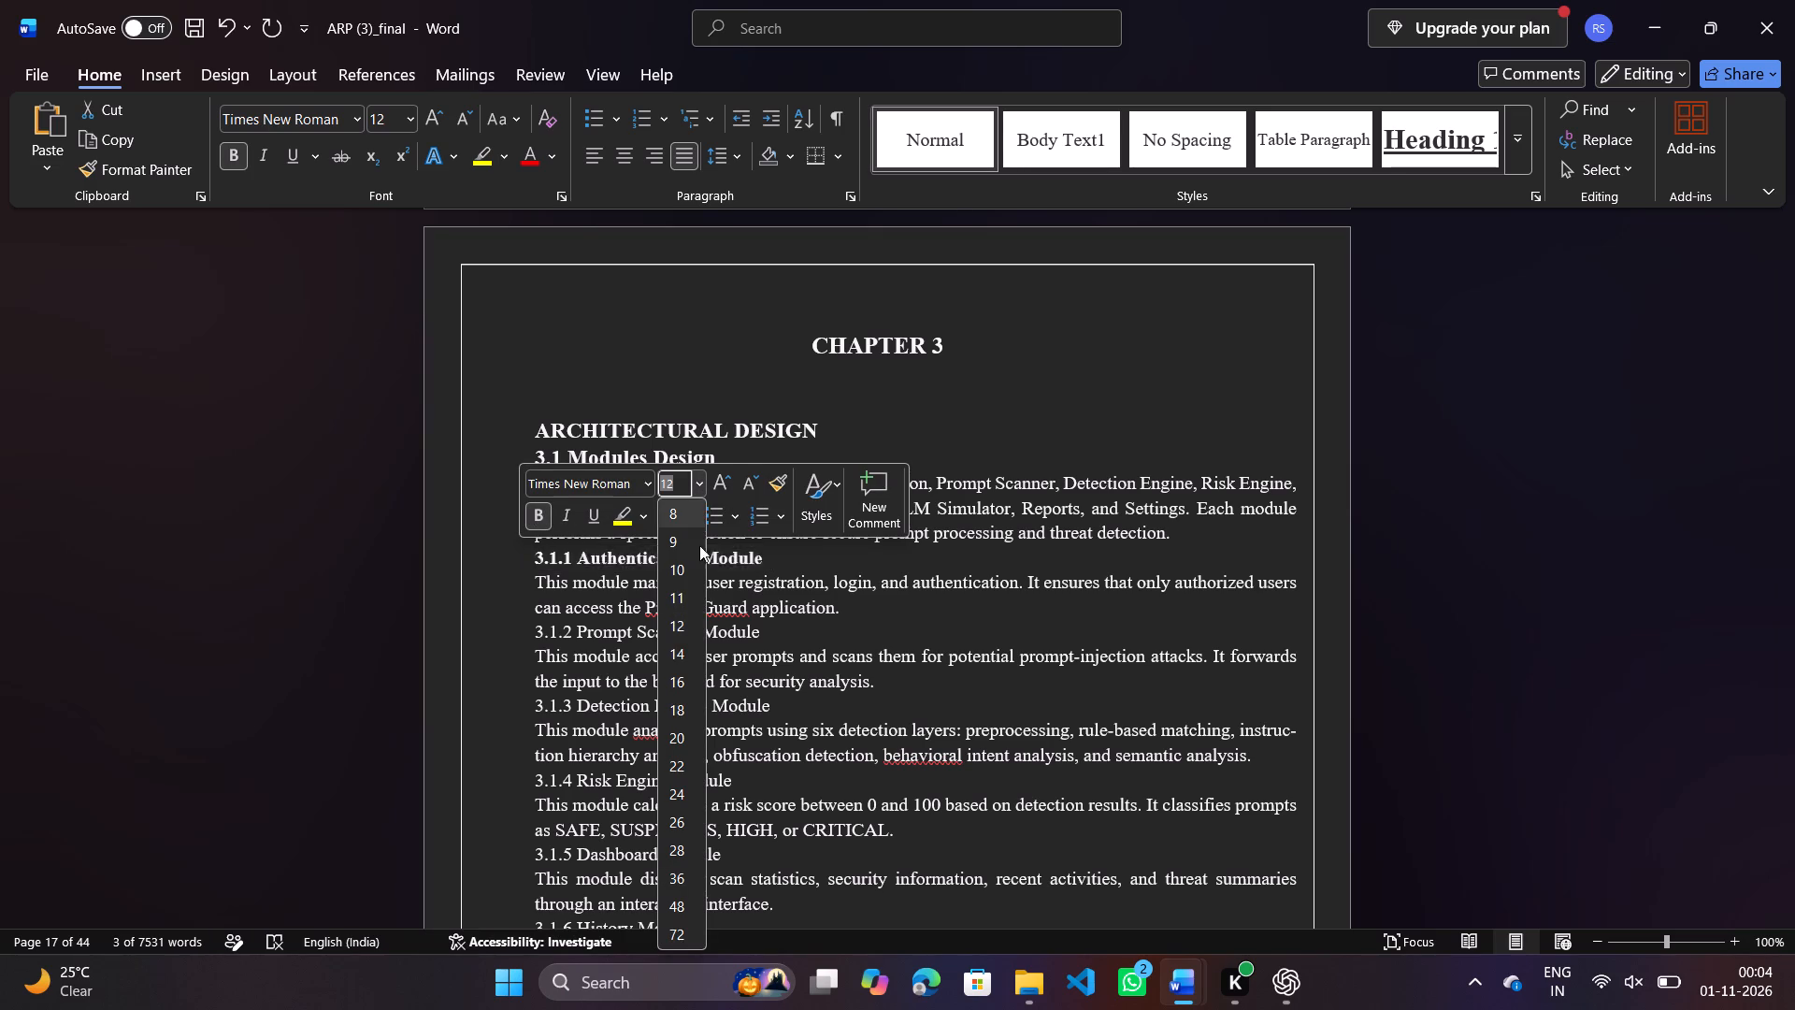
click(682, 629)
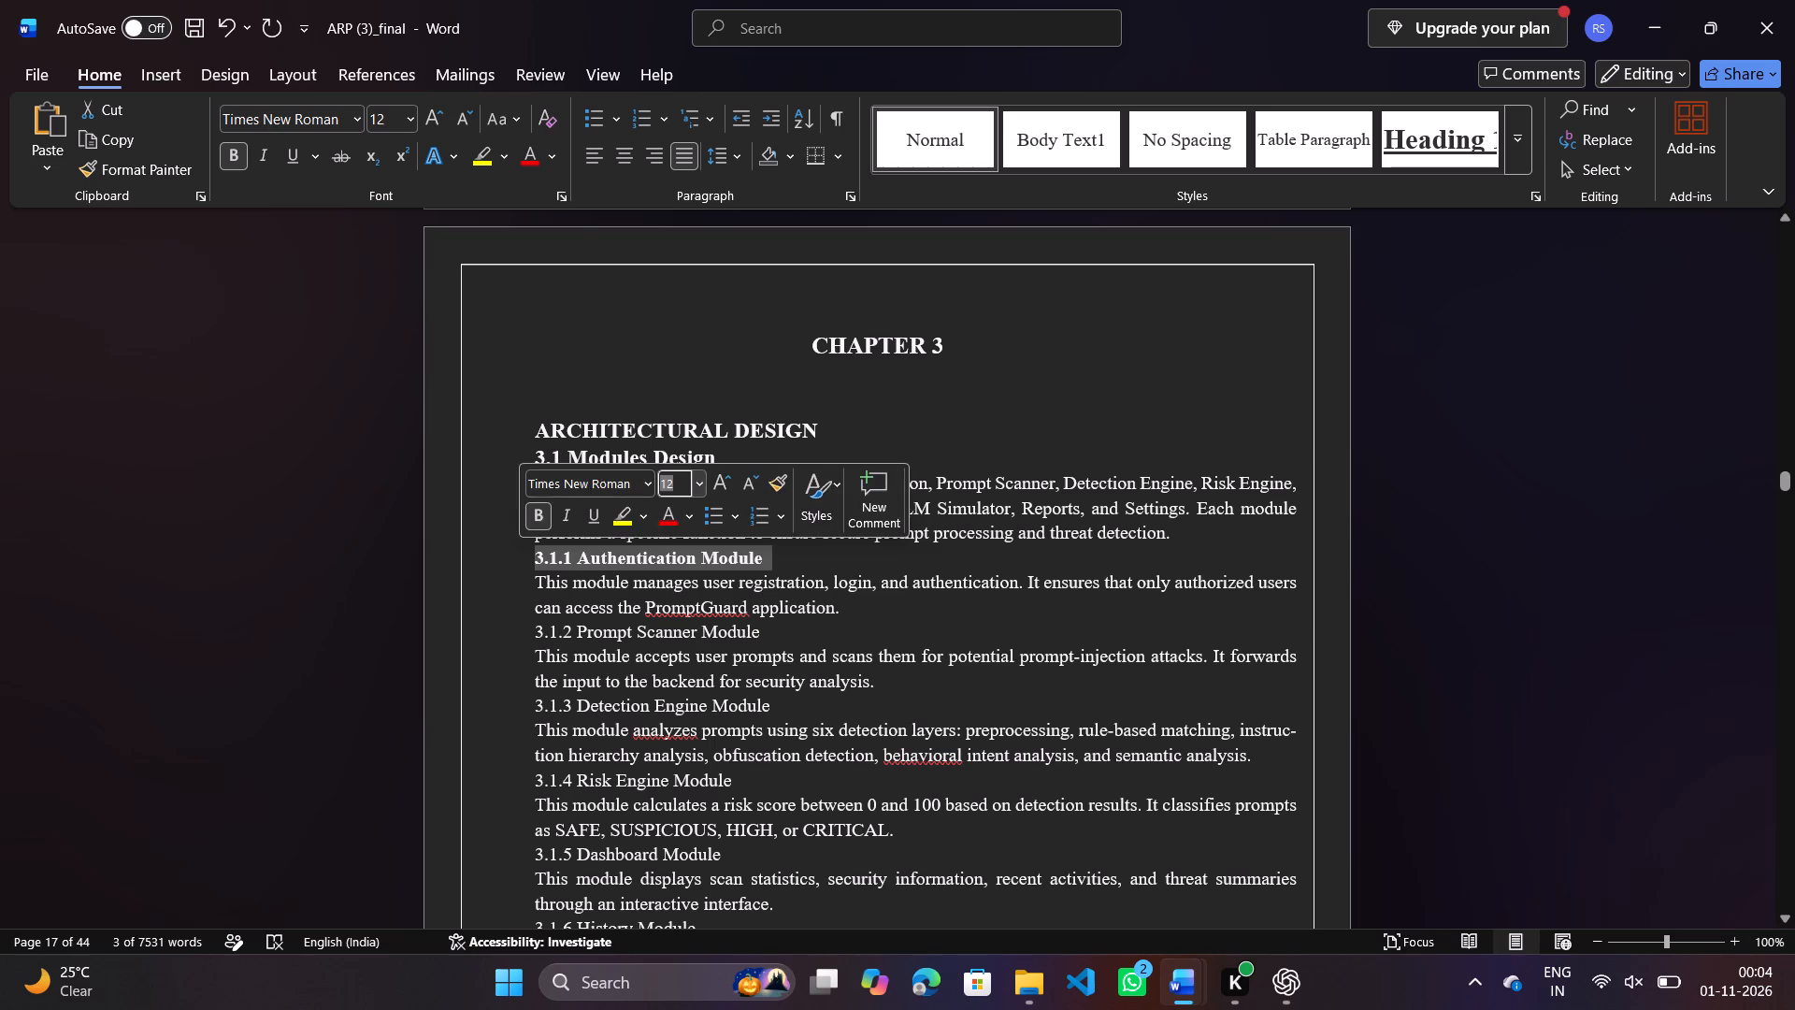
Make the headings "3.1.2 Prompt Scanner Module", "3.1.3 Detection Engine Module" and "3.1.4 Risk Engine Module" bold.
drag(758, 631, 529, 637)
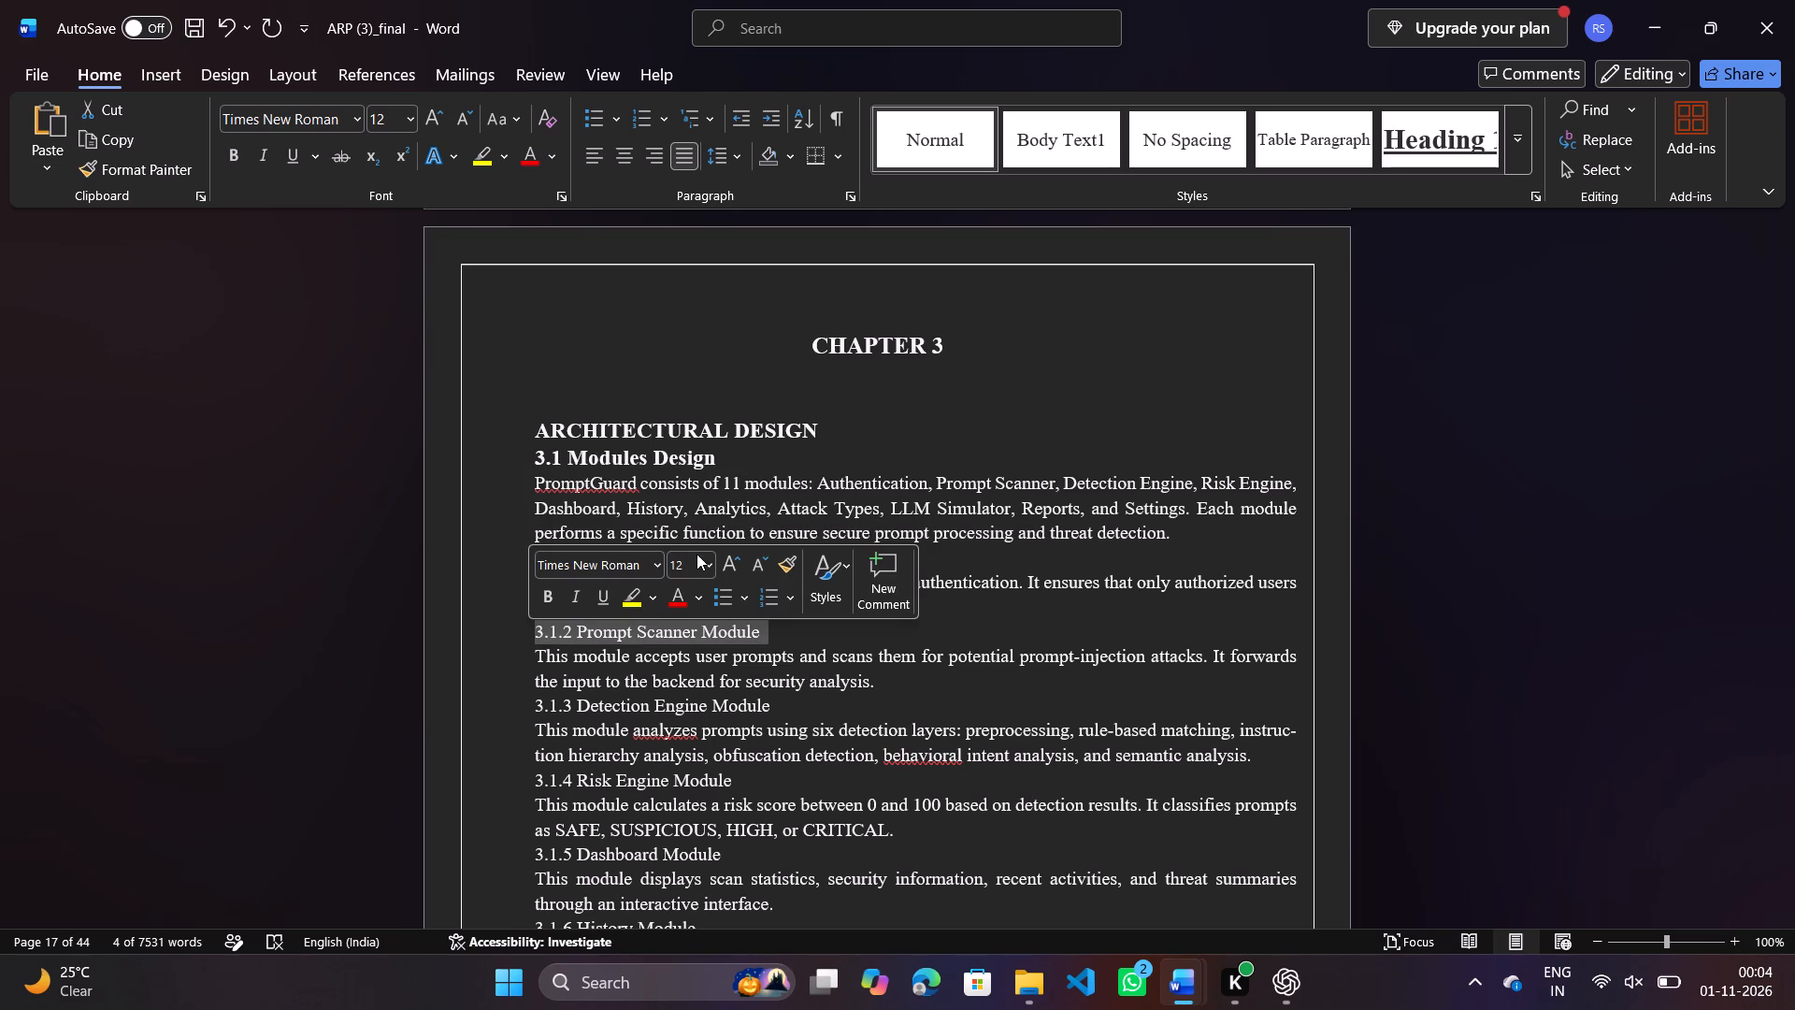
click(542, 595)
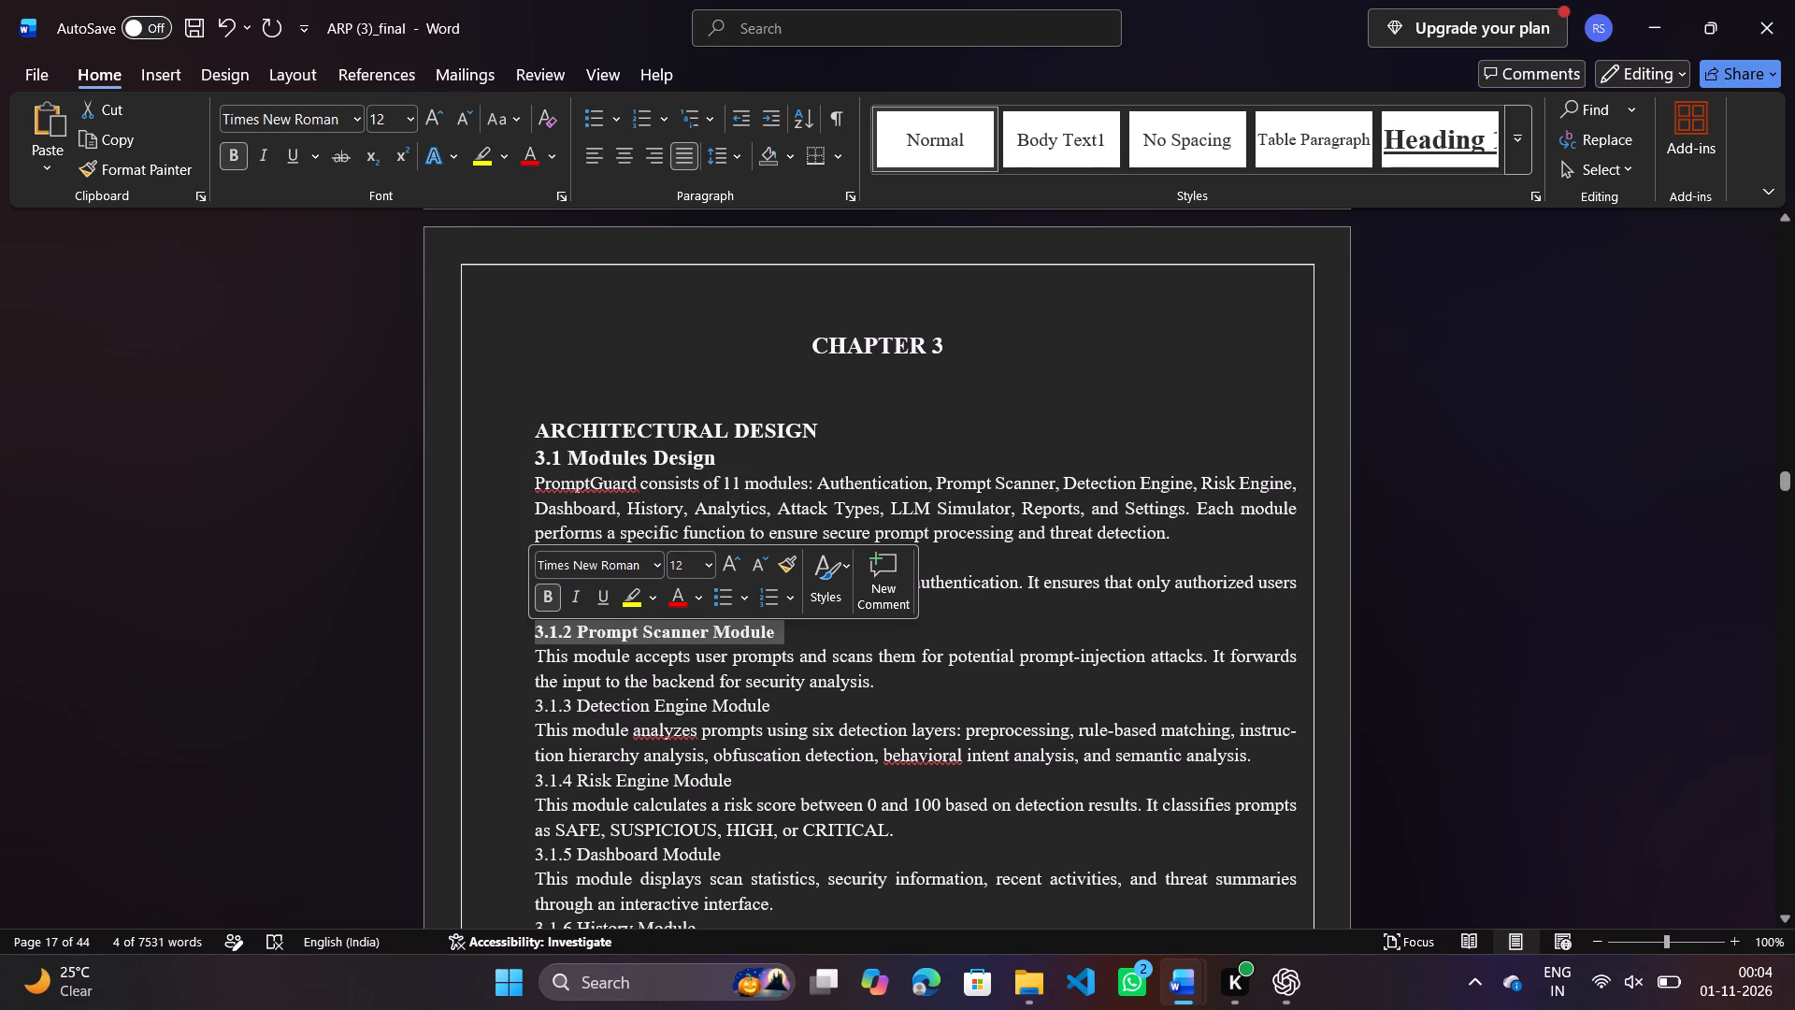
drag(769, 704, 567, 694)
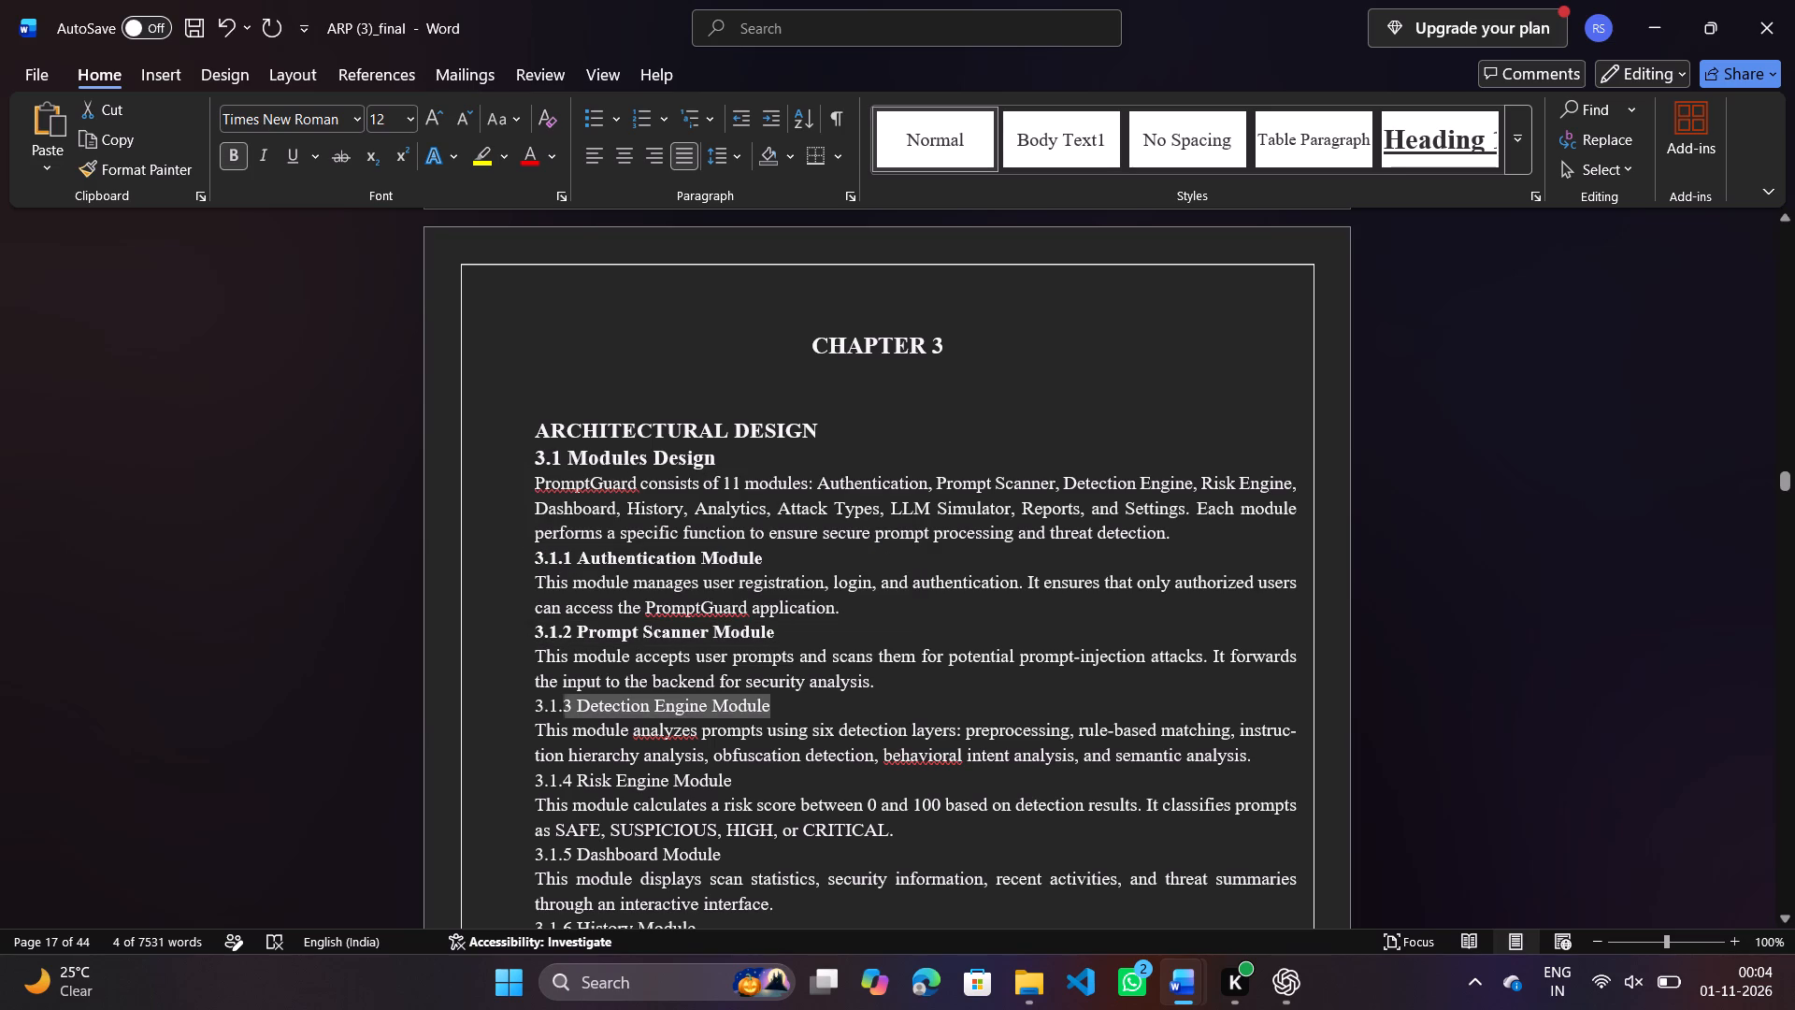
drag(567, 694, 520, 706)
click(538, 659)
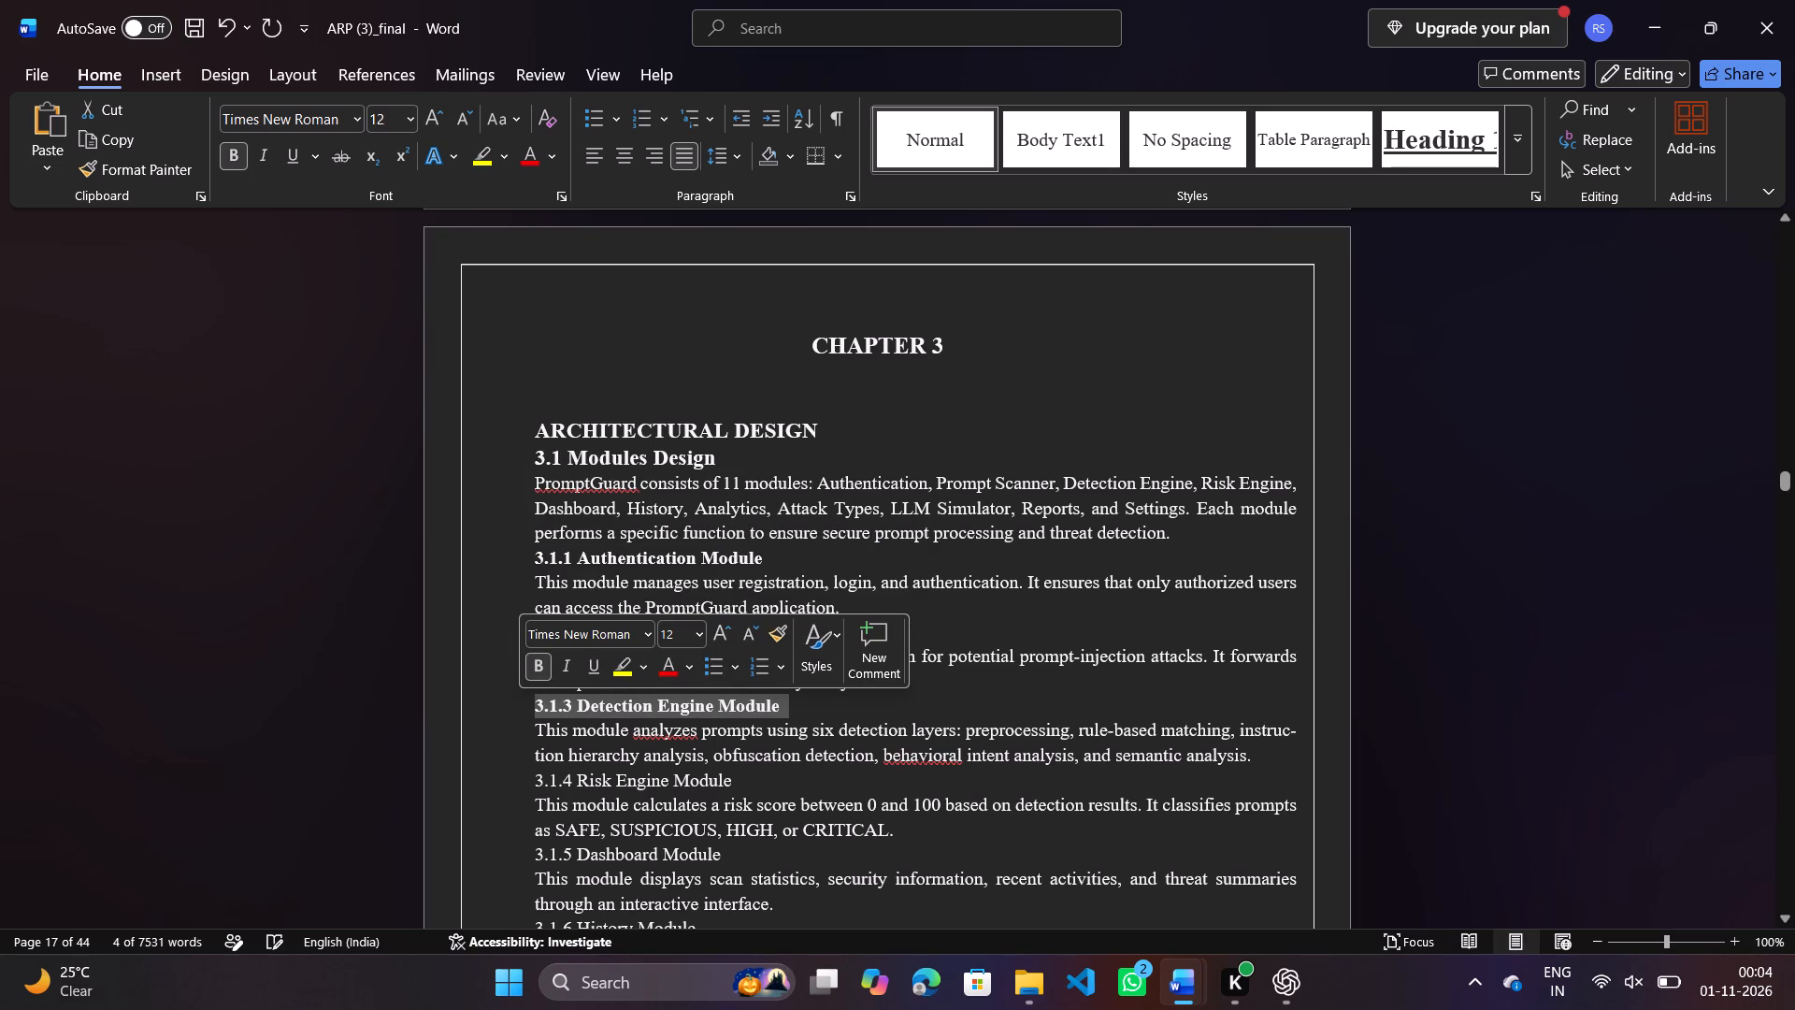
drag(734, 782, 521, 779)
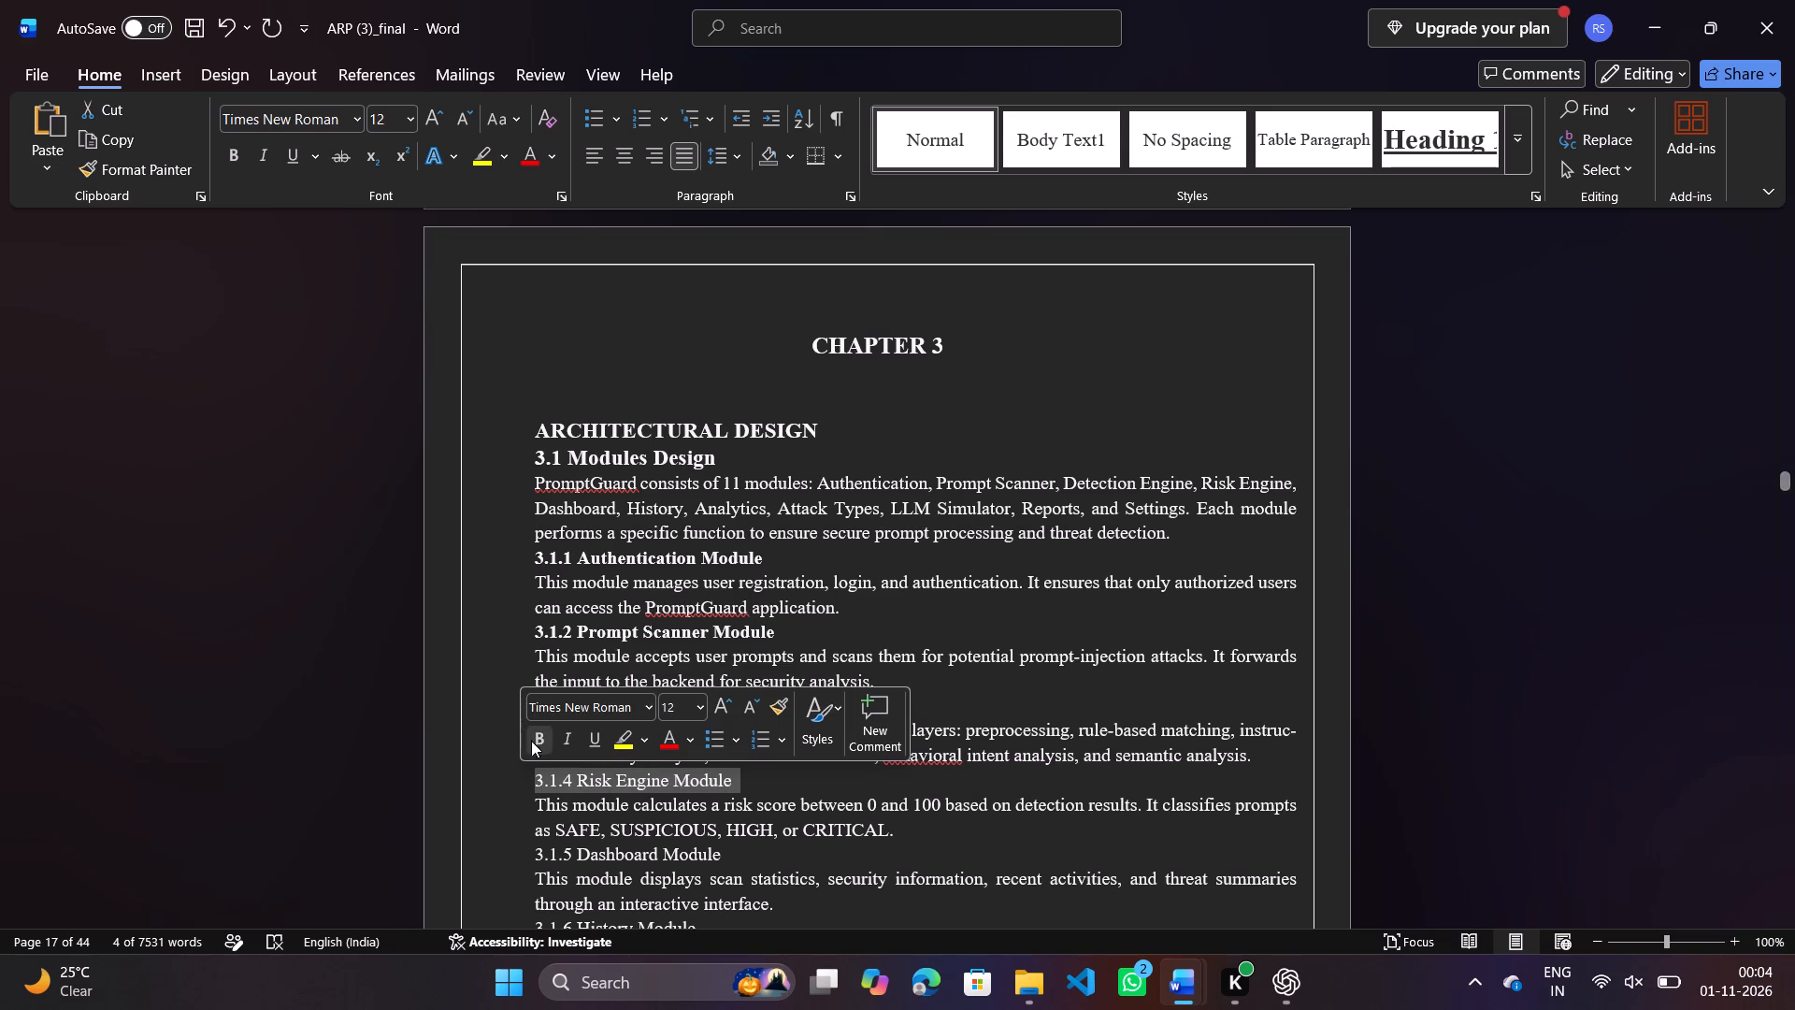
click(531, 741)
Make the headings "3.1.5 Dashboard Module", "3.1.6 History Module" and "3.1.7 Analytics Module" bold.
scroll(679, 772, down, 1)
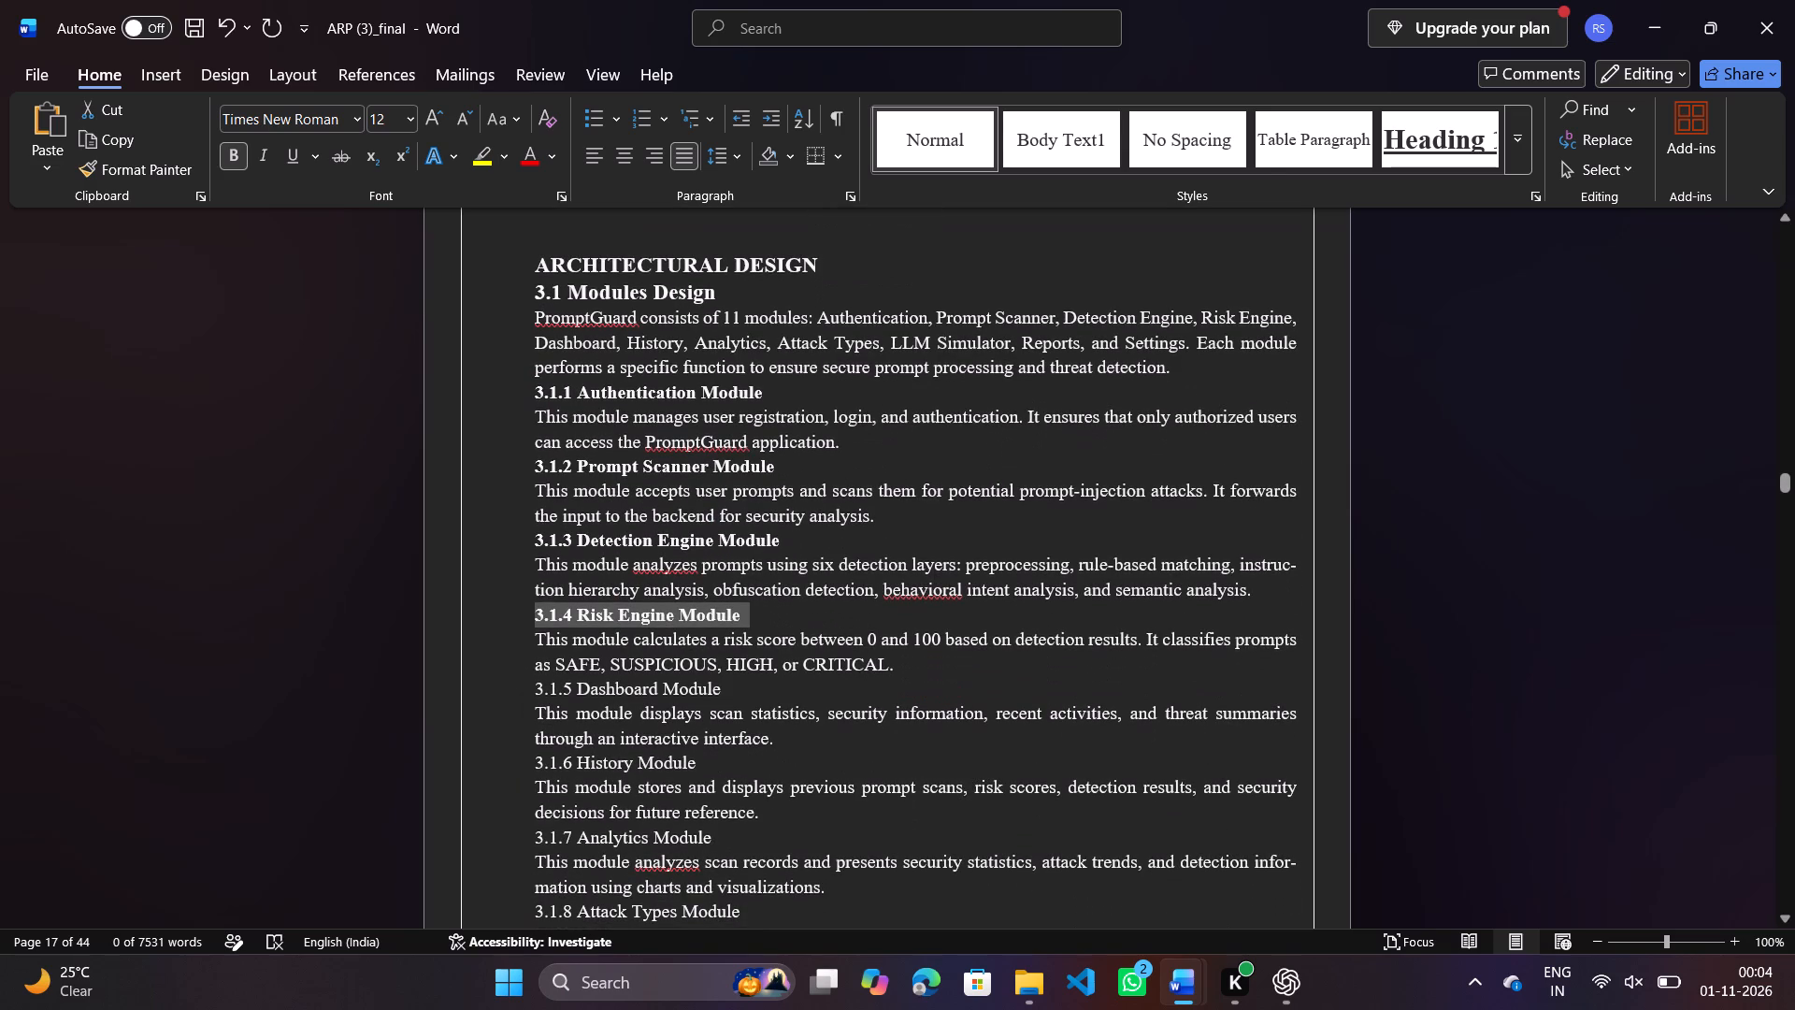
drag(725, 697, 528, 681)
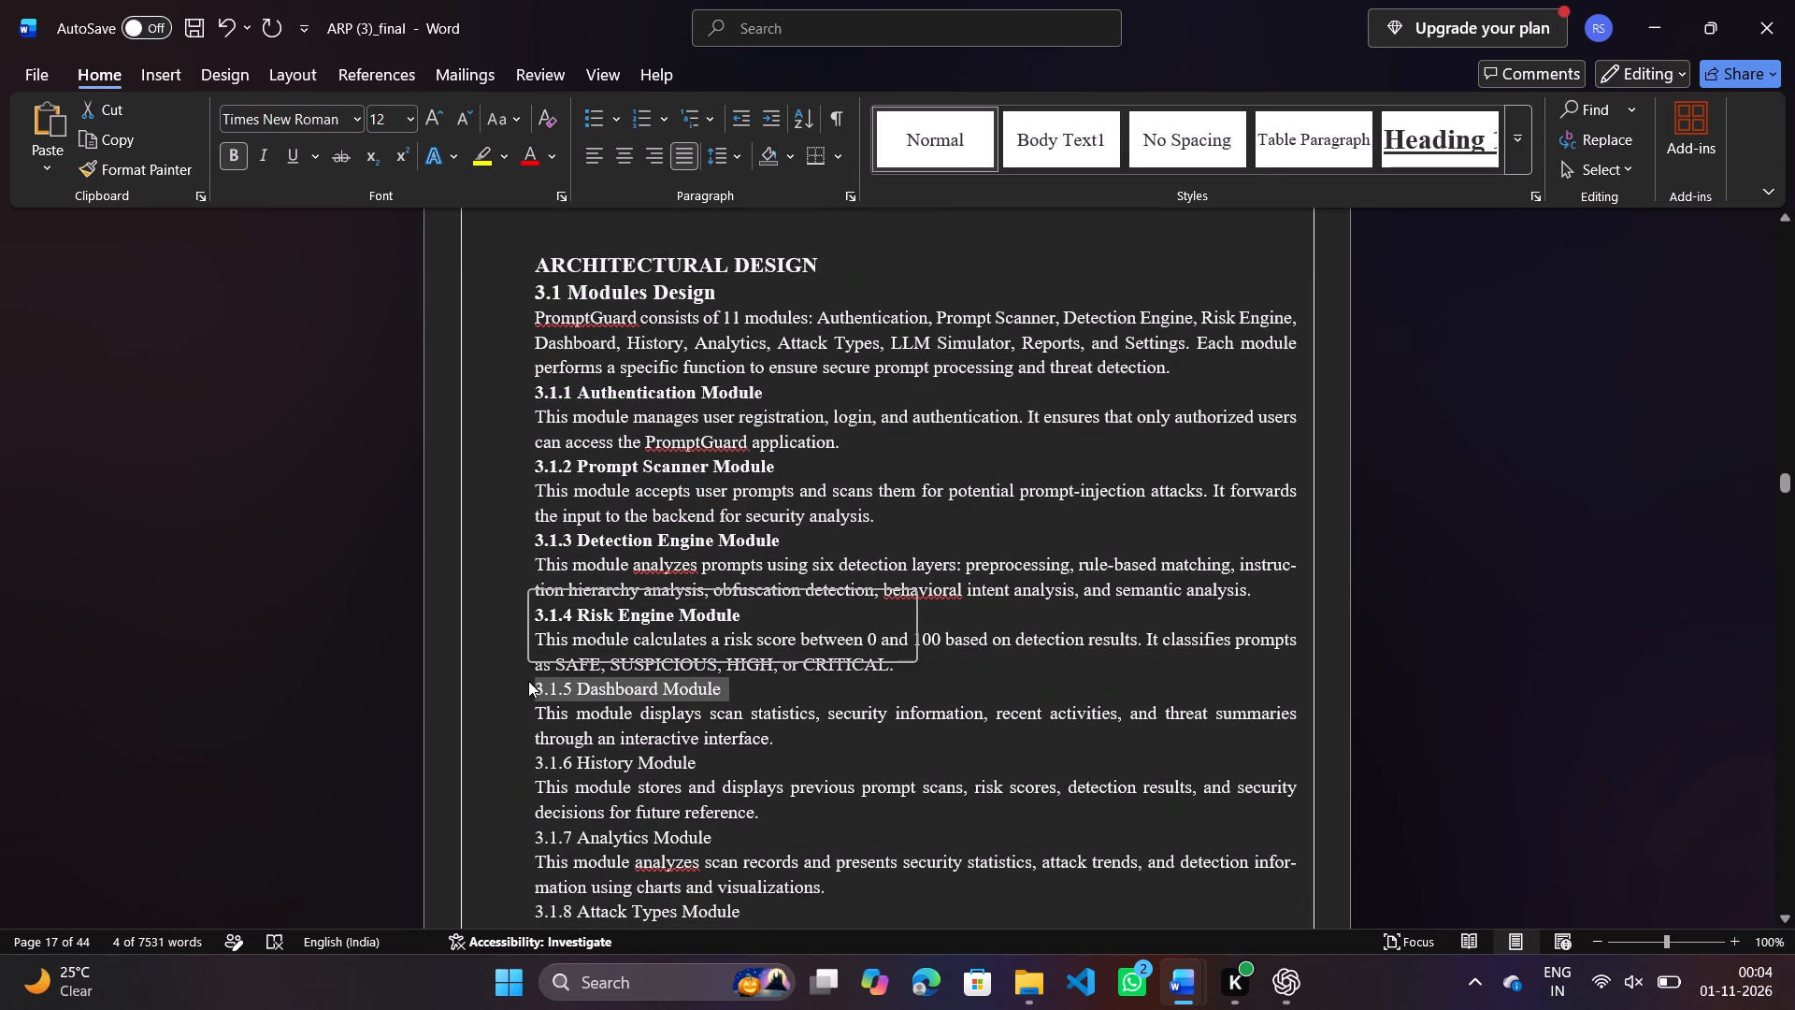
click(546, 645)
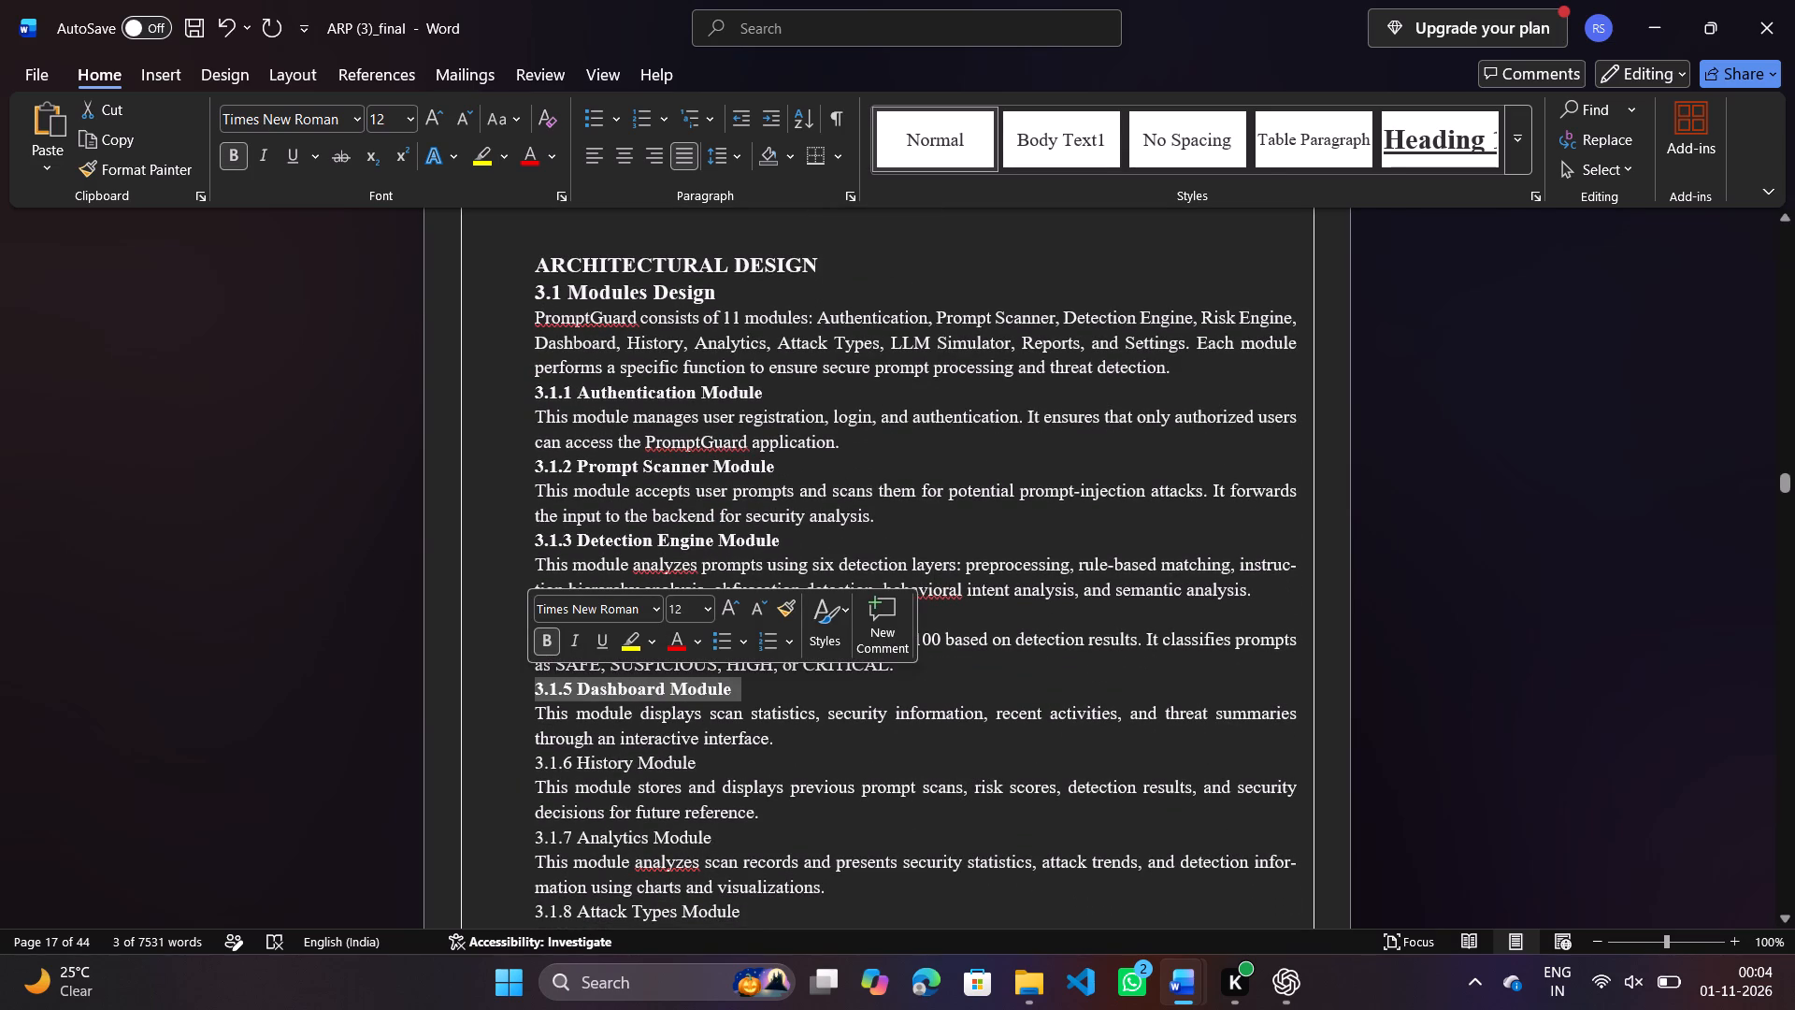
drag(699, 763, 496, 767)
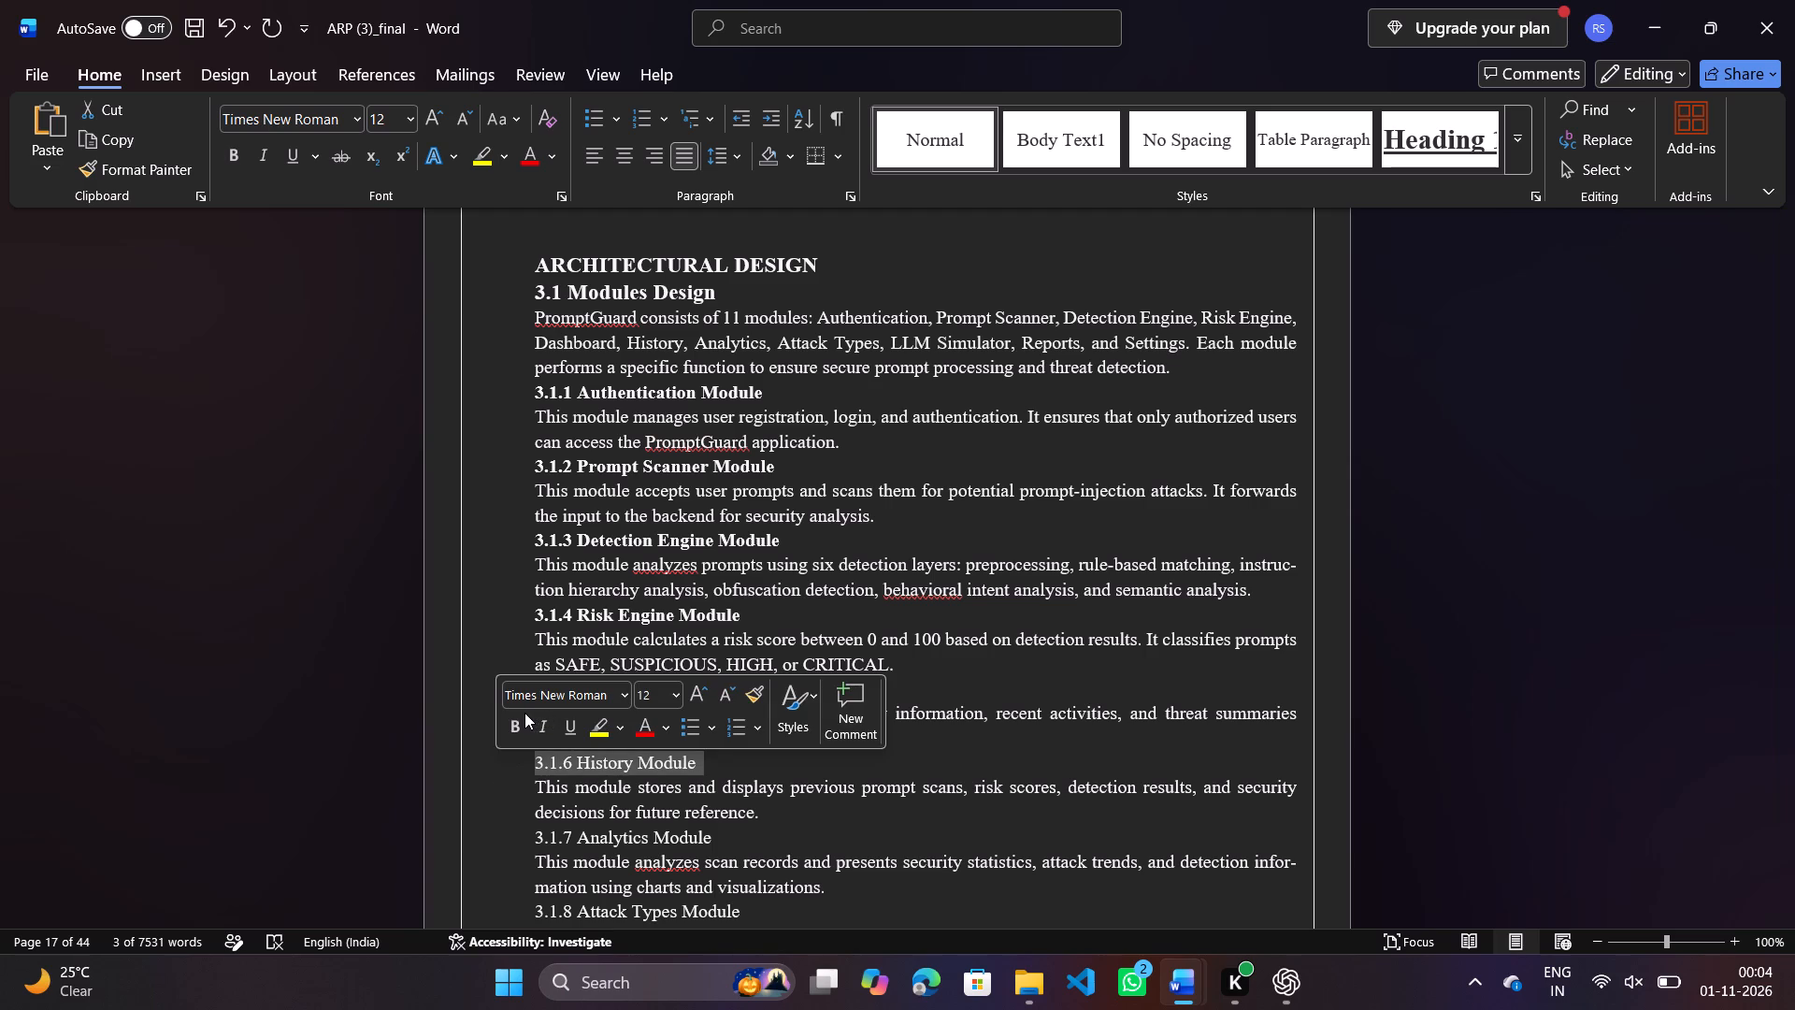
click(524, 713)
click(513, 720)
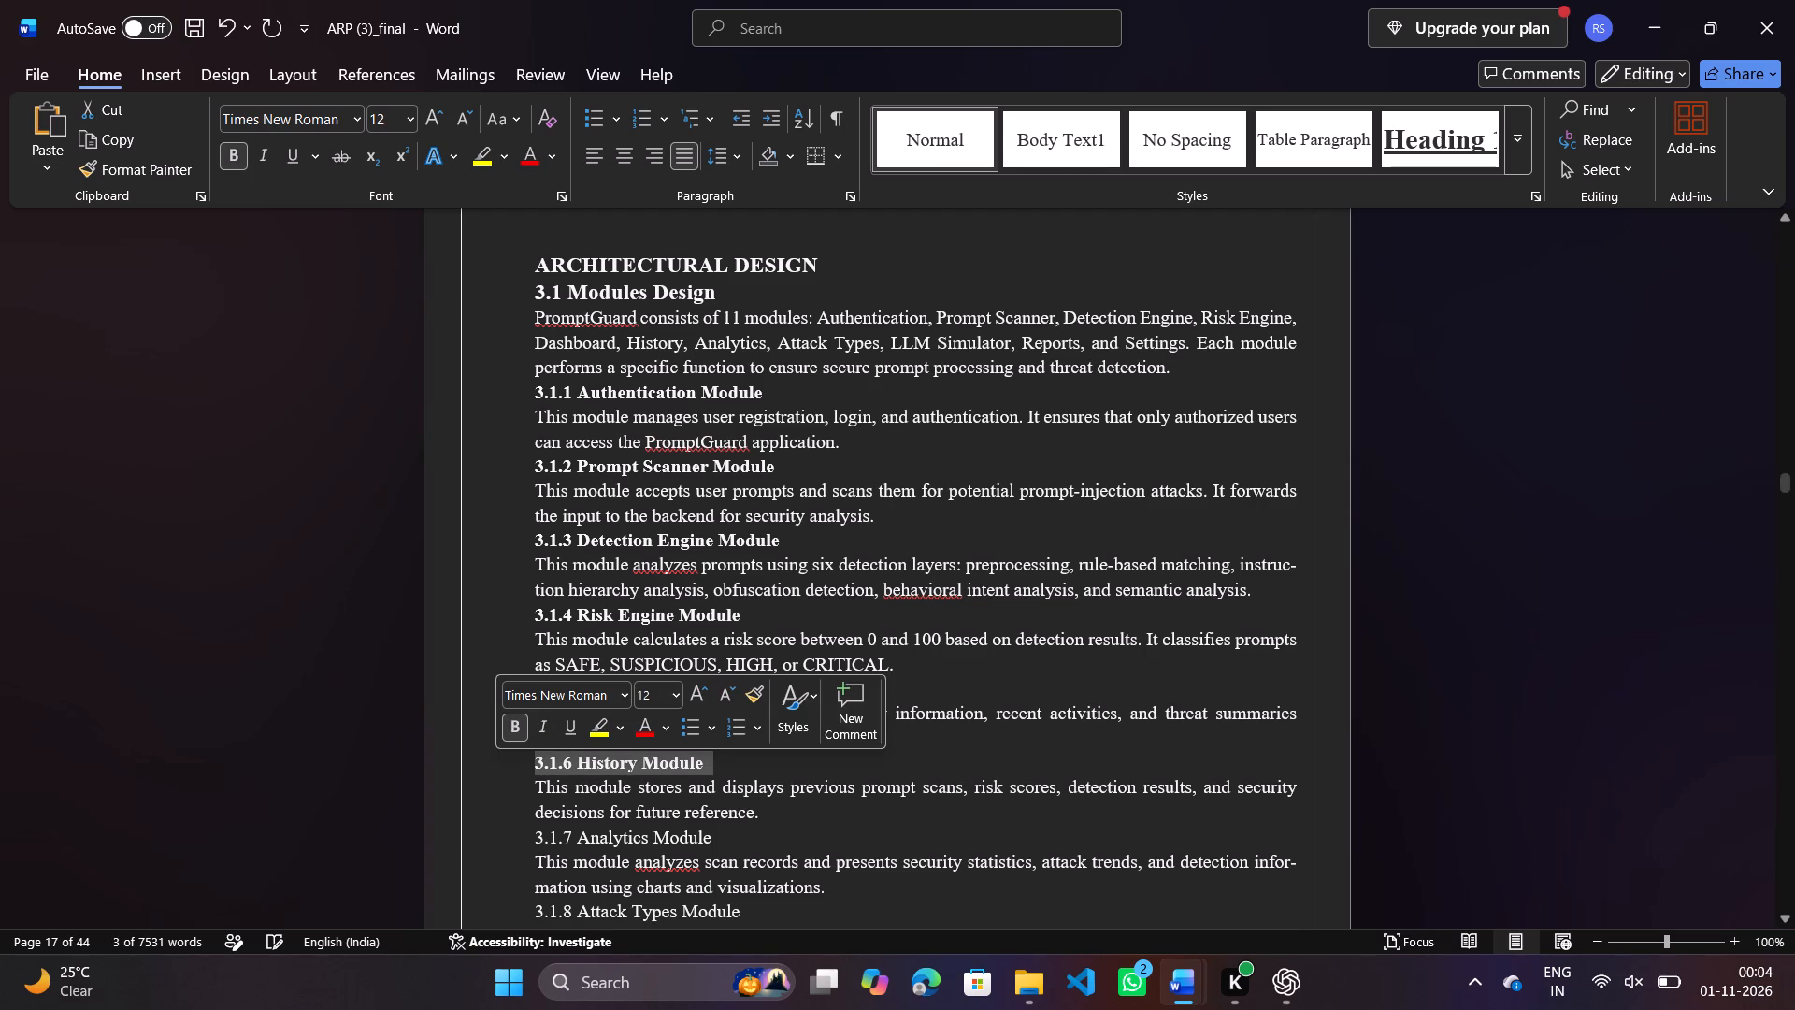
drag(711, 837, 524, 837)
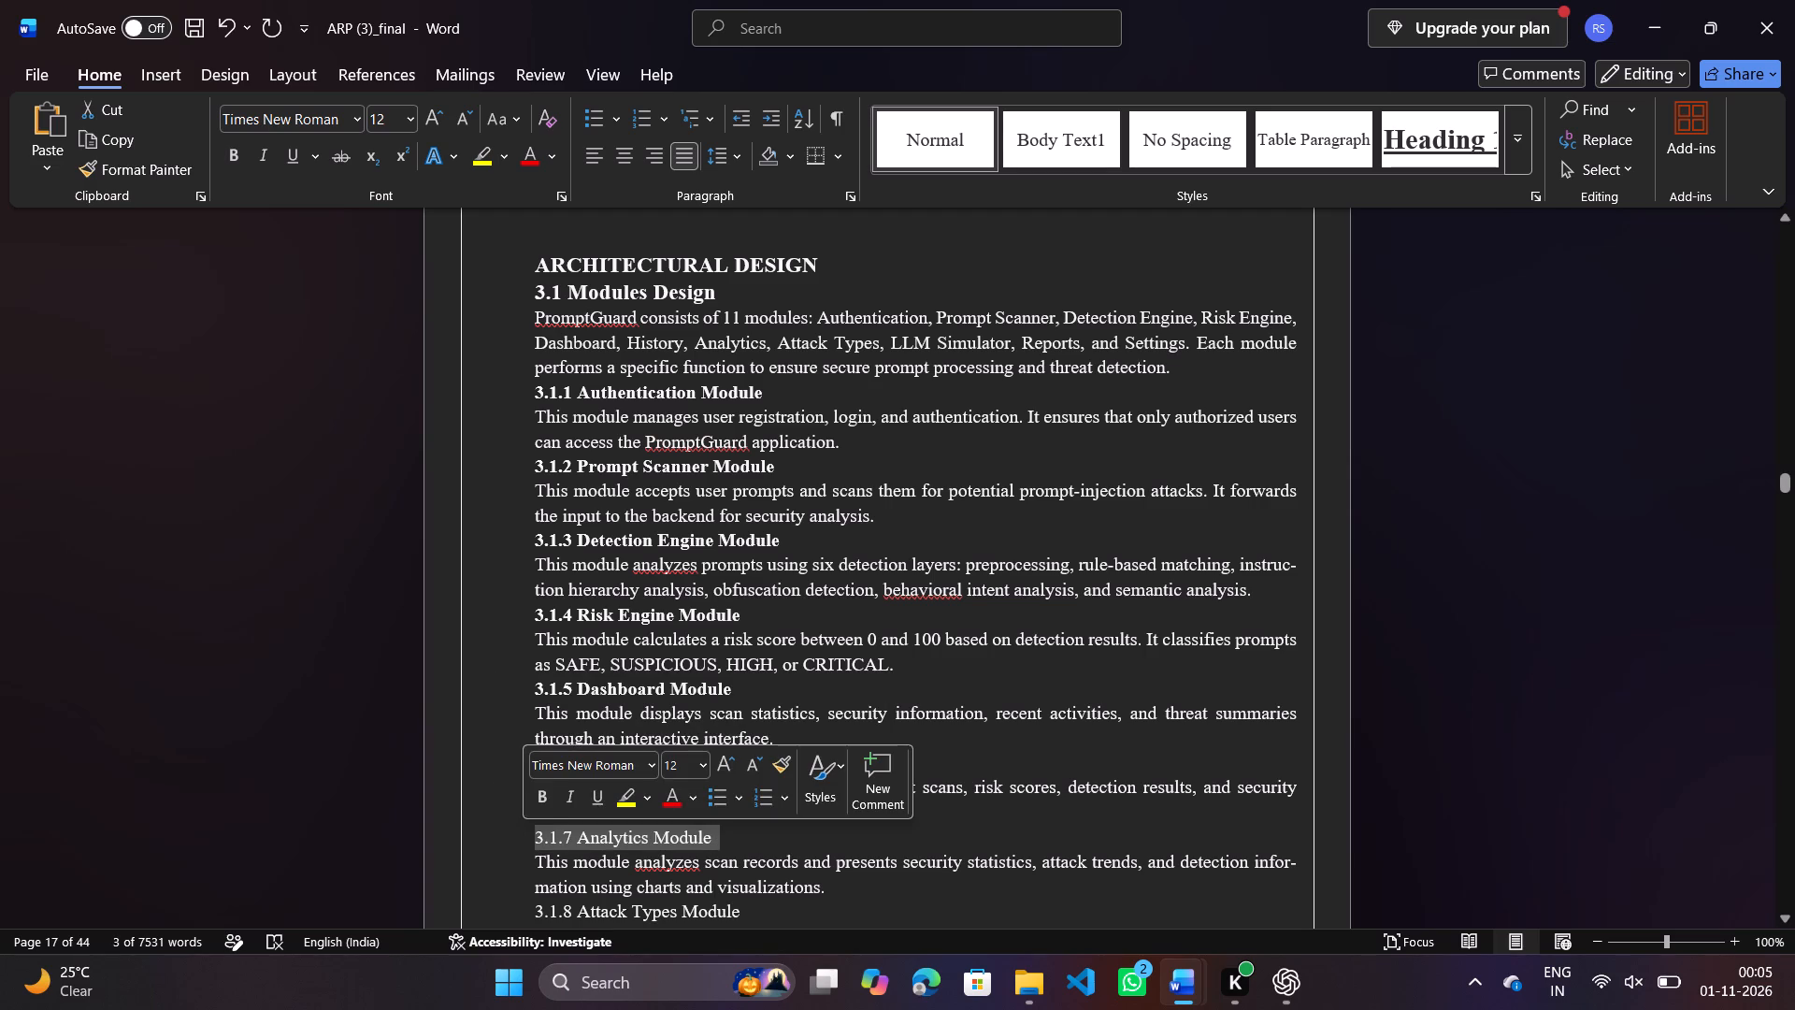
click(545, 797)
scroll(674, 849, down, 1)
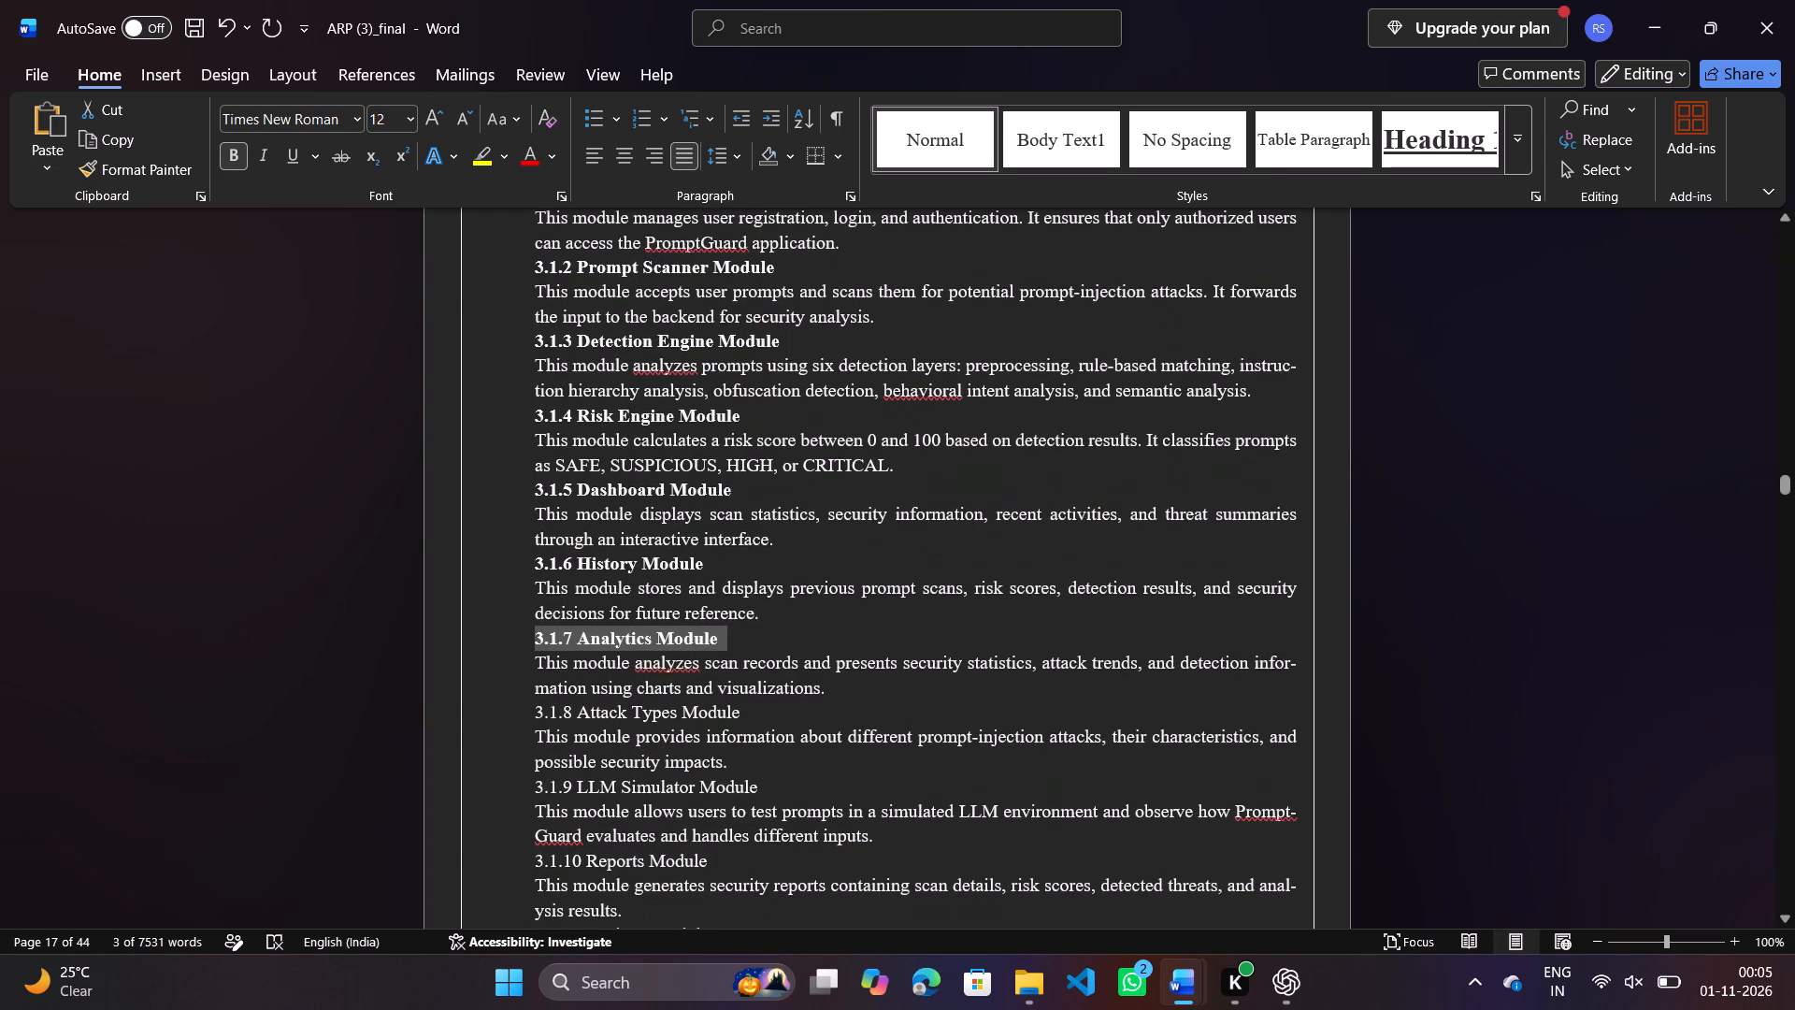
Make the headings "3.1.8 Attack Types Module", "3.1.9 LLM Simulator Module", "3.1.10 Reports Module" and "3.1.11 Settings Module" bold.
drag(740, 717, 511, 709)
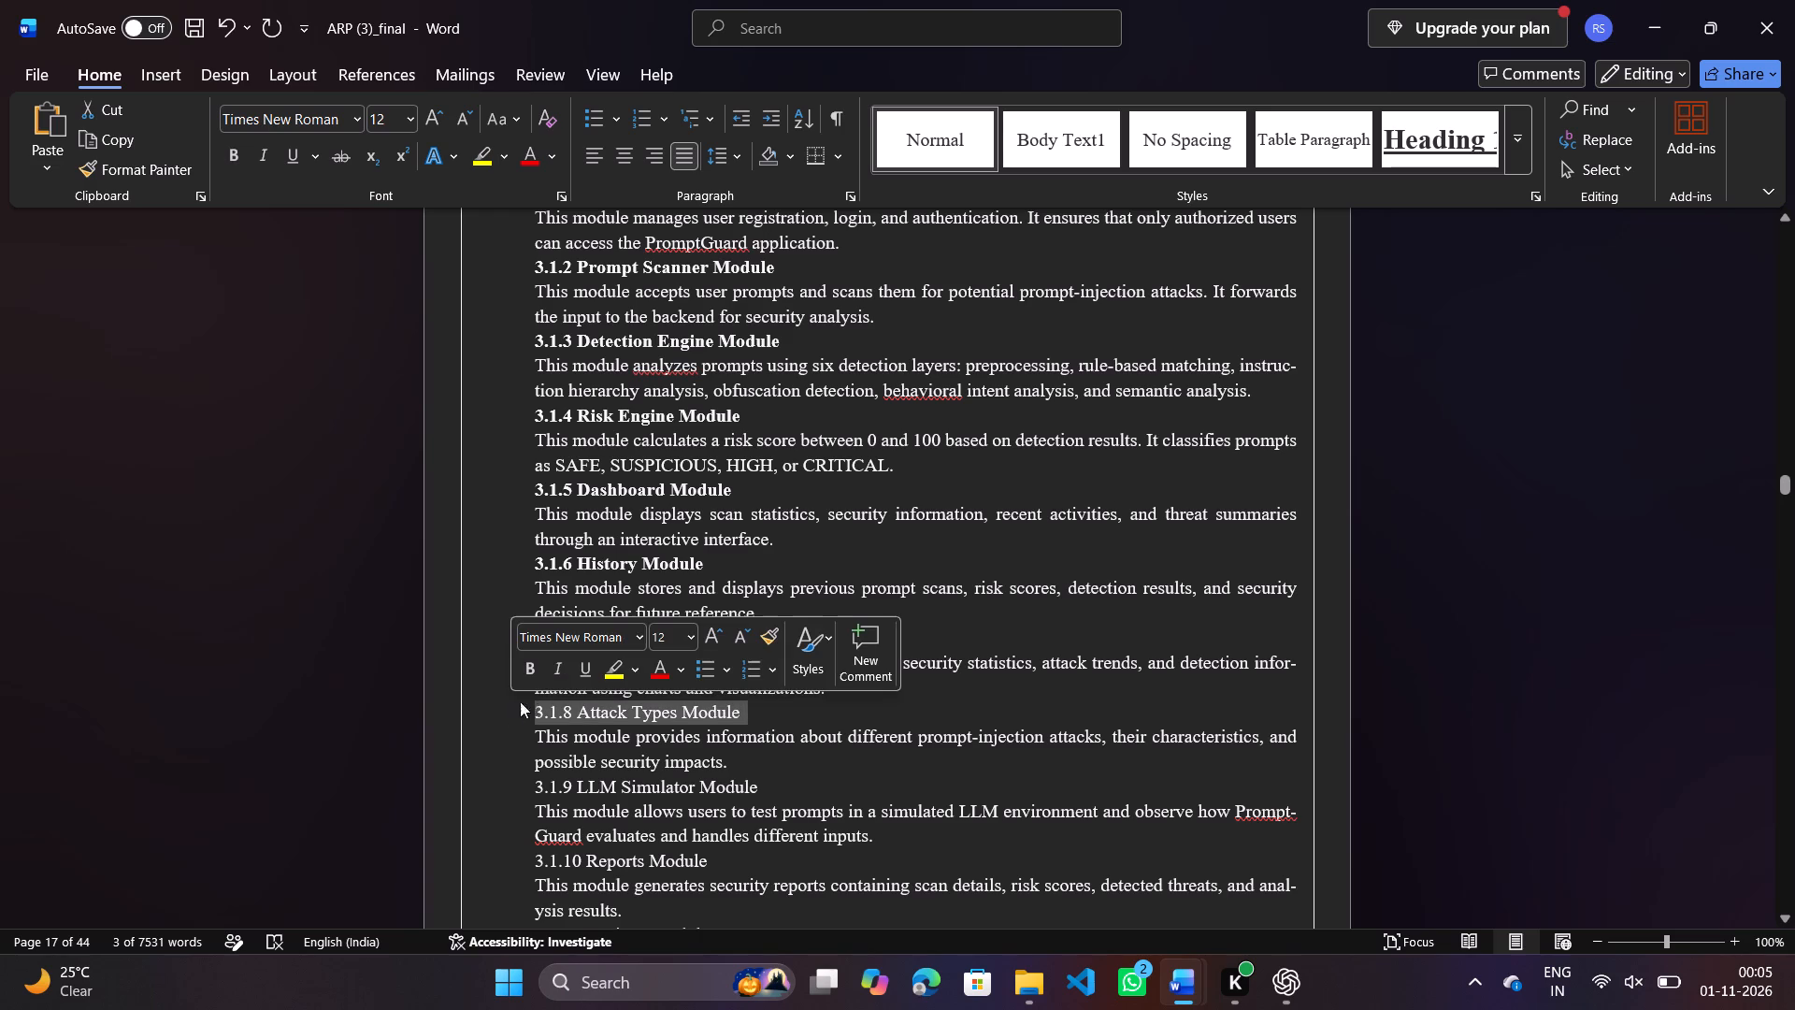
click(525, 678)
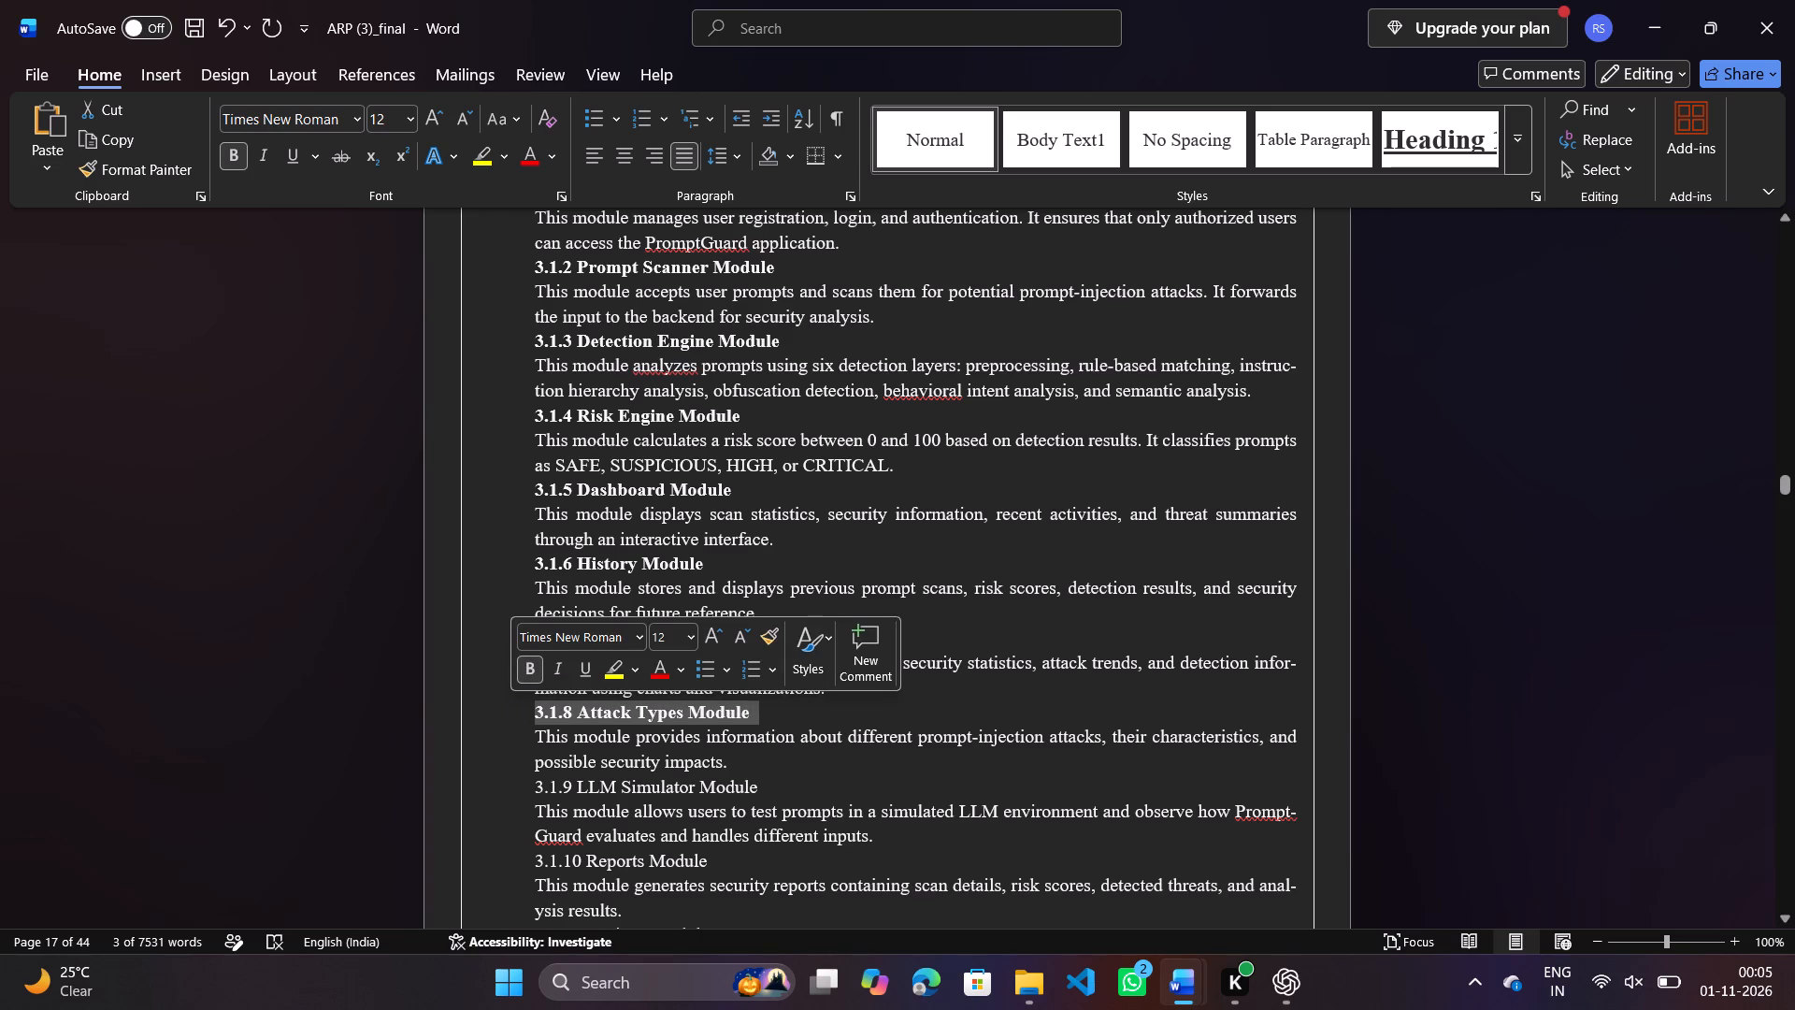
drag(760, 792, 532, 777)
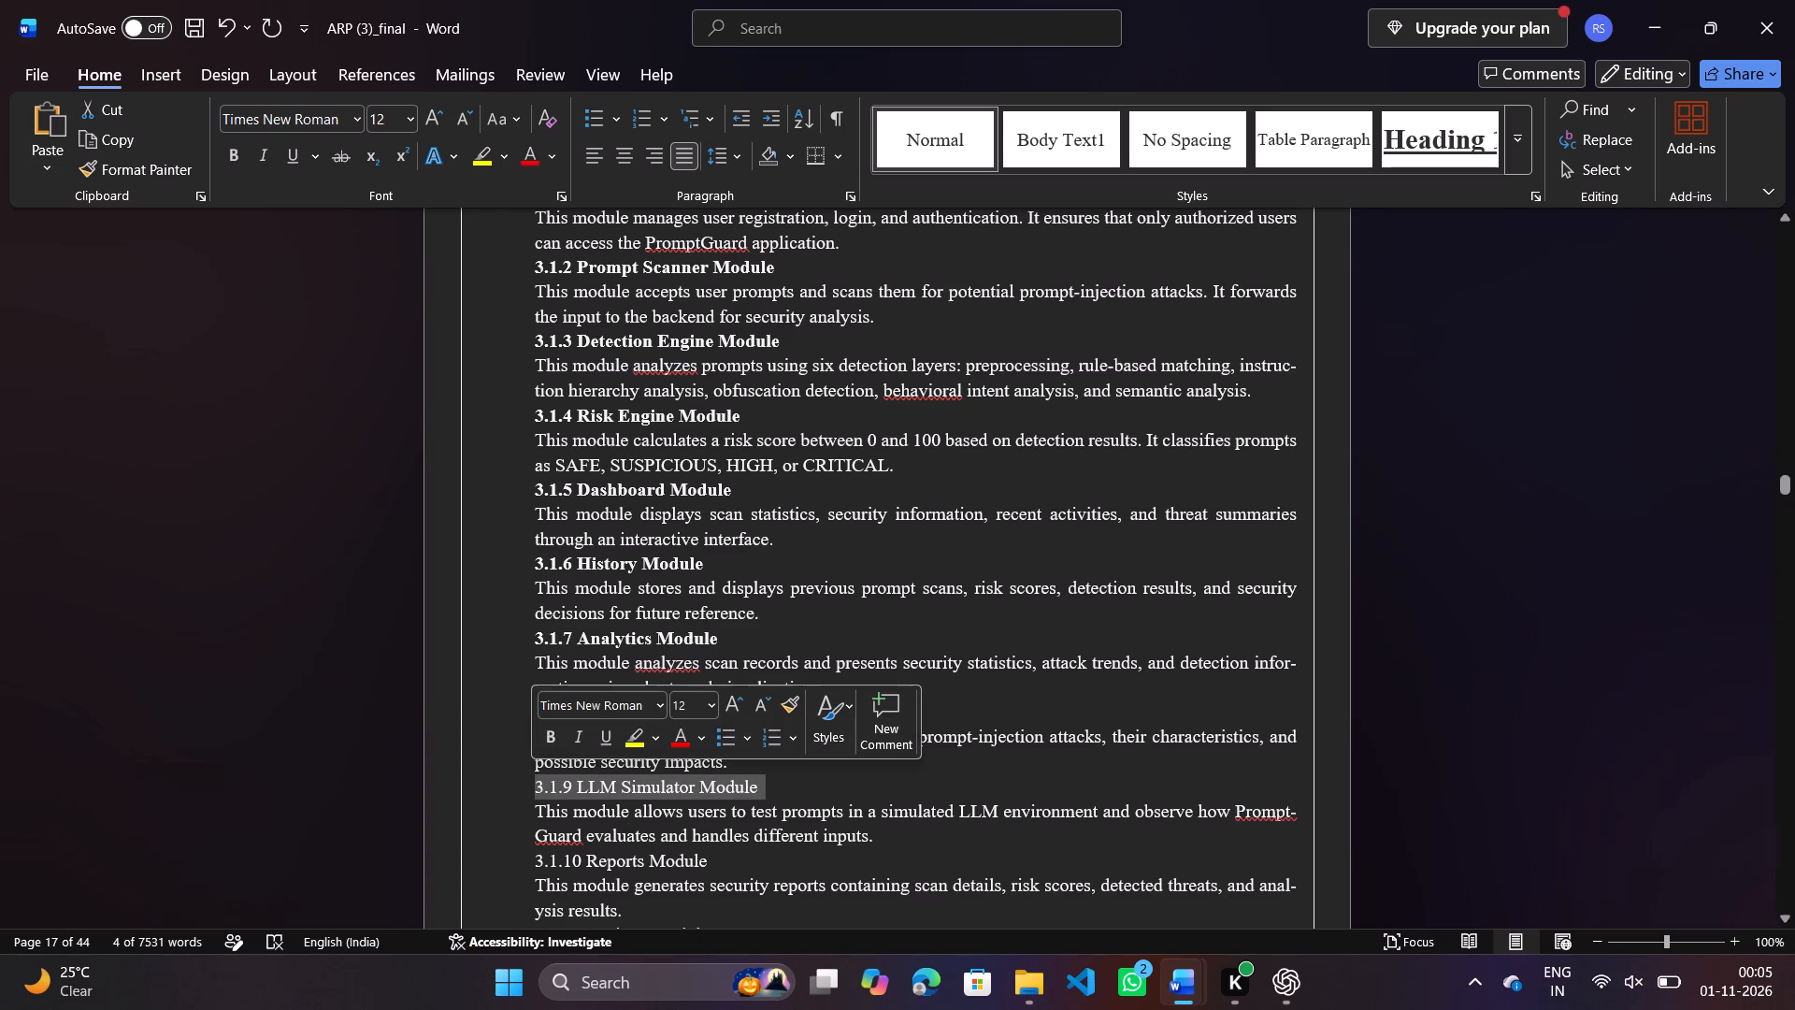
click(547, 741)
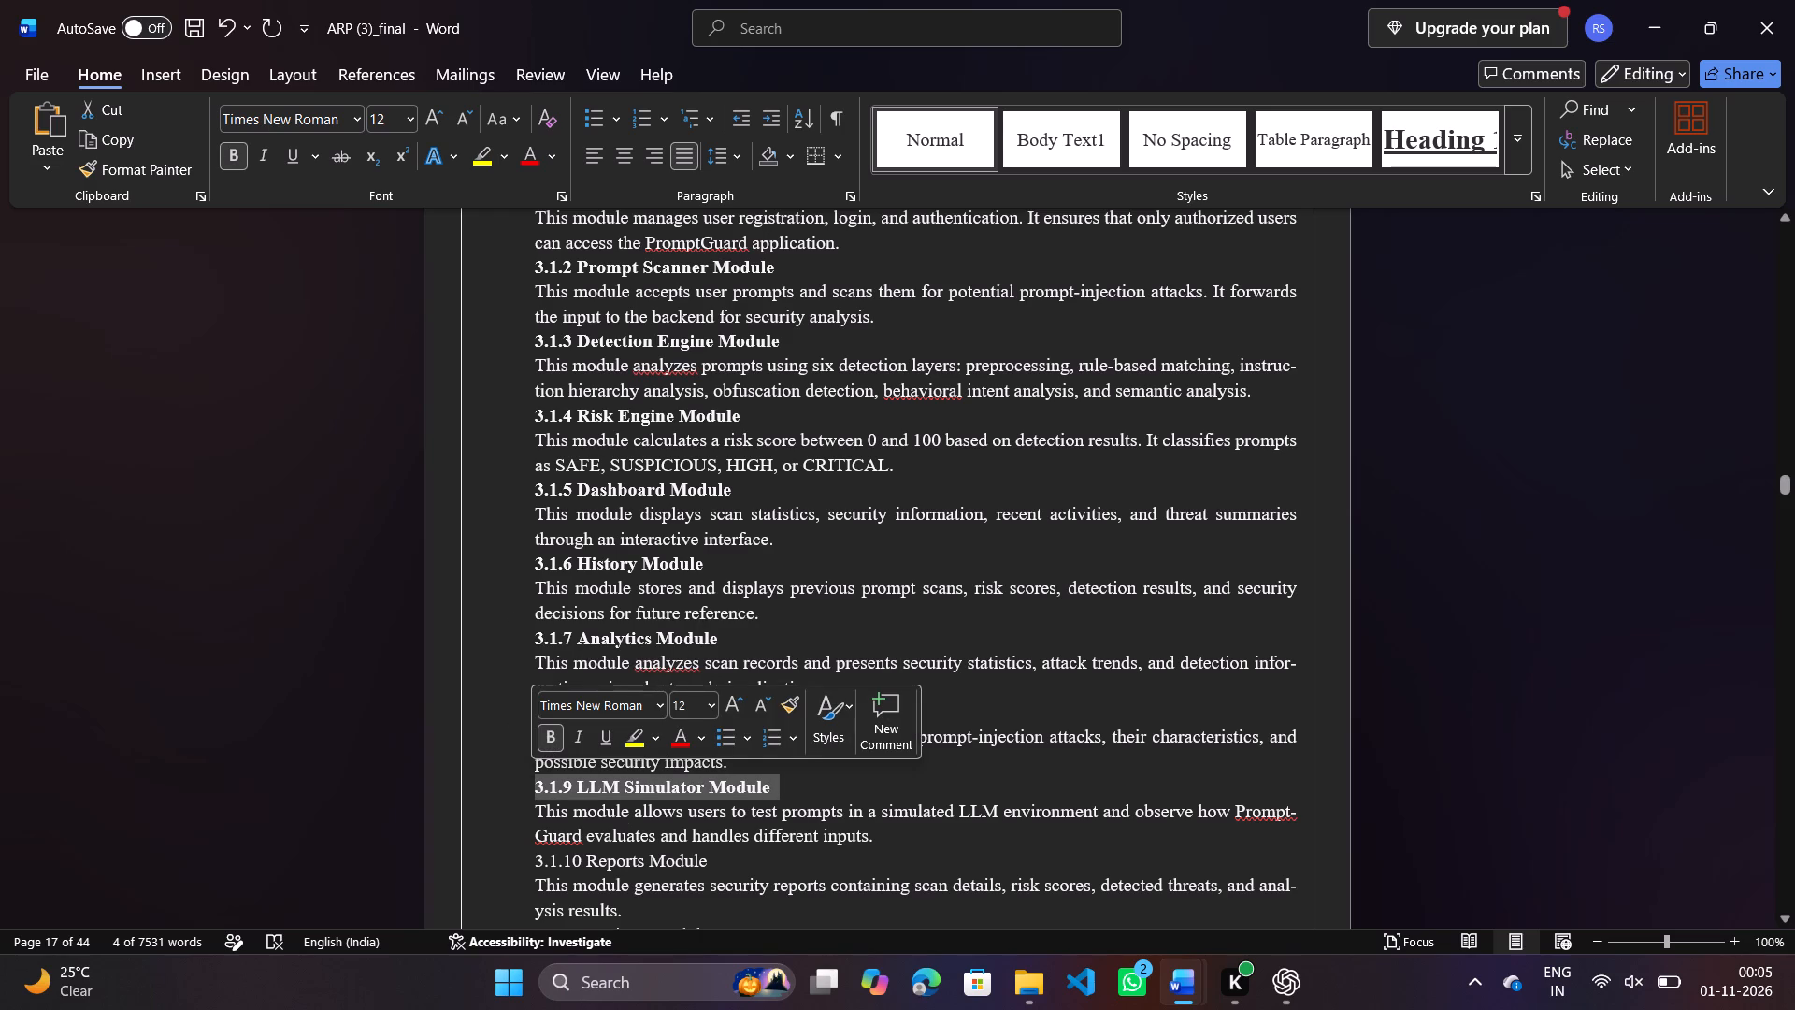
drag(710, 873, 517, 856)
click(540, 816)
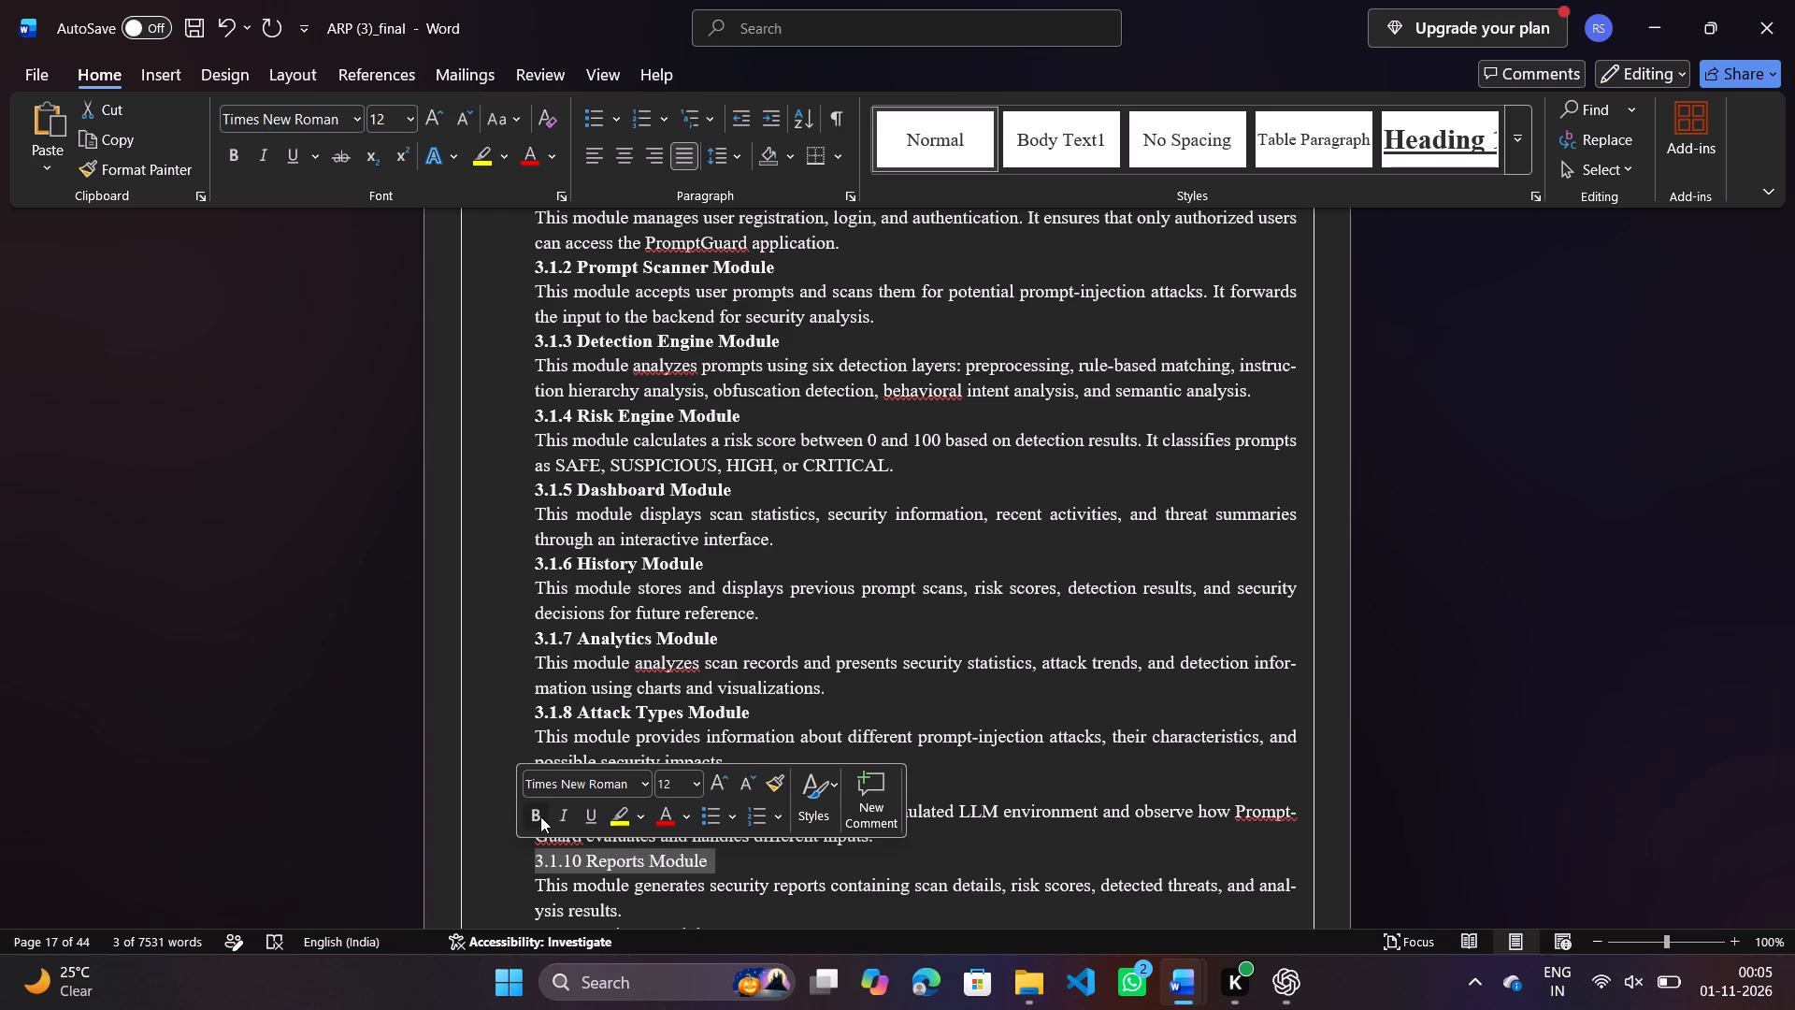
scroll(701, 830, down, 2)
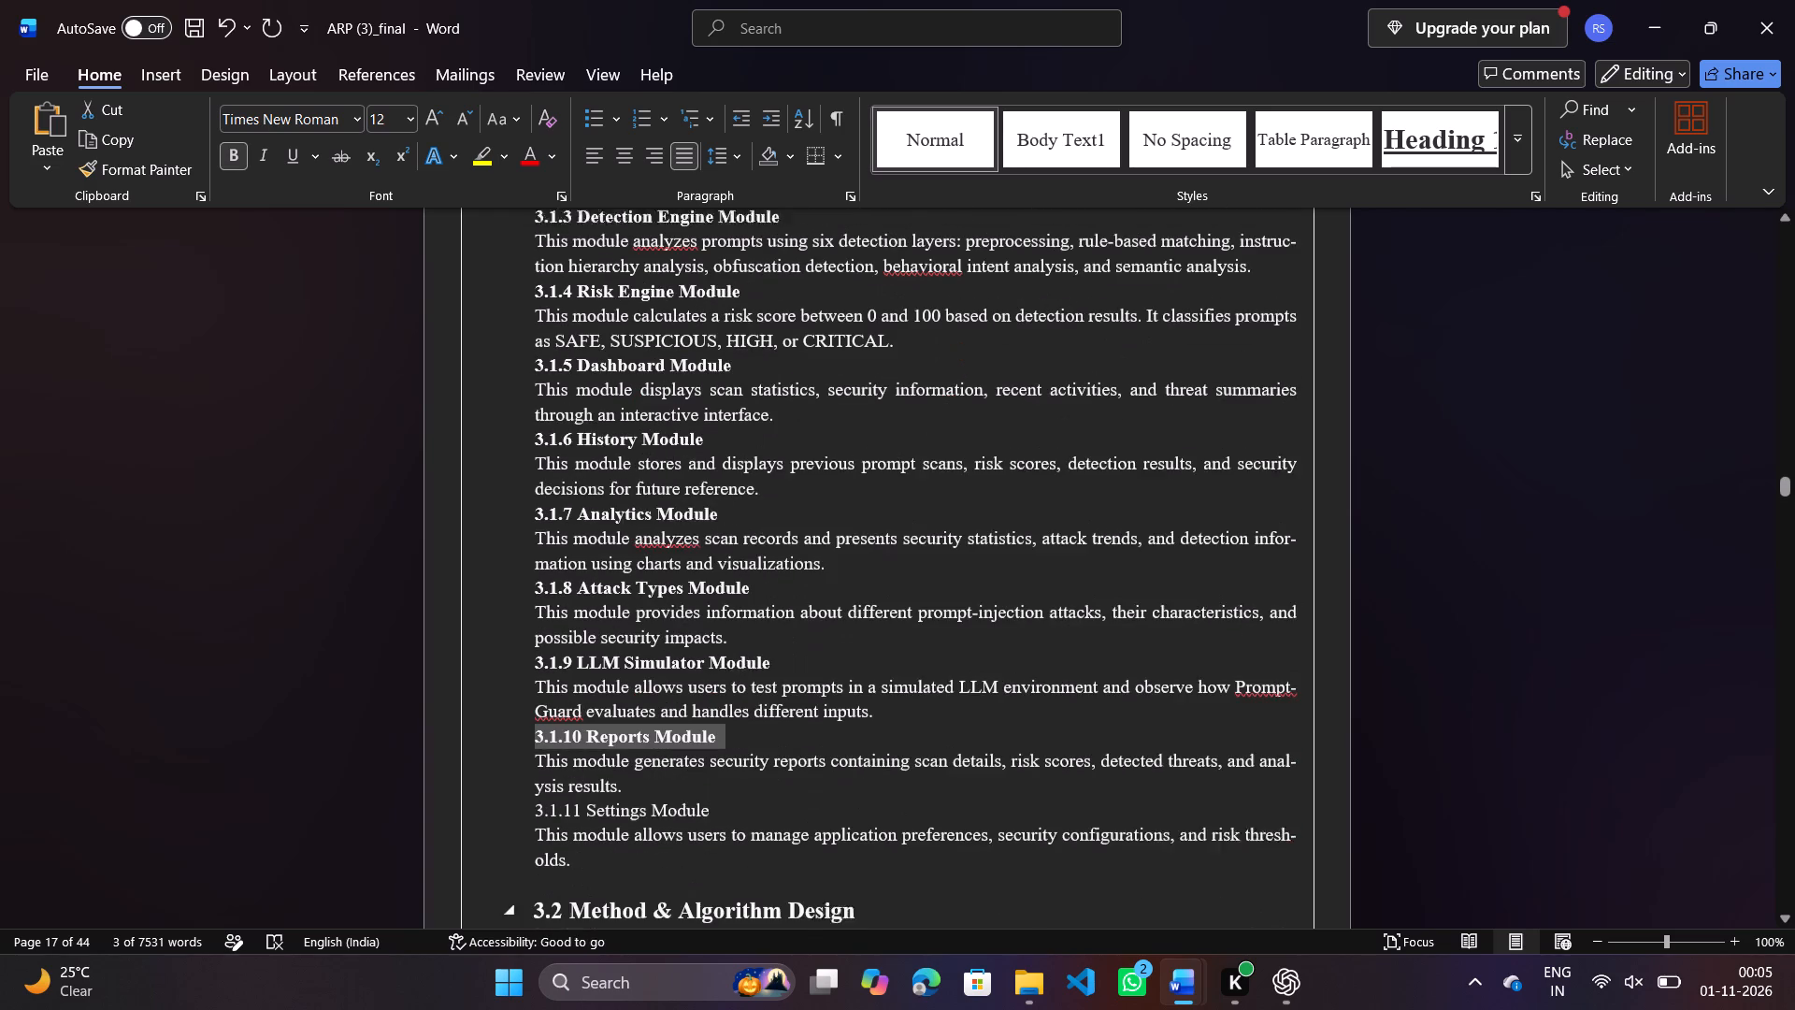
drag(705, 778, 526, 785)
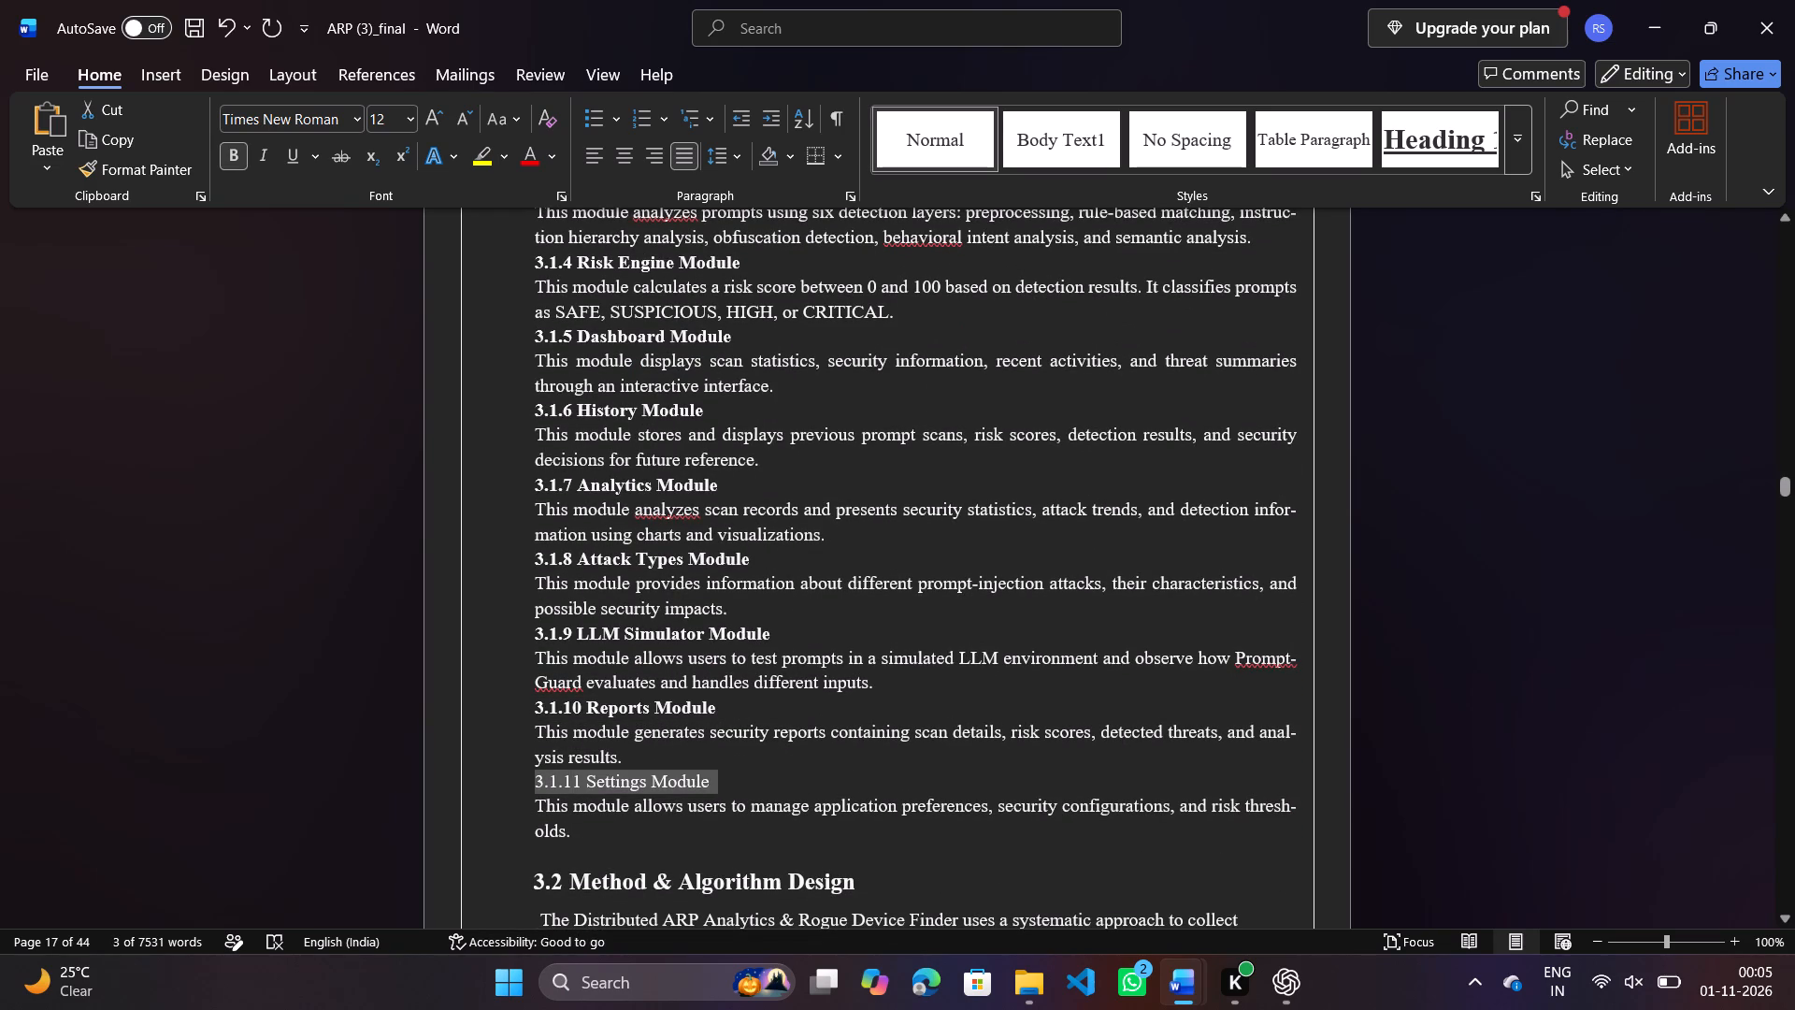
drag(526, 785, 517, 784)
click(531, 743)
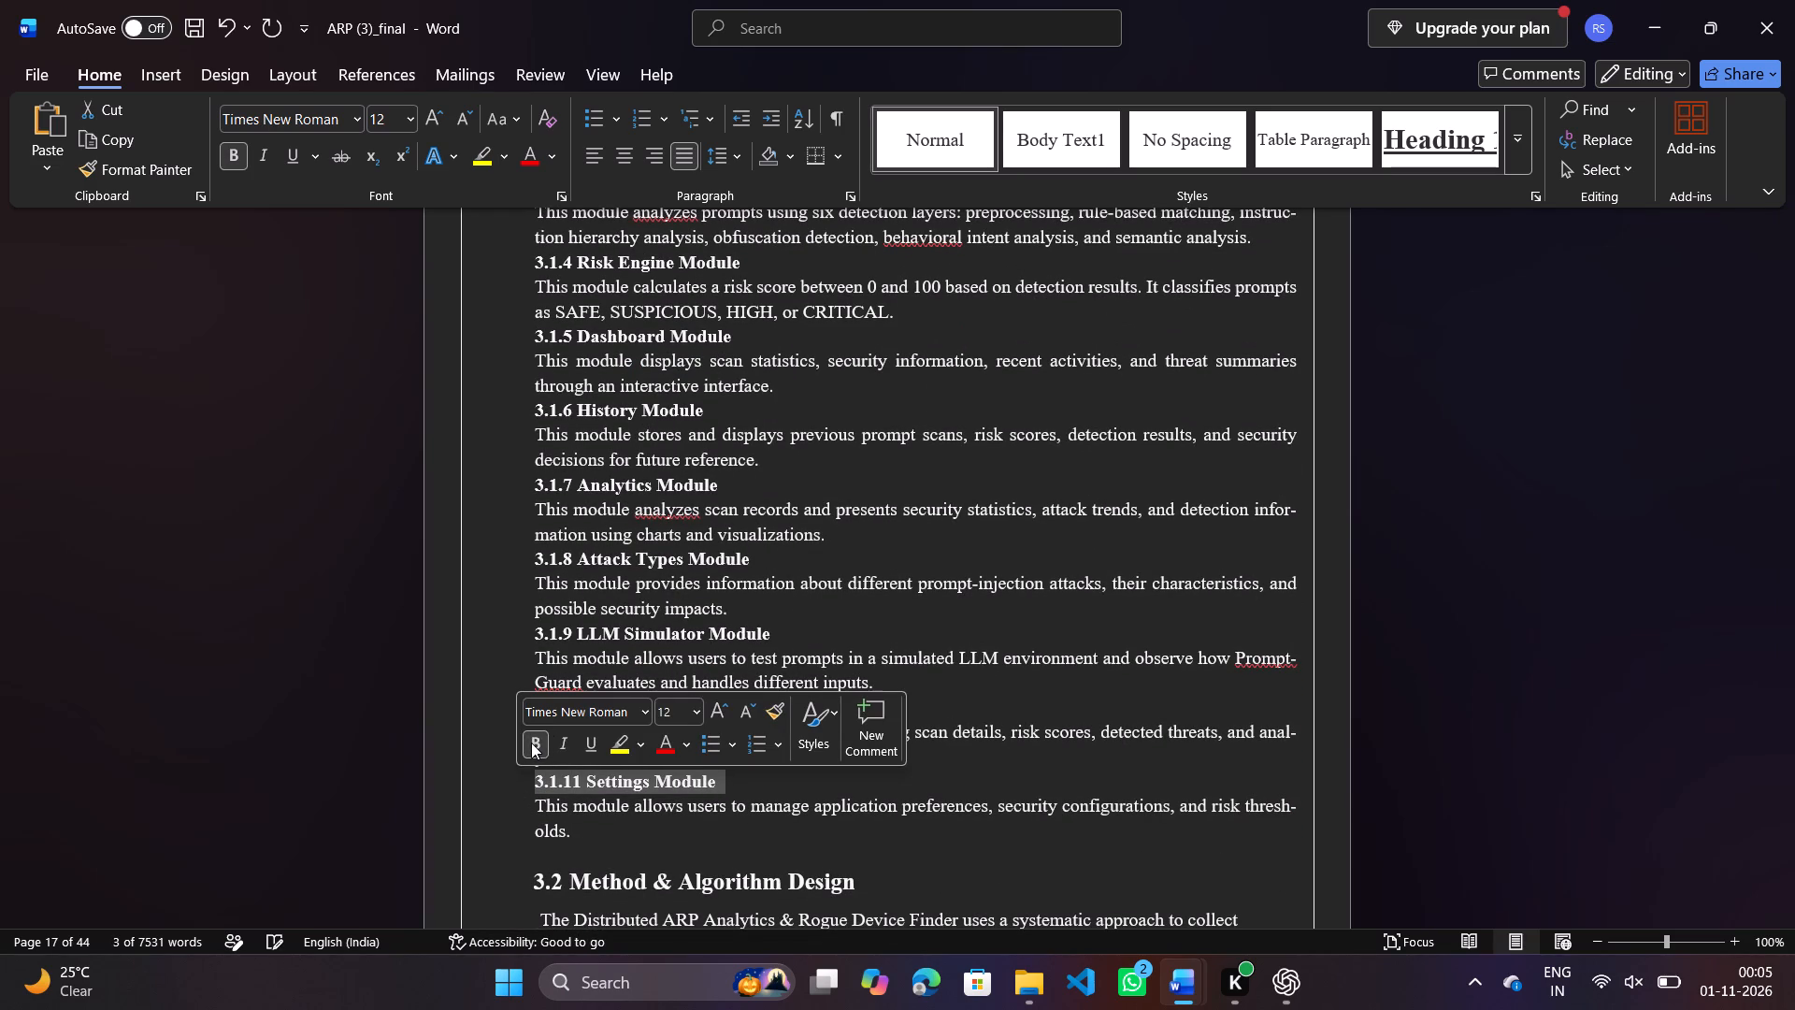
click(609, 835)
Insert a blank line after the 3.1 introductory paragraph and after each module description from 3.1.1 Authentication to 3.1.4 Risk Engine.
scroll(699, 661, up, 1)
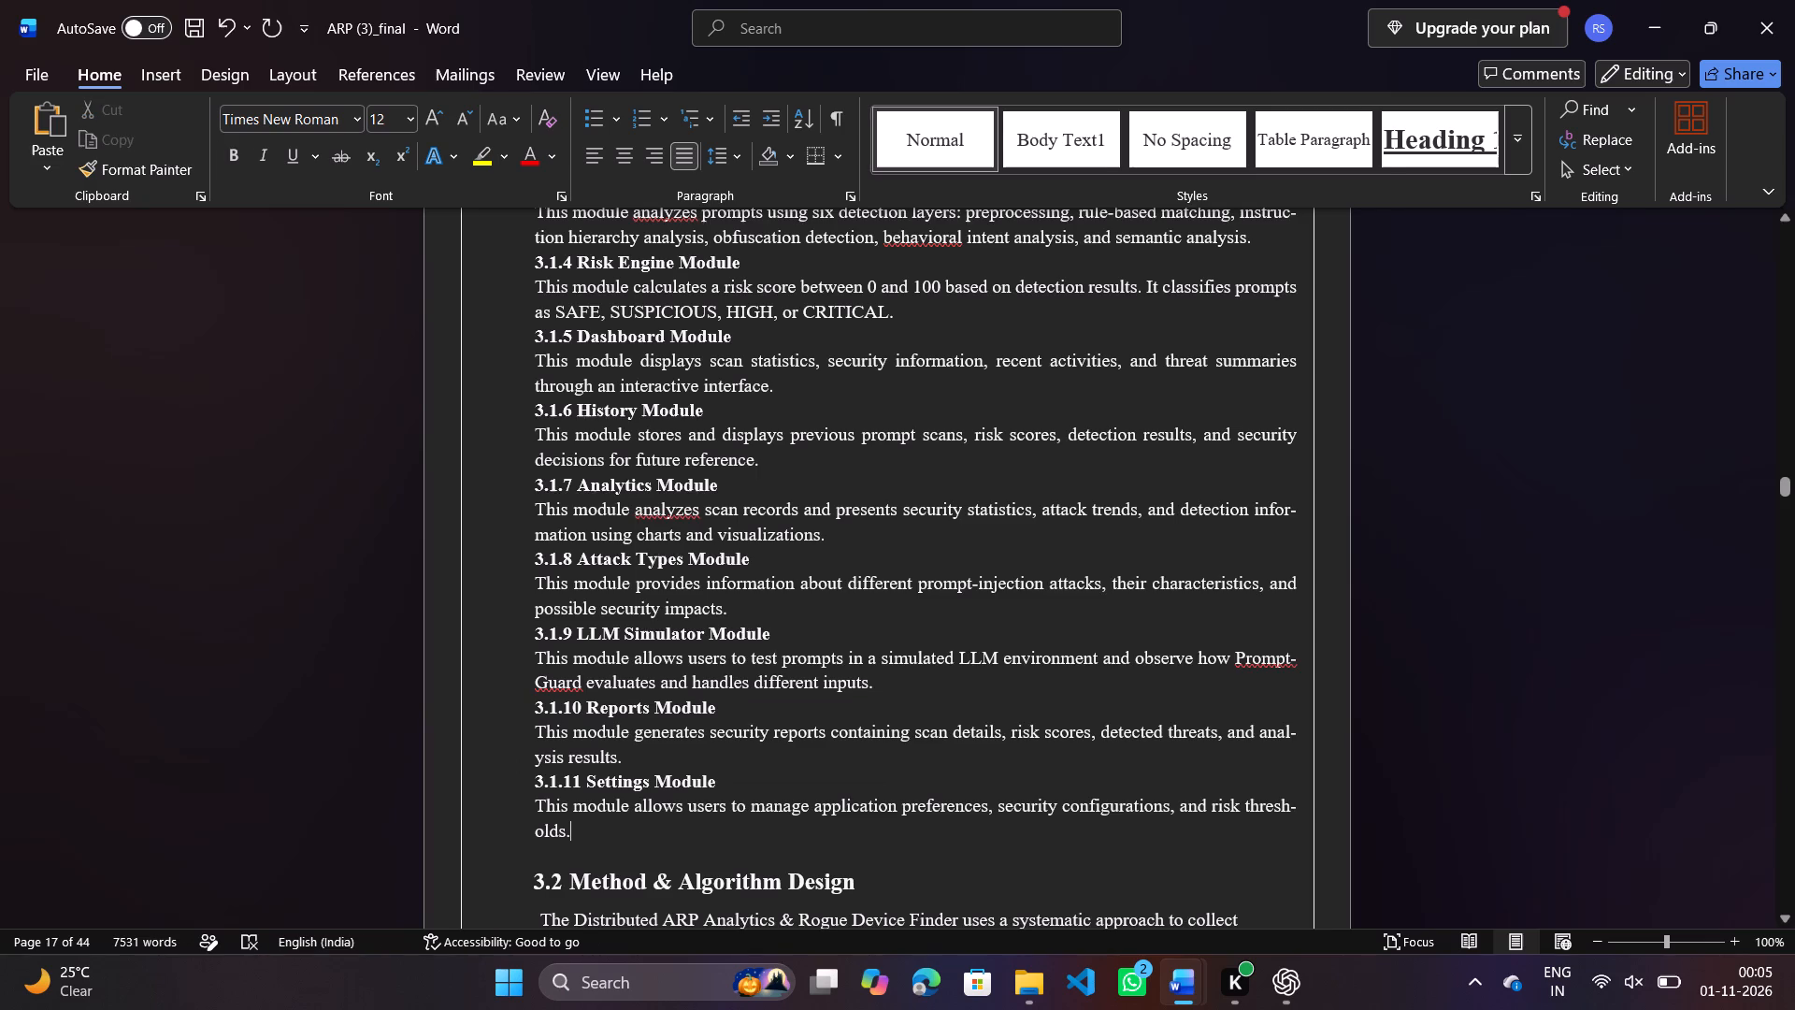
scroll(699, 661, up, 2)
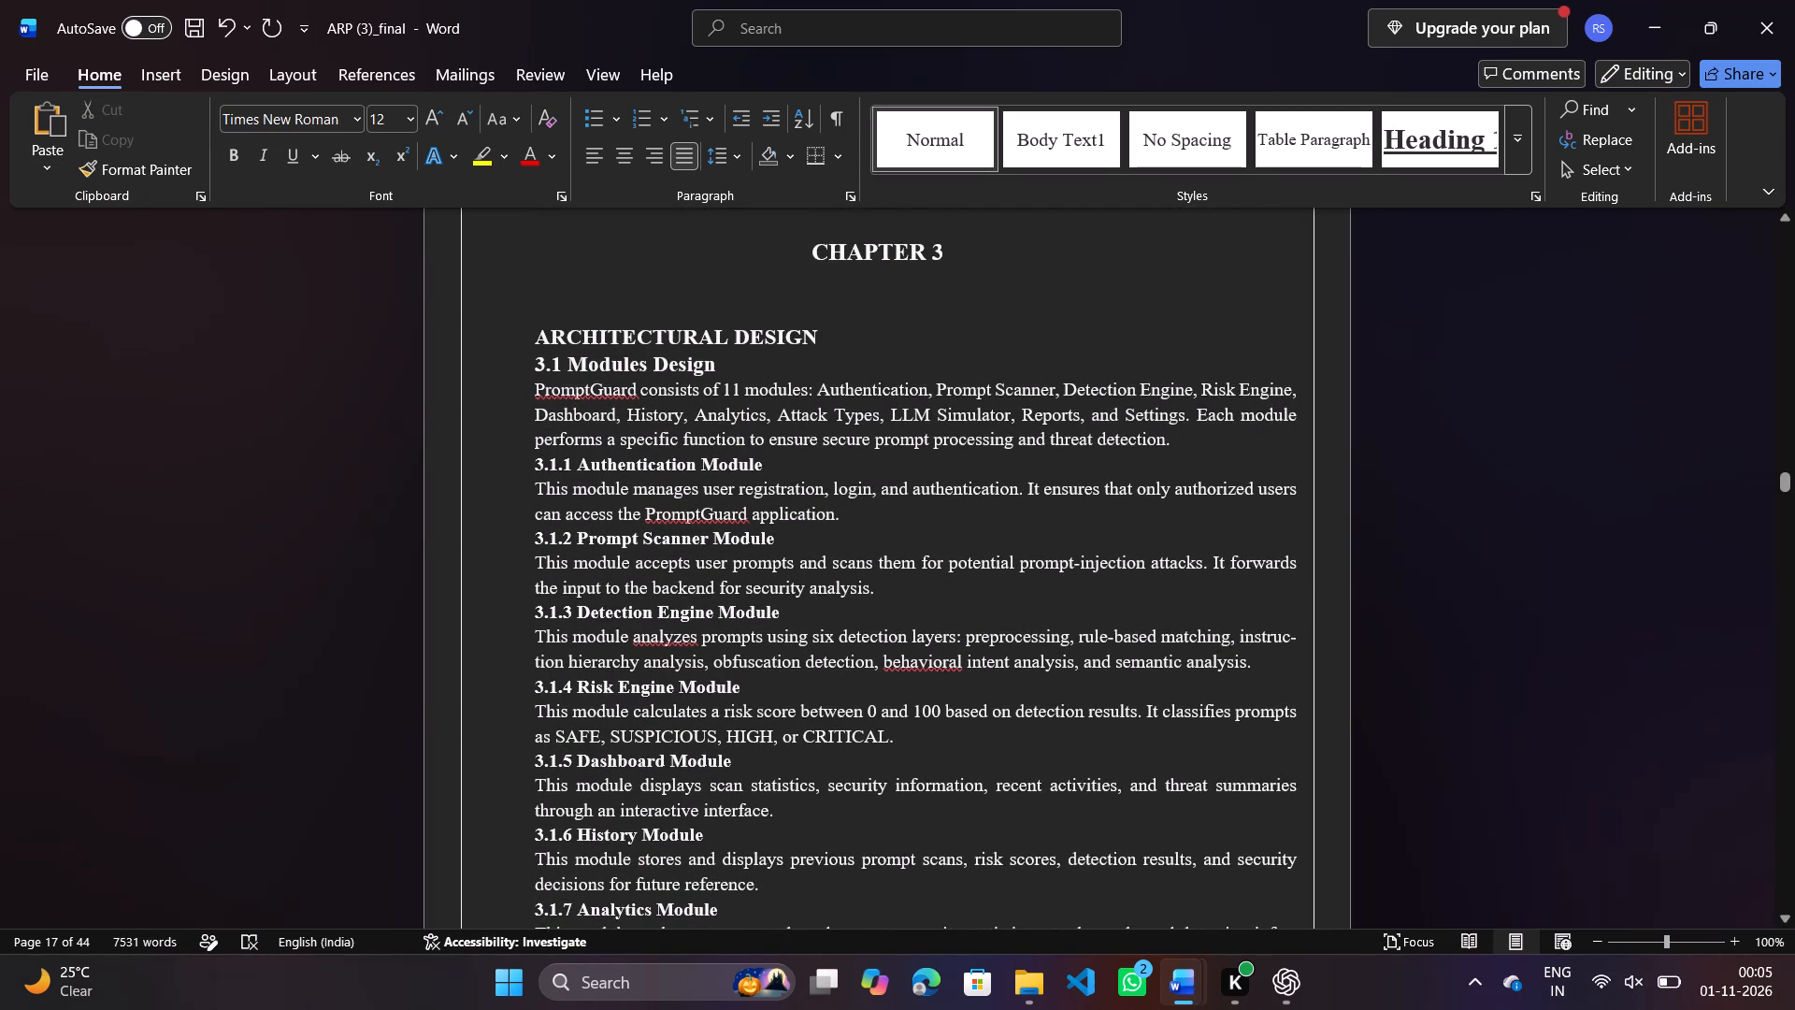
click(1181, 447)
key(Return)
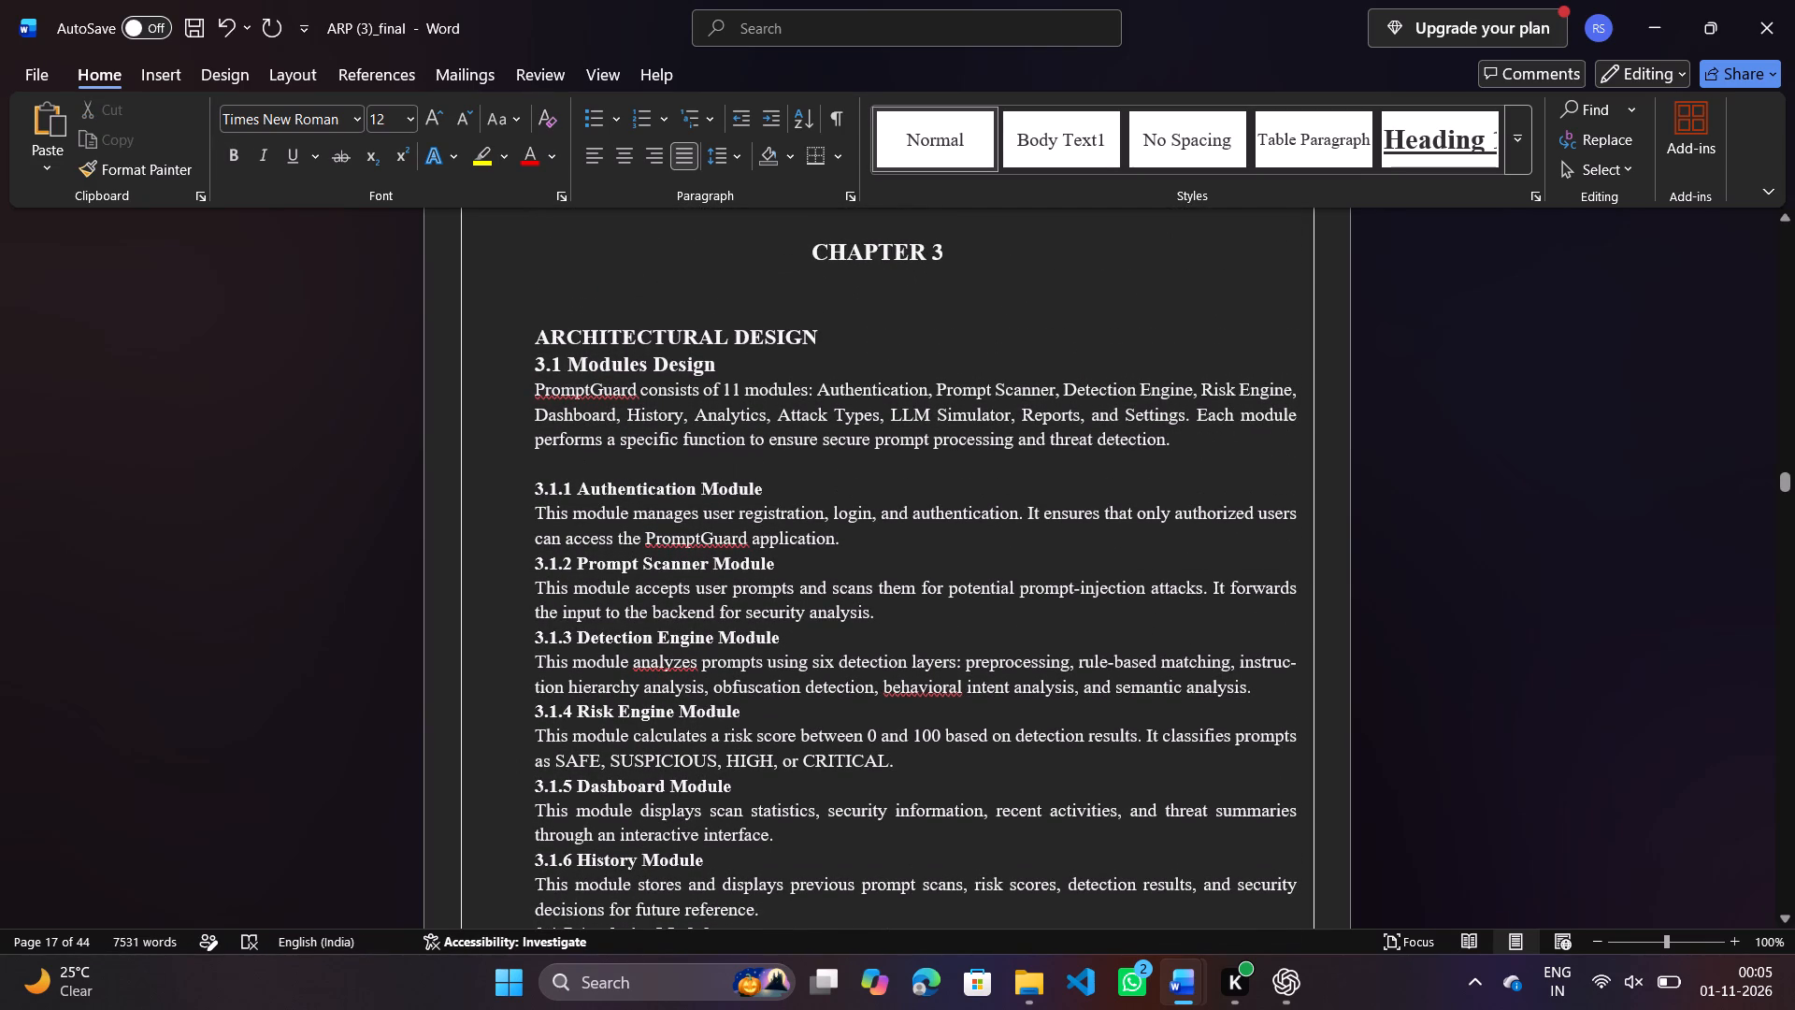
click(1012, 554)
click(1012, 548)
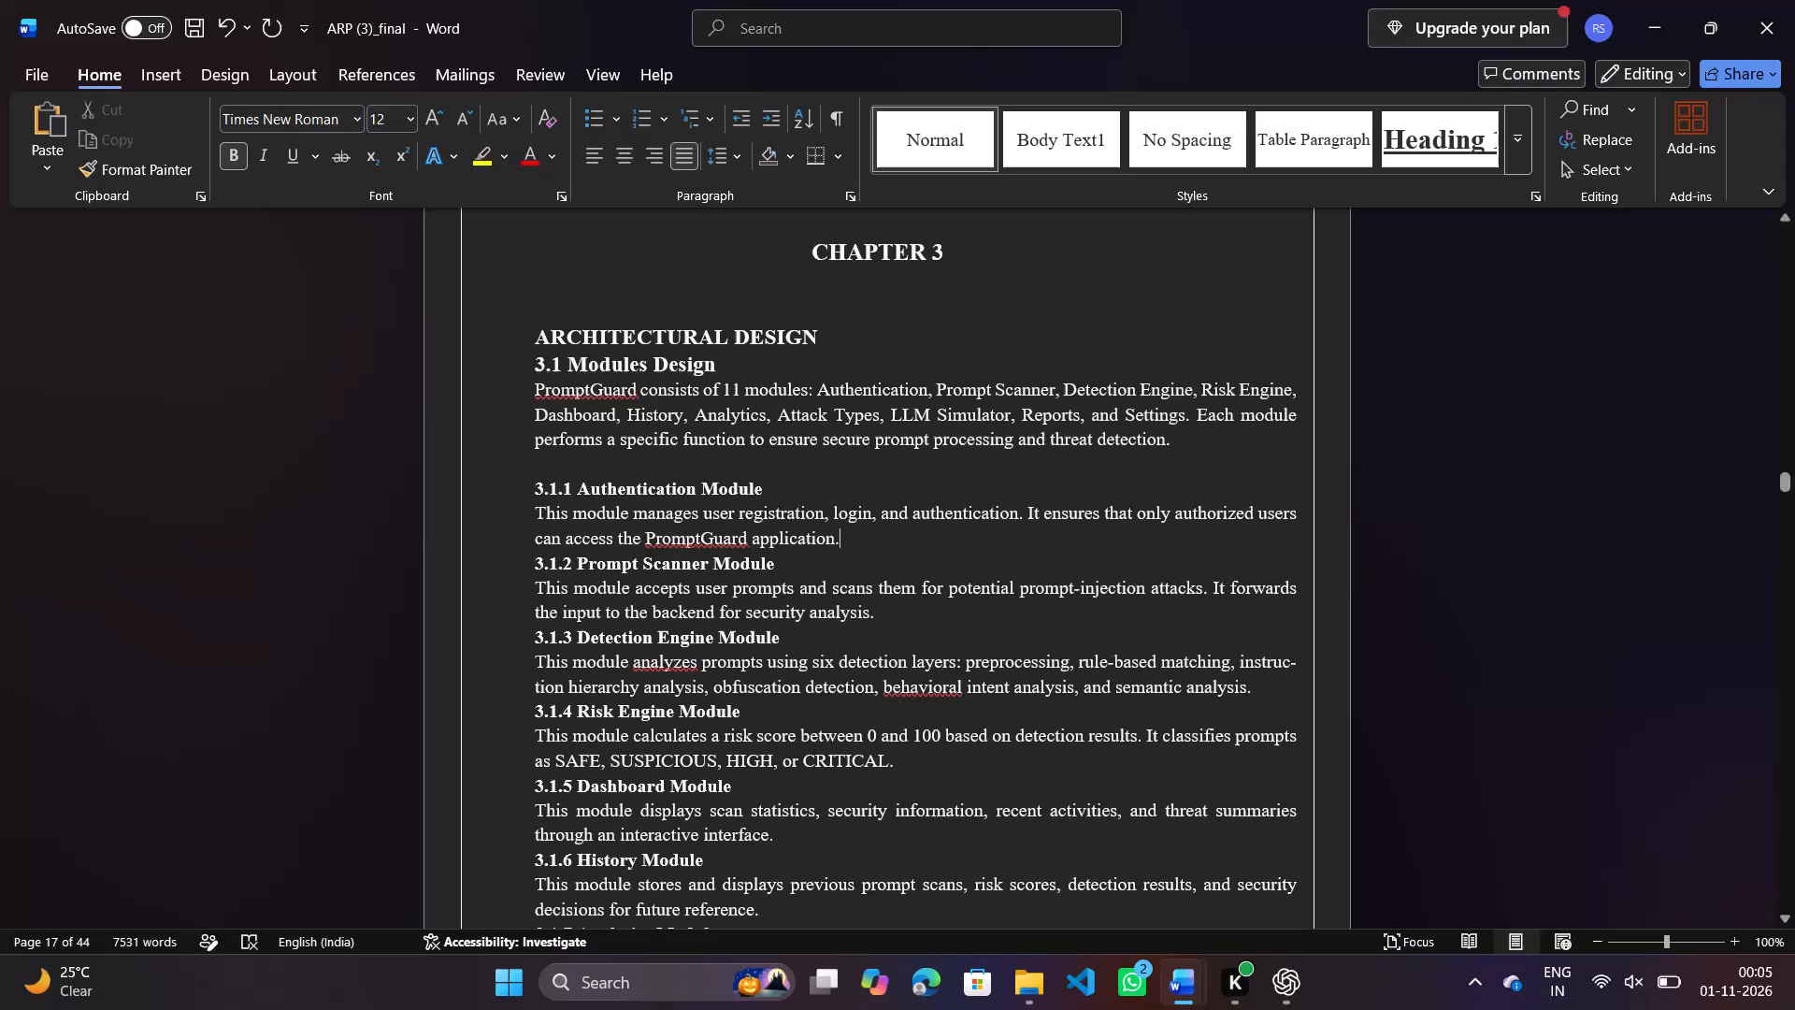
key(Return)
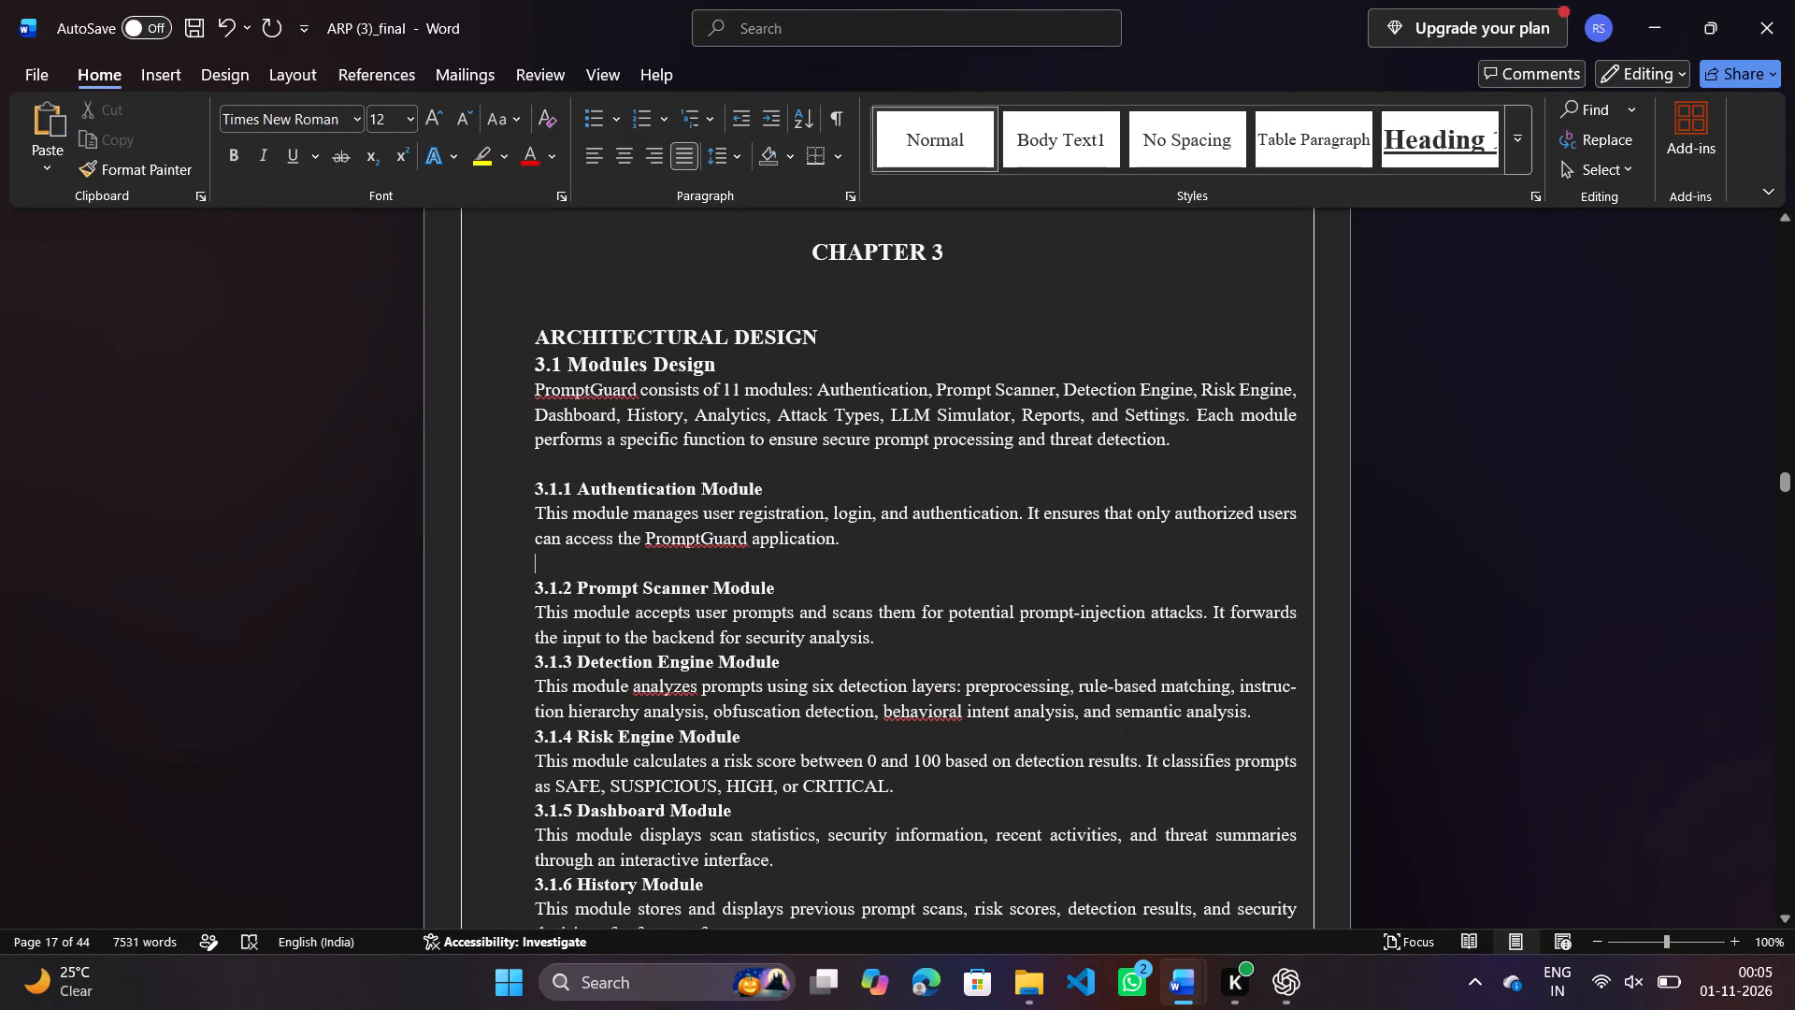
click(901, 646)
key(Return)
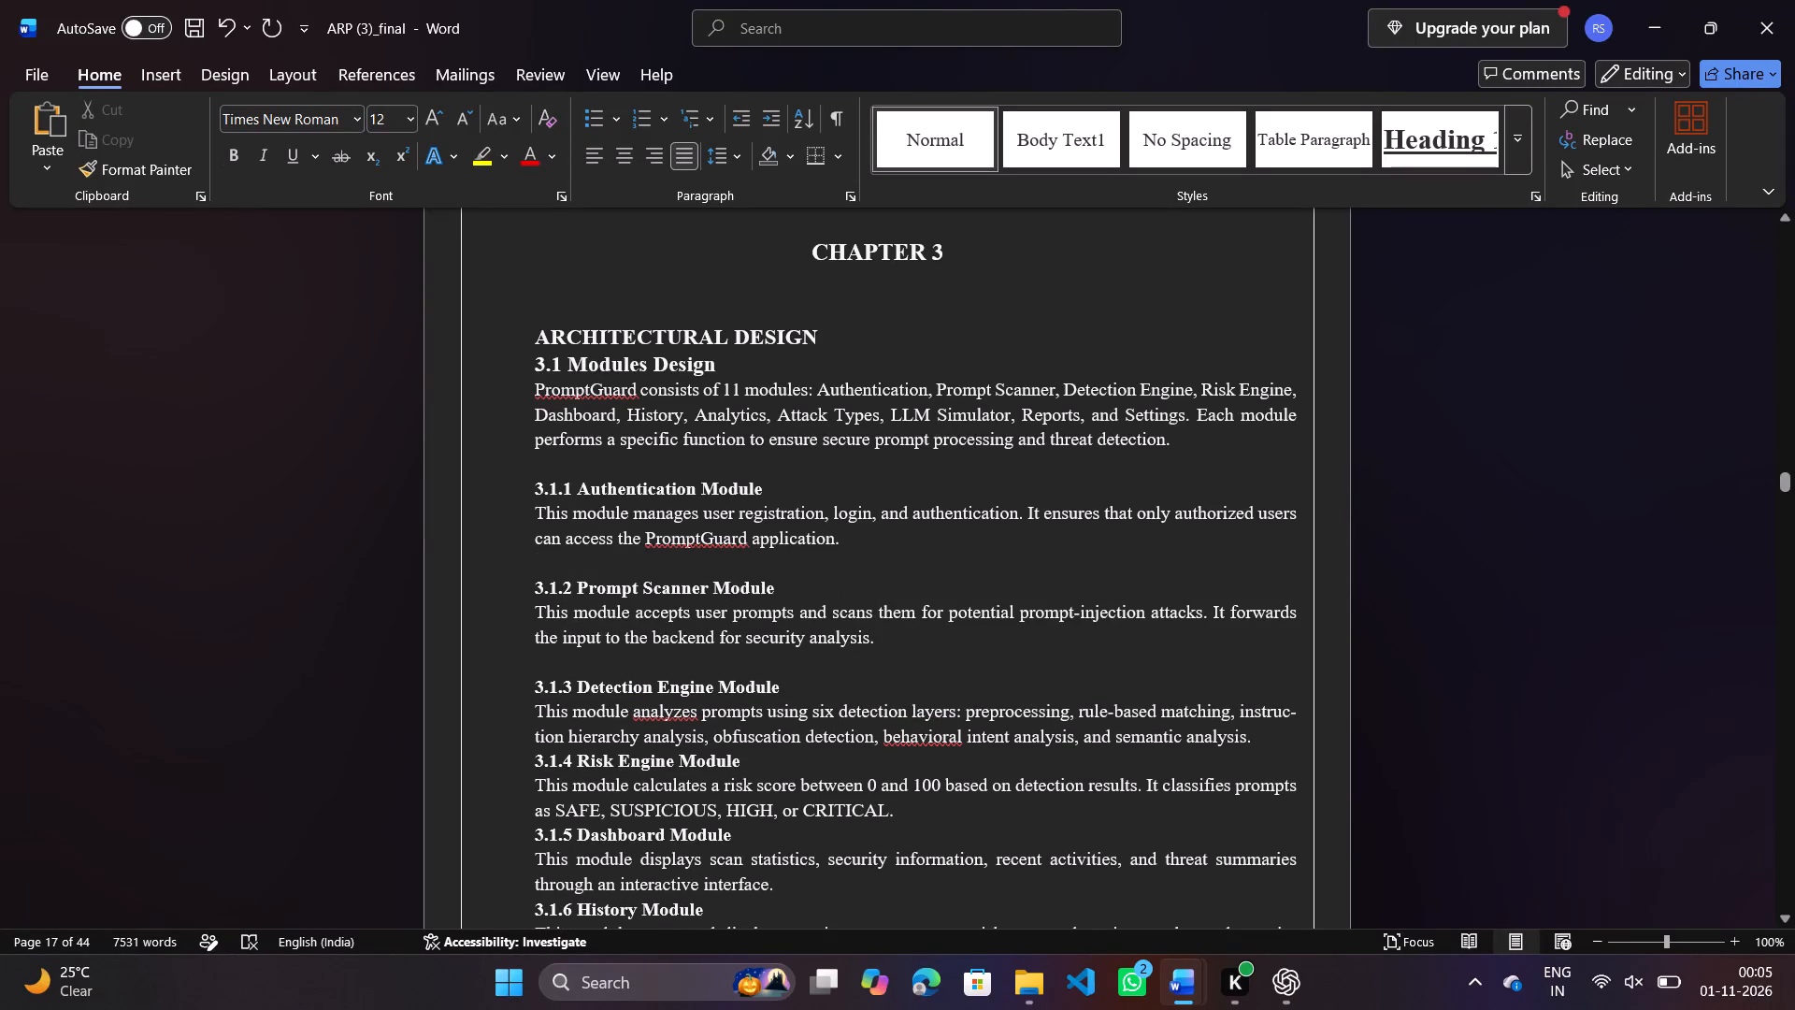
click(1261, 745)
key(Return)
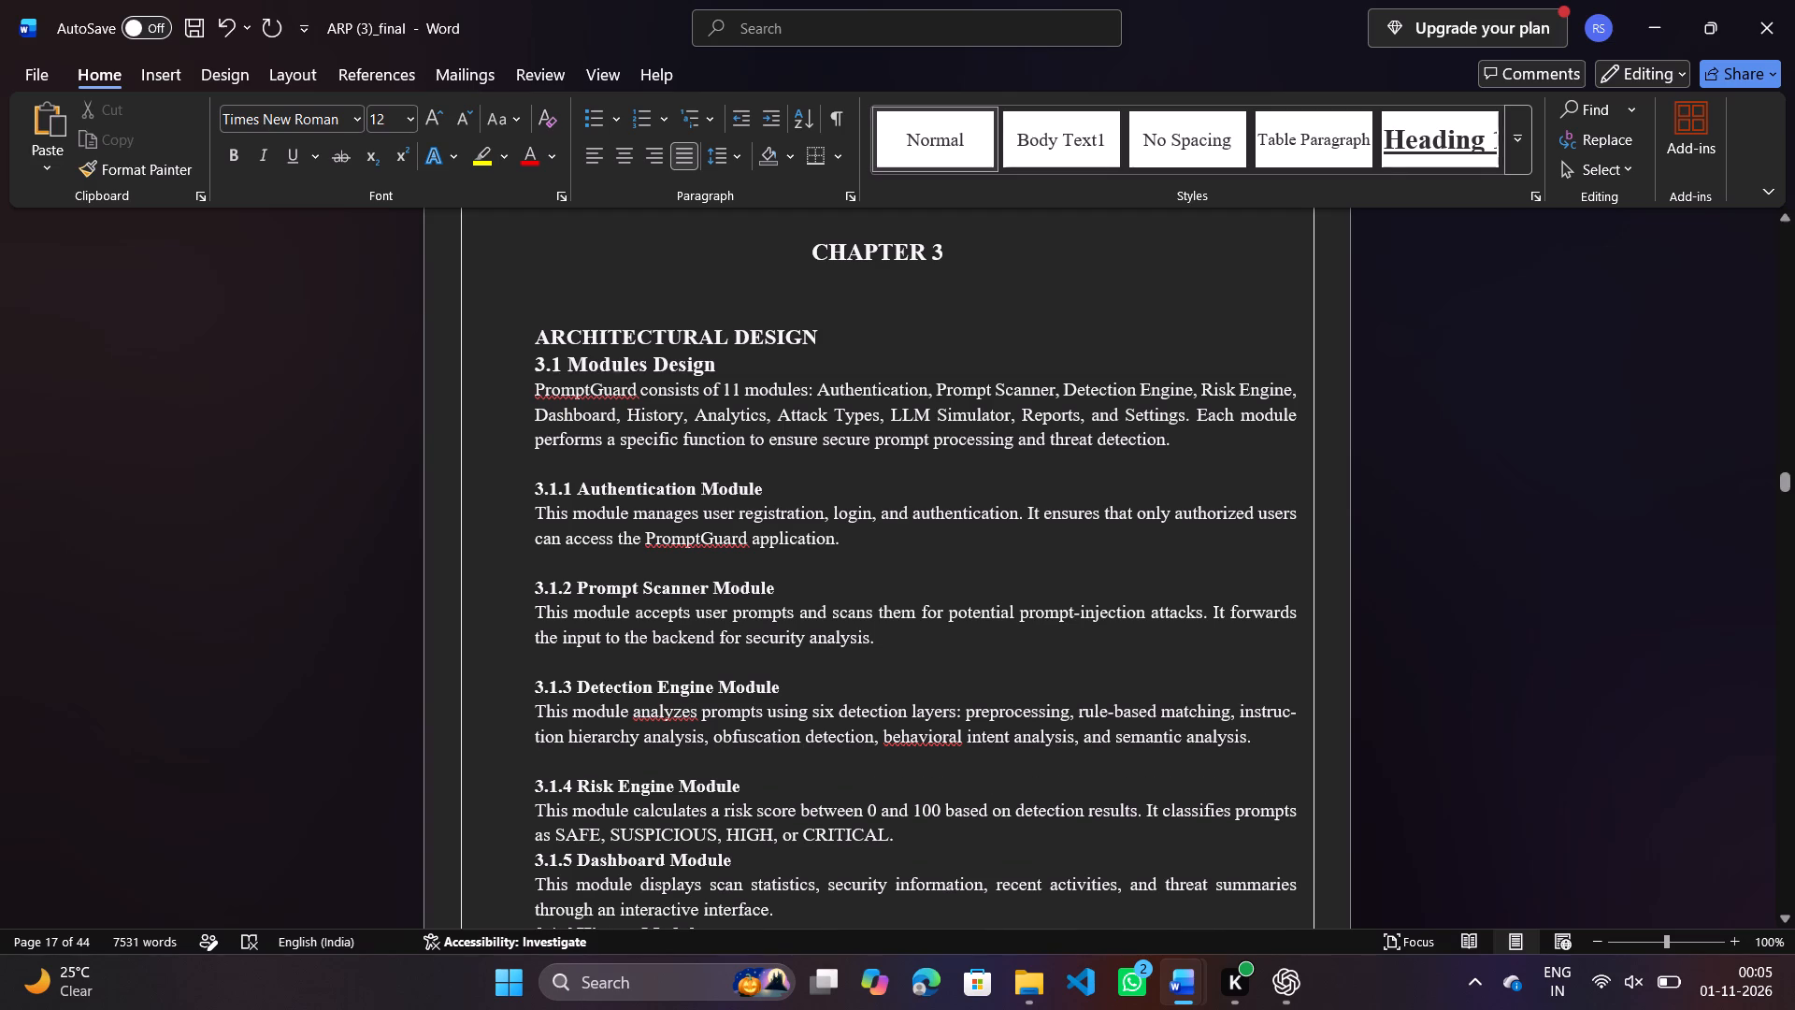
click(1031, 843)
key(Return)
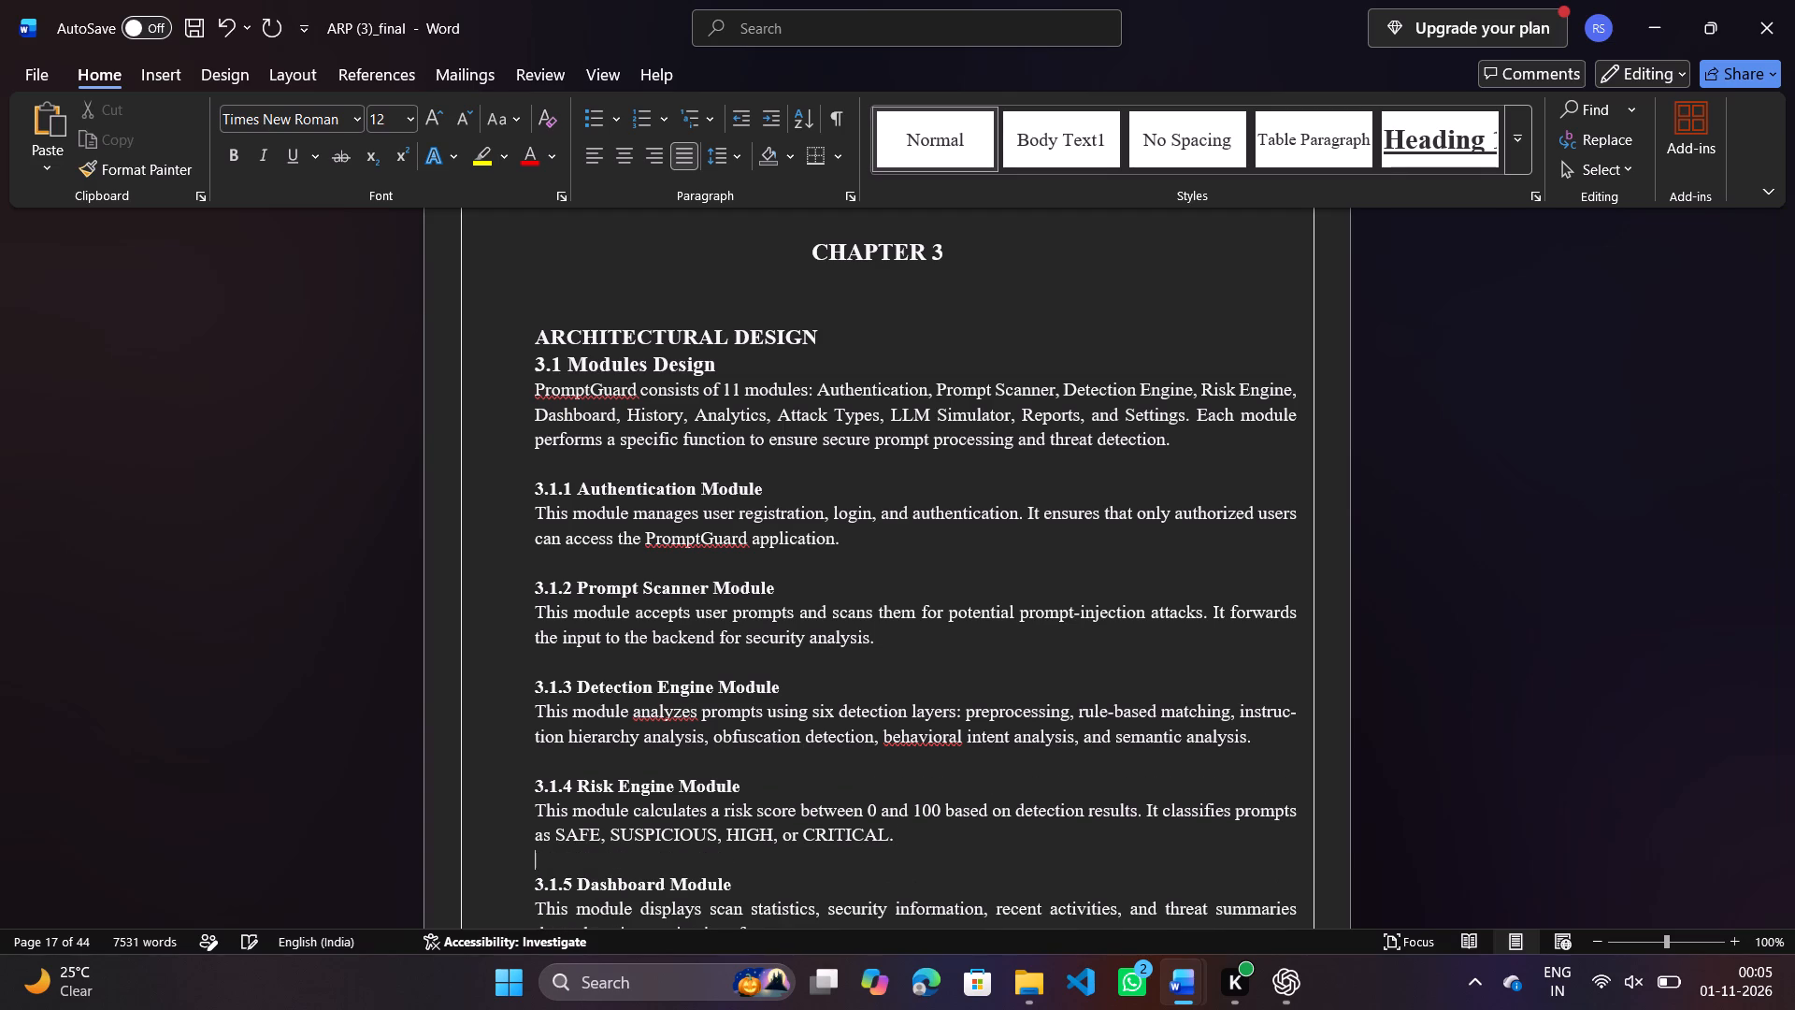
Insert blank lines after the descriptions of the Dashboard, Analytics and Attack Types modules, and one directly below the "3.1.7 Analytics Module" heading.
scroll(942, 823, down, 1)
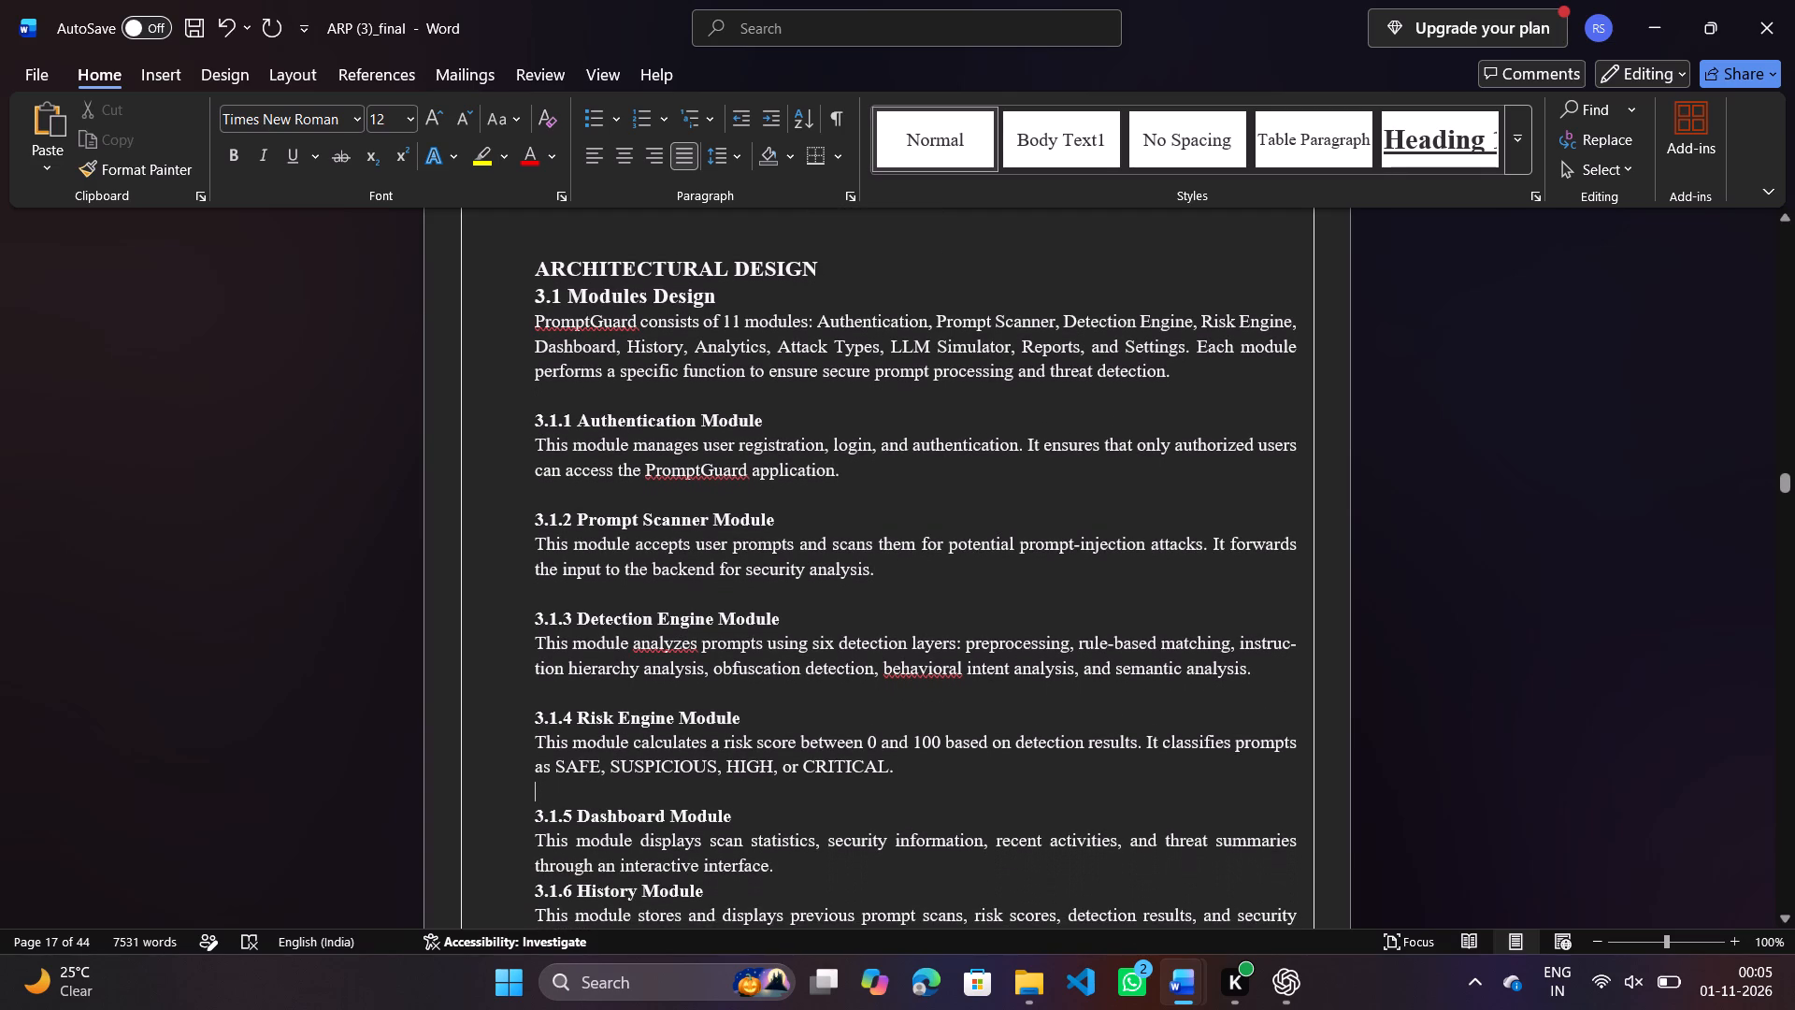
click(820, 859)
key(Return)
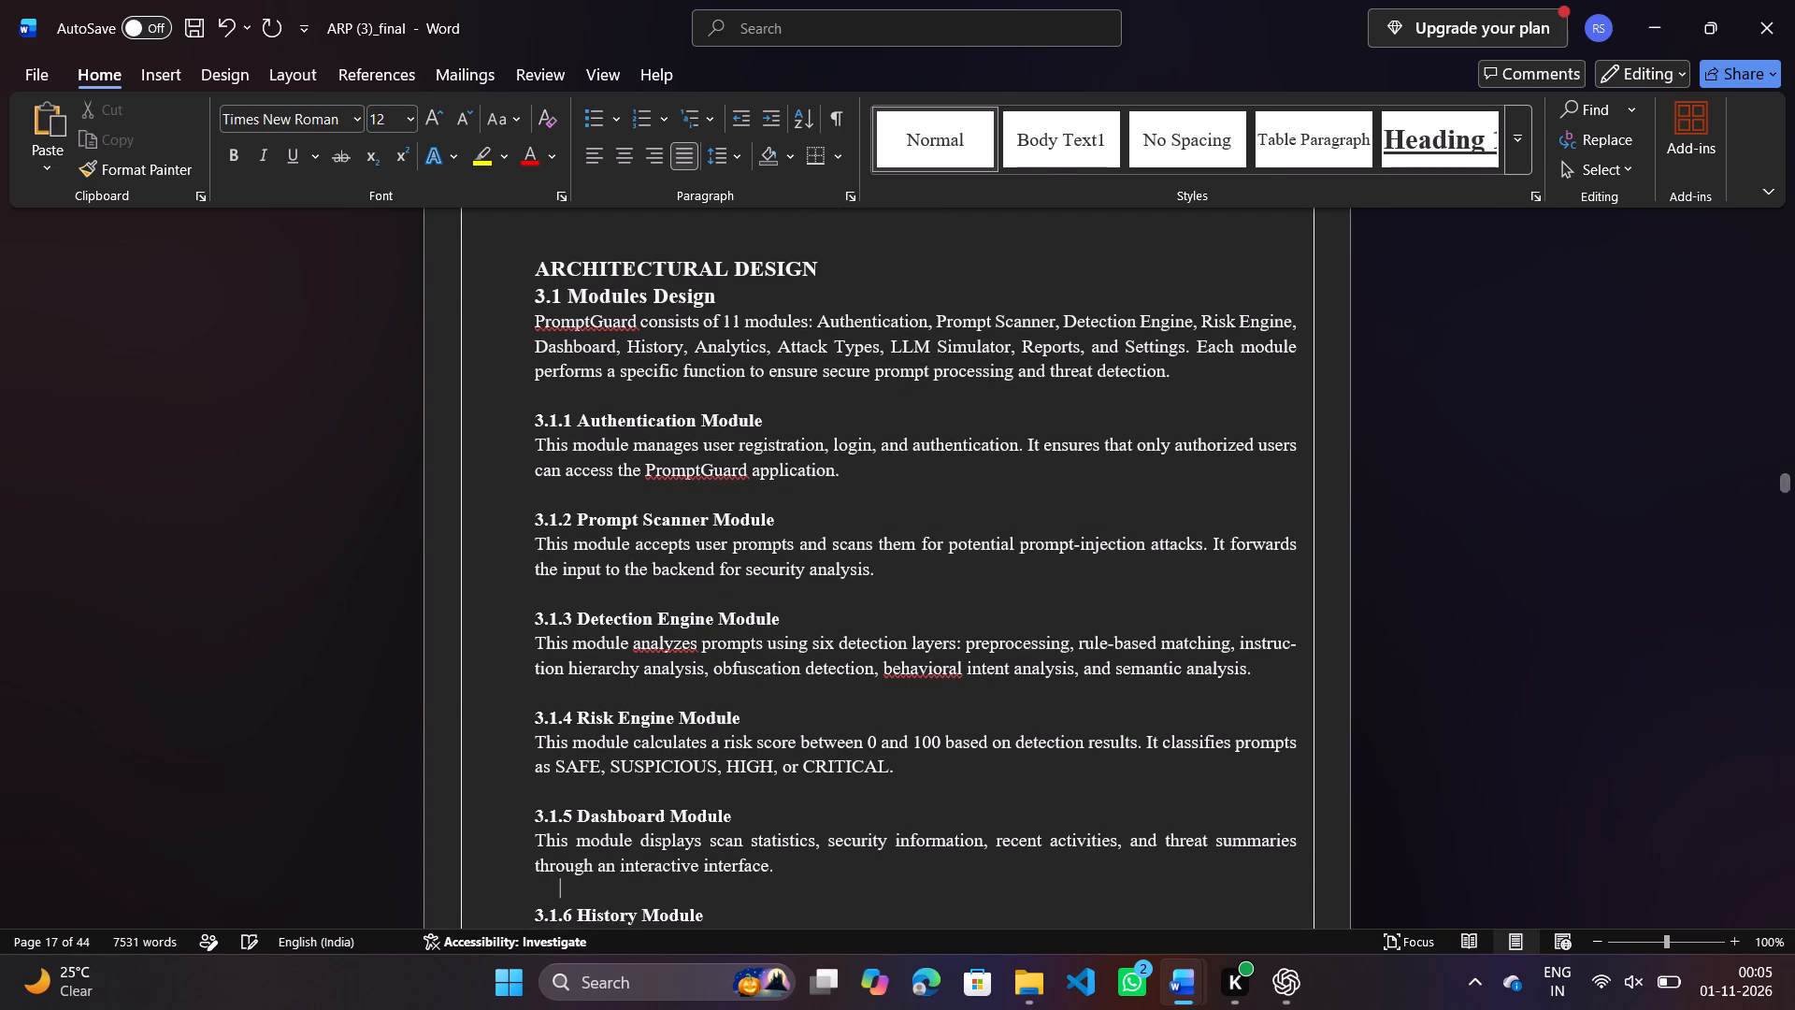
scroll(820, 859, down, 1)
click(742, 809)
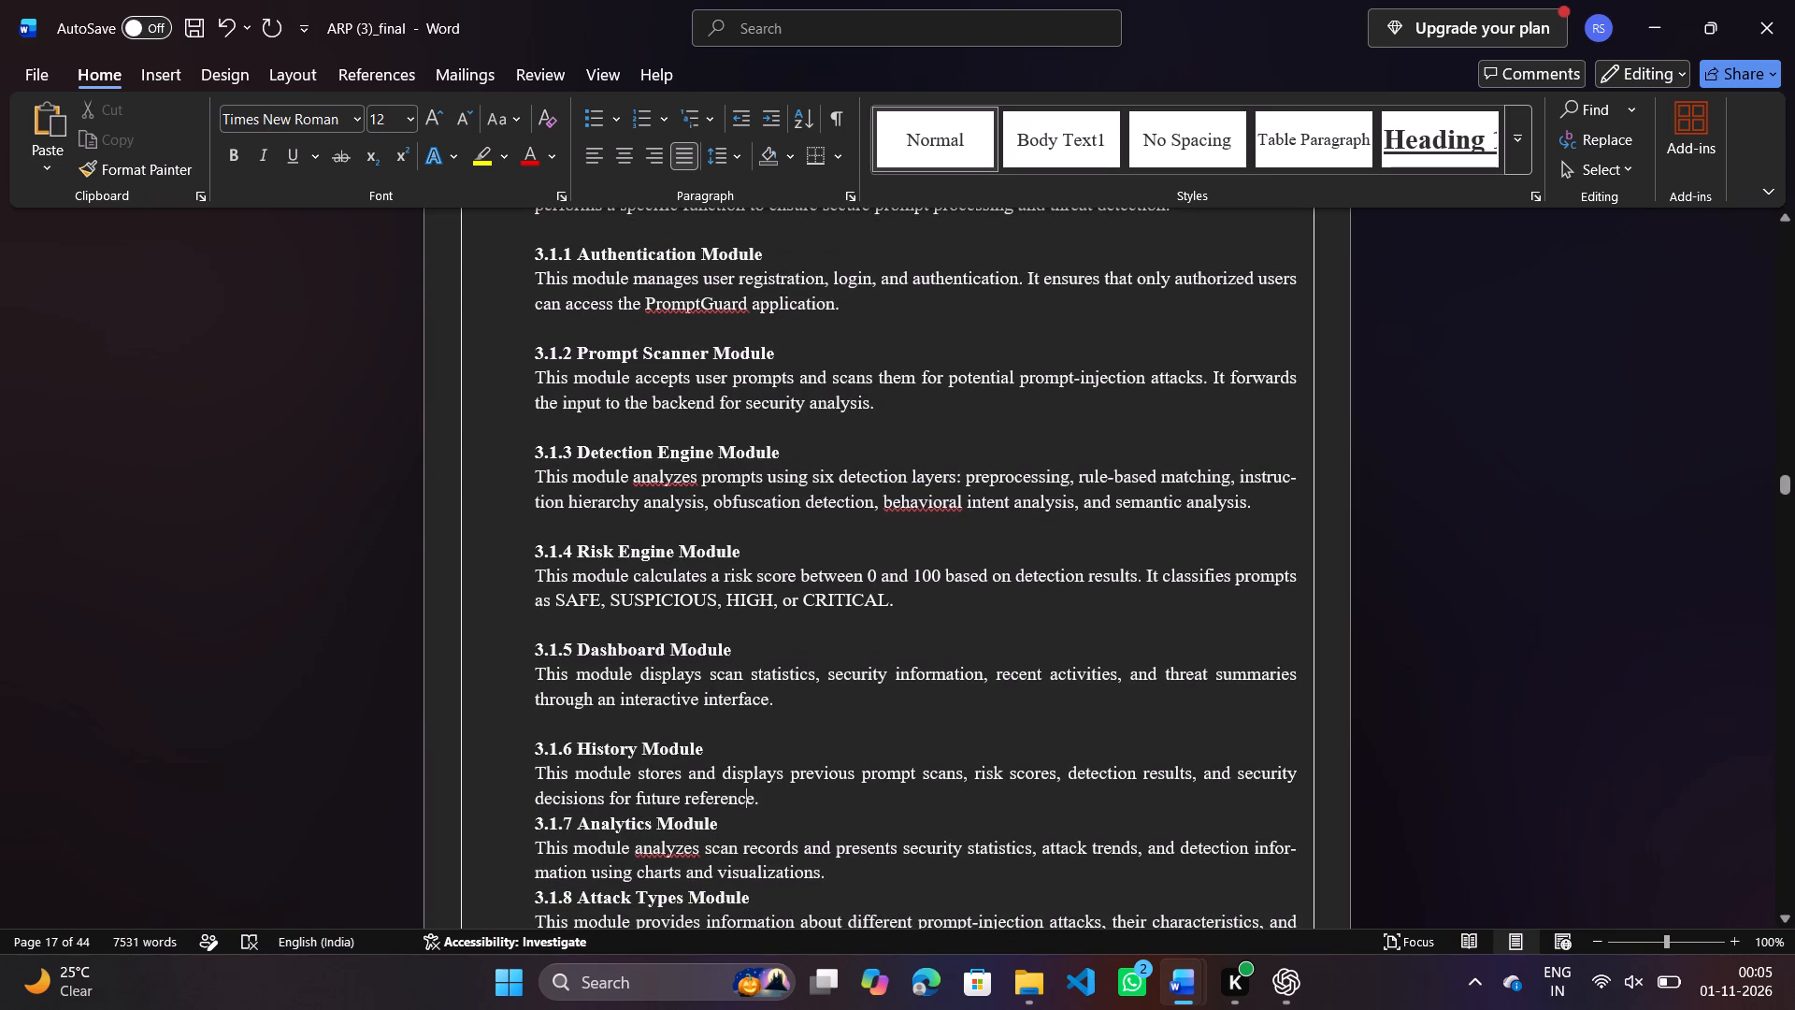
click(734, 821)
key(Return)
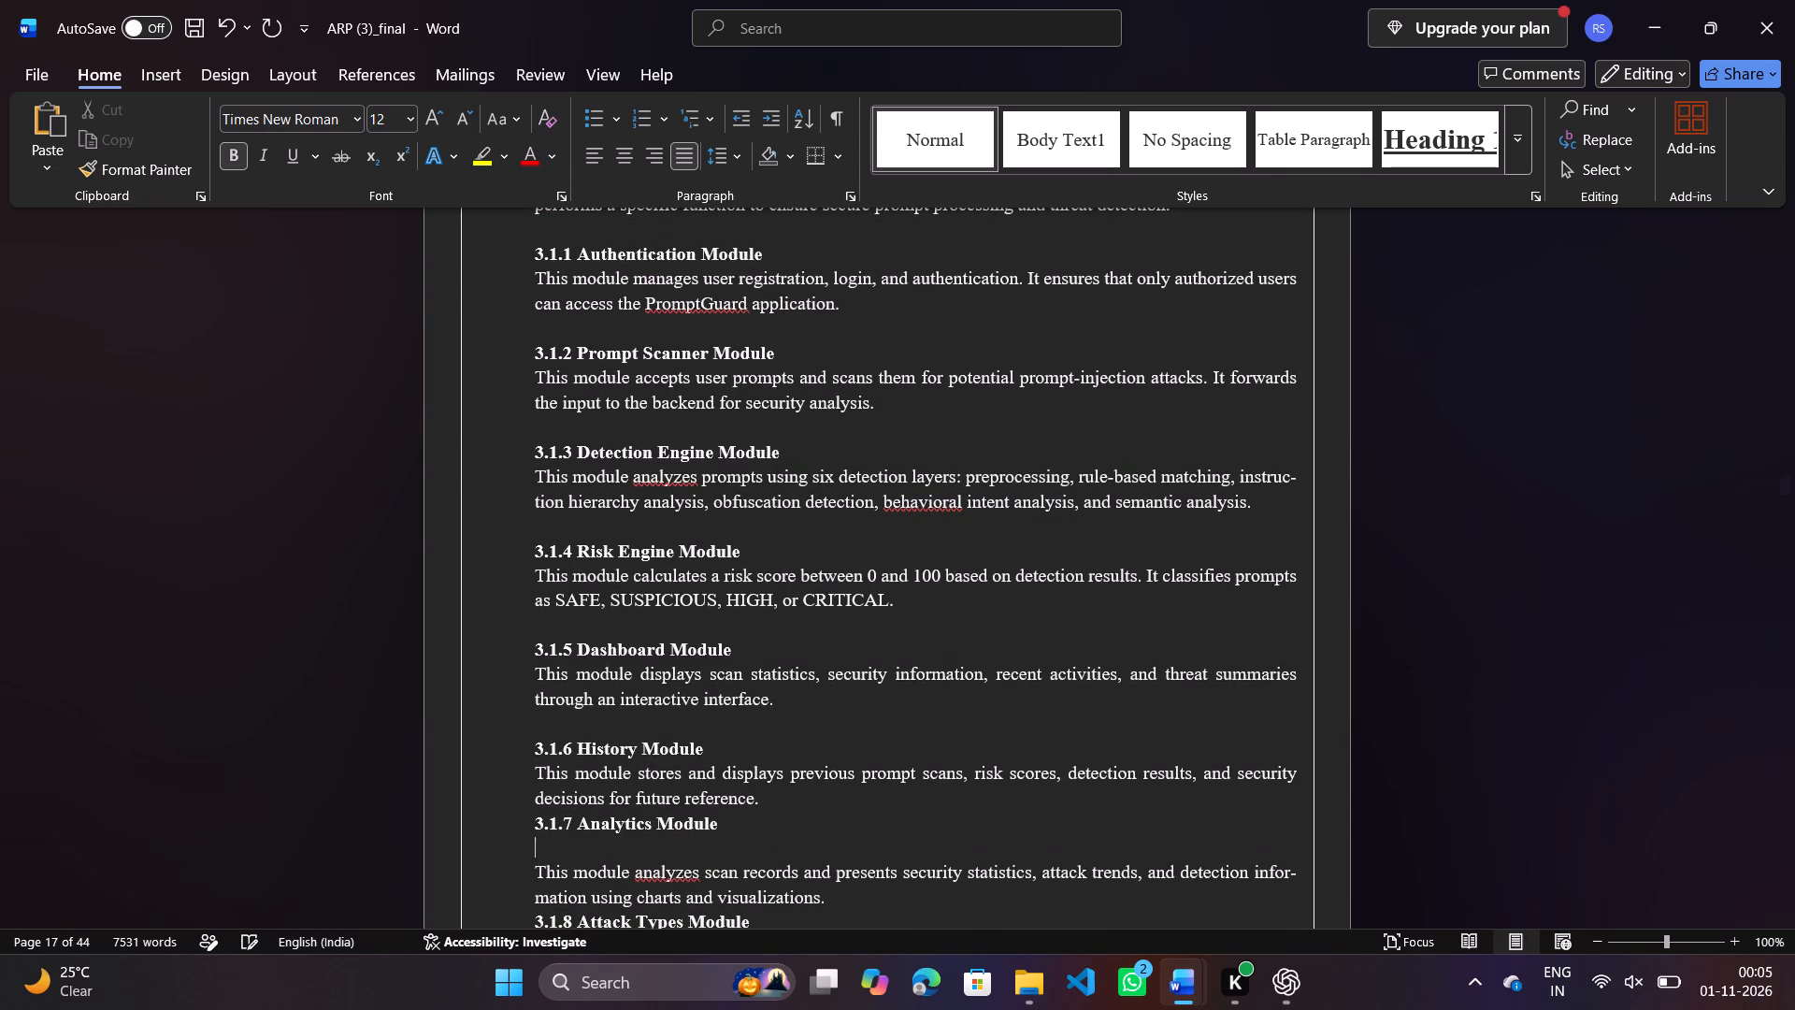
scroll(734, 821, down, 1)
click(854, 809)
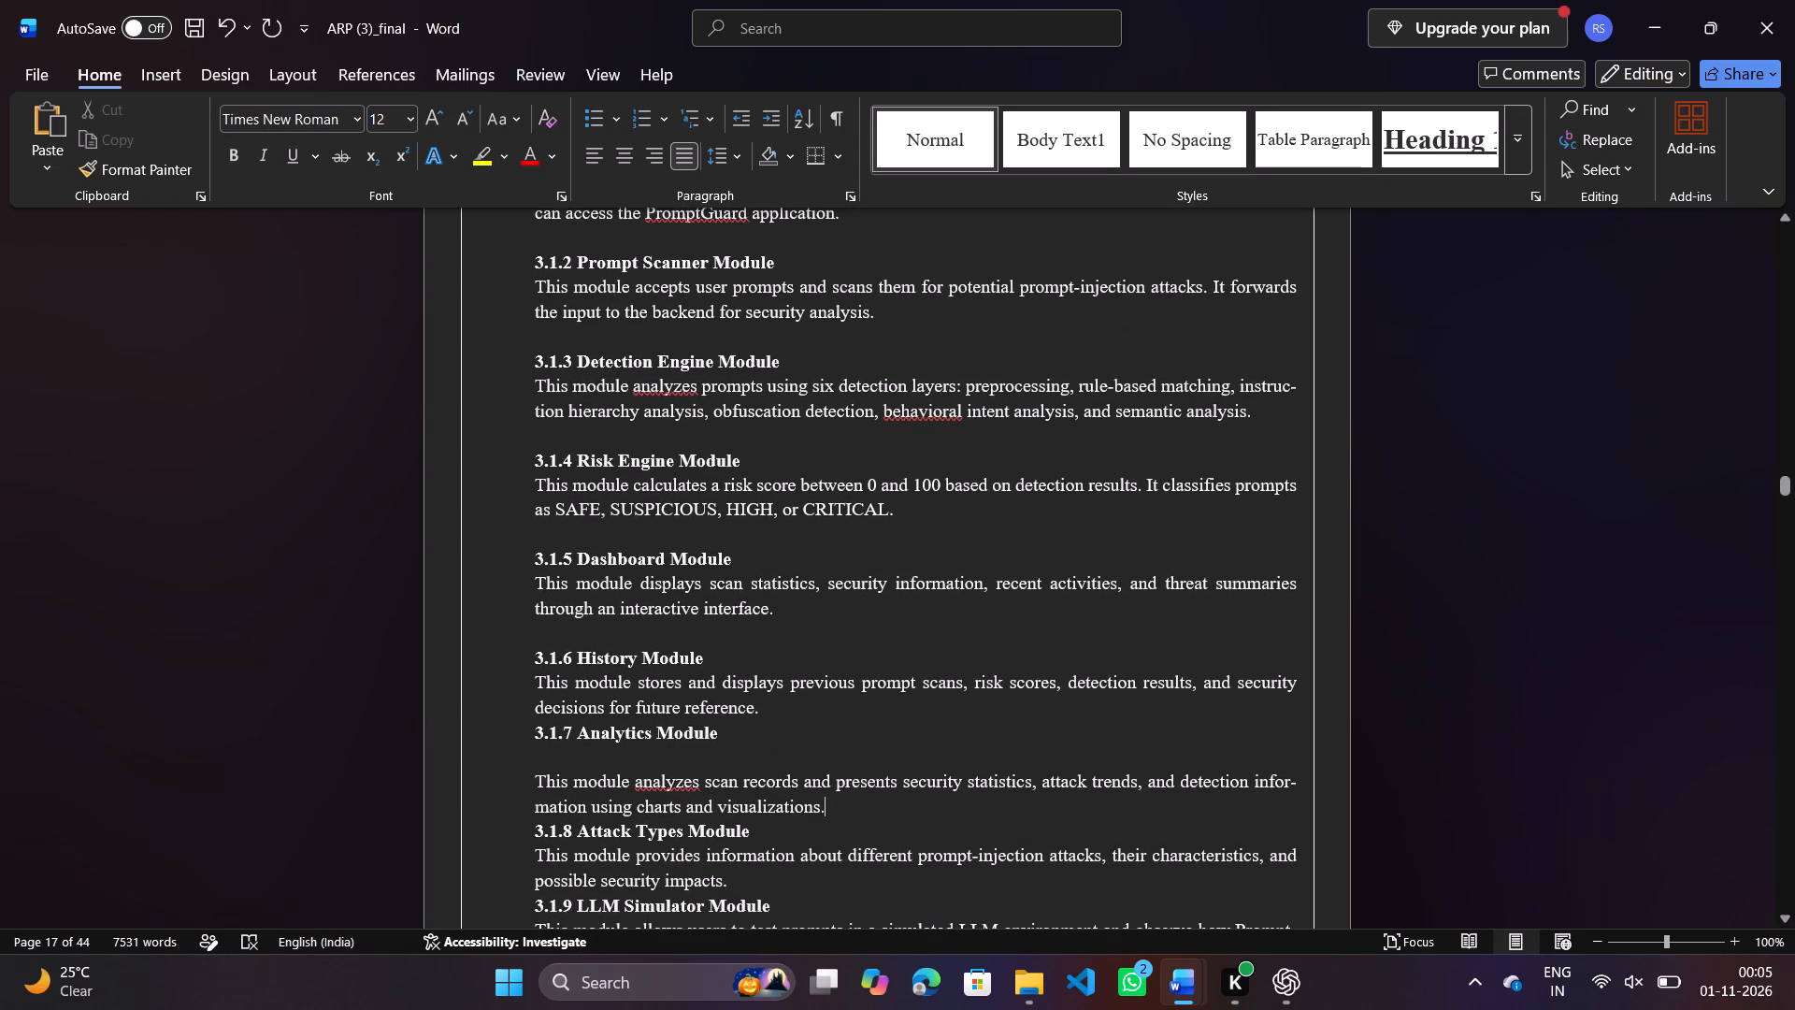
key(Return)
scroll(854, 809, down, 1)
click(783, 826)
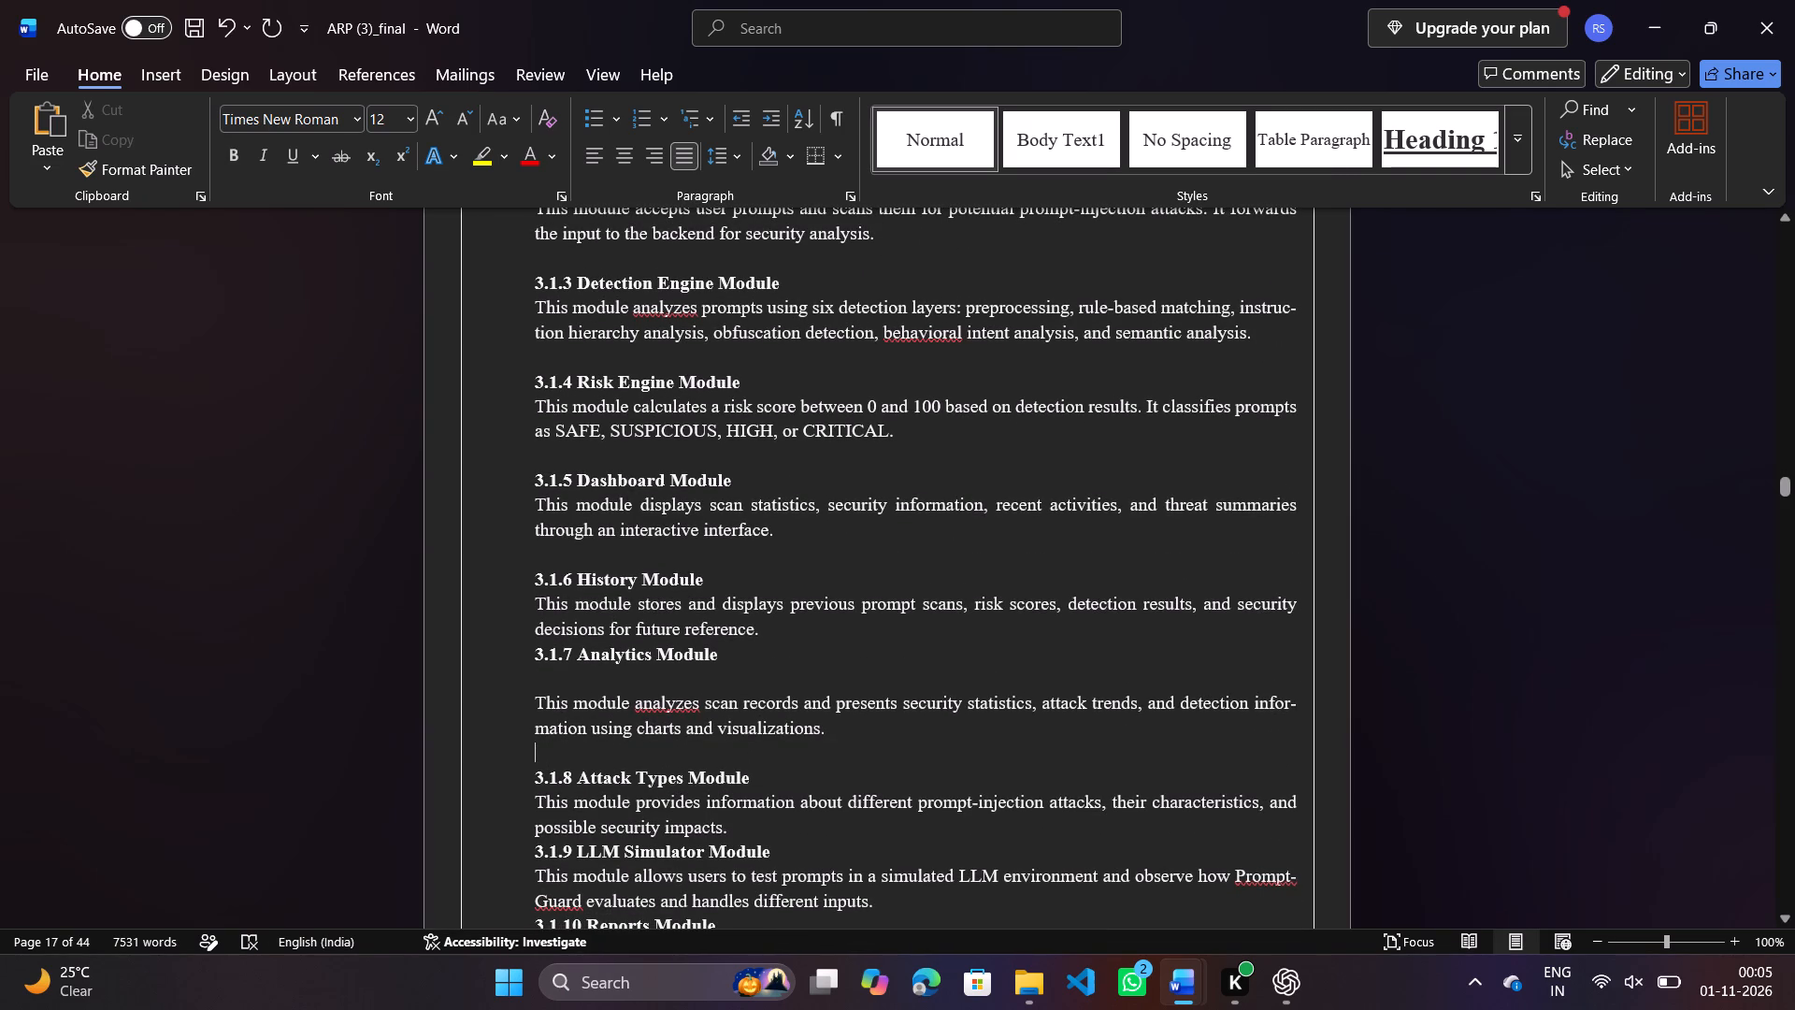
key(Return)
Delete the 3.1.10 Reports and 3.1.11 Settings module sections, including the leftover period and the empty line before 3.2 Method & Algorithm Design.
scroll(783, 826, down, 1)
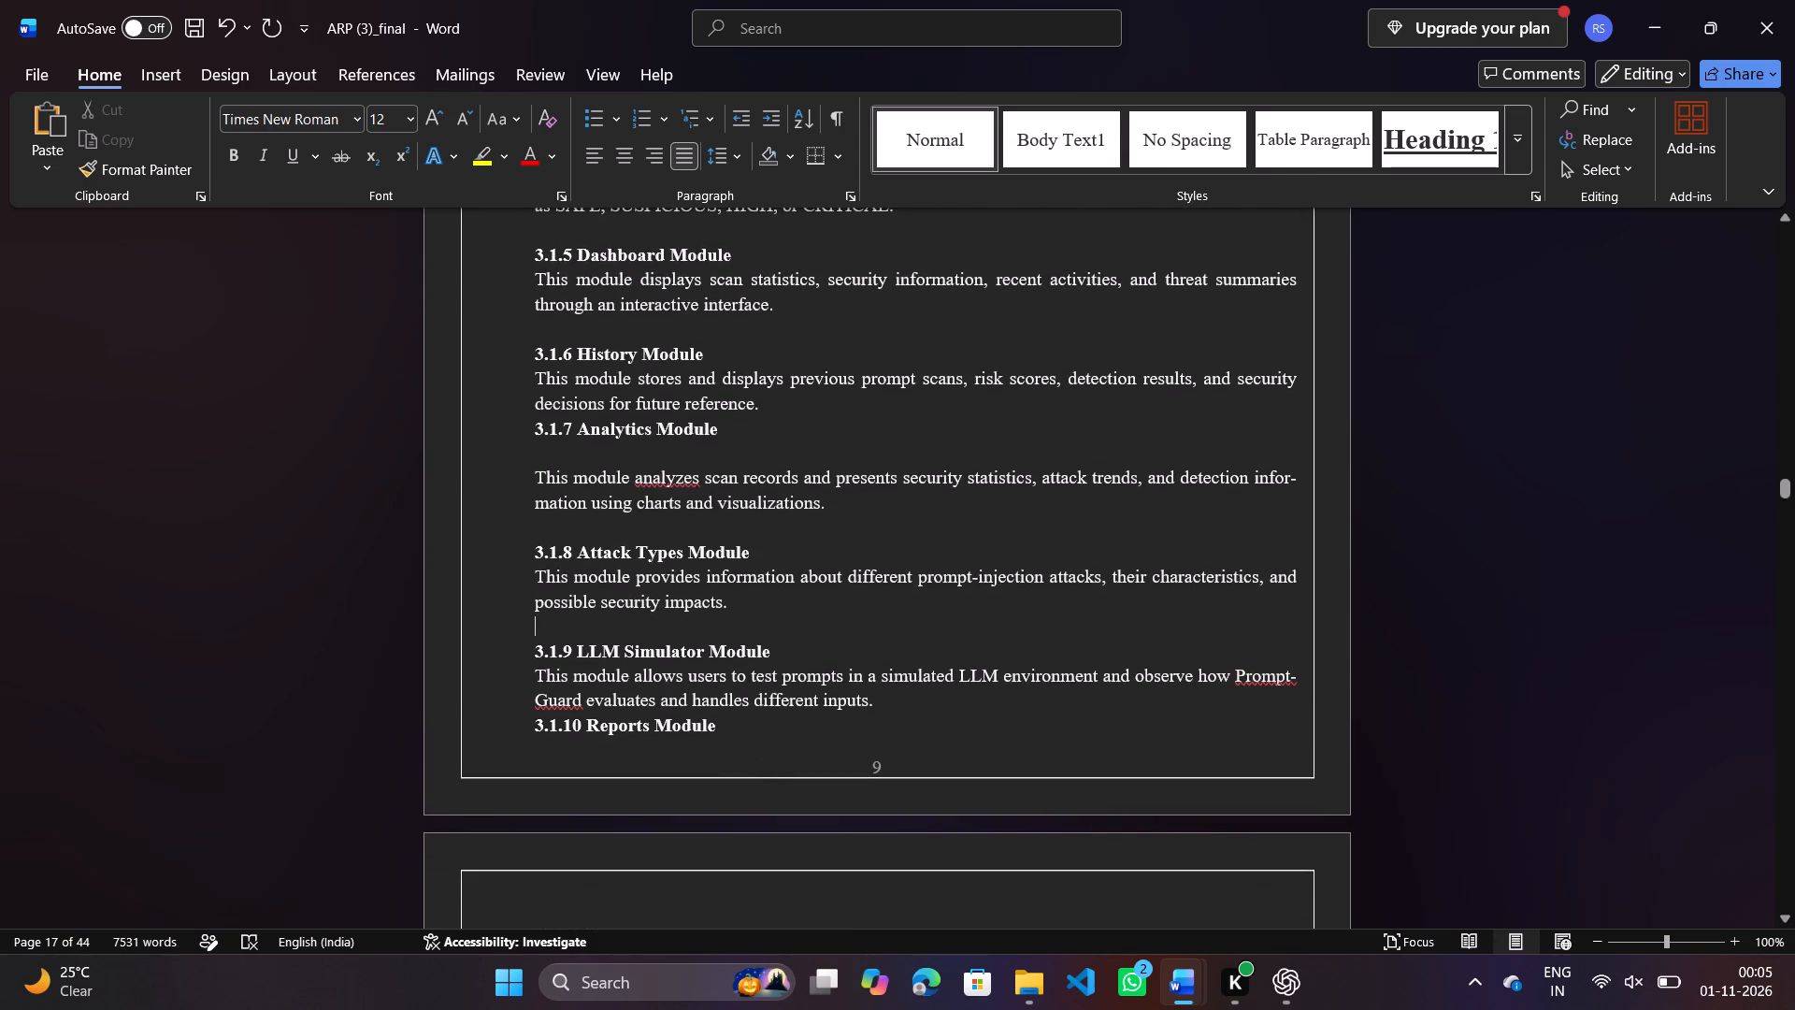
scroll(907, 715, down, 1)
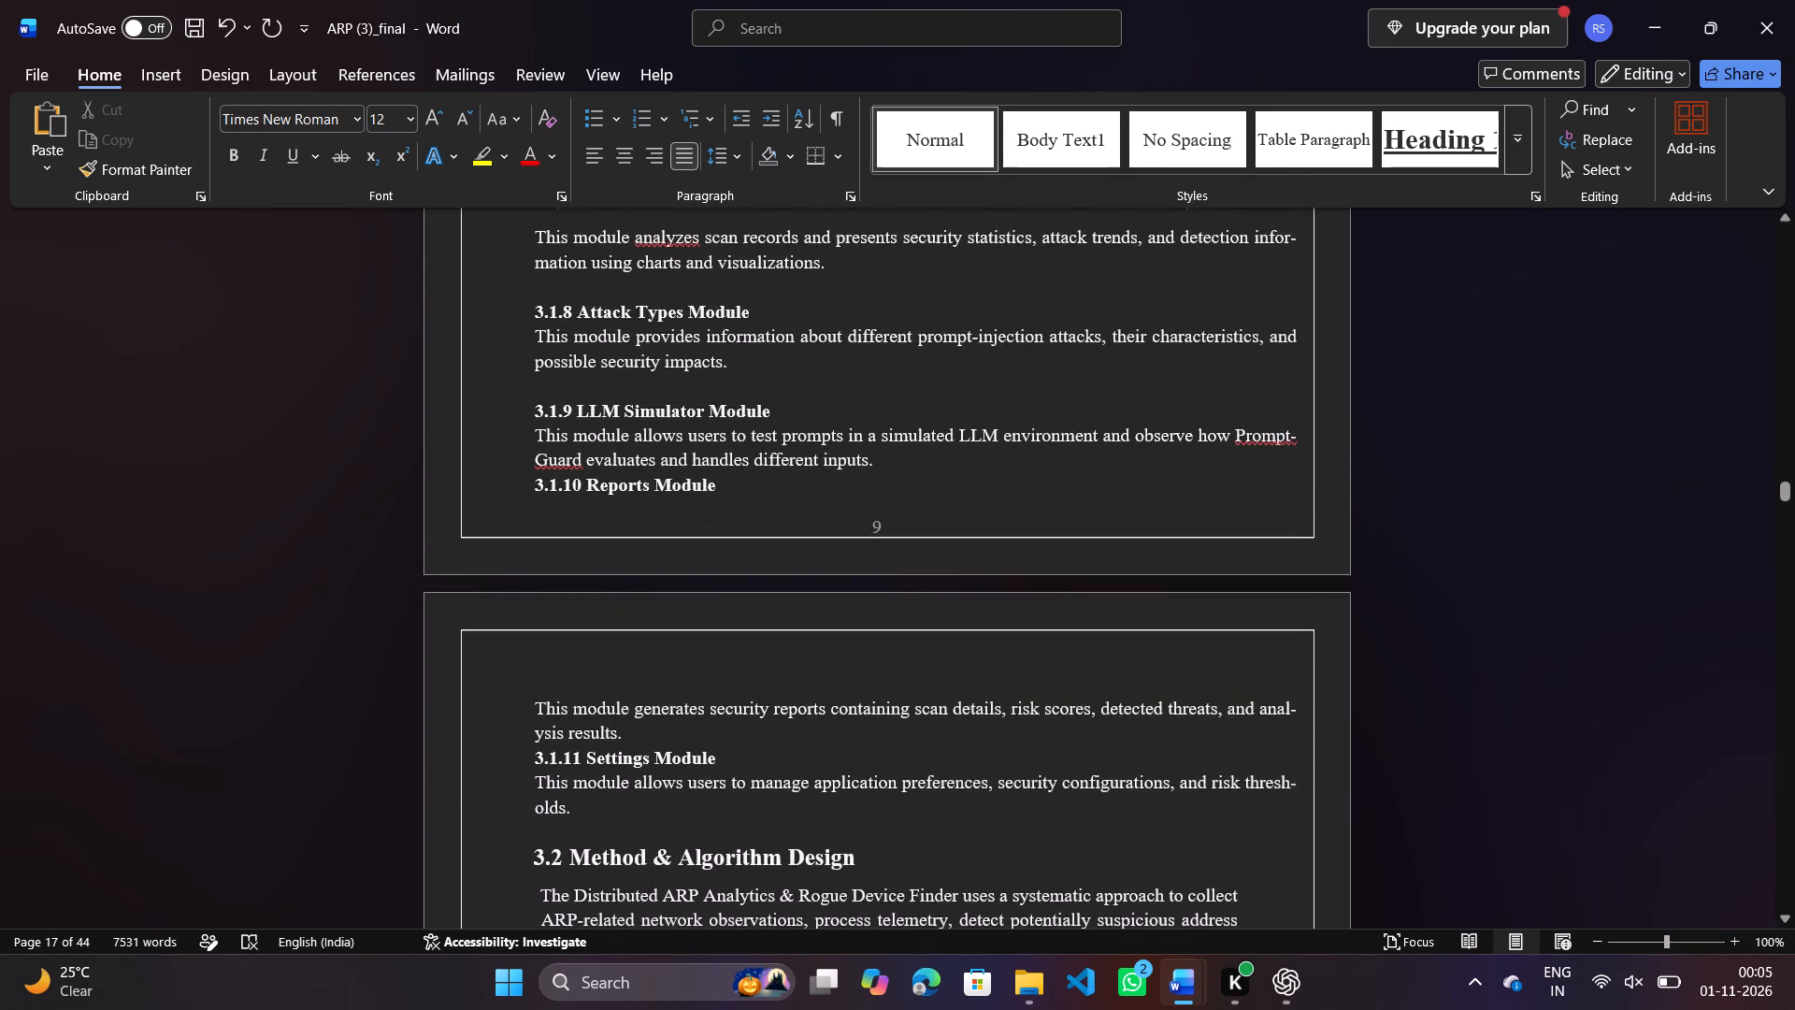
drag(566, 775, 538, 490)
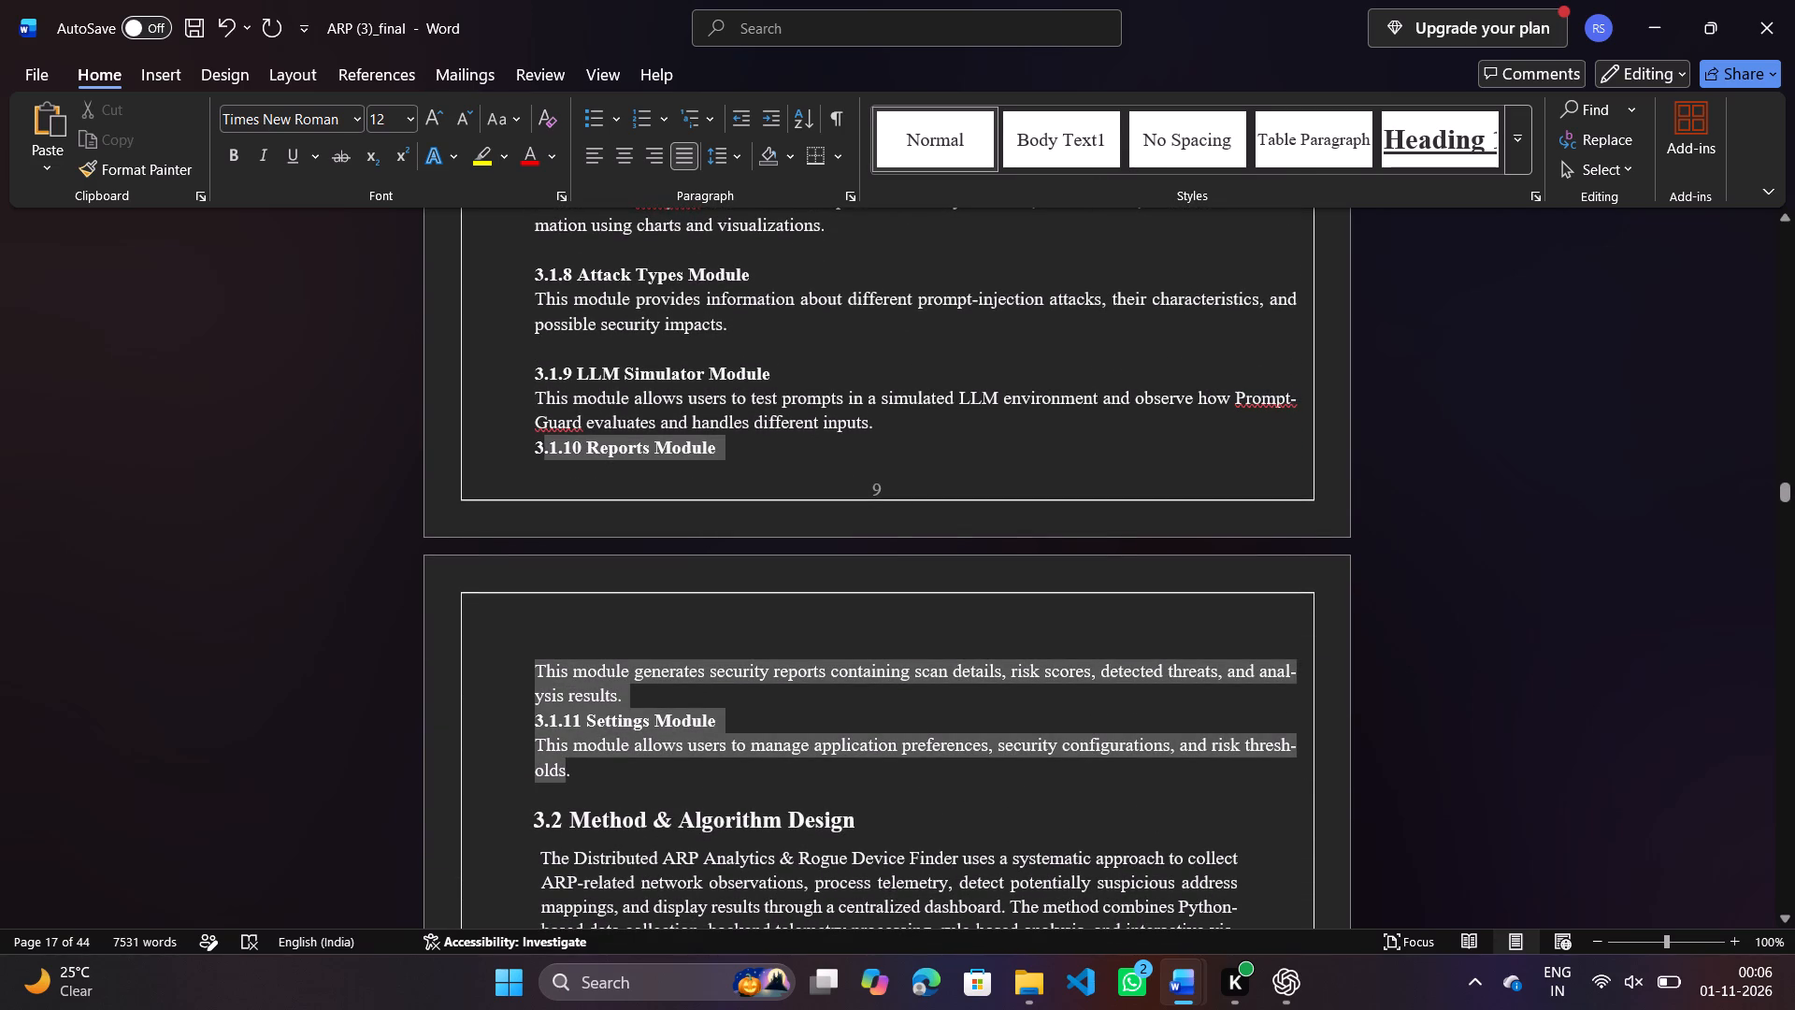
drag(538, 490, 503, 448)
key(BackSpace)
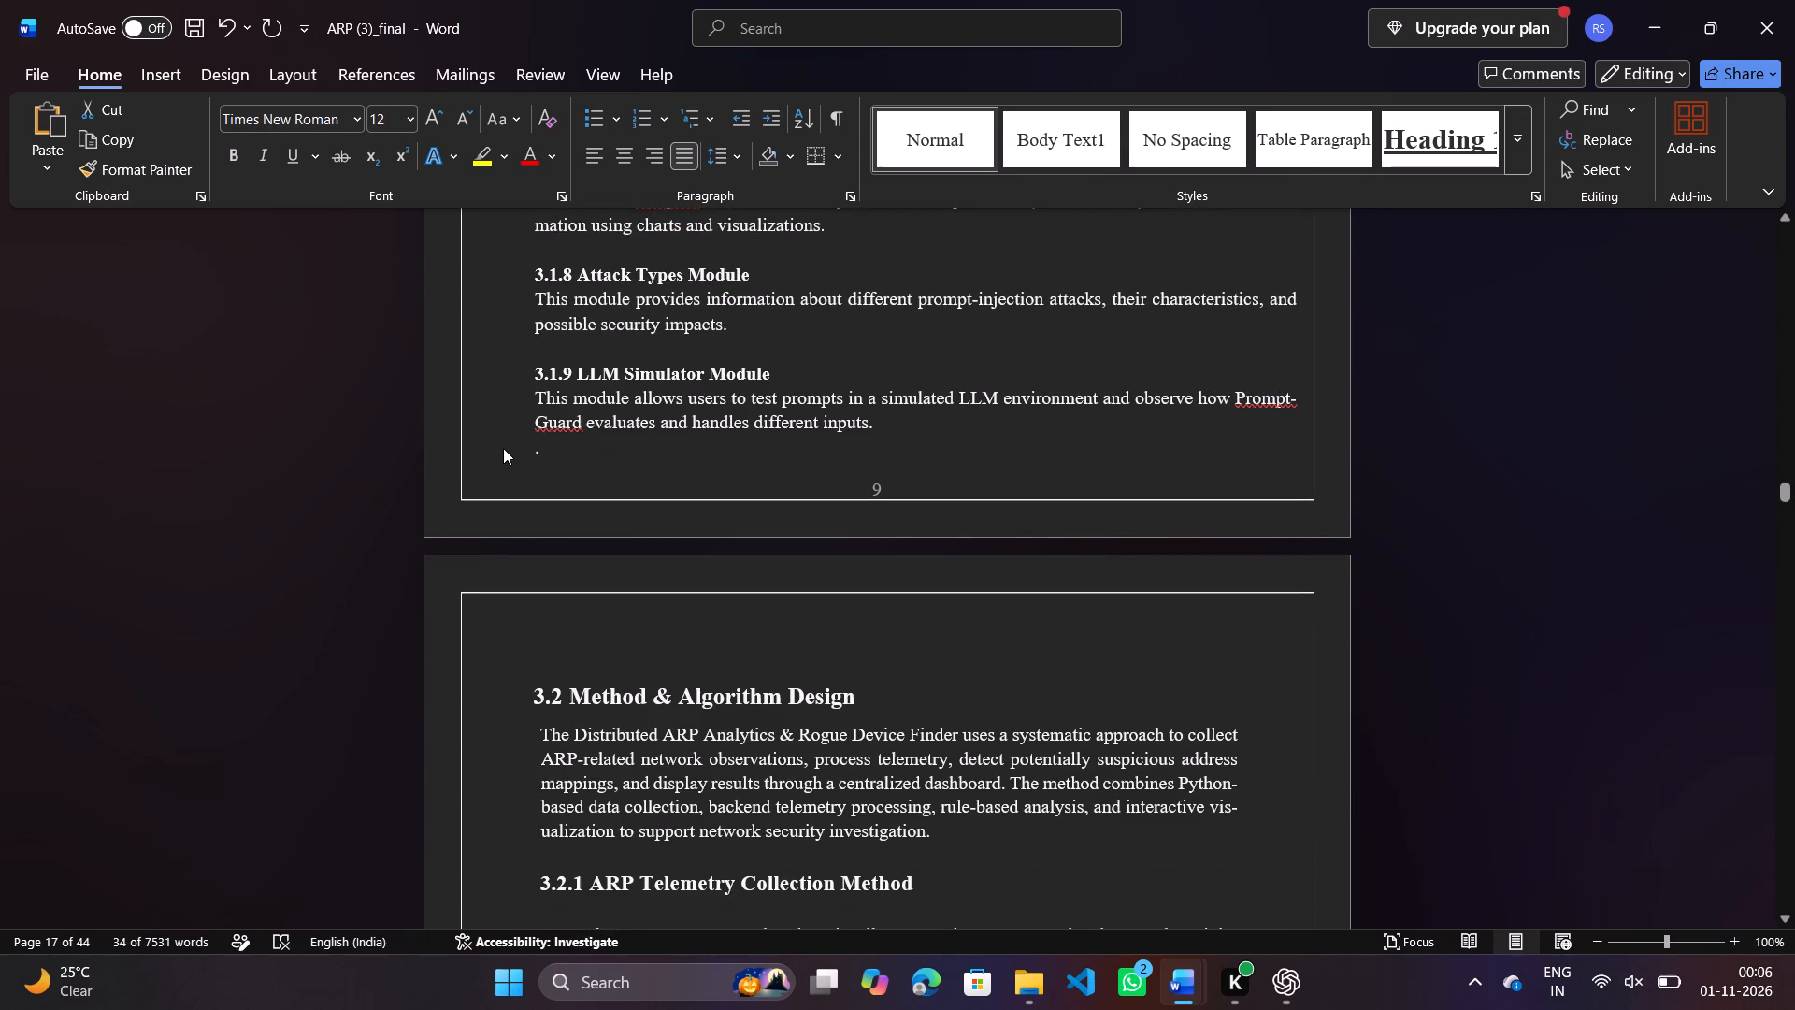
click(536, 673)
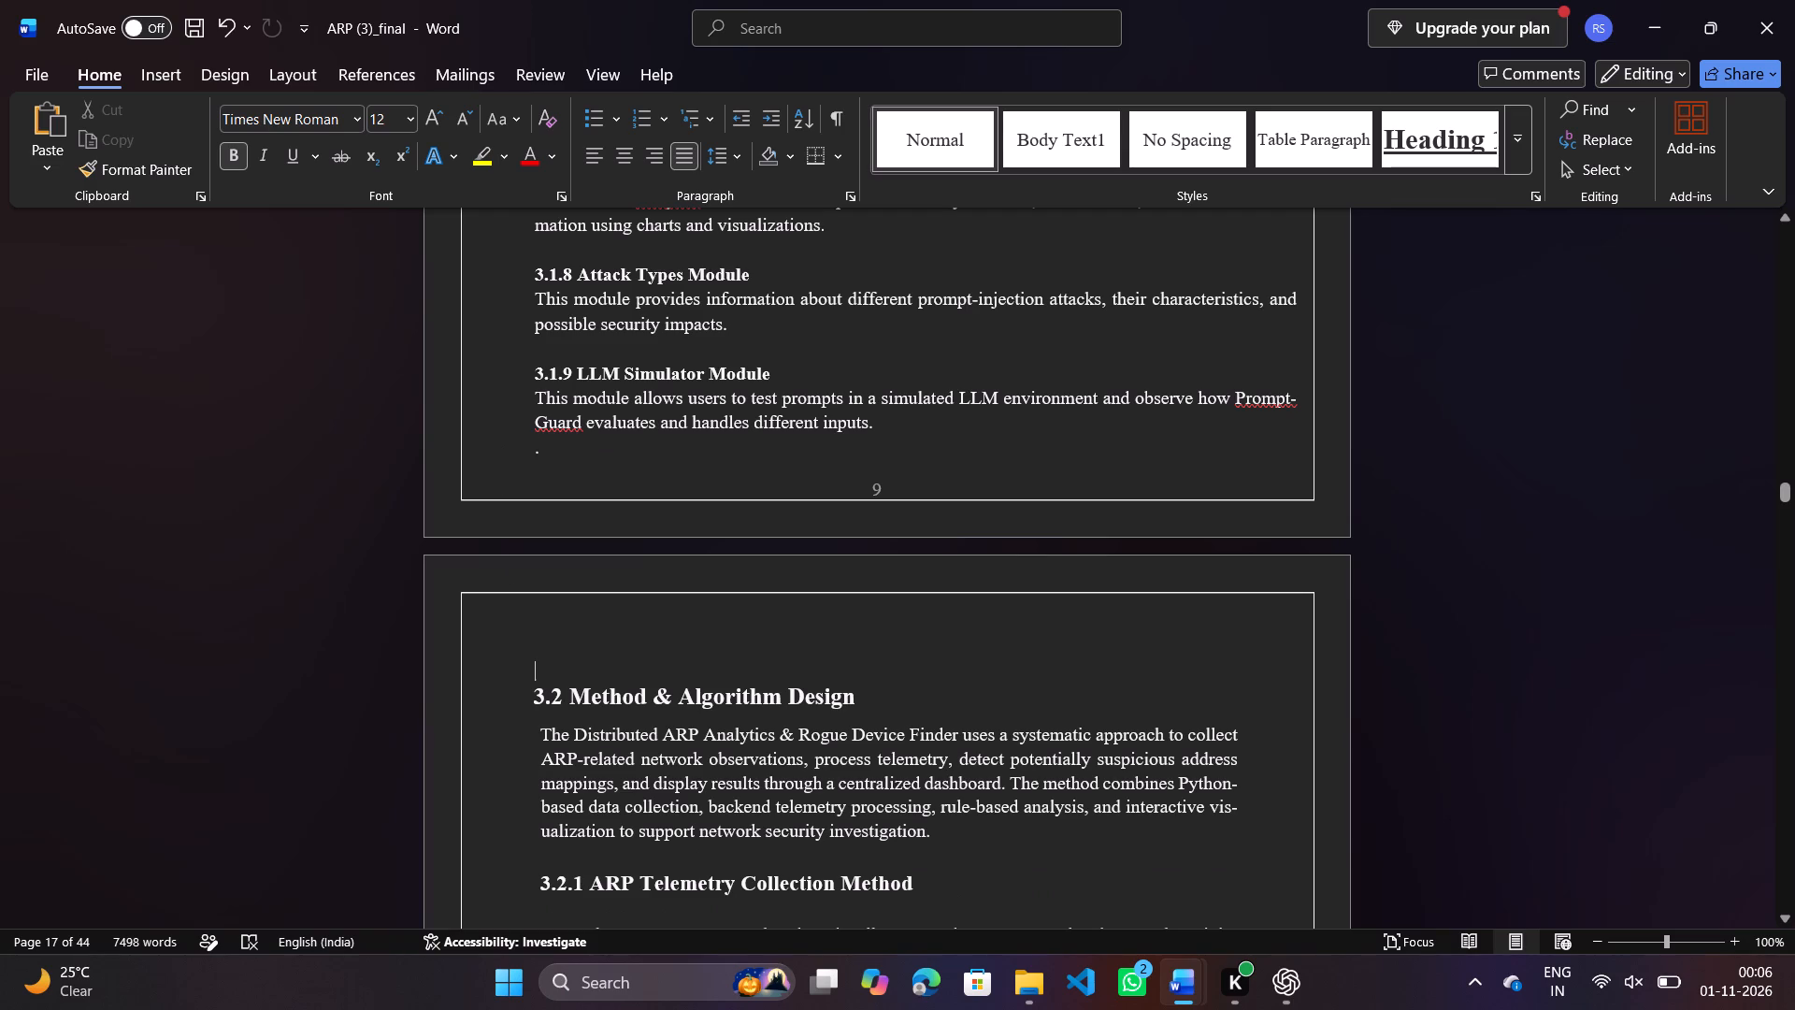
key(BackSpace)
key(BackSpace)
key(BackSpace)
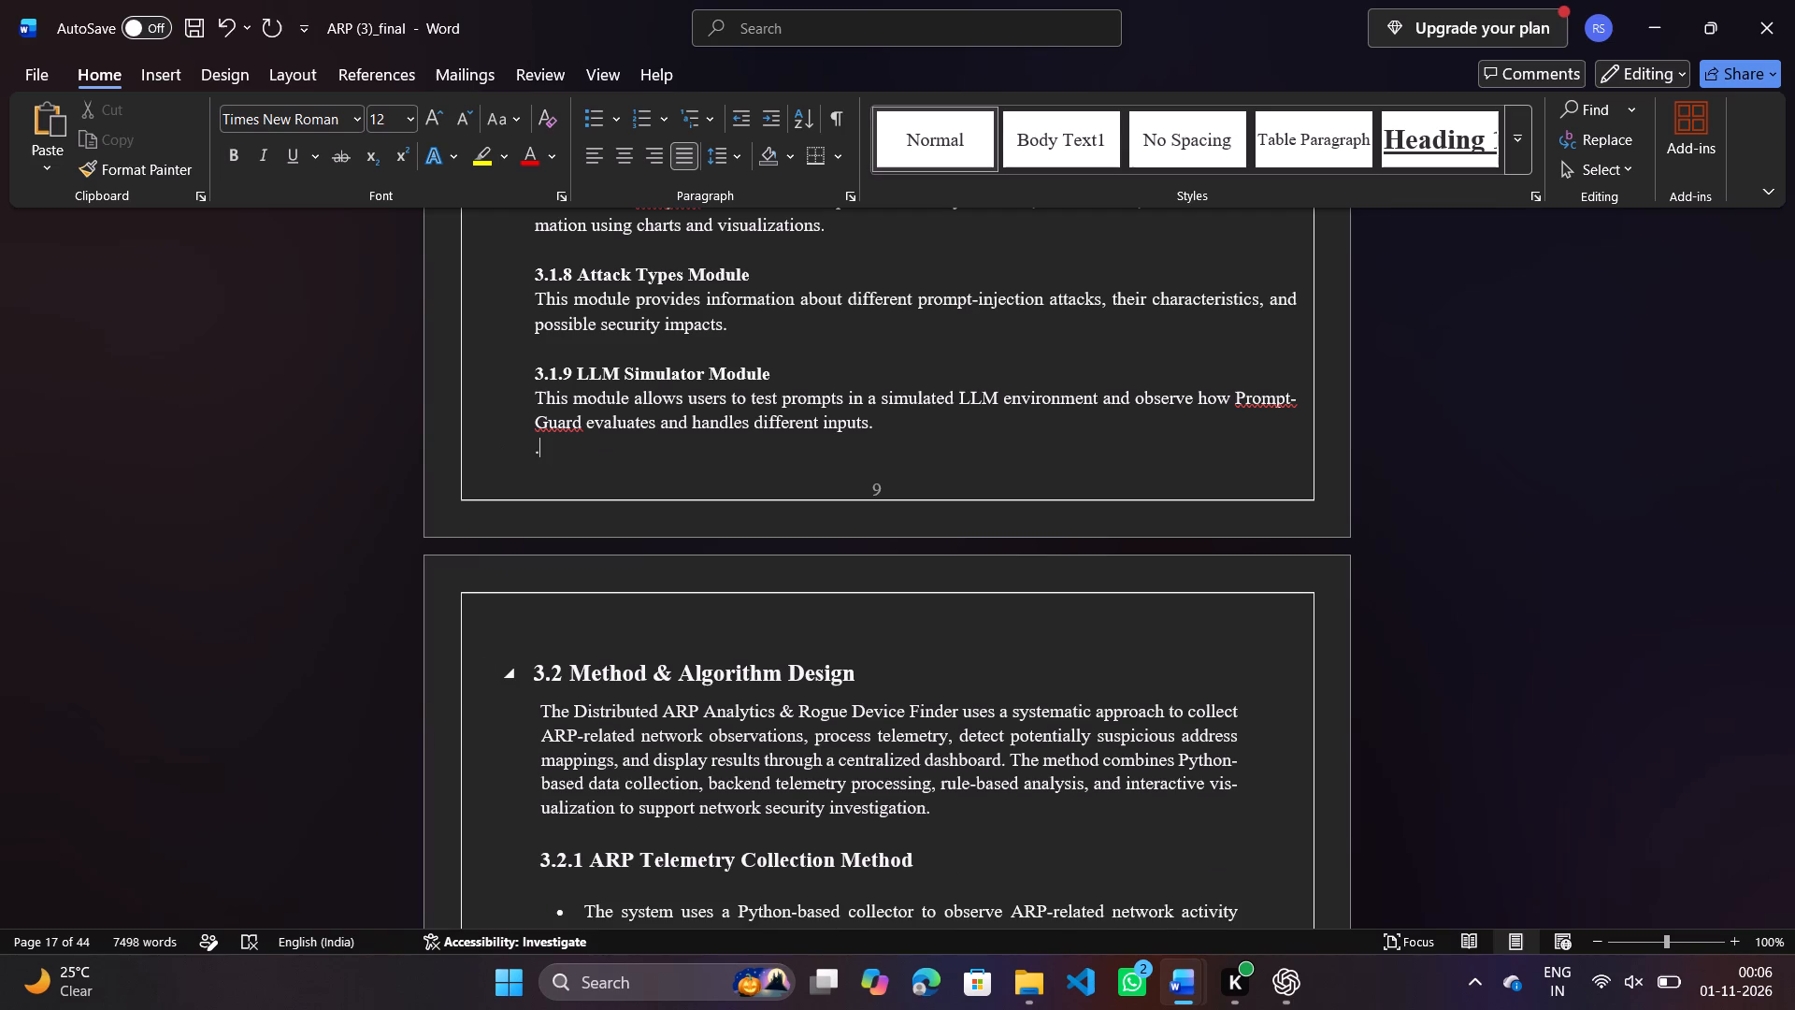
key(BackSpace)
Indent the "ARCHITECTURAL DESIGN" heading by three tab stops so it sits roughly centred beneath "CHAPTER 3".
scroll(633, 693, up, 2)
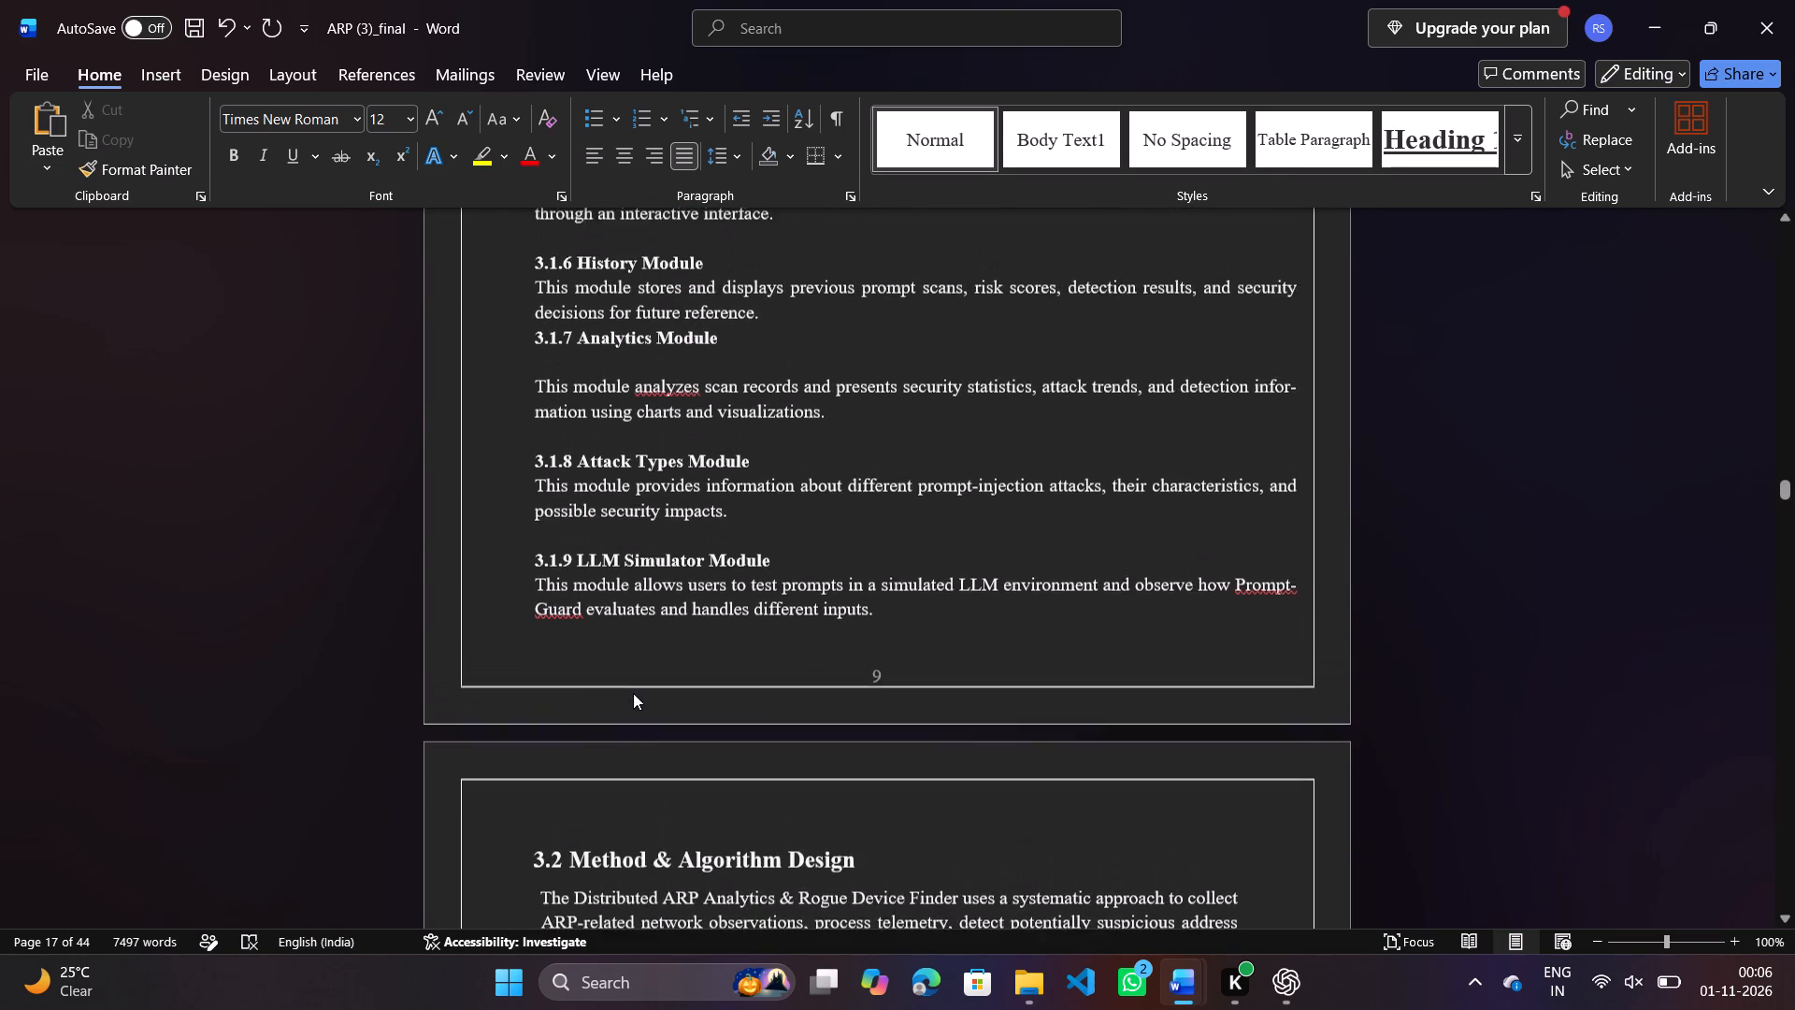
scroll(633, 693, up, 2)
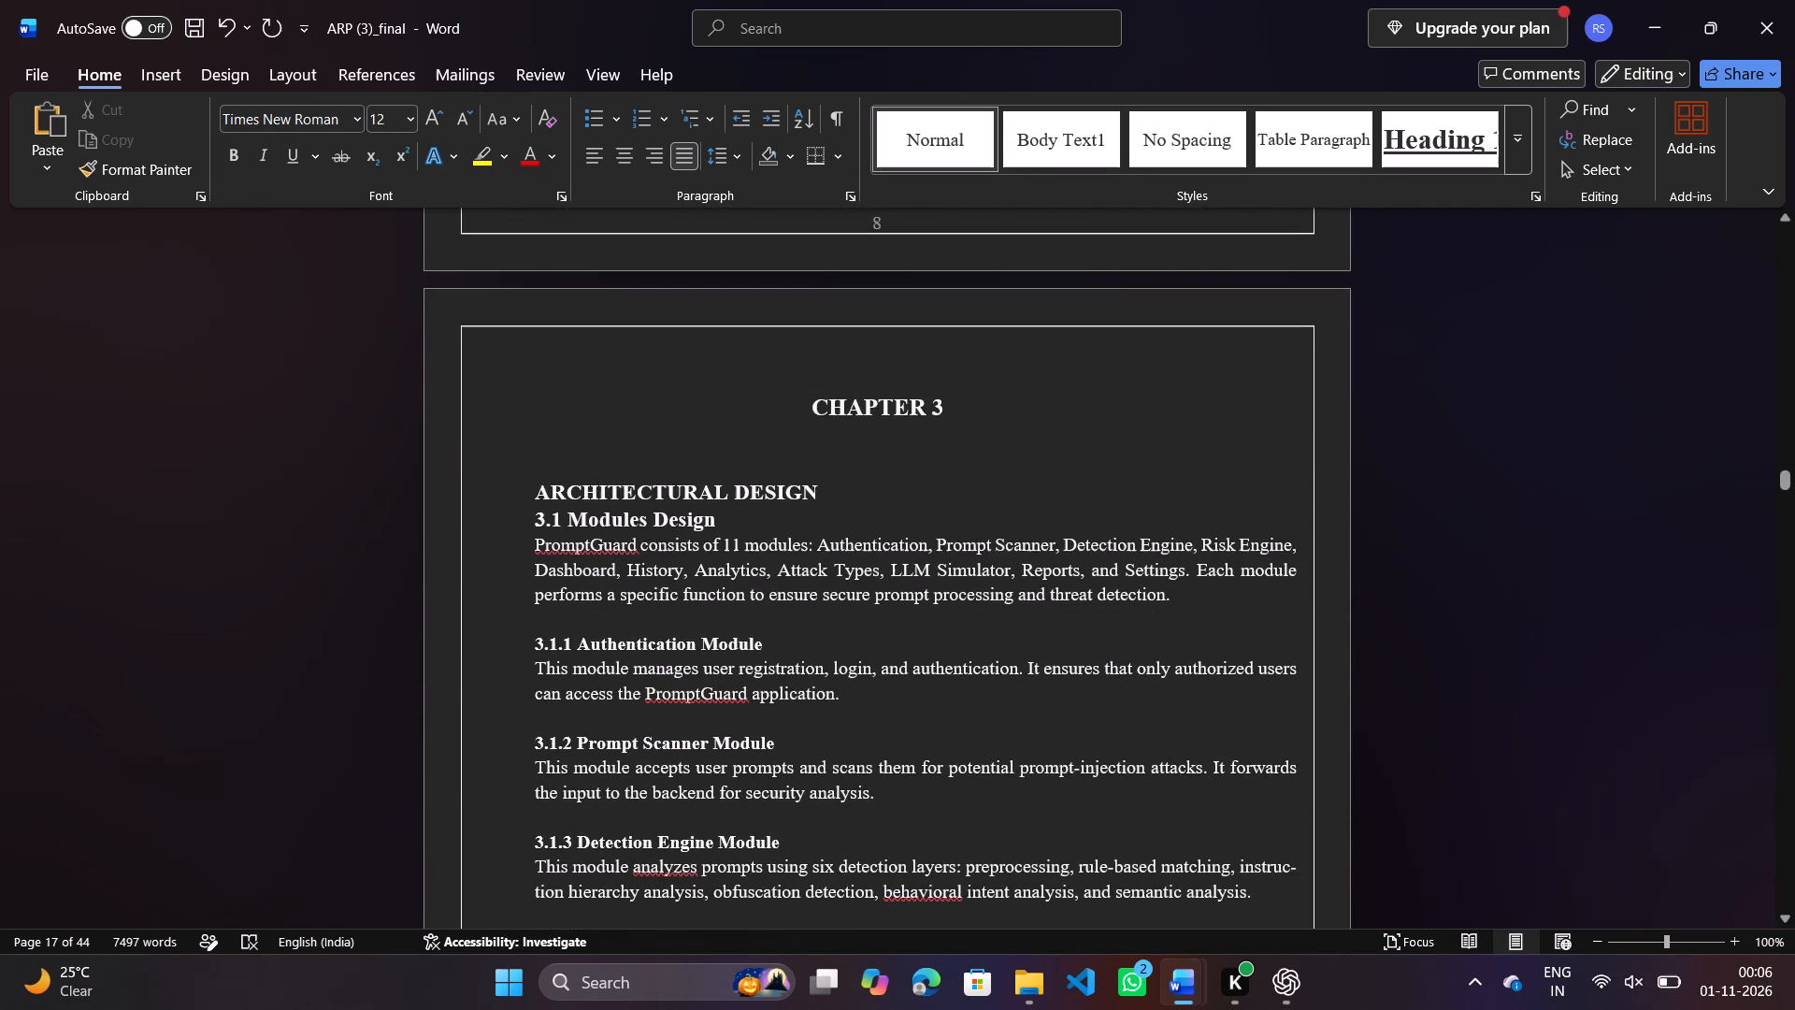
click(540, 483)
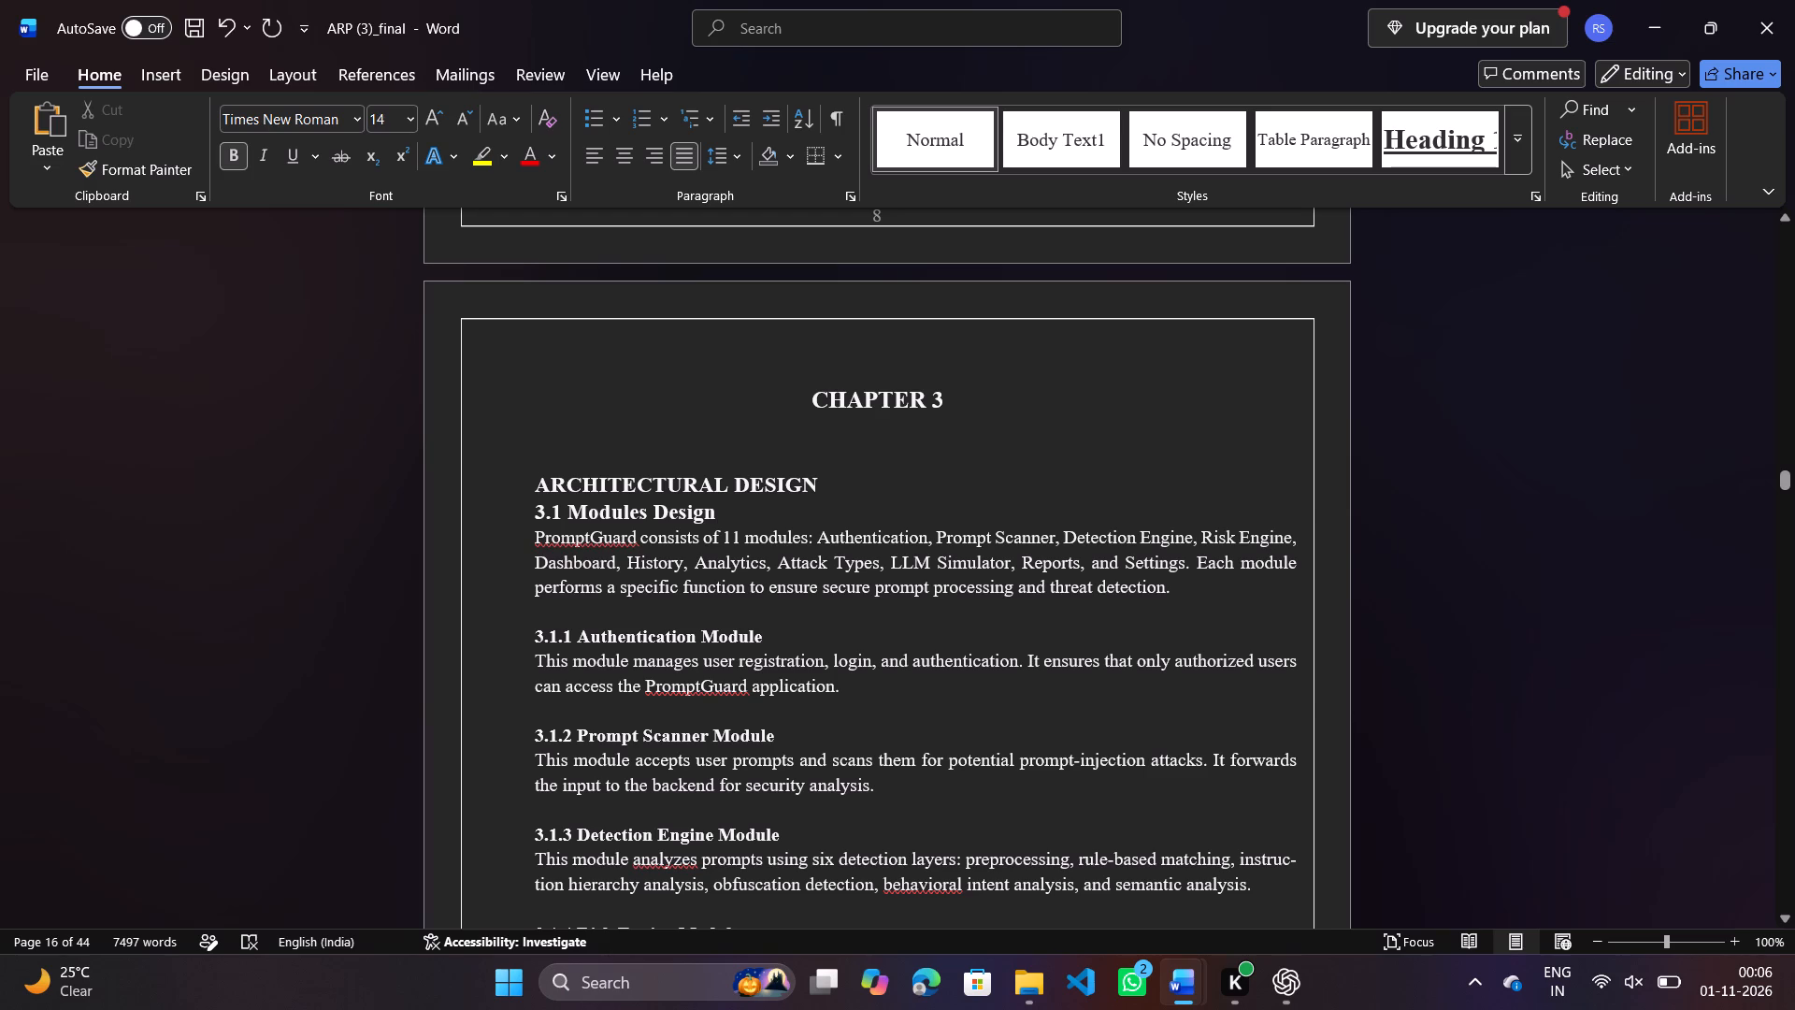
key(Tab)
key(Tab)
key(Tab)
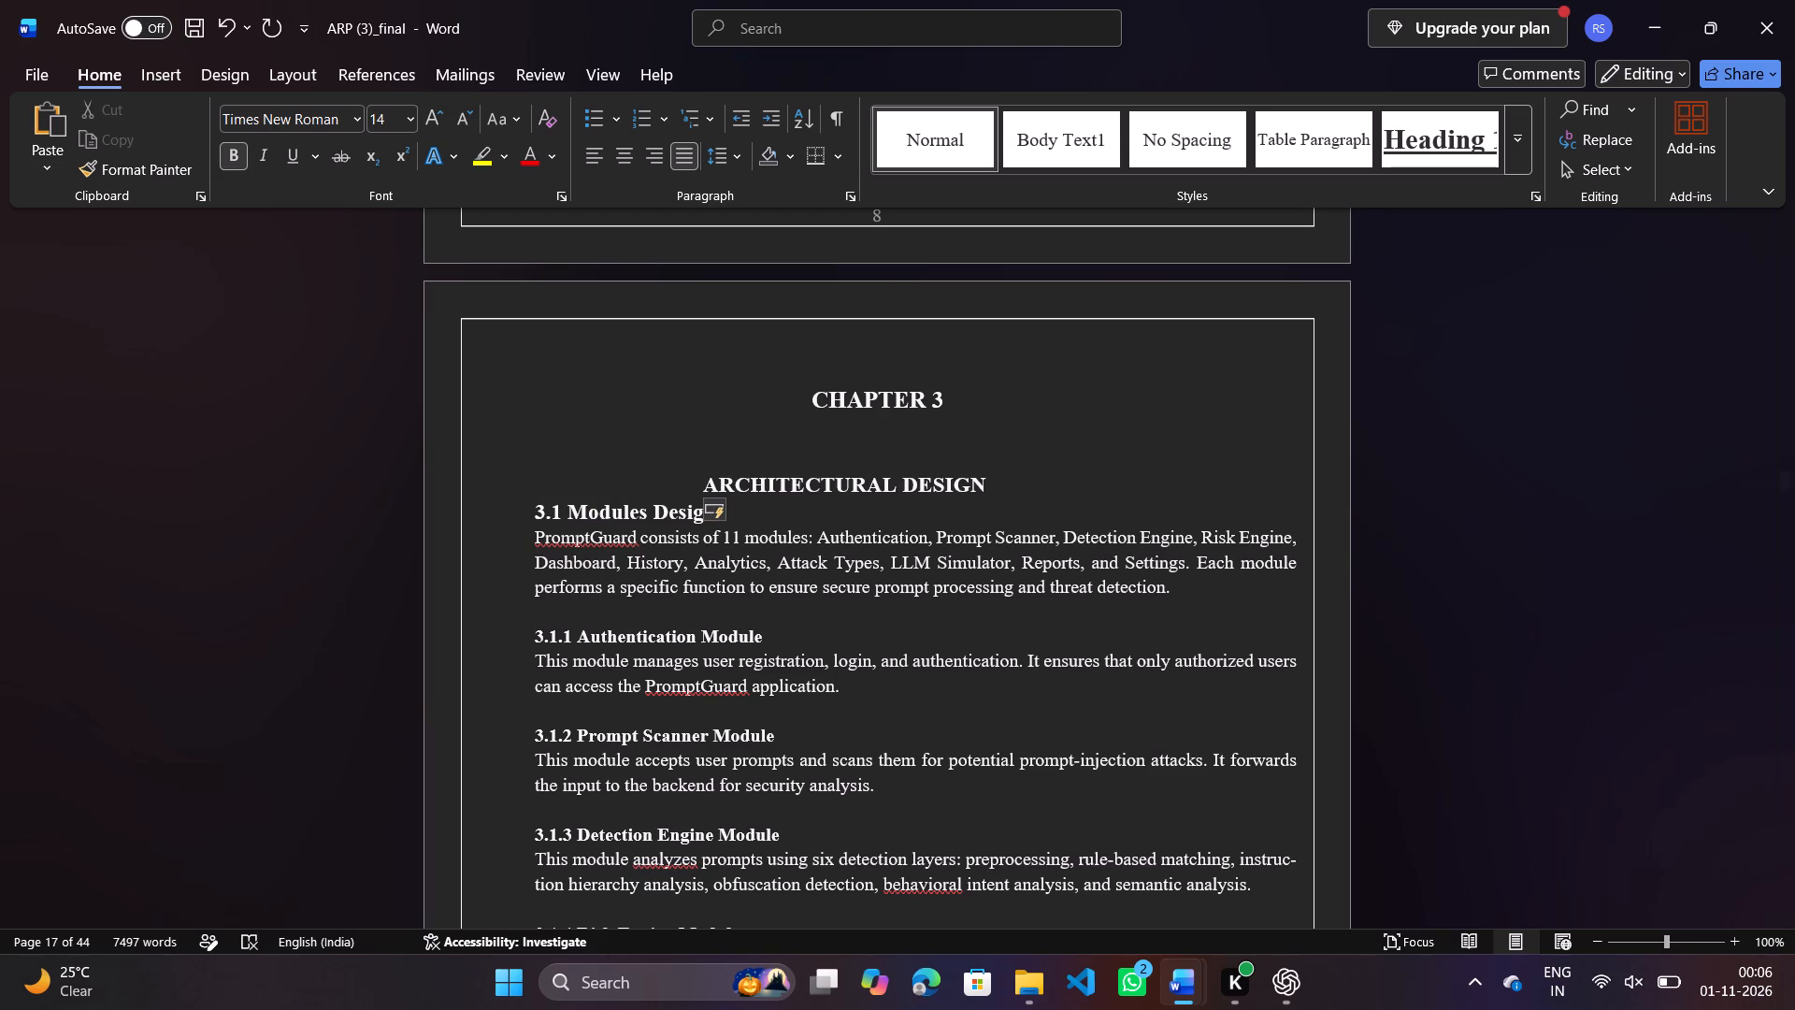
click(711, 459)
Remove the blank line between "CHAPTER 3" and "ARCHITECTURAL DESIGN", and insert one between "ARCHITECTURAL DESIGN" and "3.1 Modules Design".
key(BackSpace)
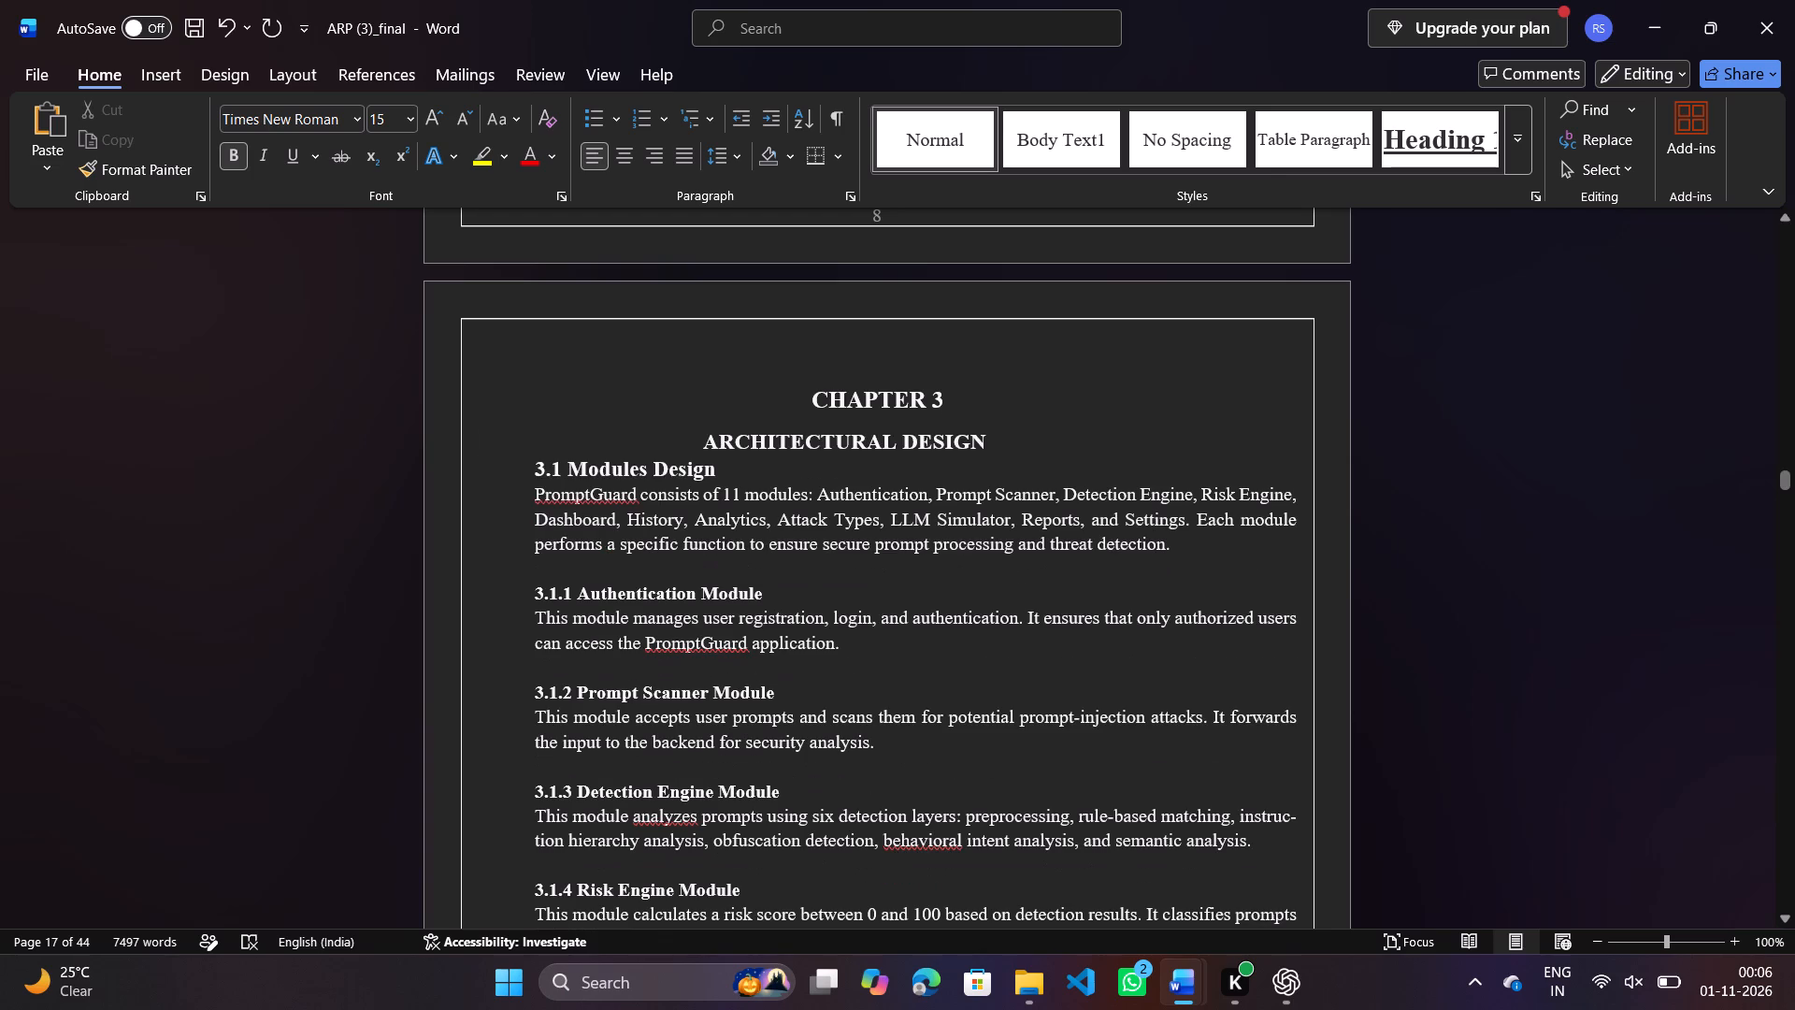
click(1014, 441)
key(Return)
Set the line spacing to 1.15 for the whole 3.1 Modules Design section, from its heading through the 3.1.9 LLM Simulator description.
scroll(1014, 441, down, 2)
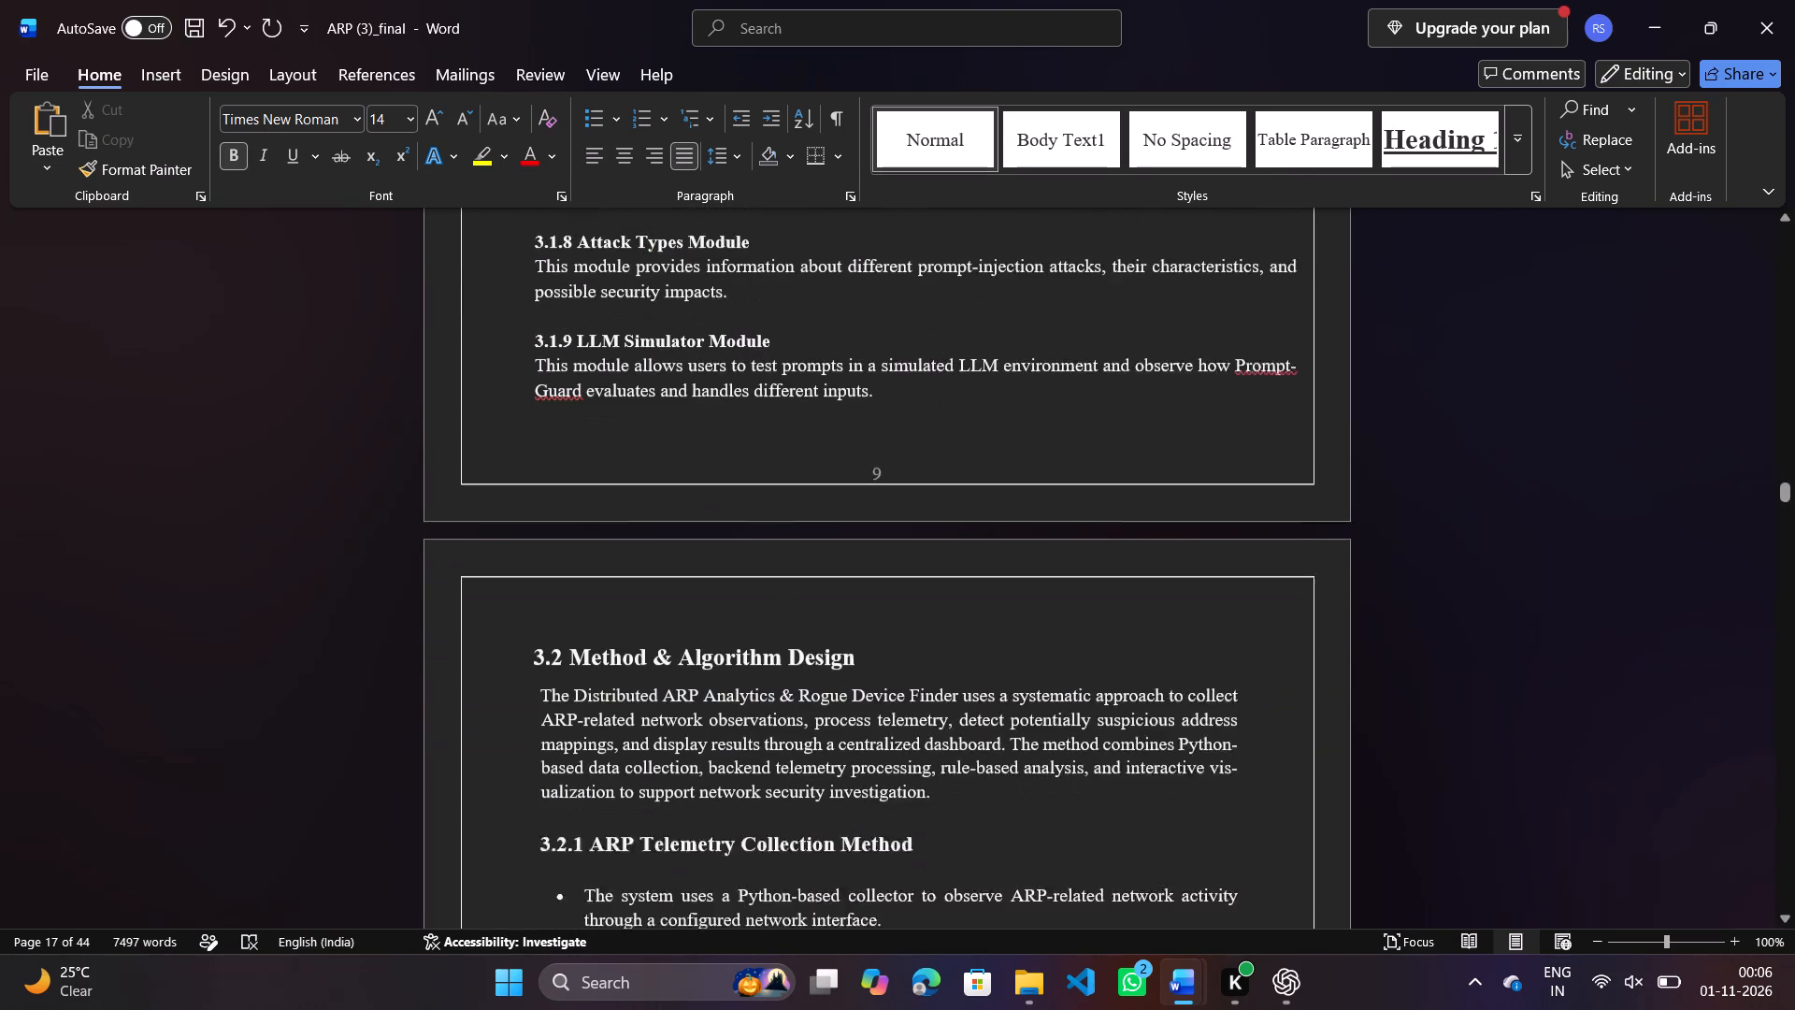
scroll(1014, 441, up, 2)
scroll(1014, 441, down, 1)
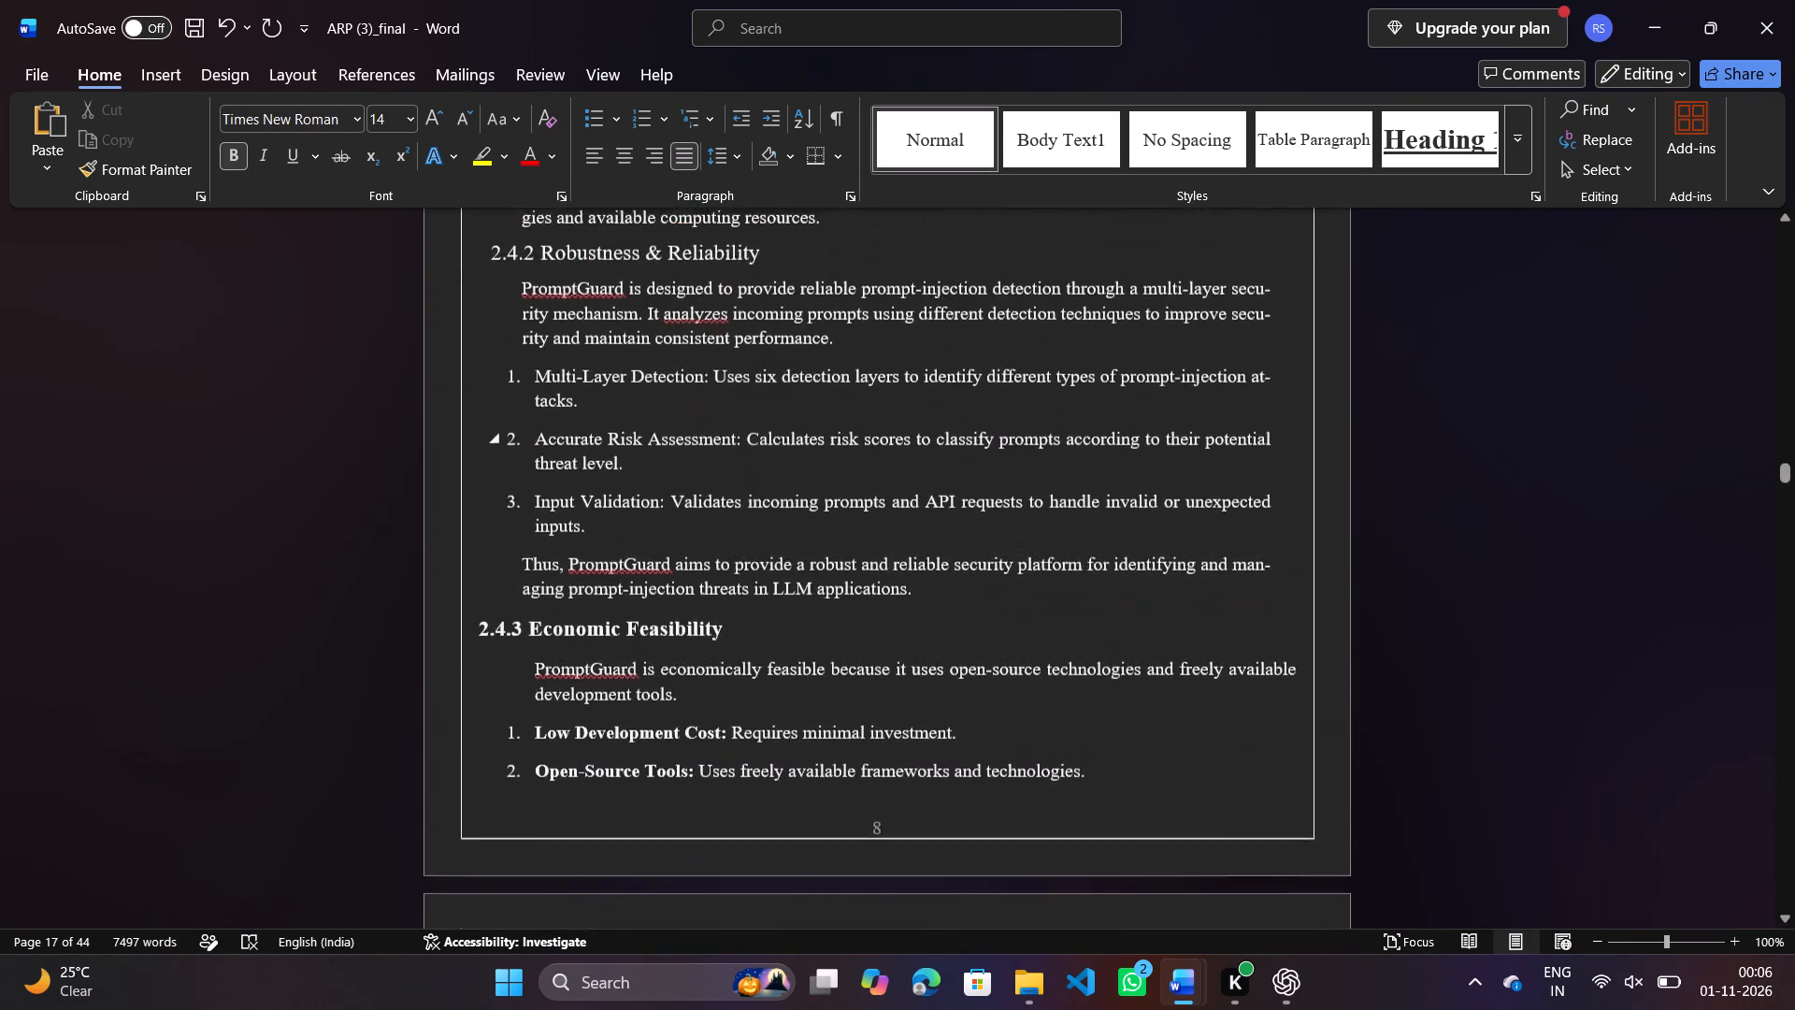
scroll(1014, 441, down, 1)
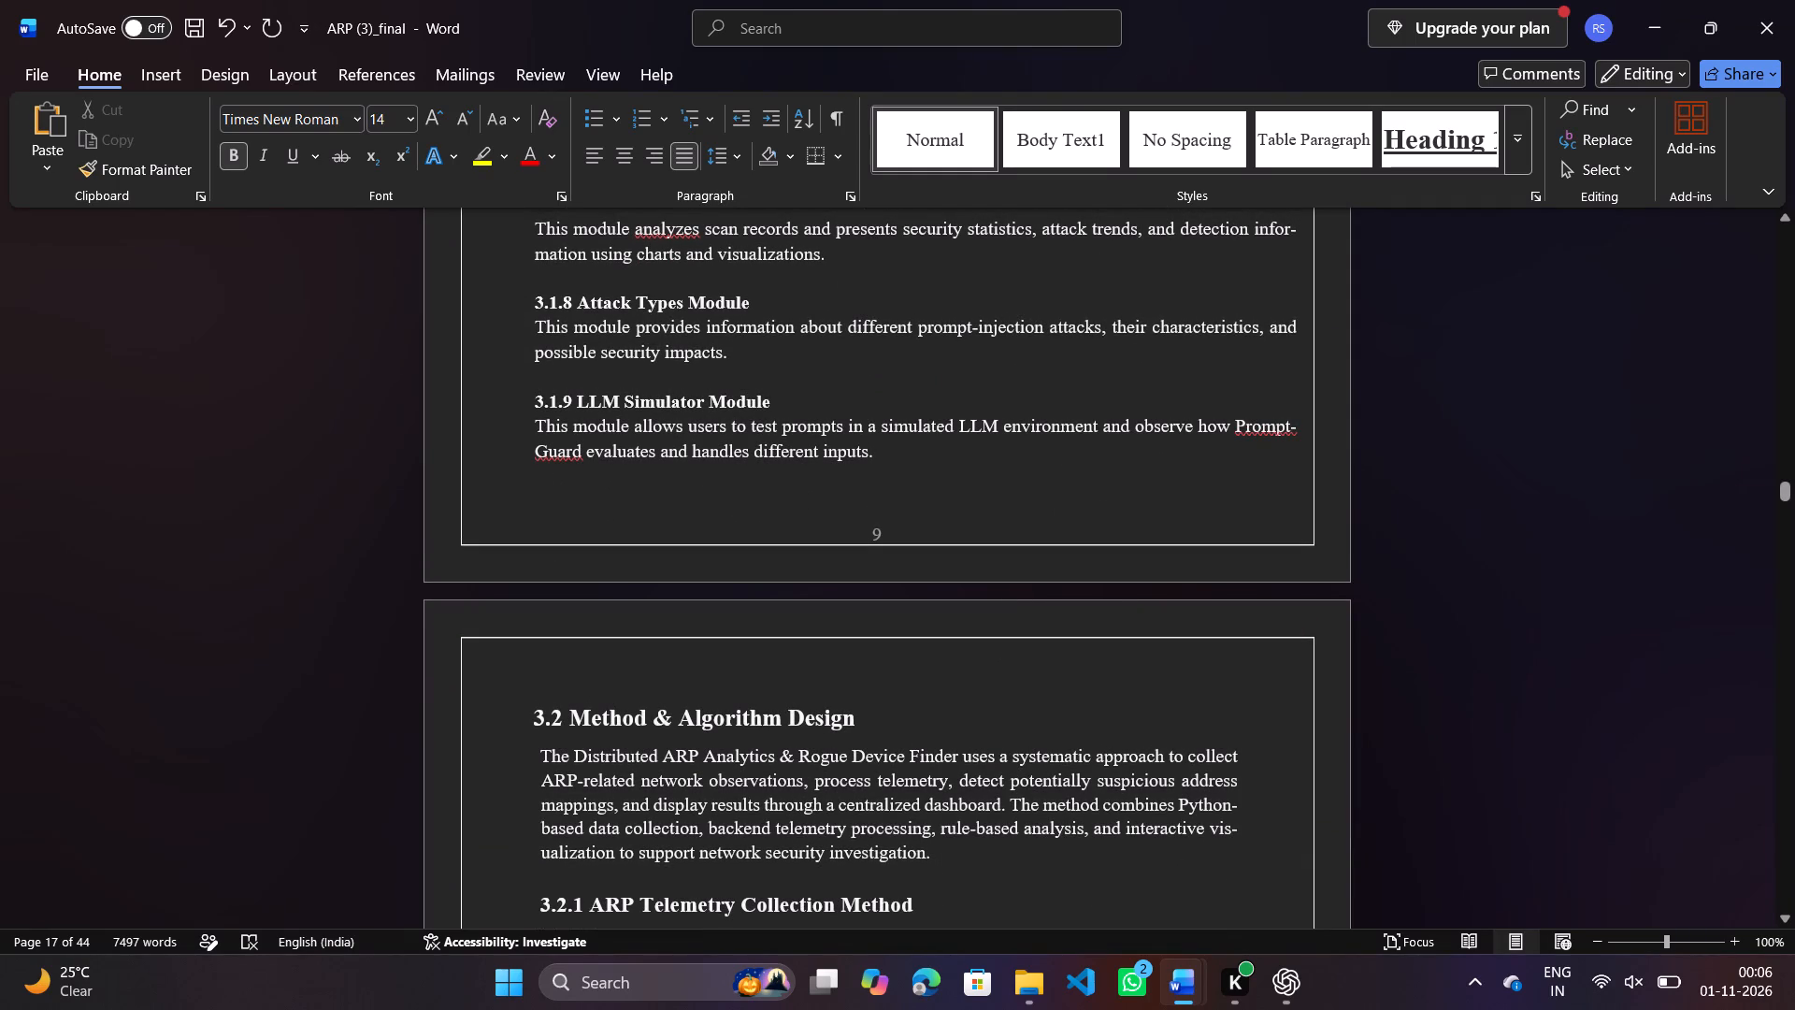
drag(880, 455, 535, 285)
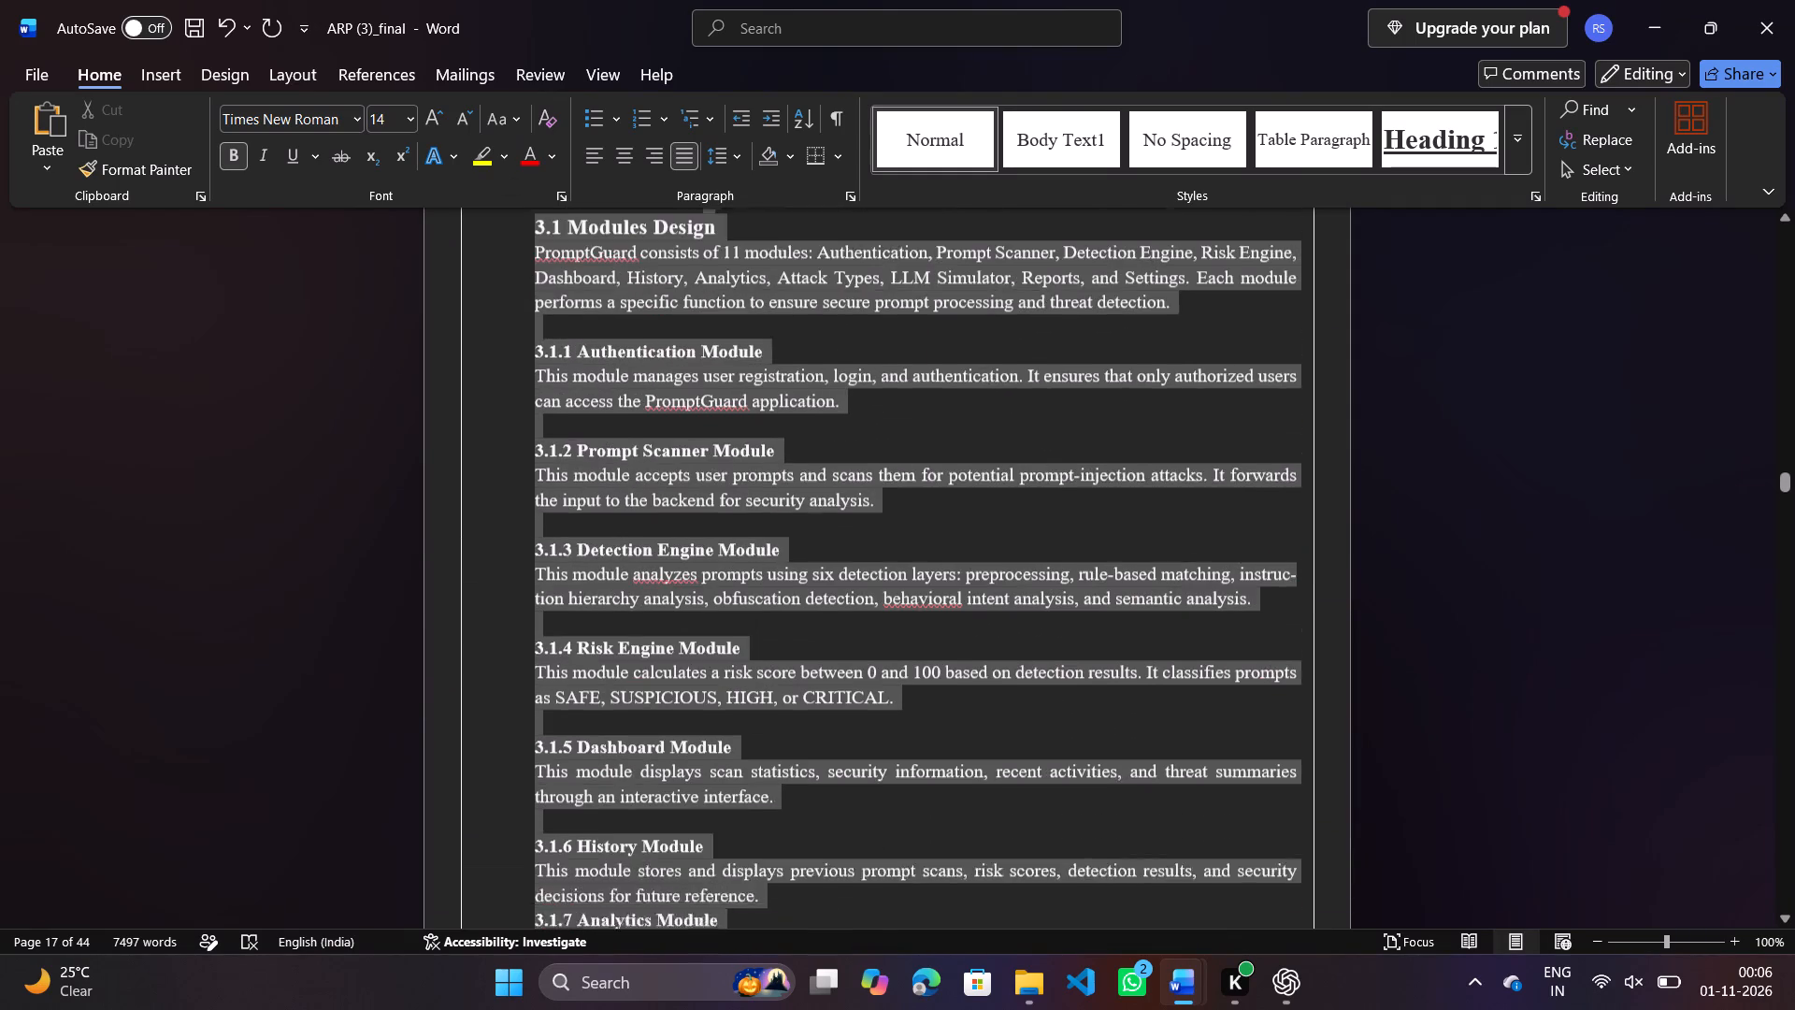
drag(535, 285, 515, 289)
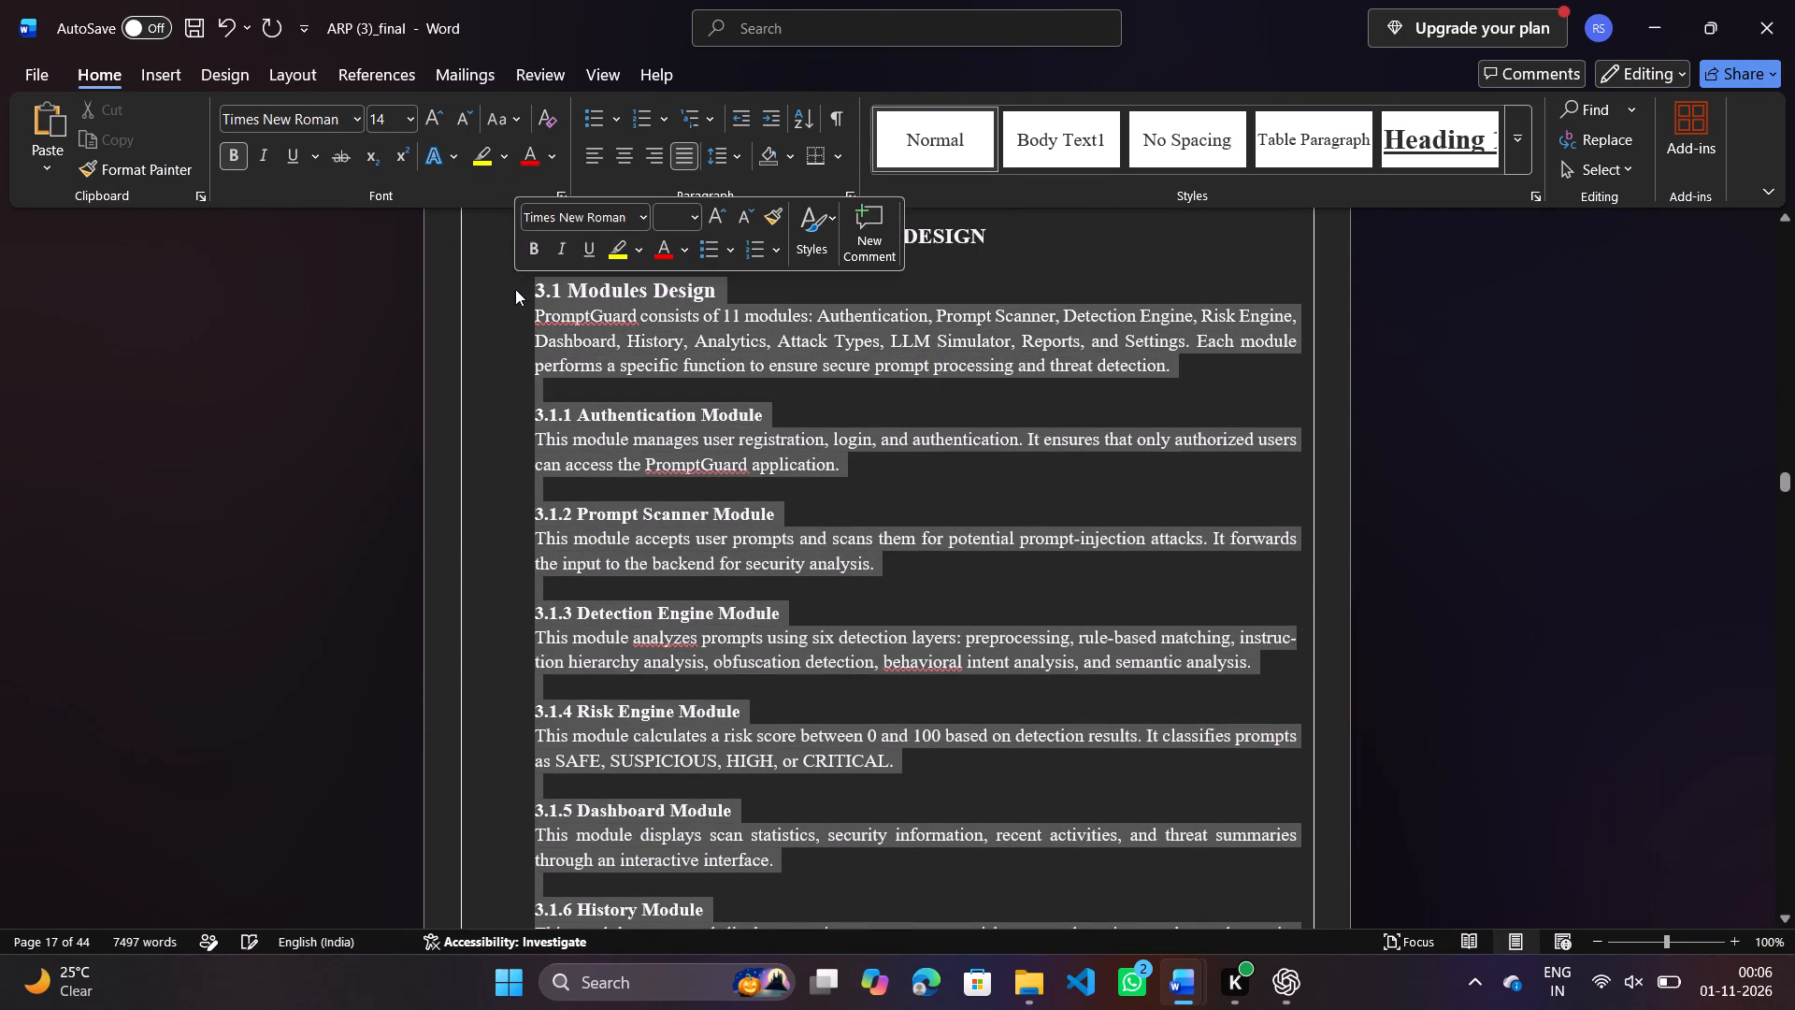
click(732, 154)
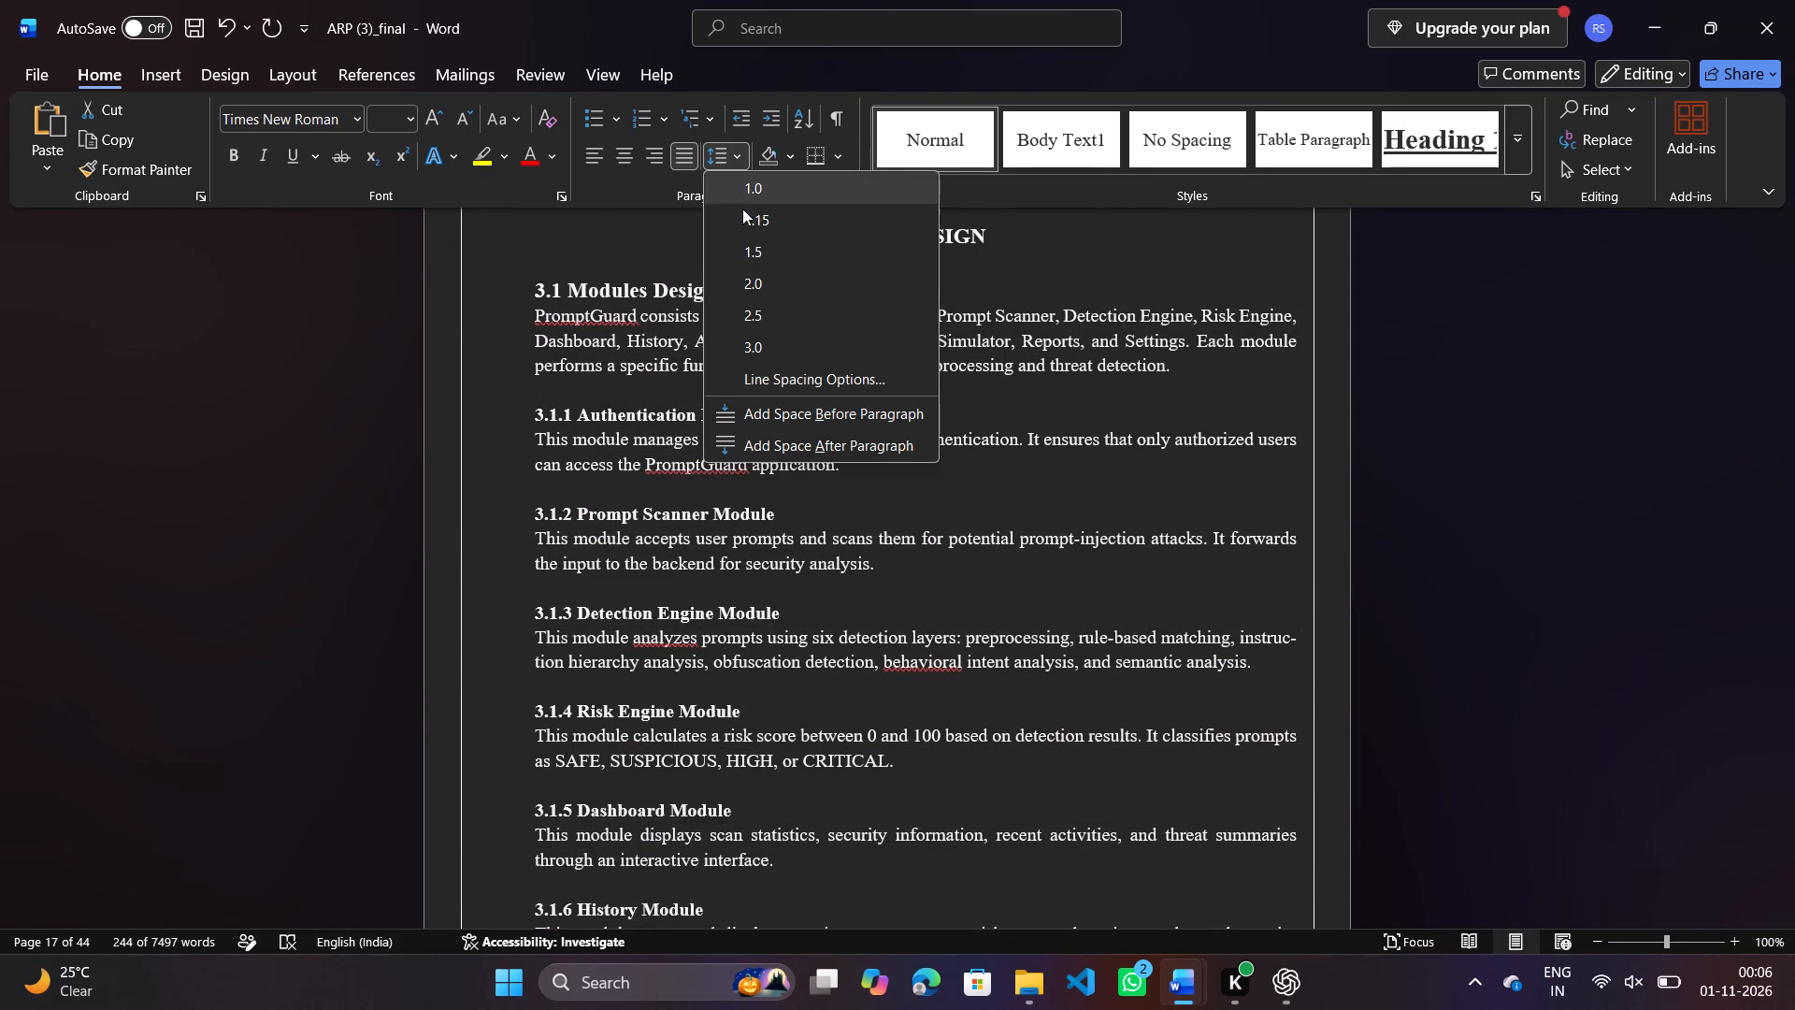
click(746, 218)
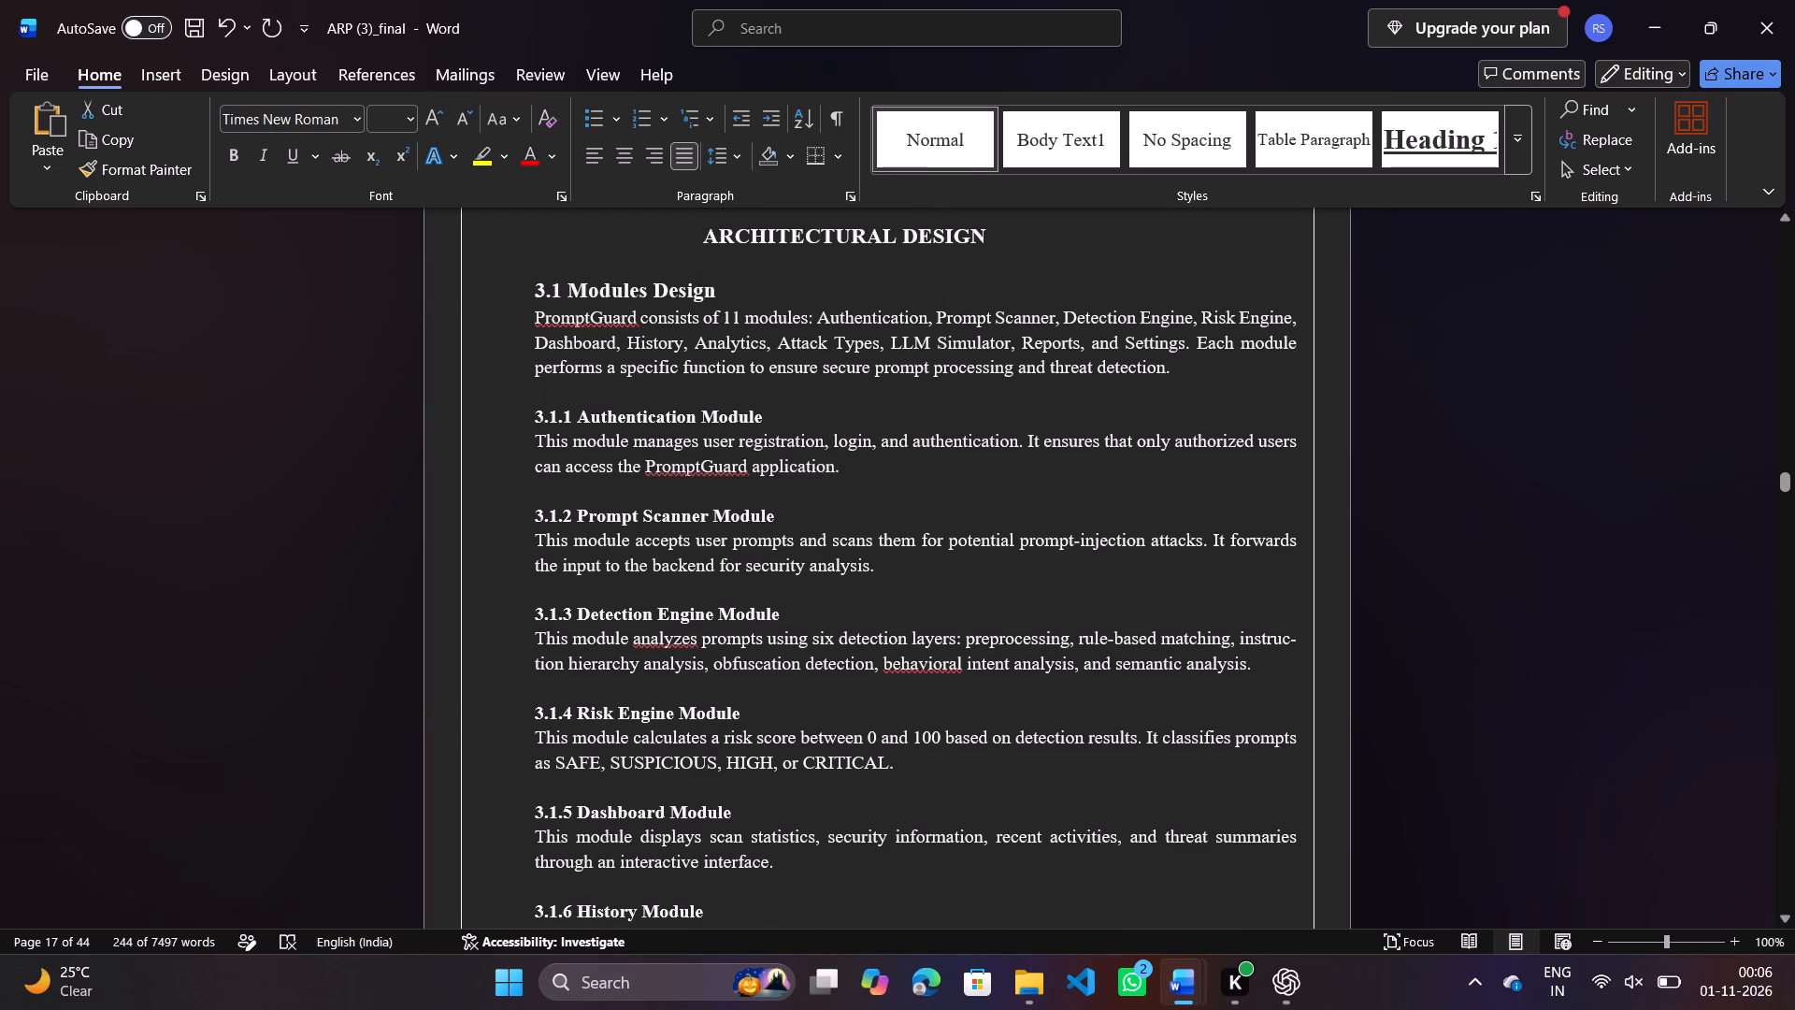
click(731, 145)
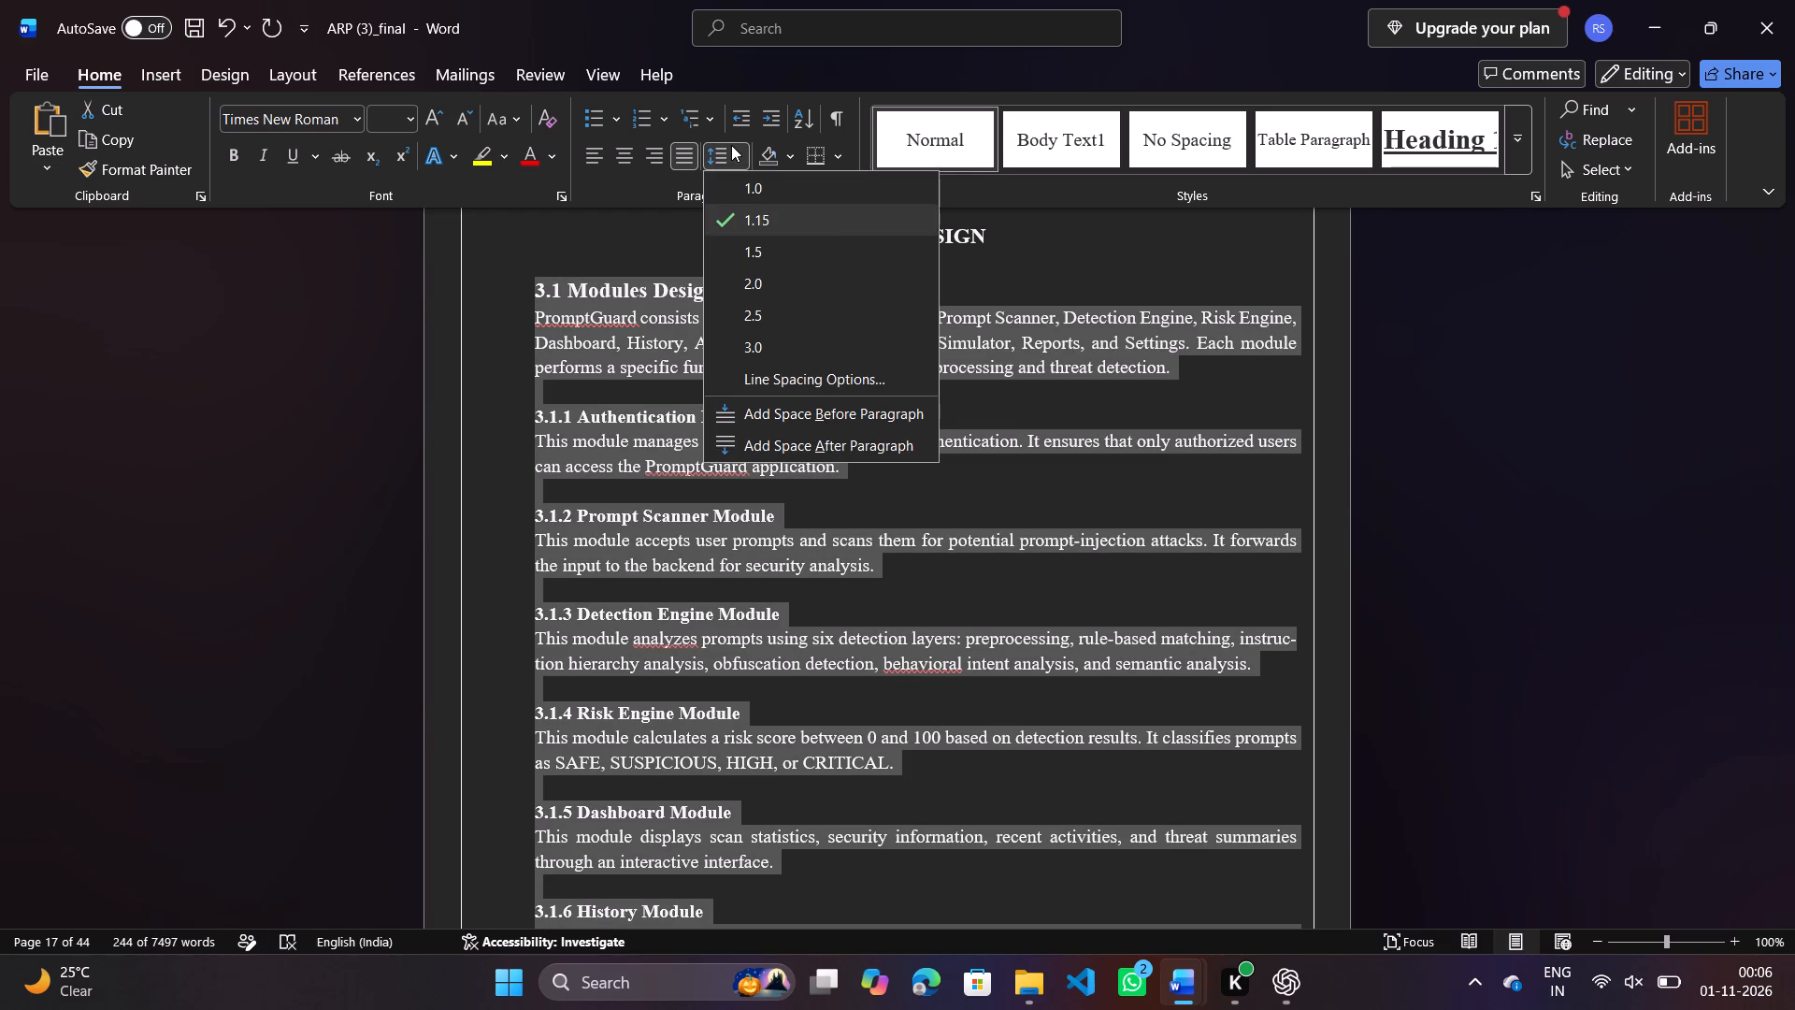
click(551, 245)
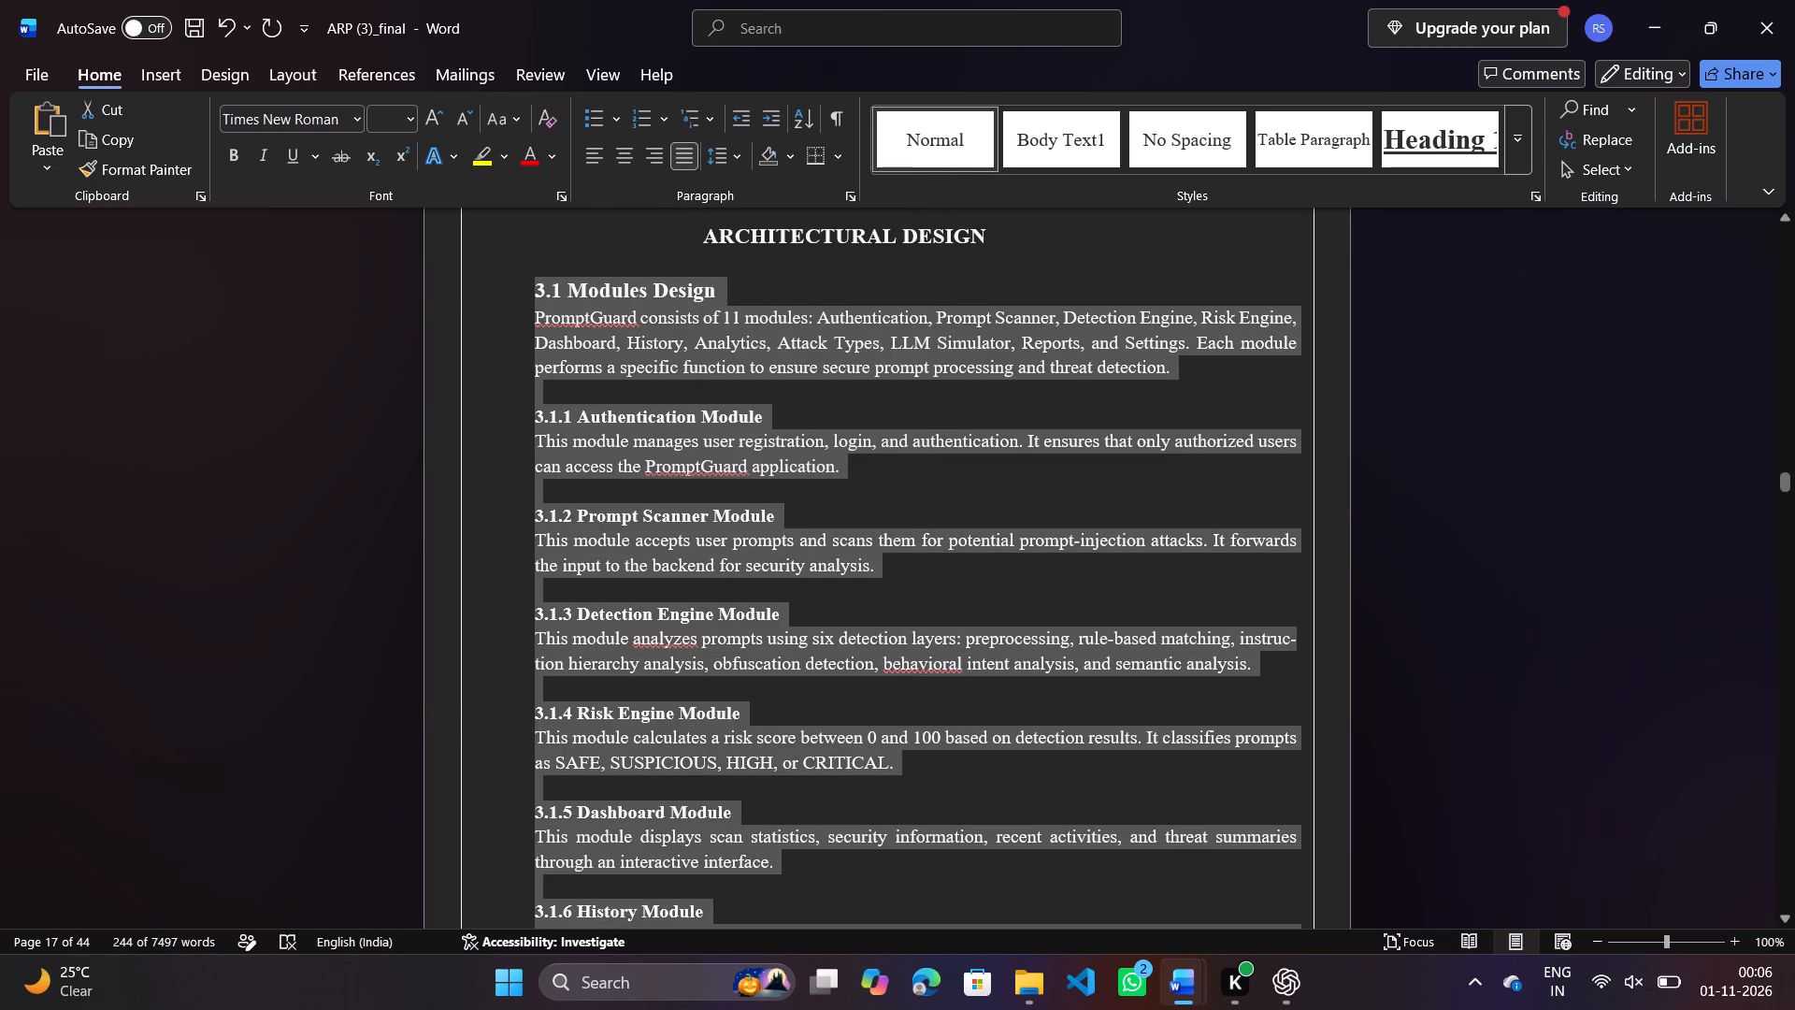
click(810, 396)
Copy the entire ARP-based 3.2 Method & Algorithm Design section, from its heading to the algorithm's closing paragraph before 3.3 Project Architecture.
scroll(810, 396, down, 1)
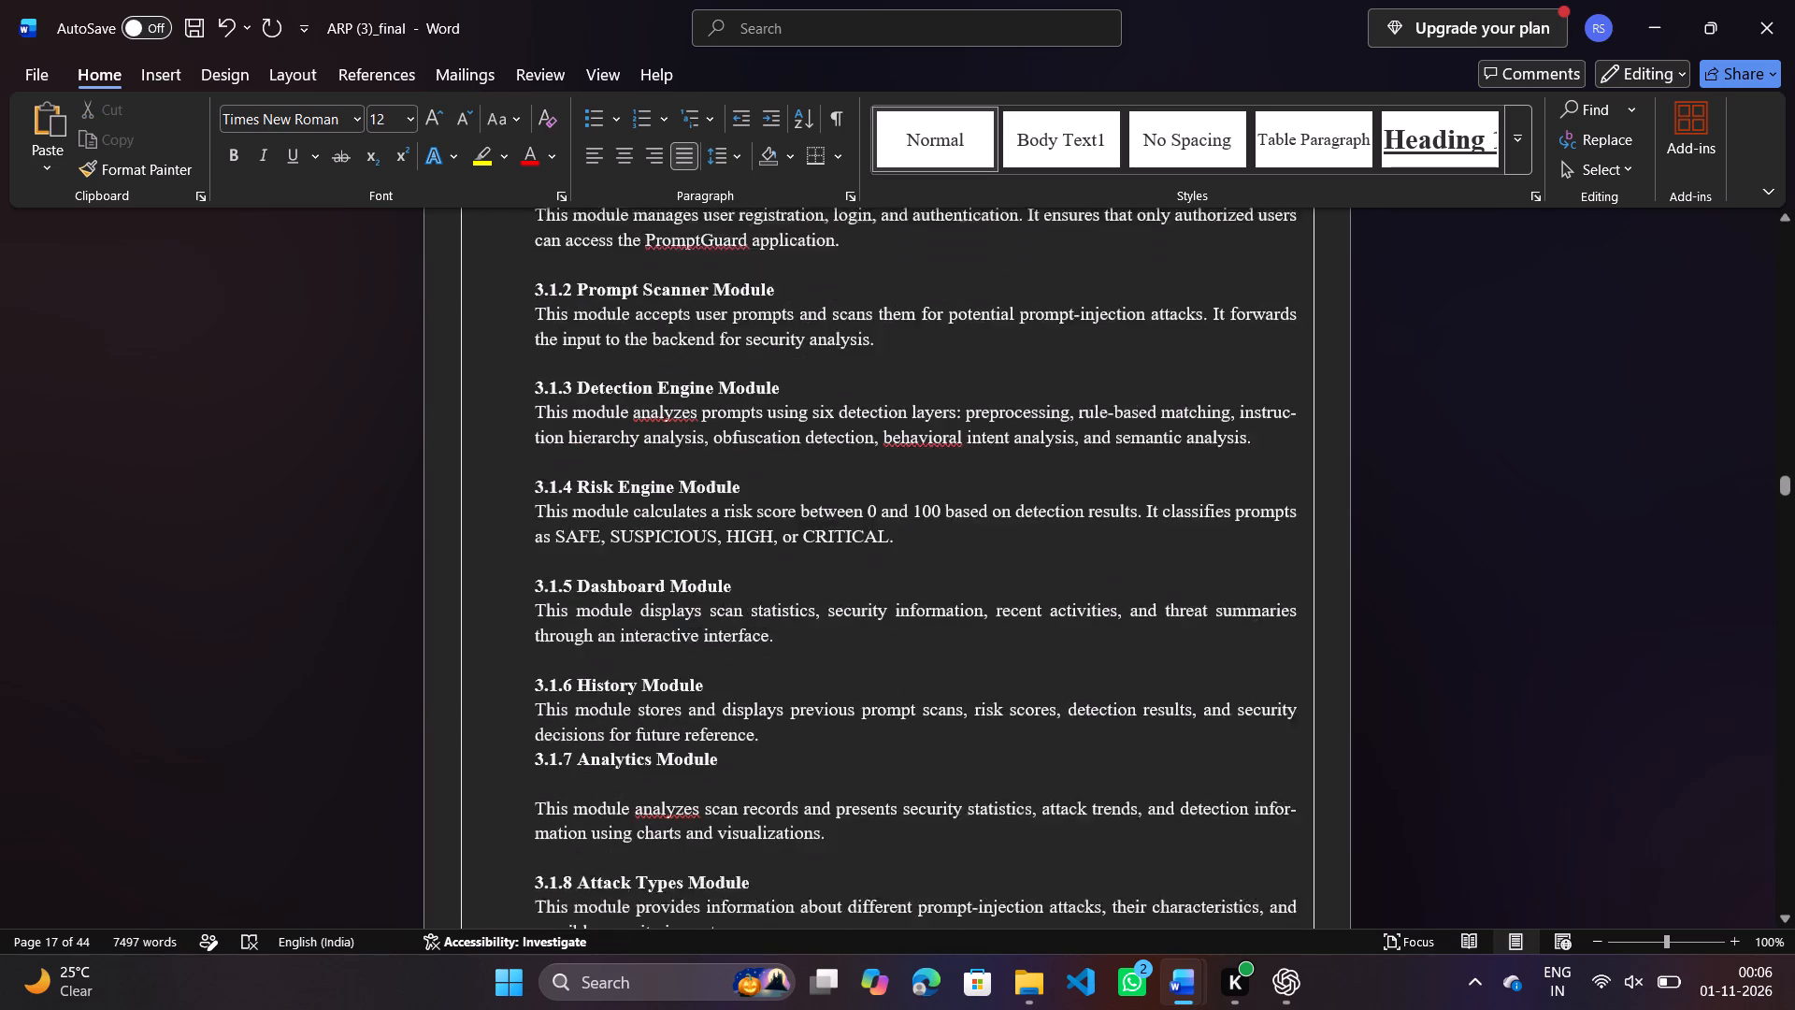
scroll(810, 396, down, 3)
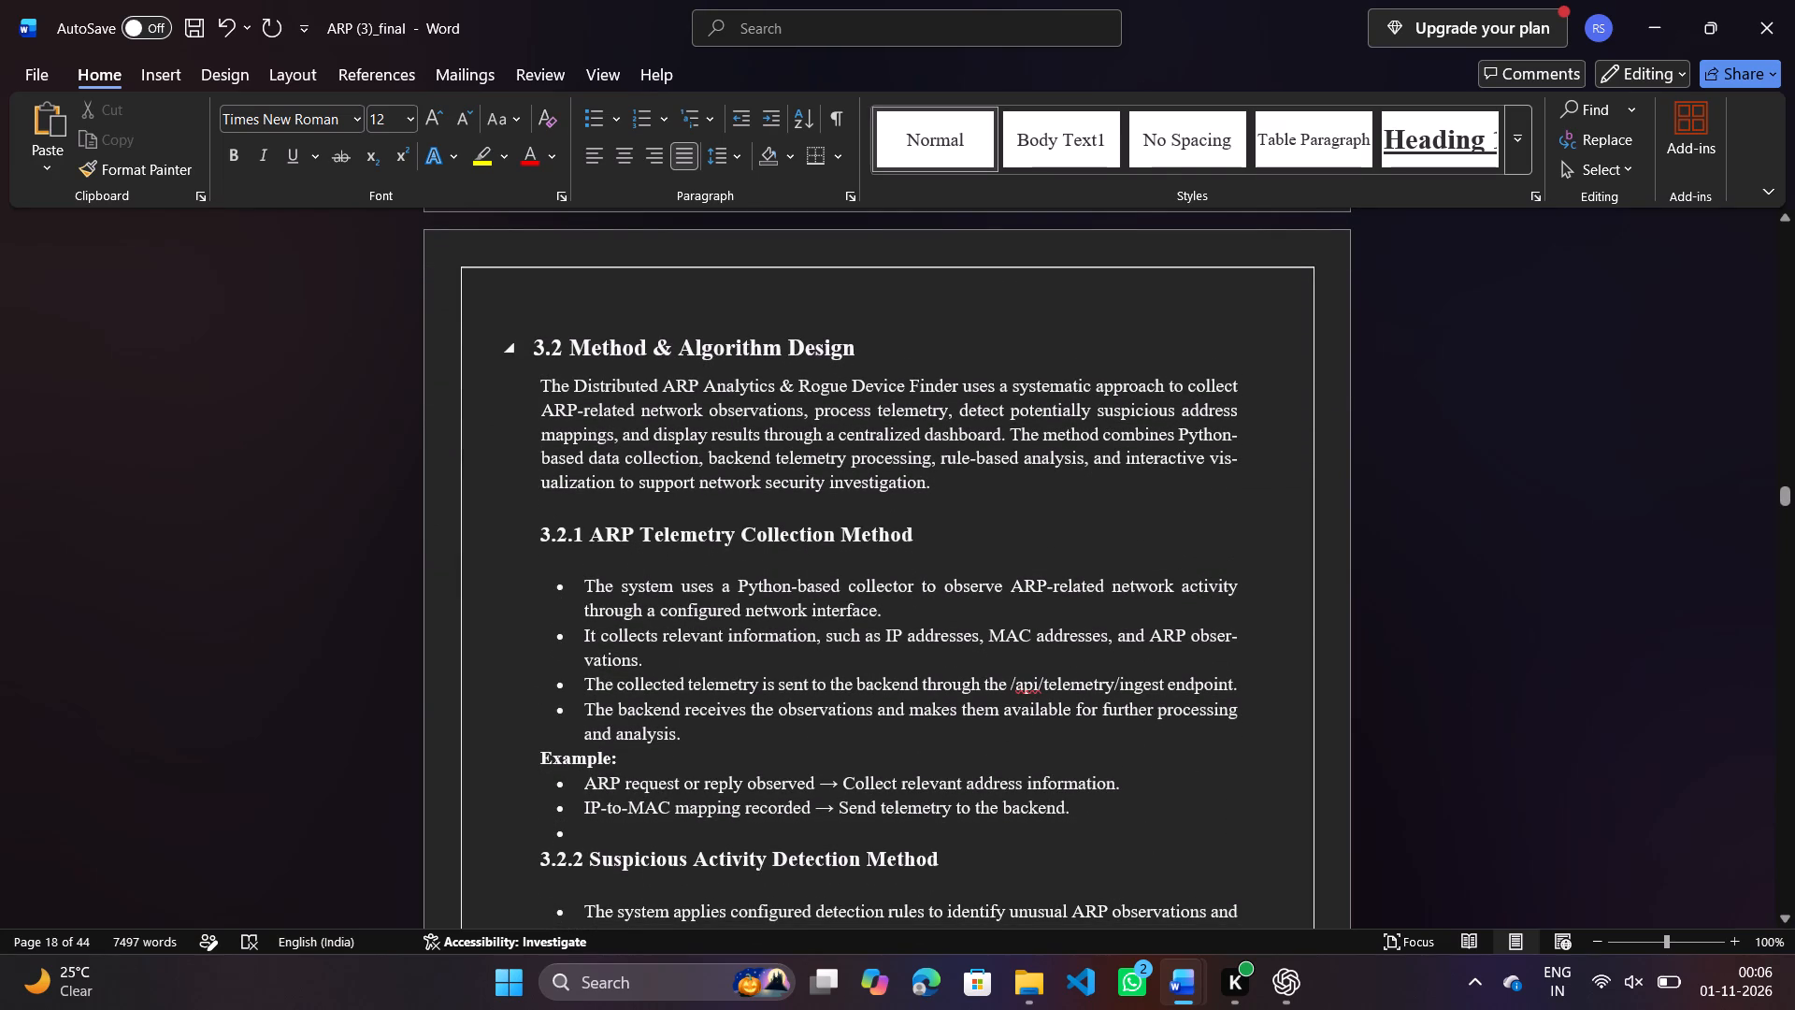
drag(529, 339, 874, 885)
scroll(749, 788, up, 1)
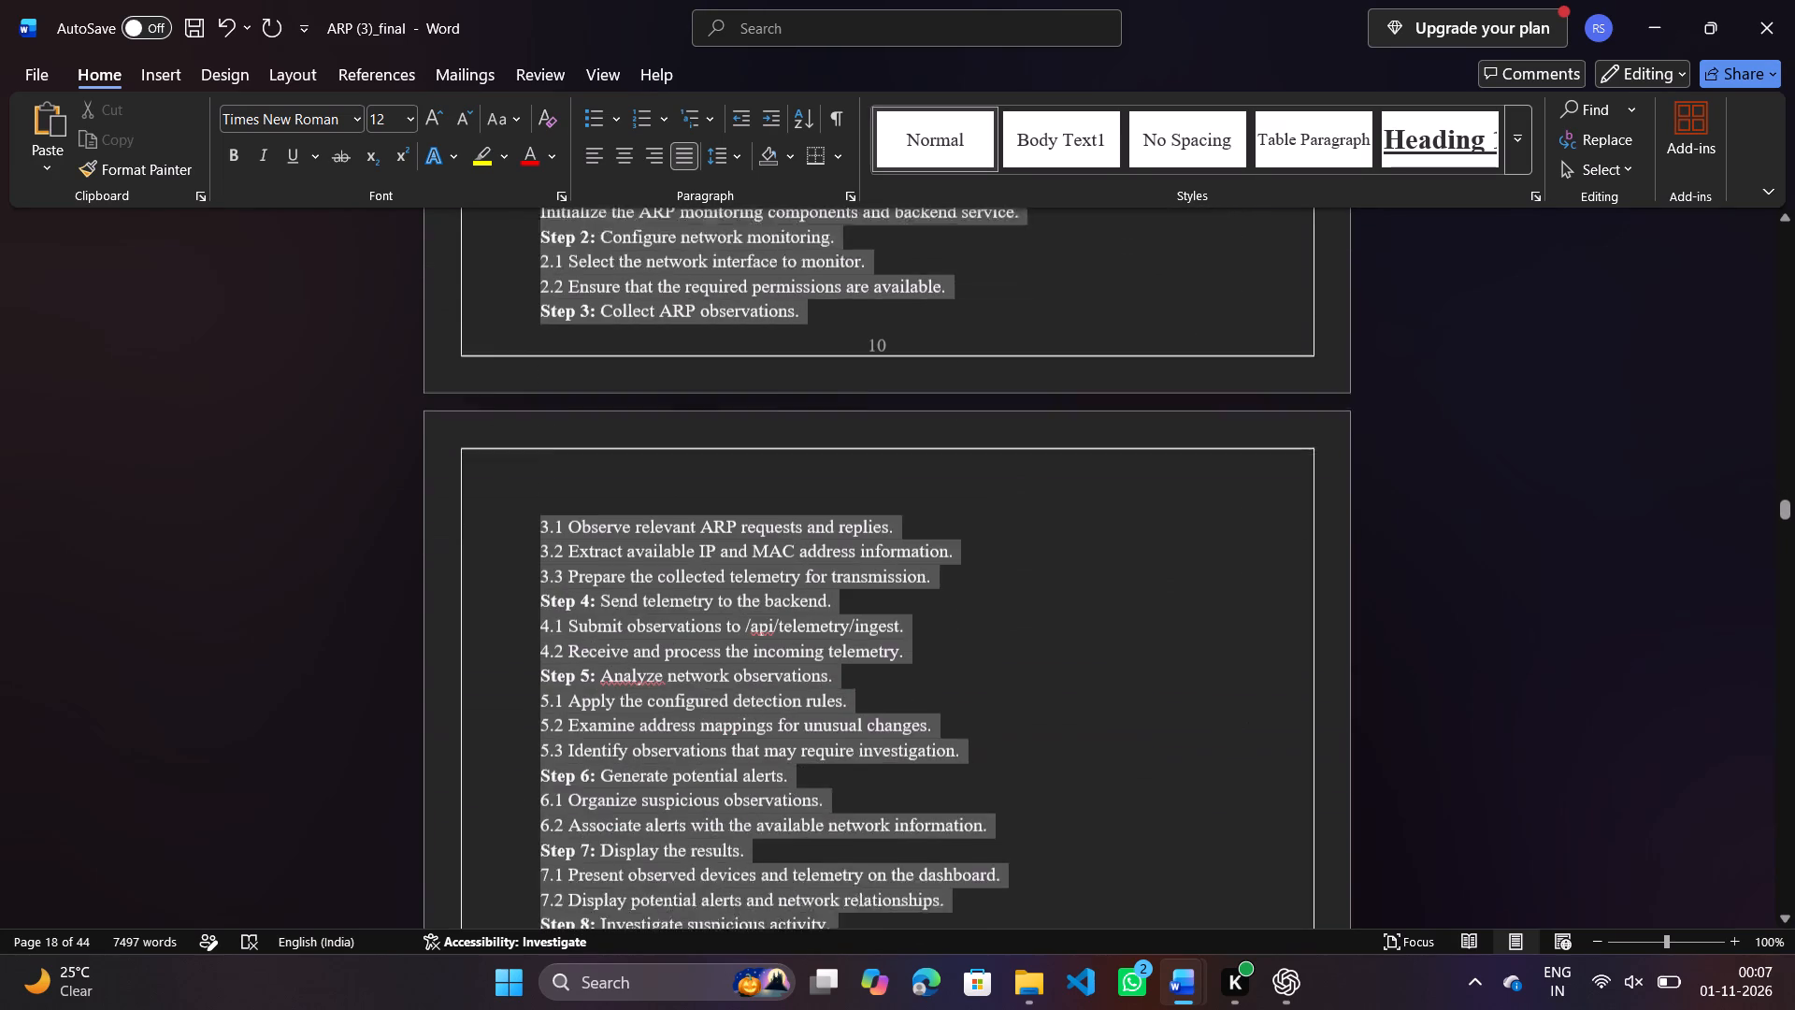
drag(874, 885, 884, 323)
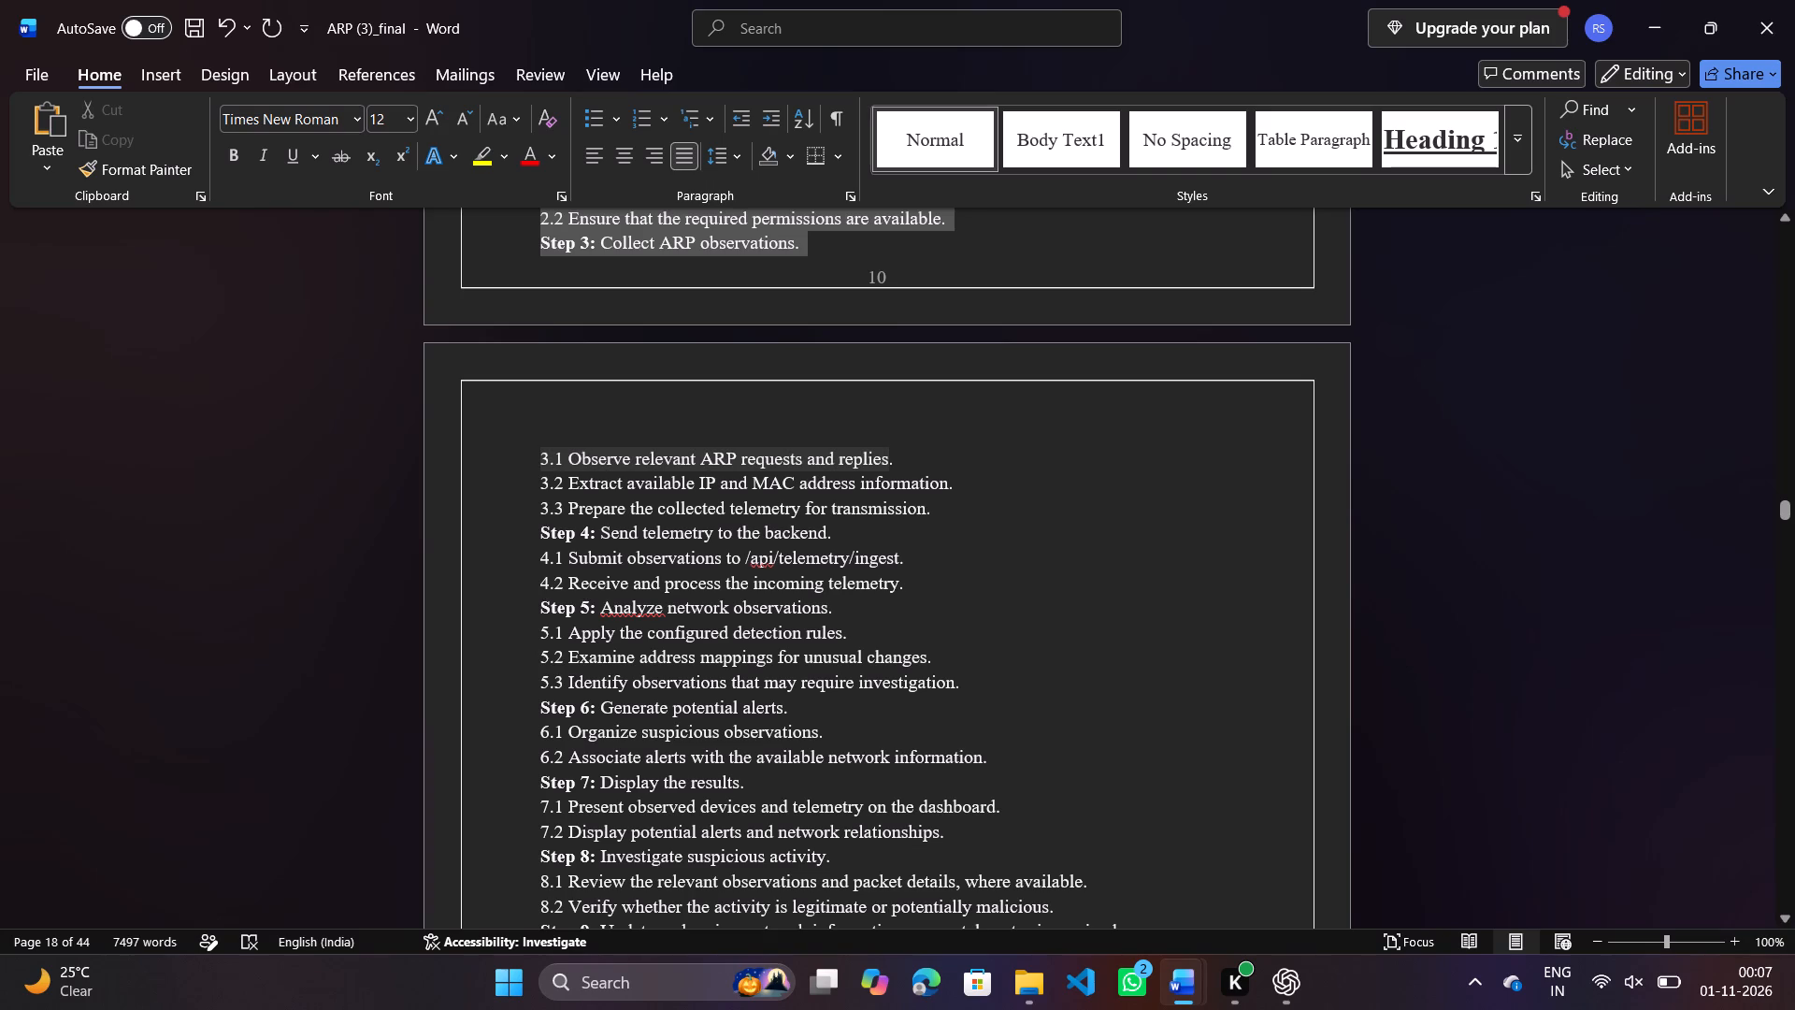
drag(884, 323, 850, 267)
drag(850, 267, 893, 815)
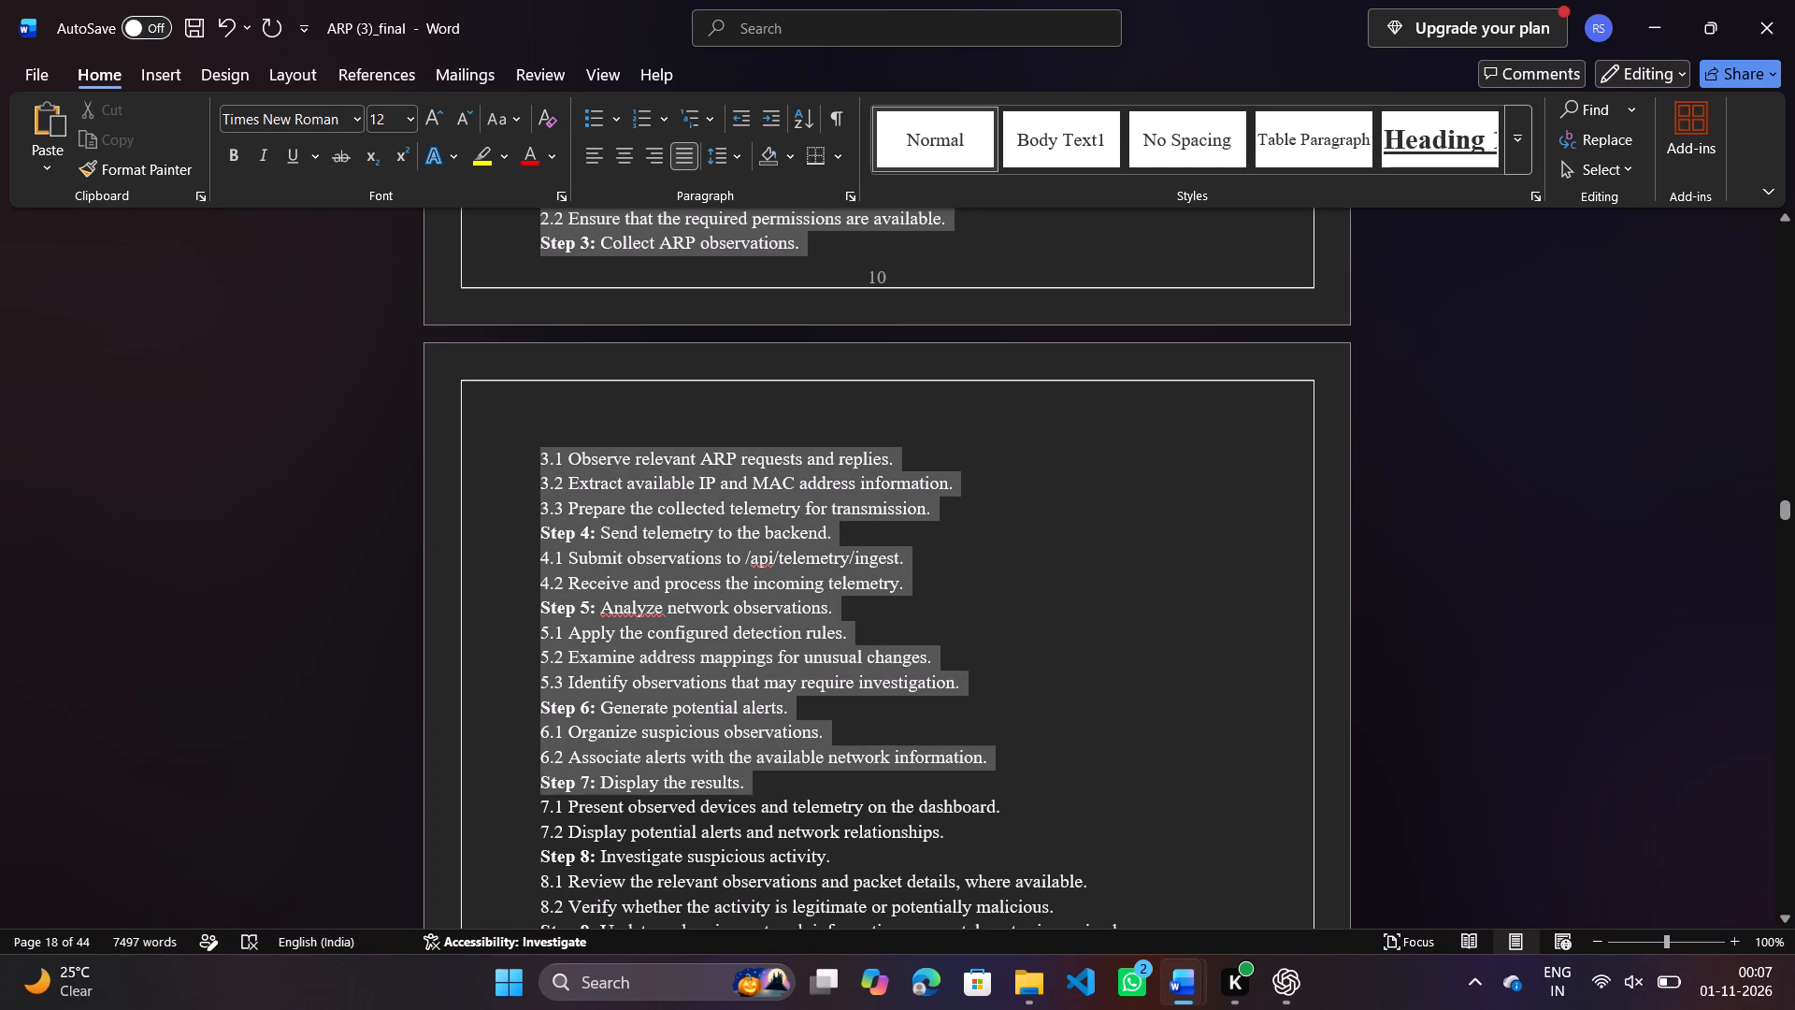
drag(893, 815, 955, 931)
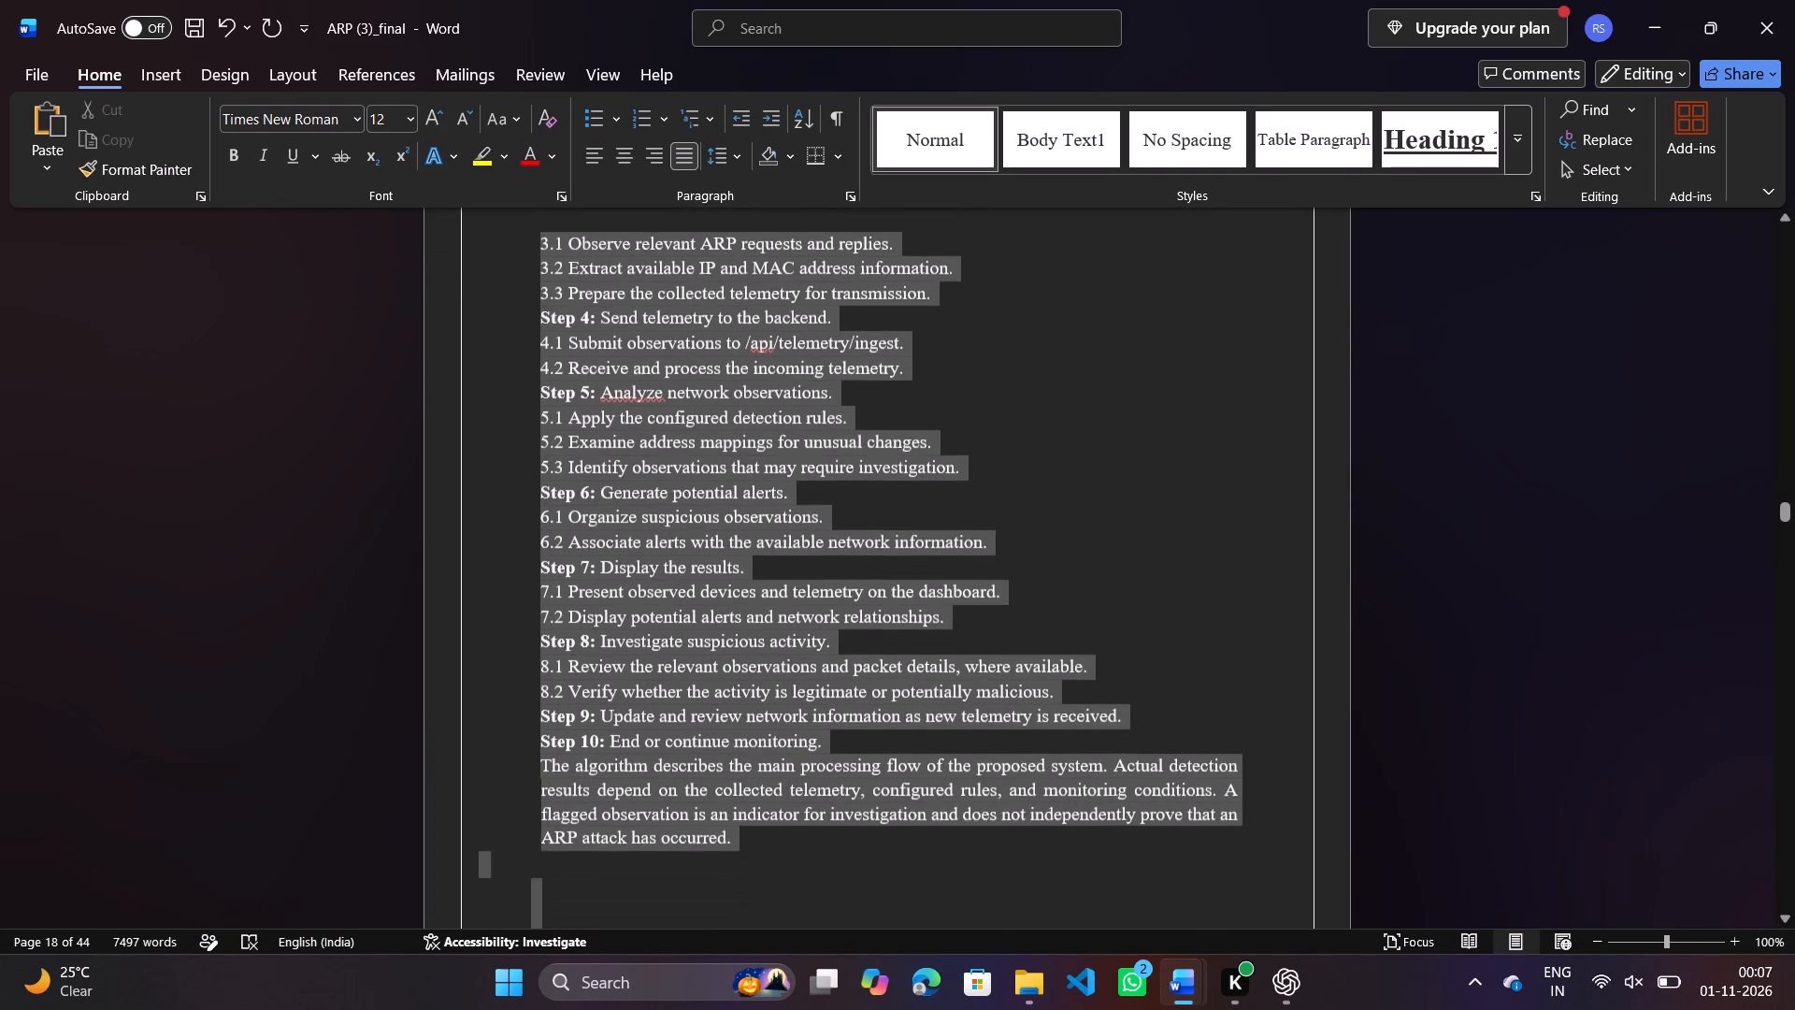
drag(955, 931, 928, 765)
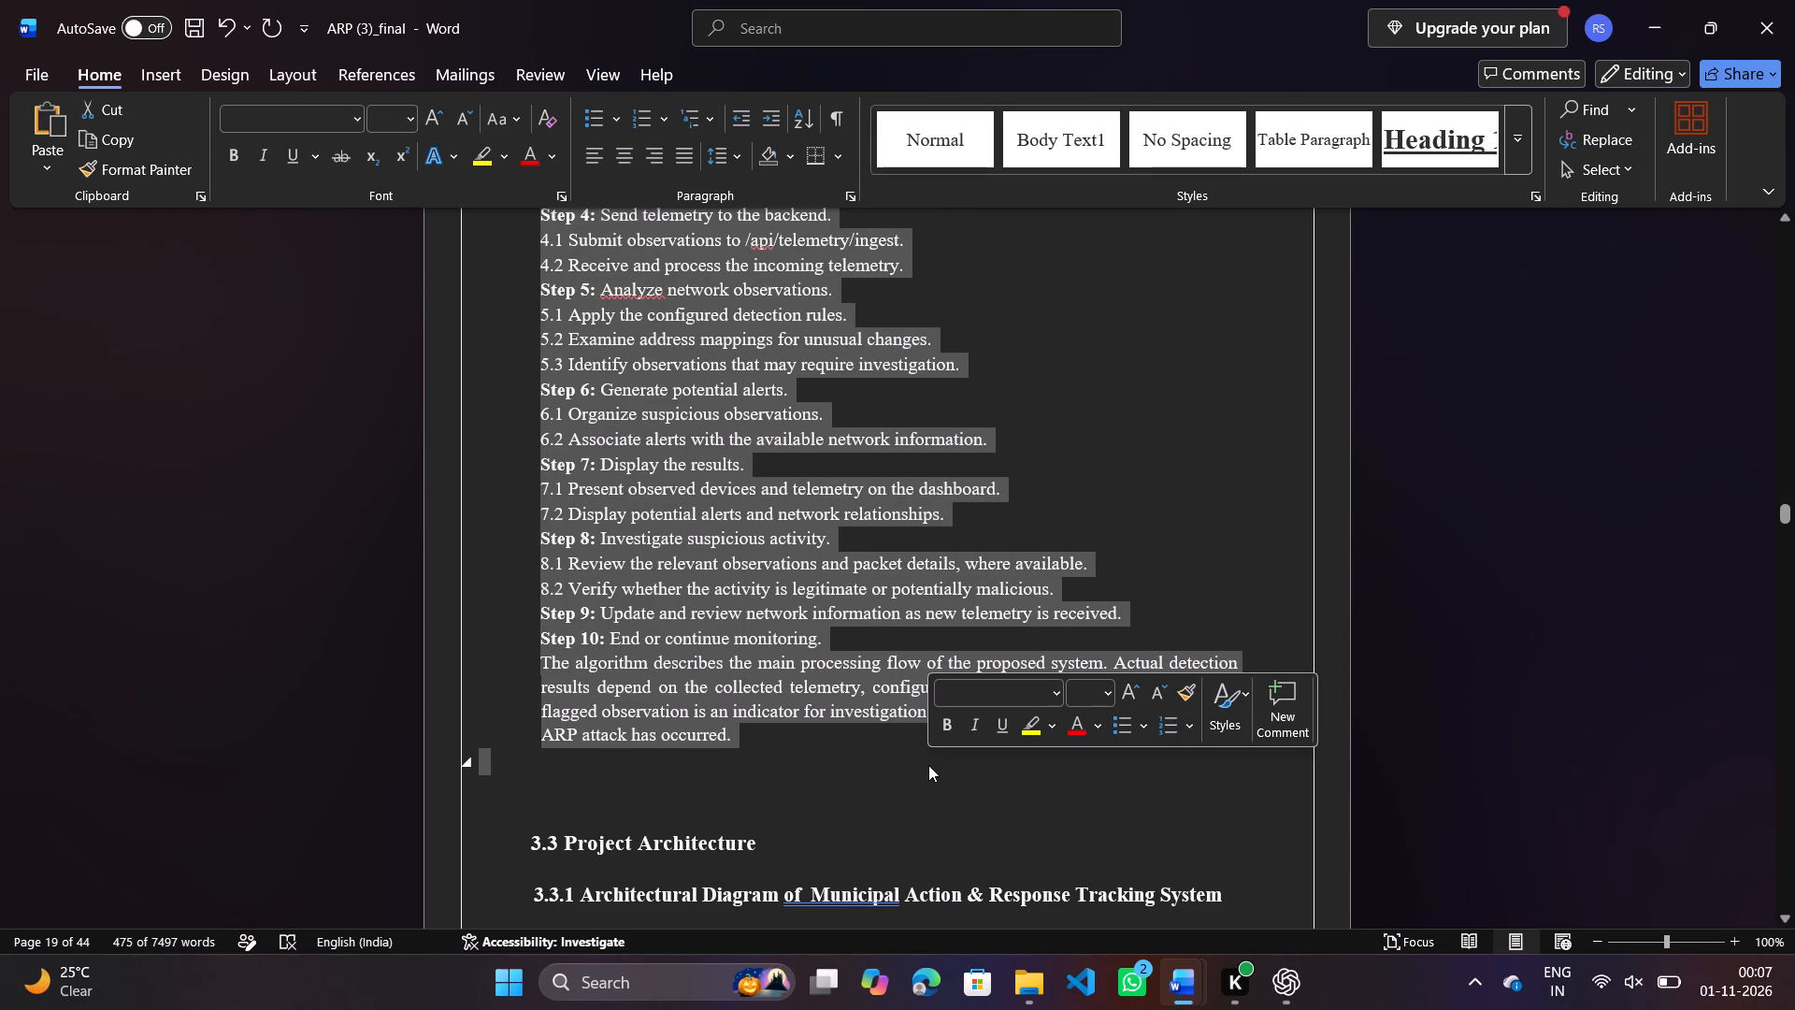
key(ctrl+c)
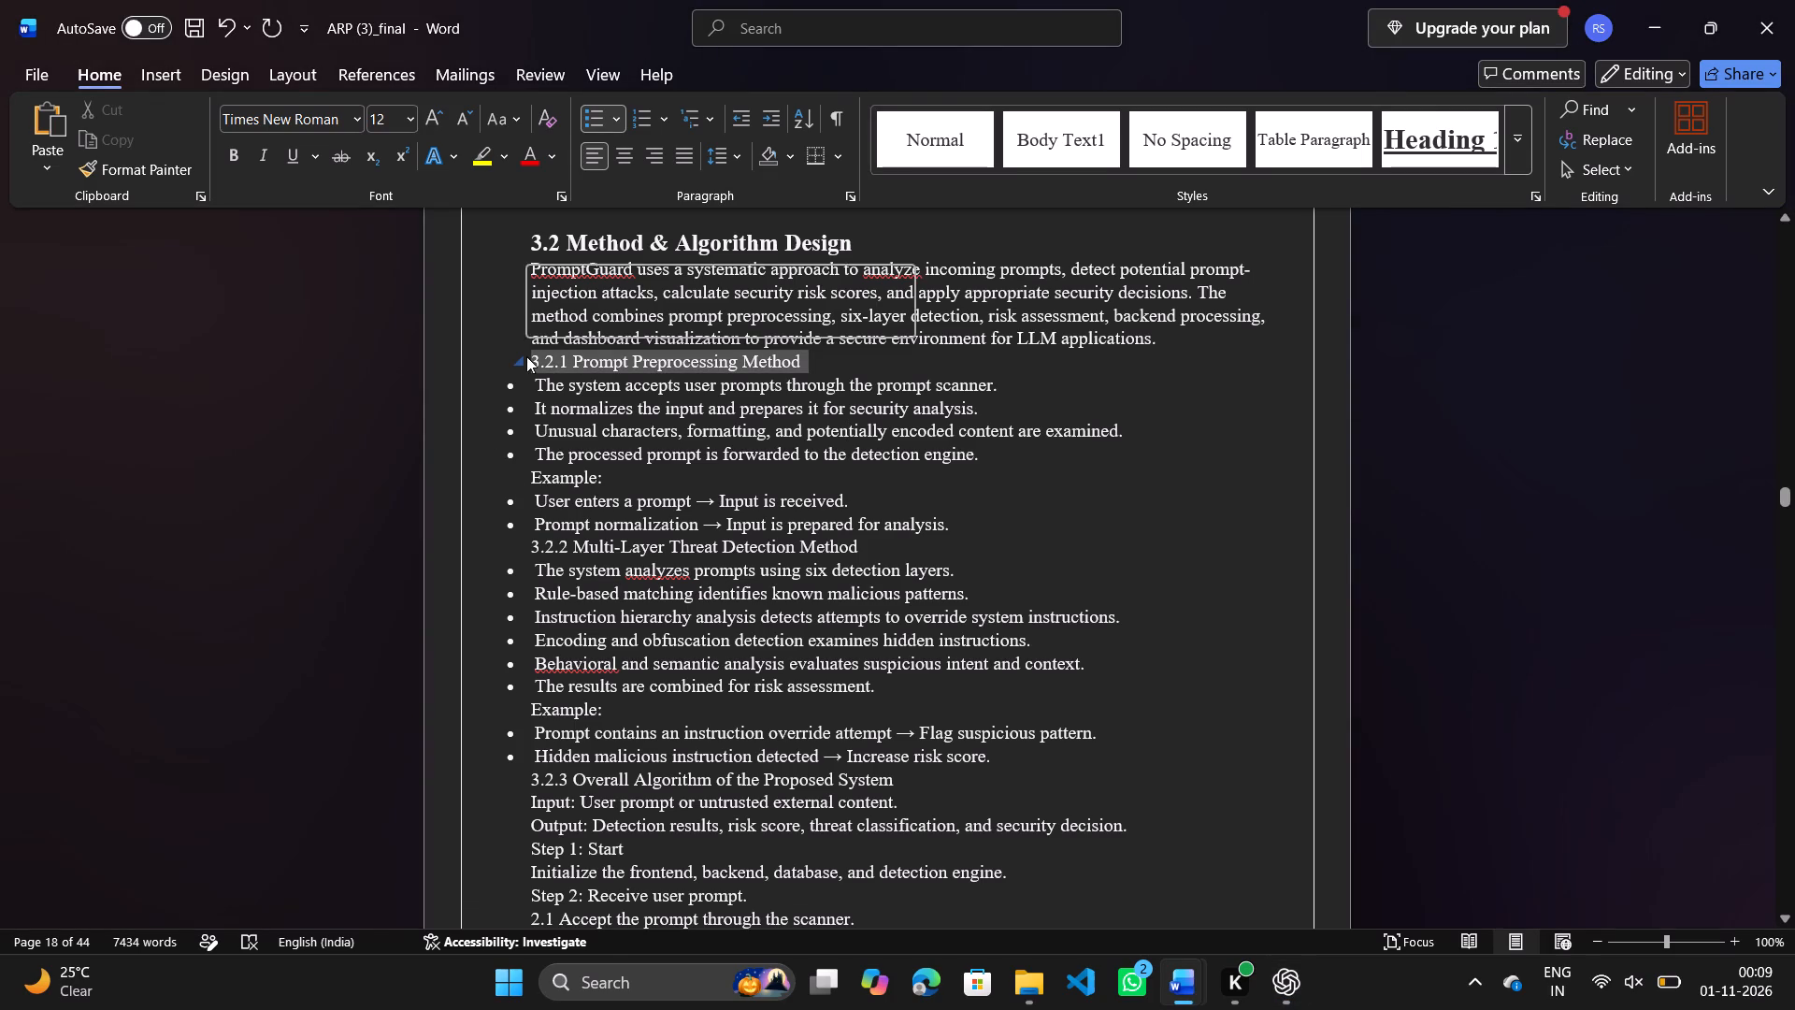
click(228, 150)
click(413, 119)
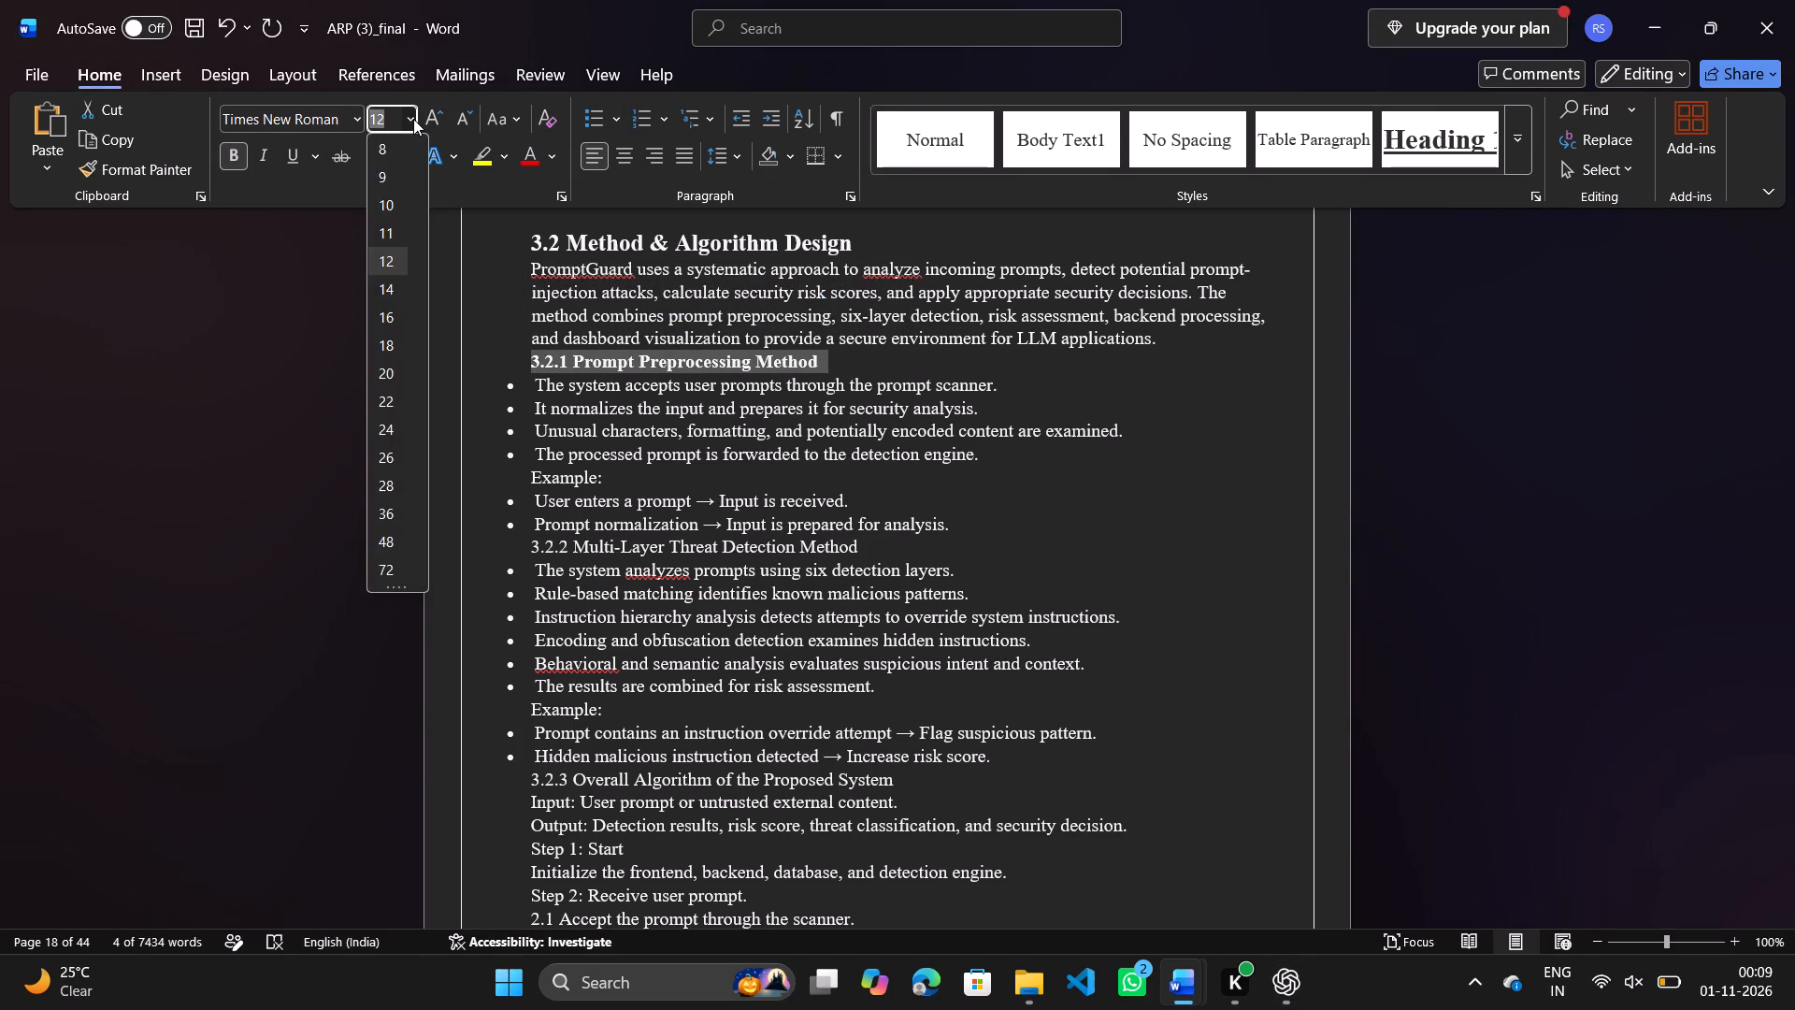
click(385, 284)
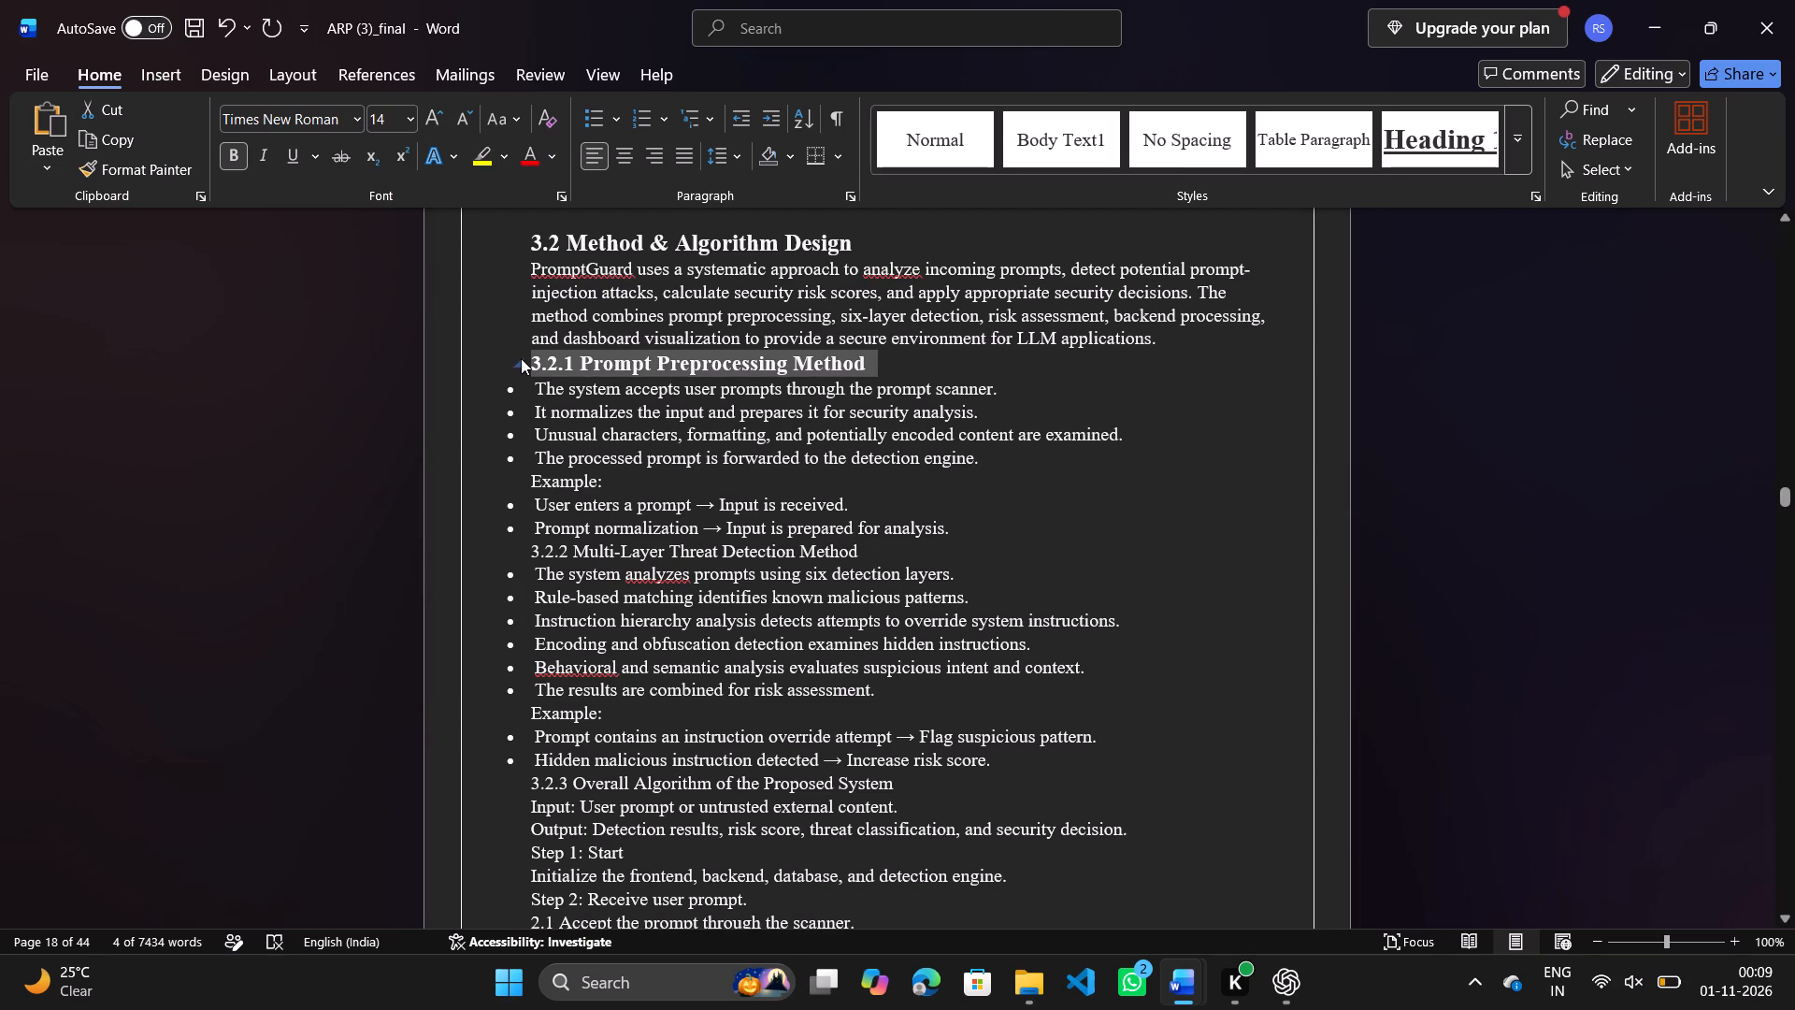
Remove the left indent from the 3.2 Method & Algorithm Design and 3.2.1 Prompt Preprocessing Method headings.
click(525, 247)
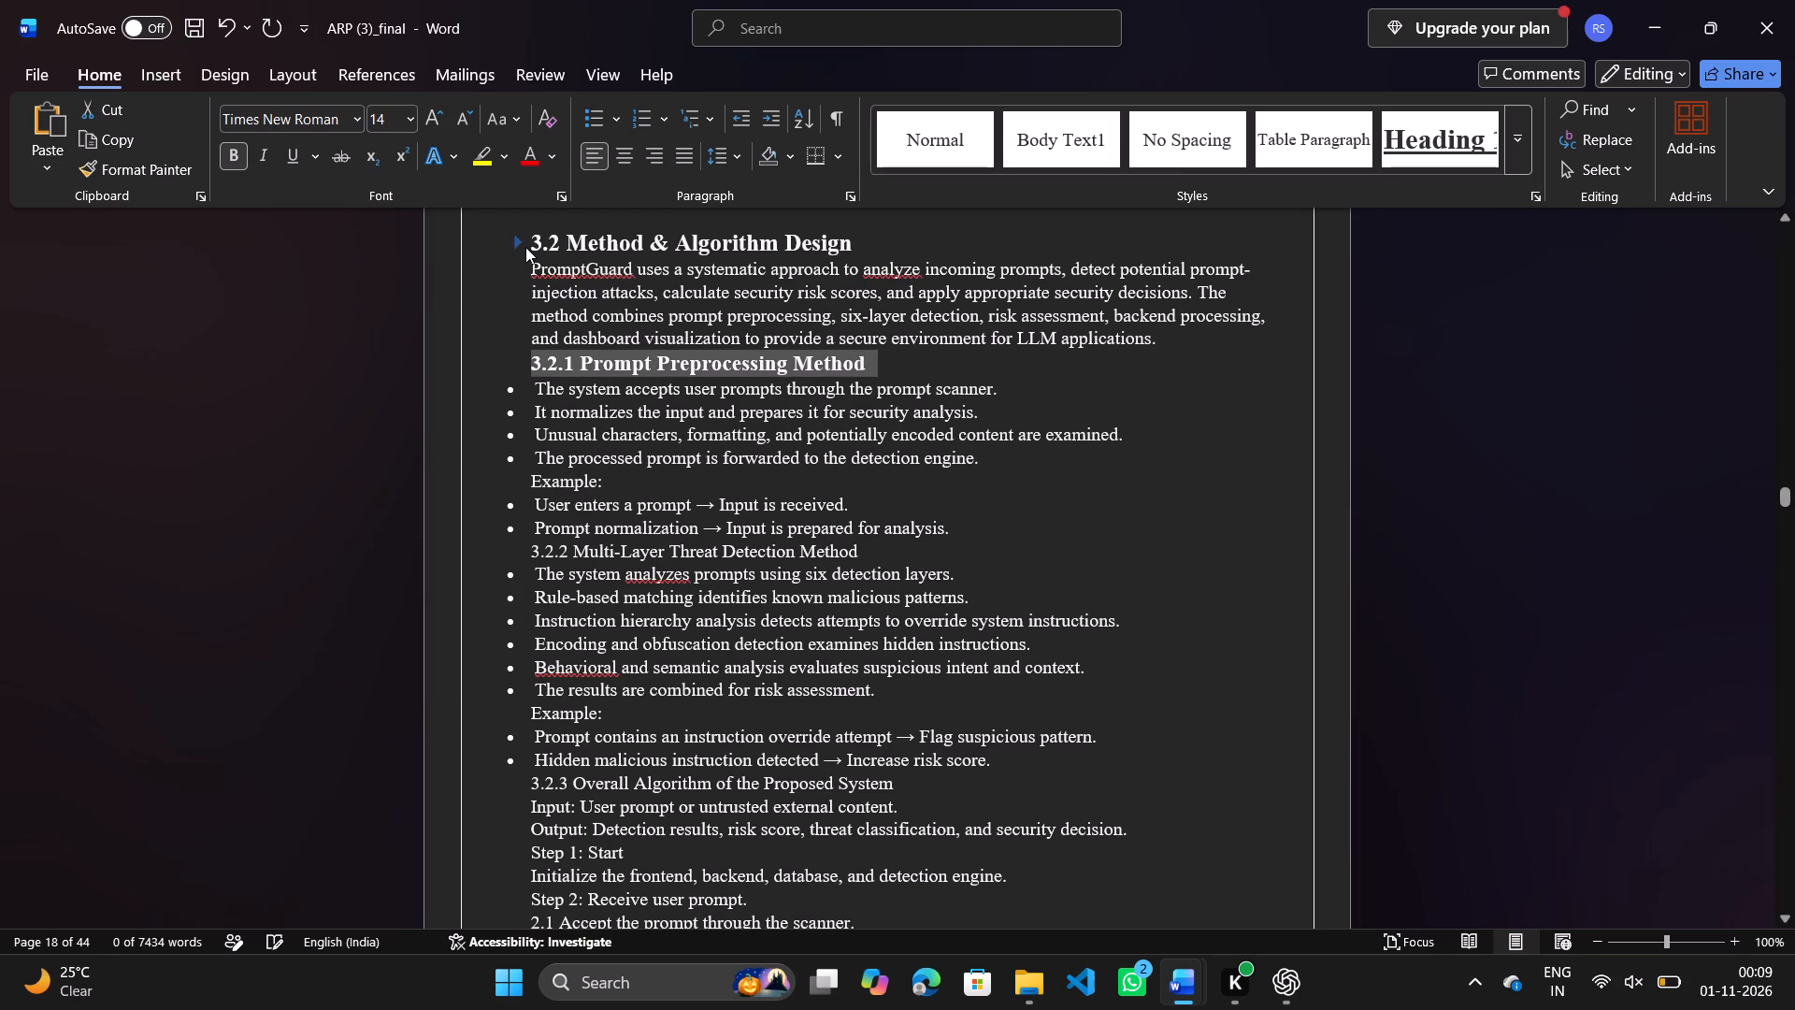
click(520, 243)
click(532, 238)
key(BackSpace)
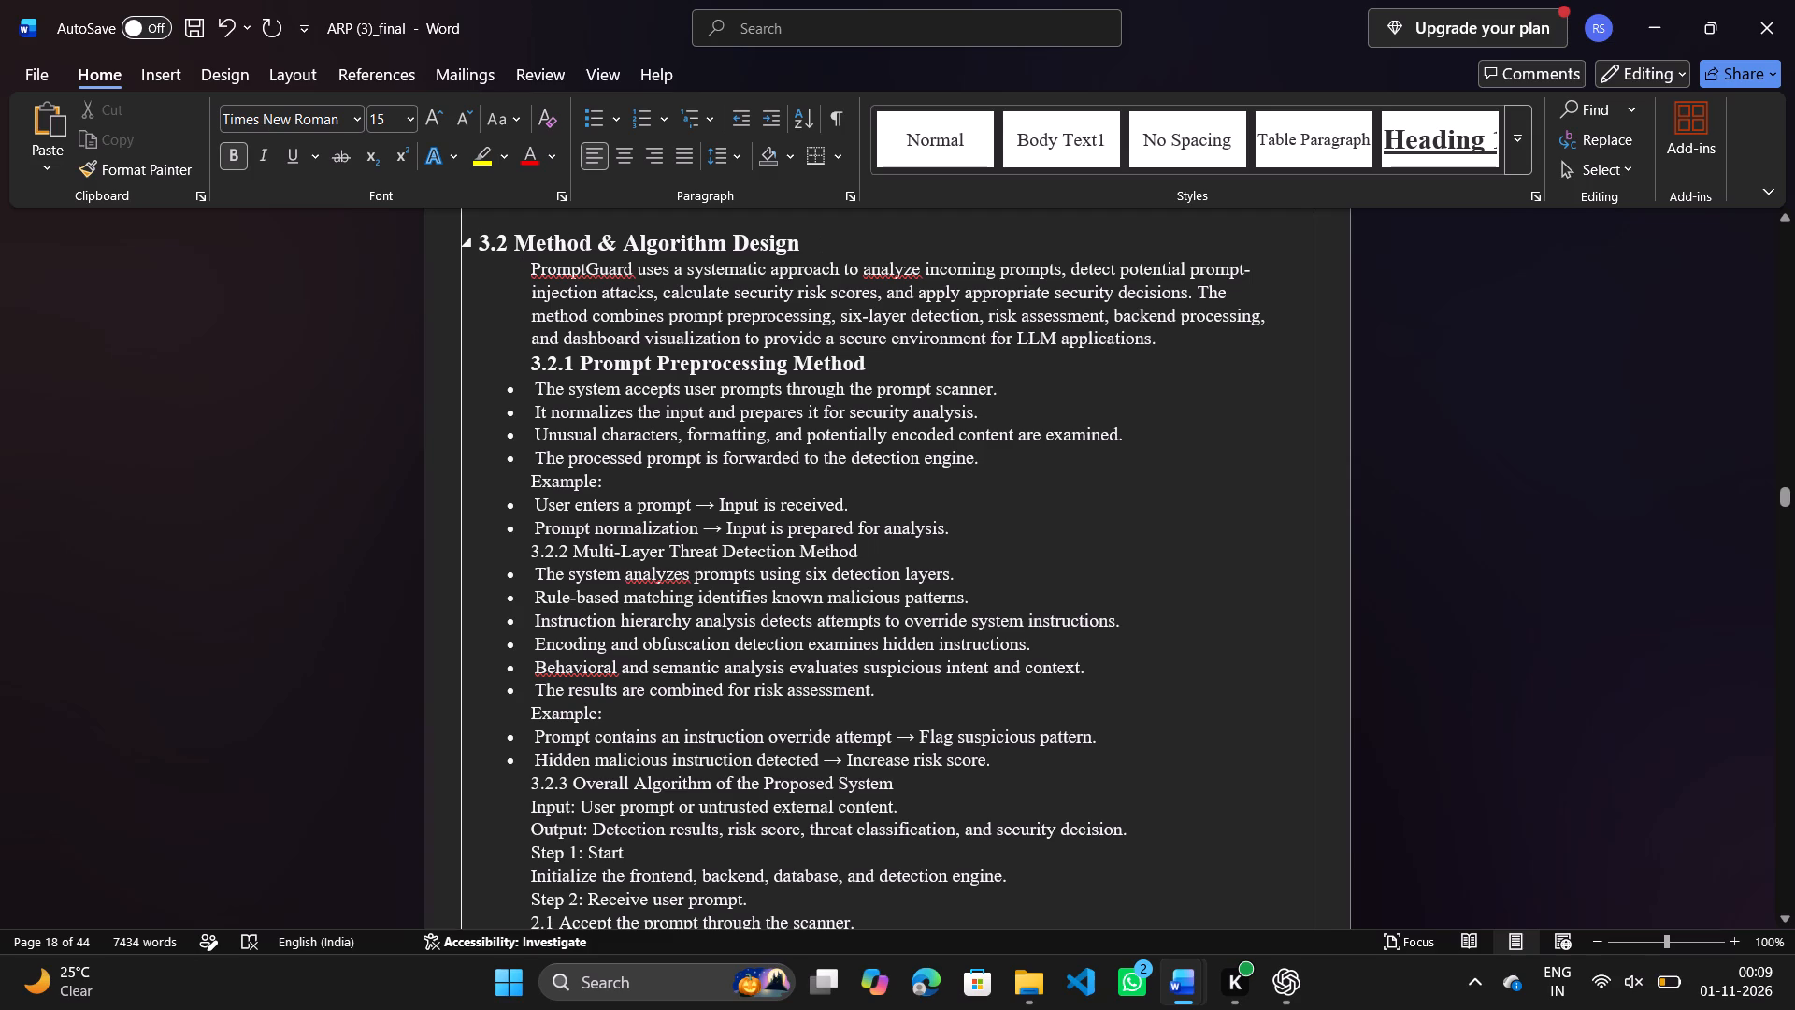
click(528, 355)
key(BackSpace)
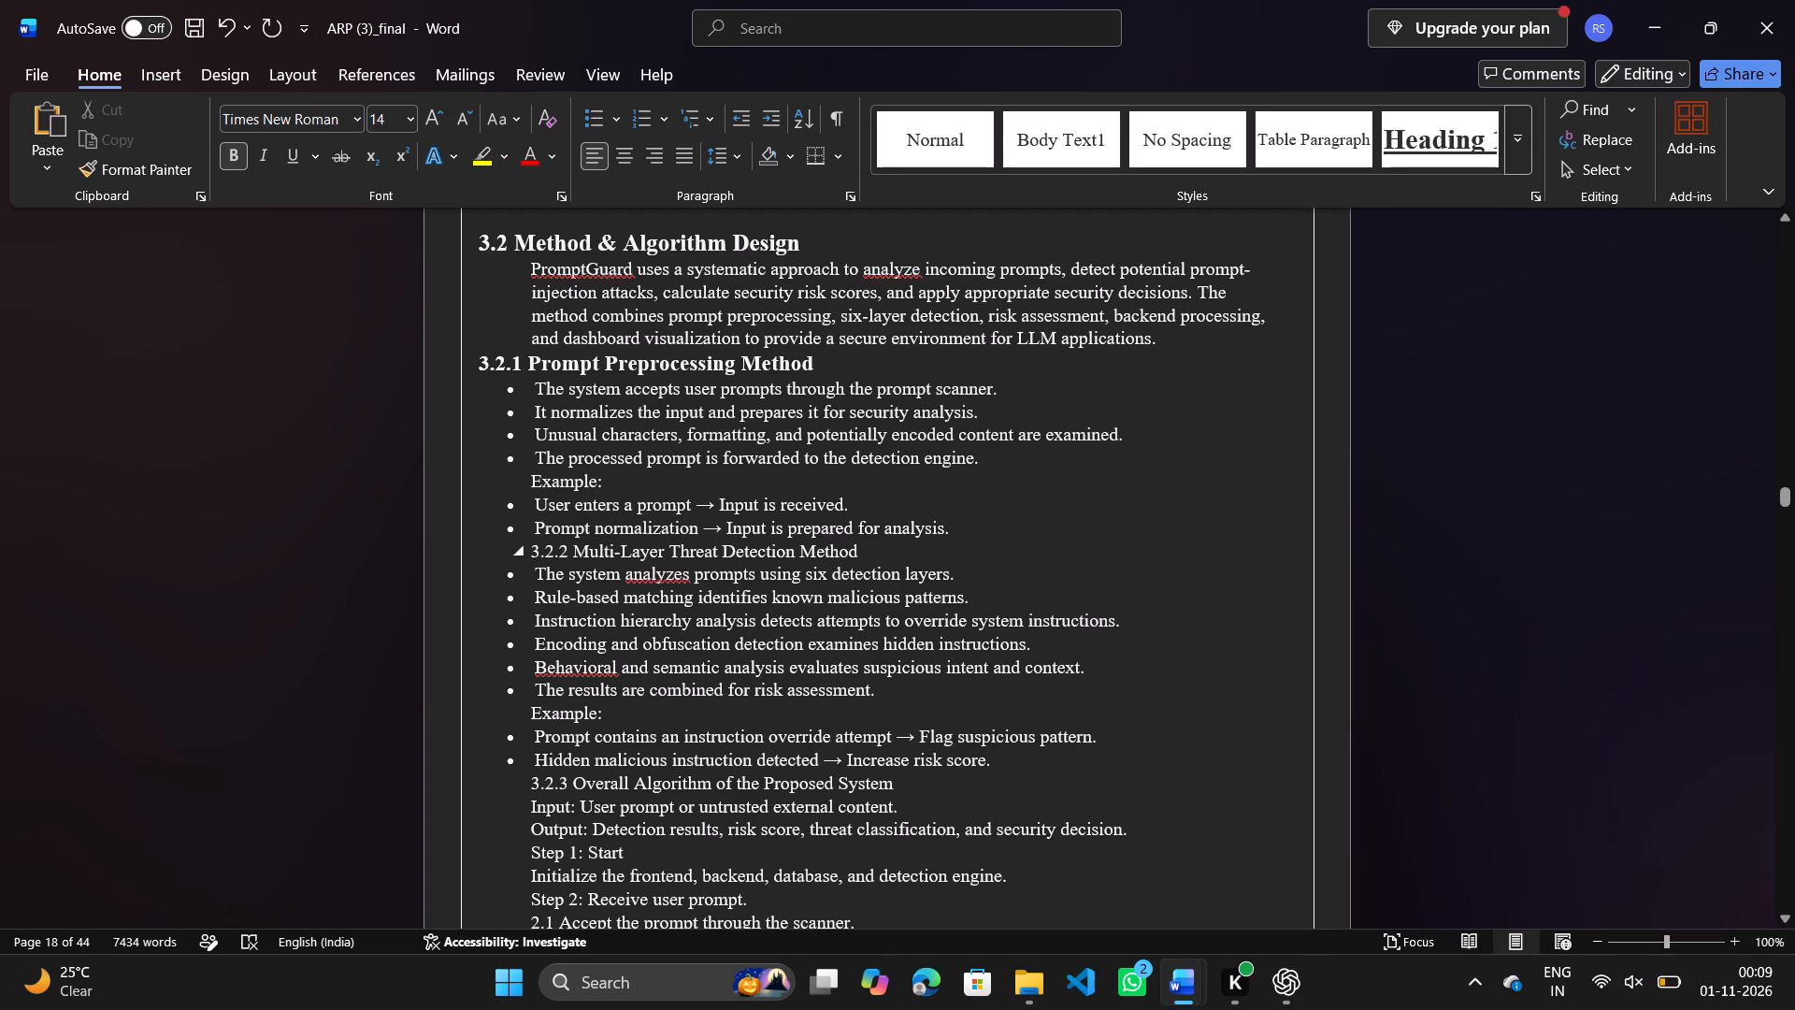
Make the 3.2.2 Multi-Layer Threat Detection Method heading bold at 14 pt and remove its left indent.
drag(528, 550, 854, 555)
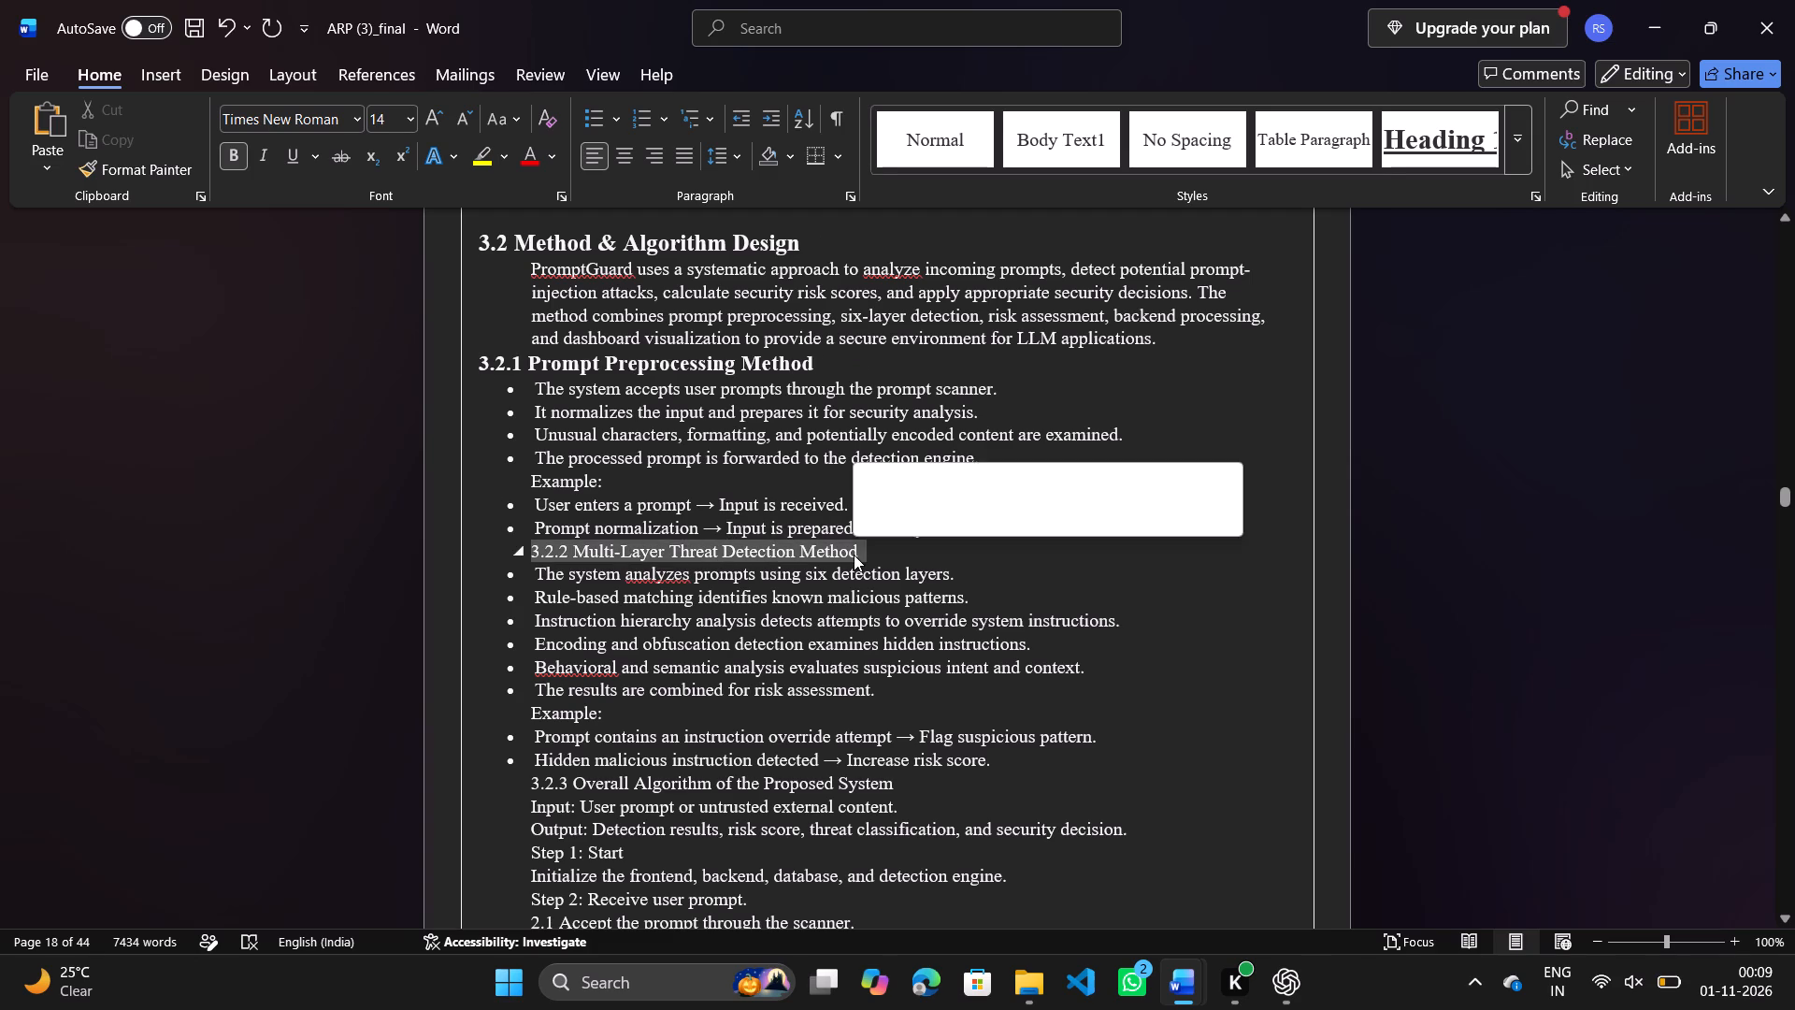
click(227, 153)
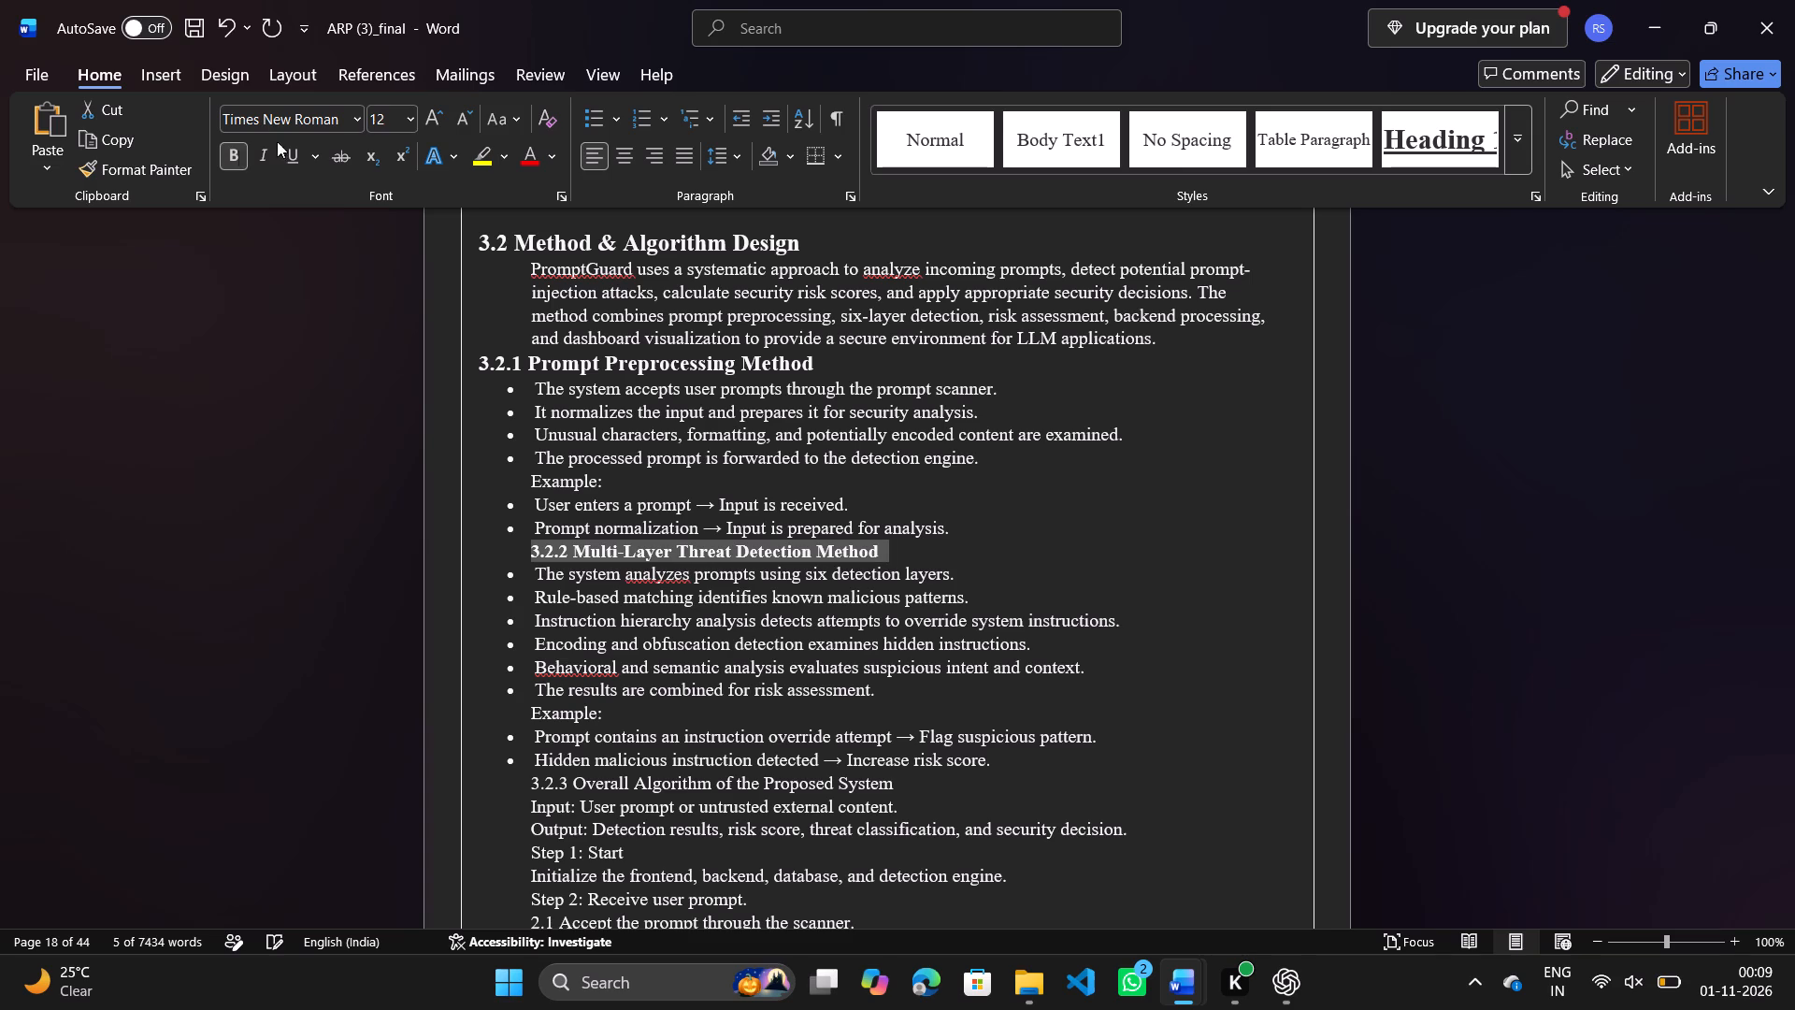
click(413, 117)
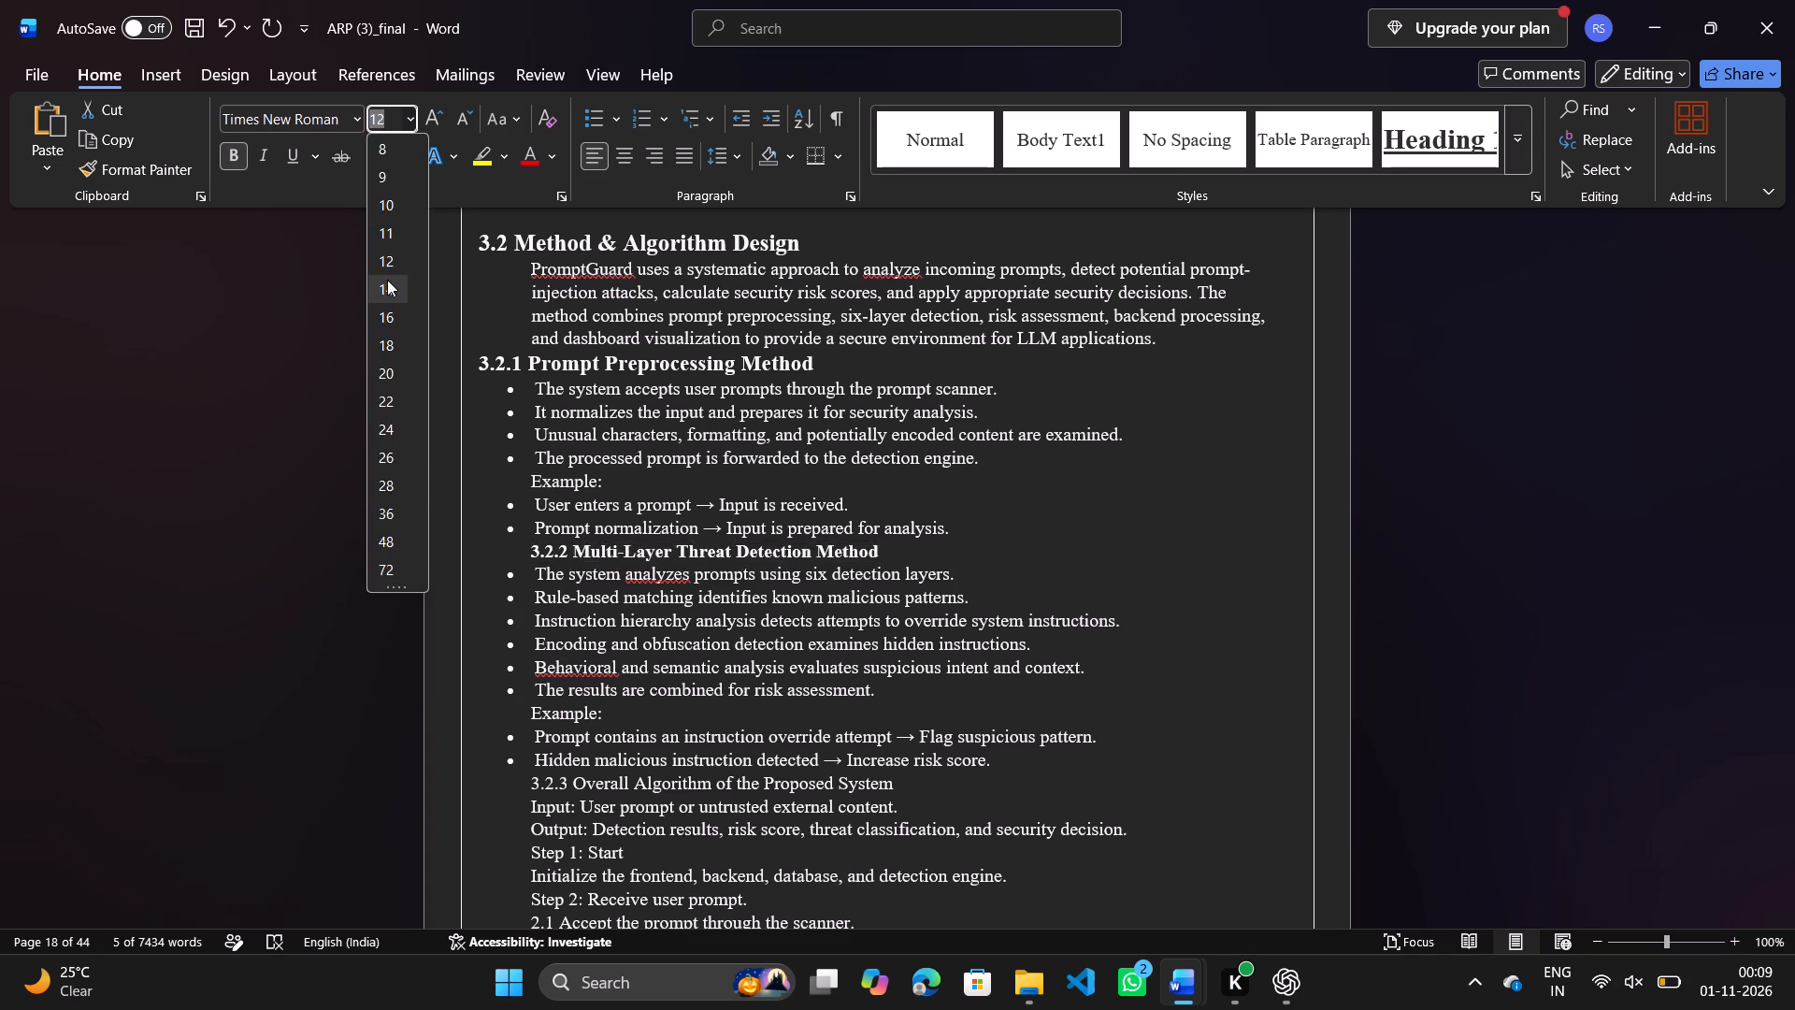
click(384, 289)
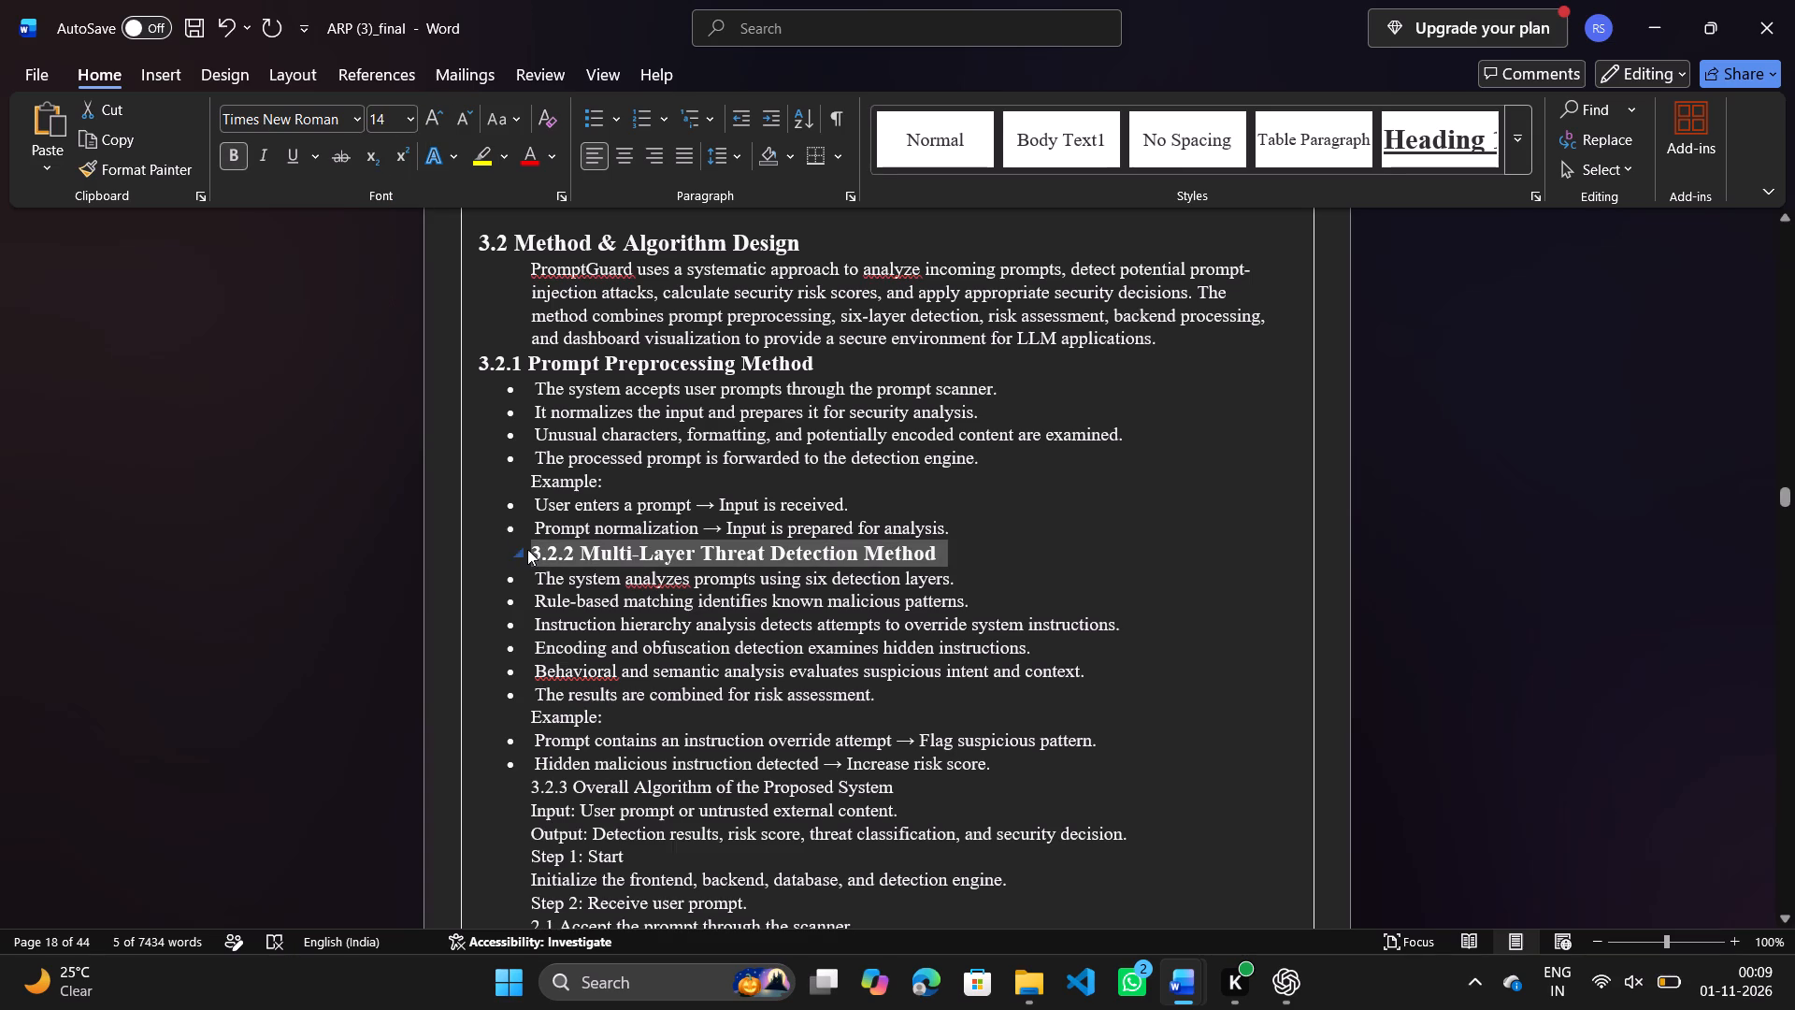
click(527, 543)
key(BackSpace)
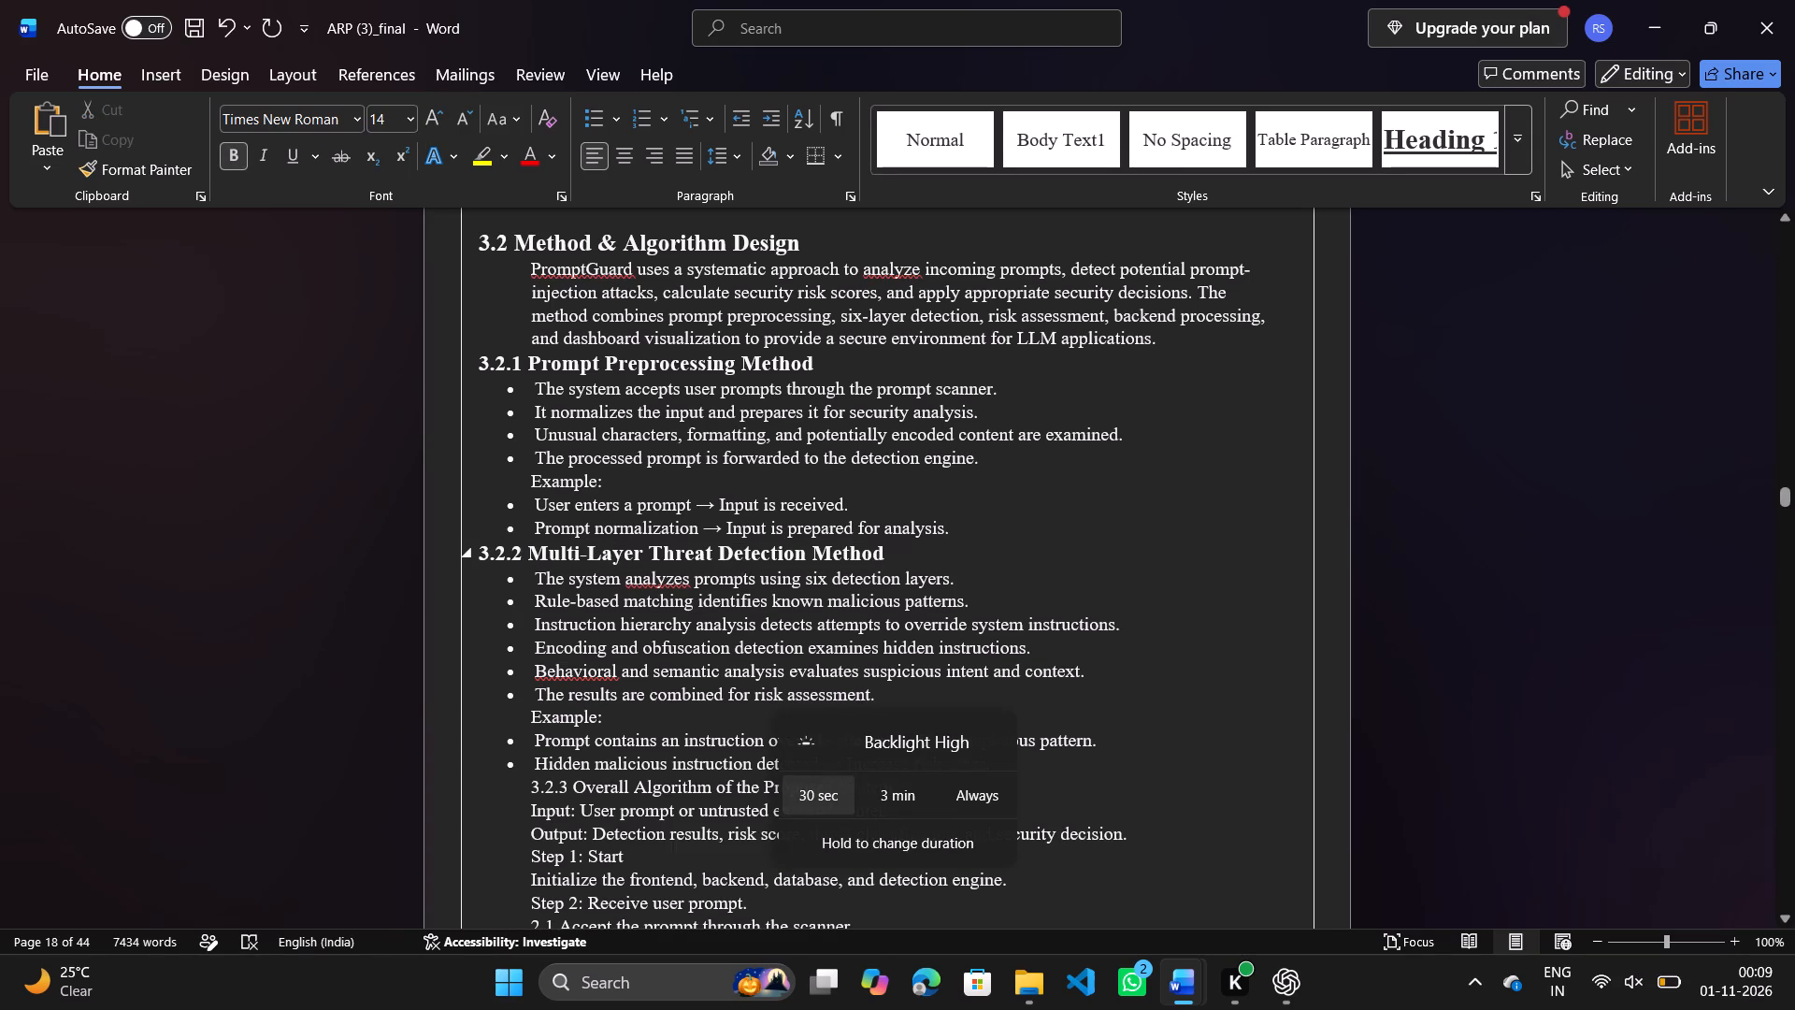
Make the 3.2.3 Overall Algorithm of the Proposed System heading bold at 14 pt and remove its left indent.
scroll(568, 762, down, 1)
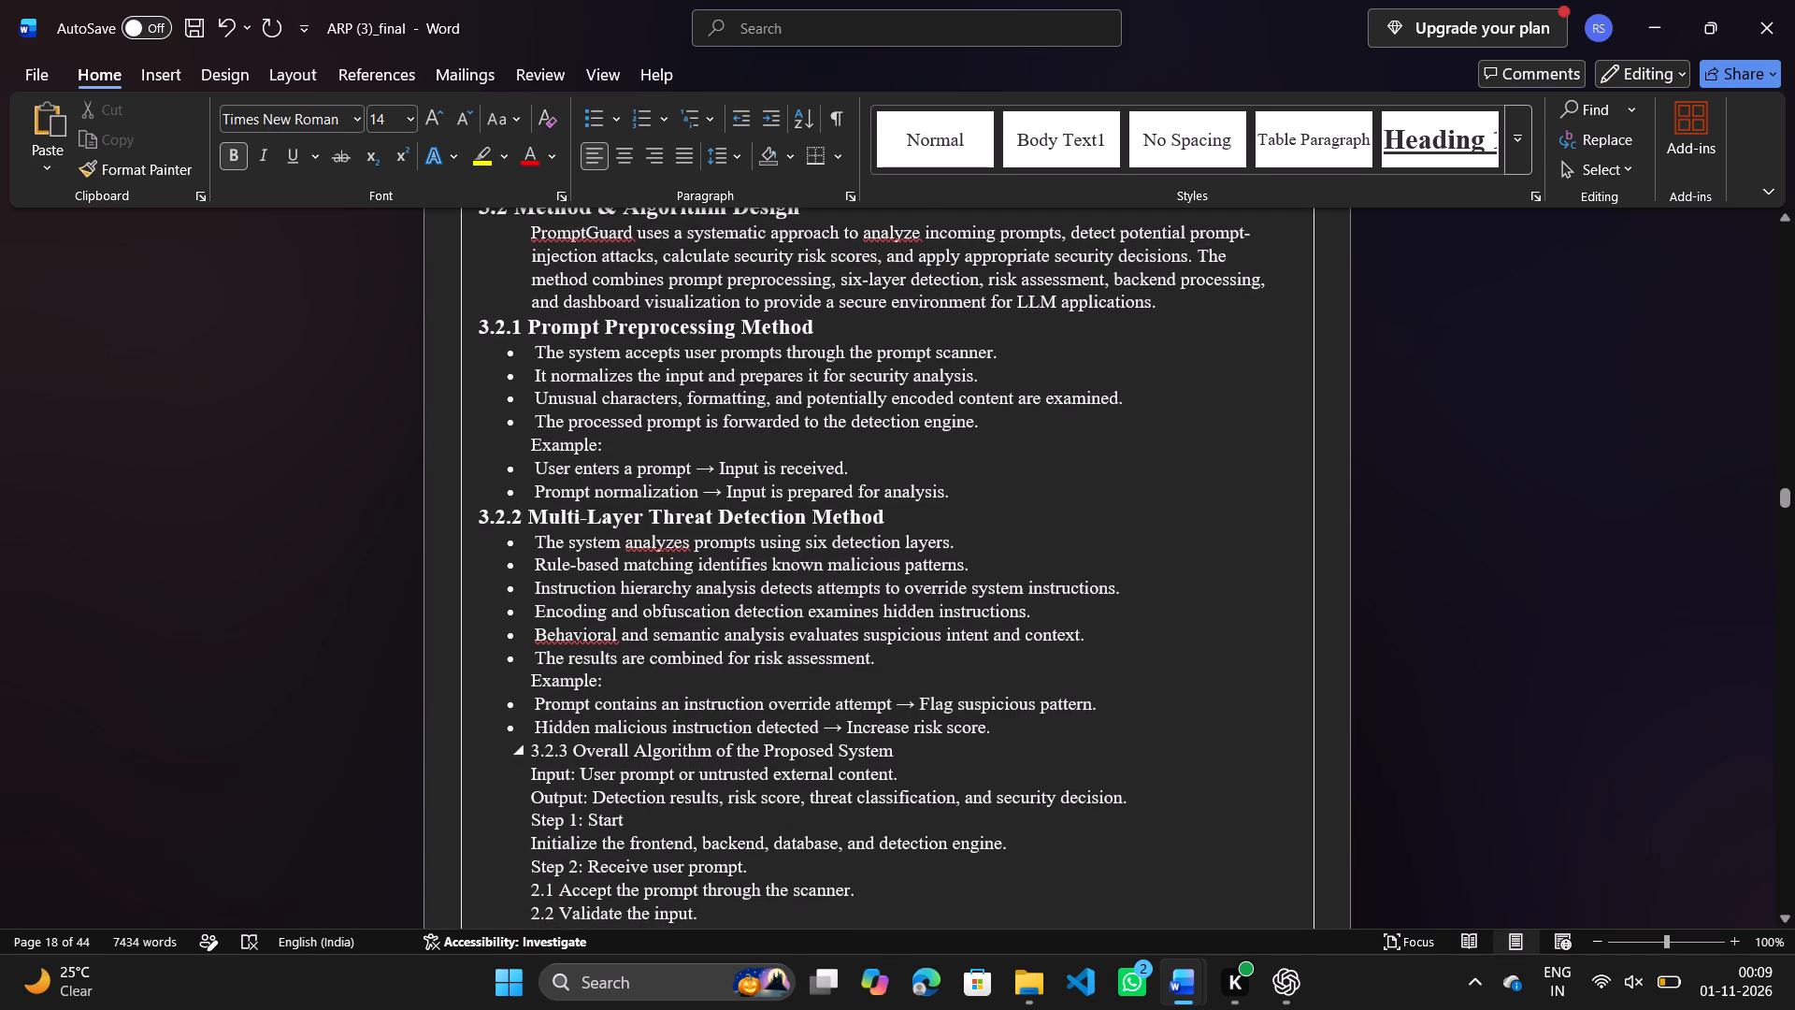
drag(531, 747, 882, 758)
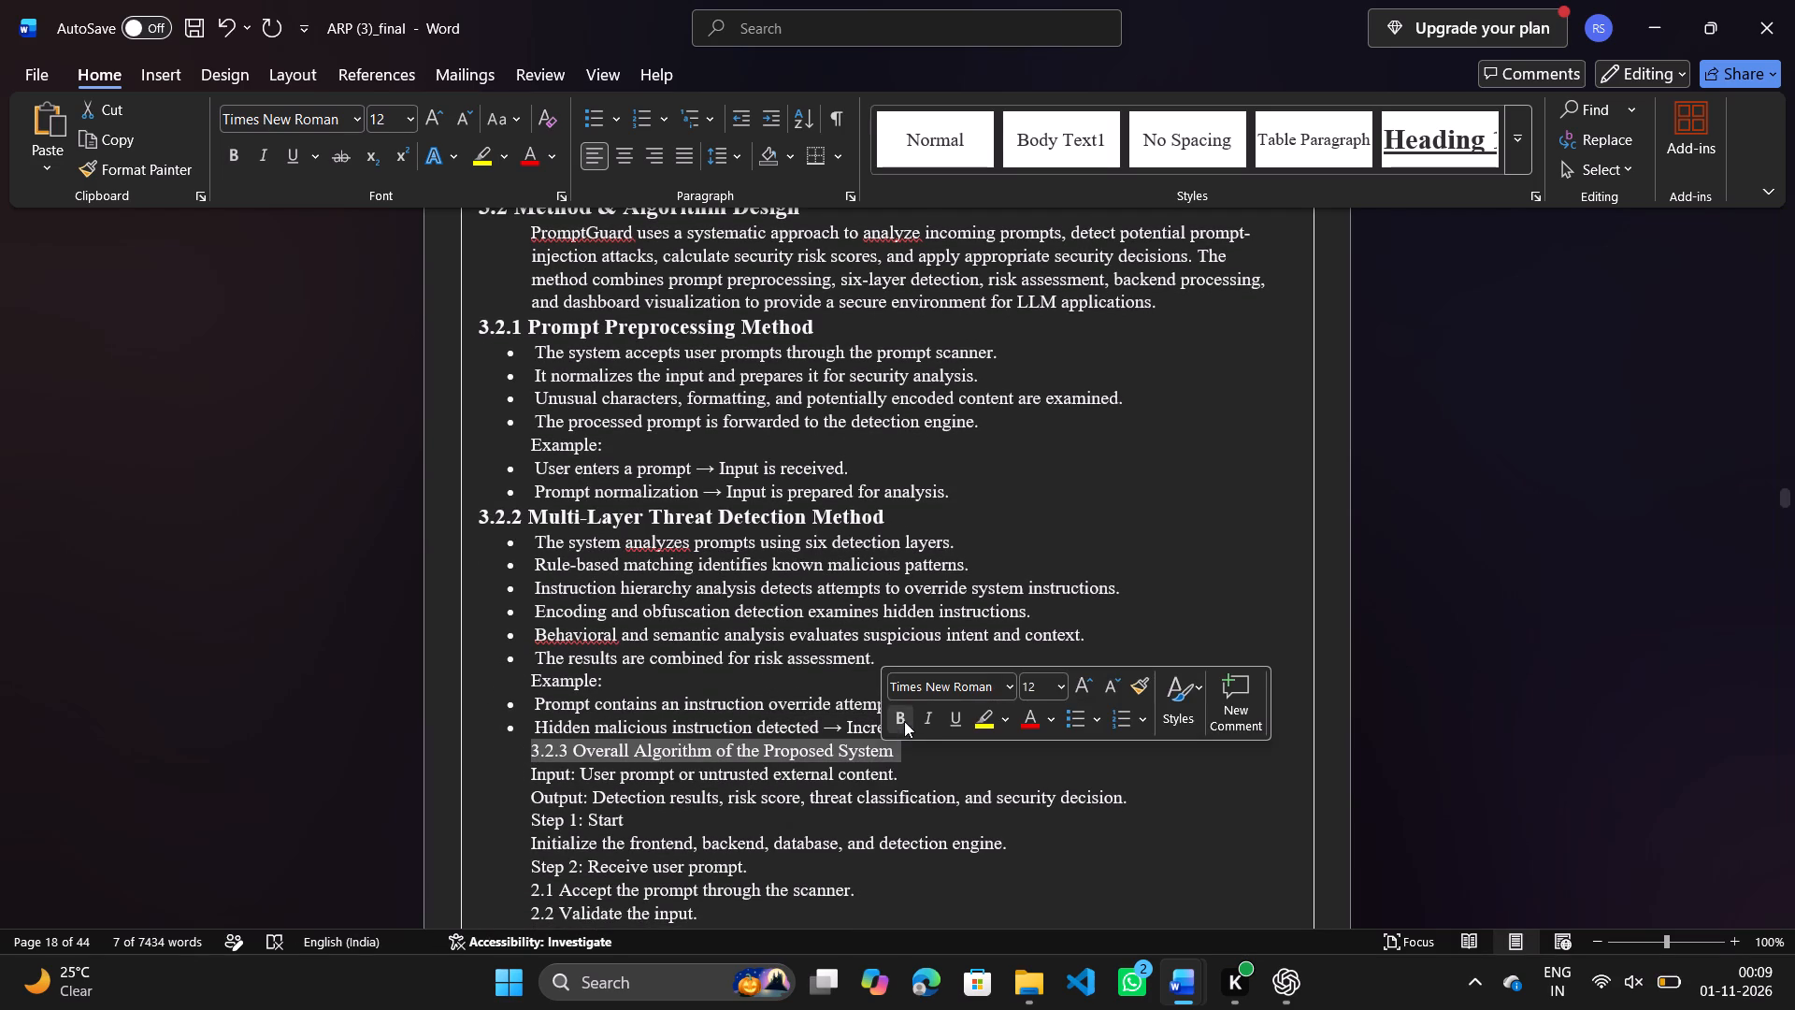
click(897, 715)
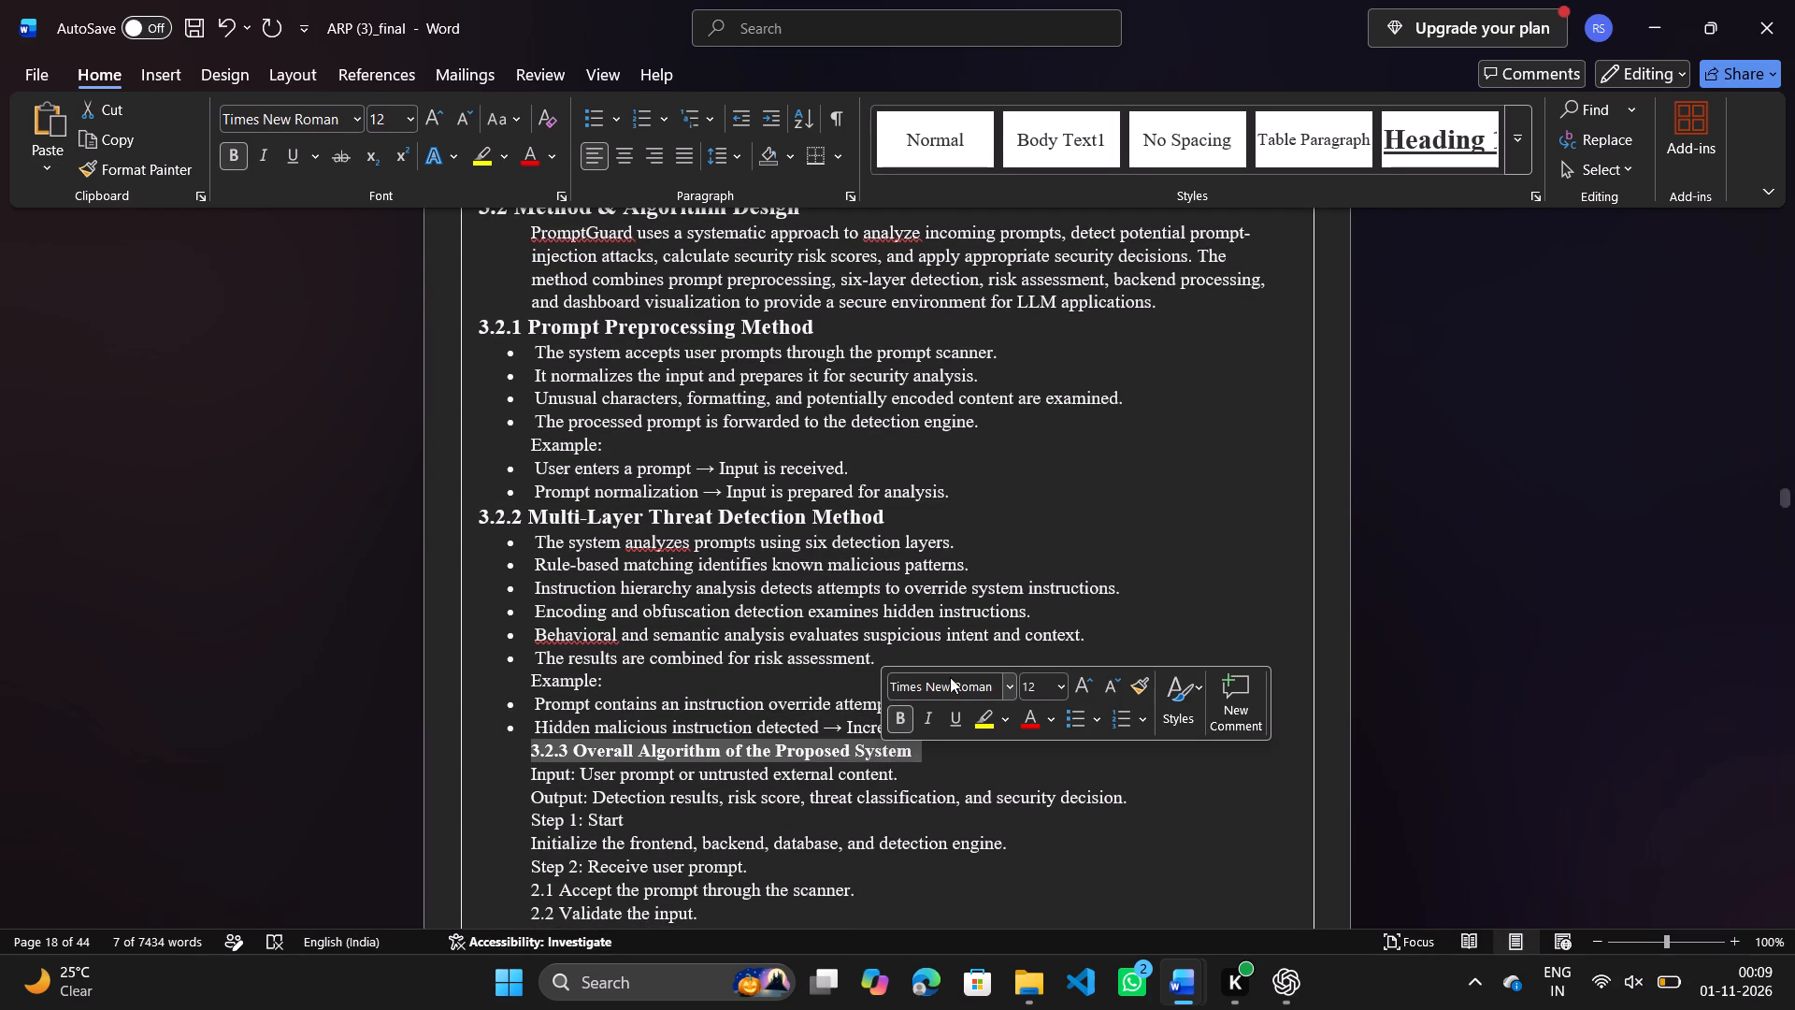
click(1055, 676)
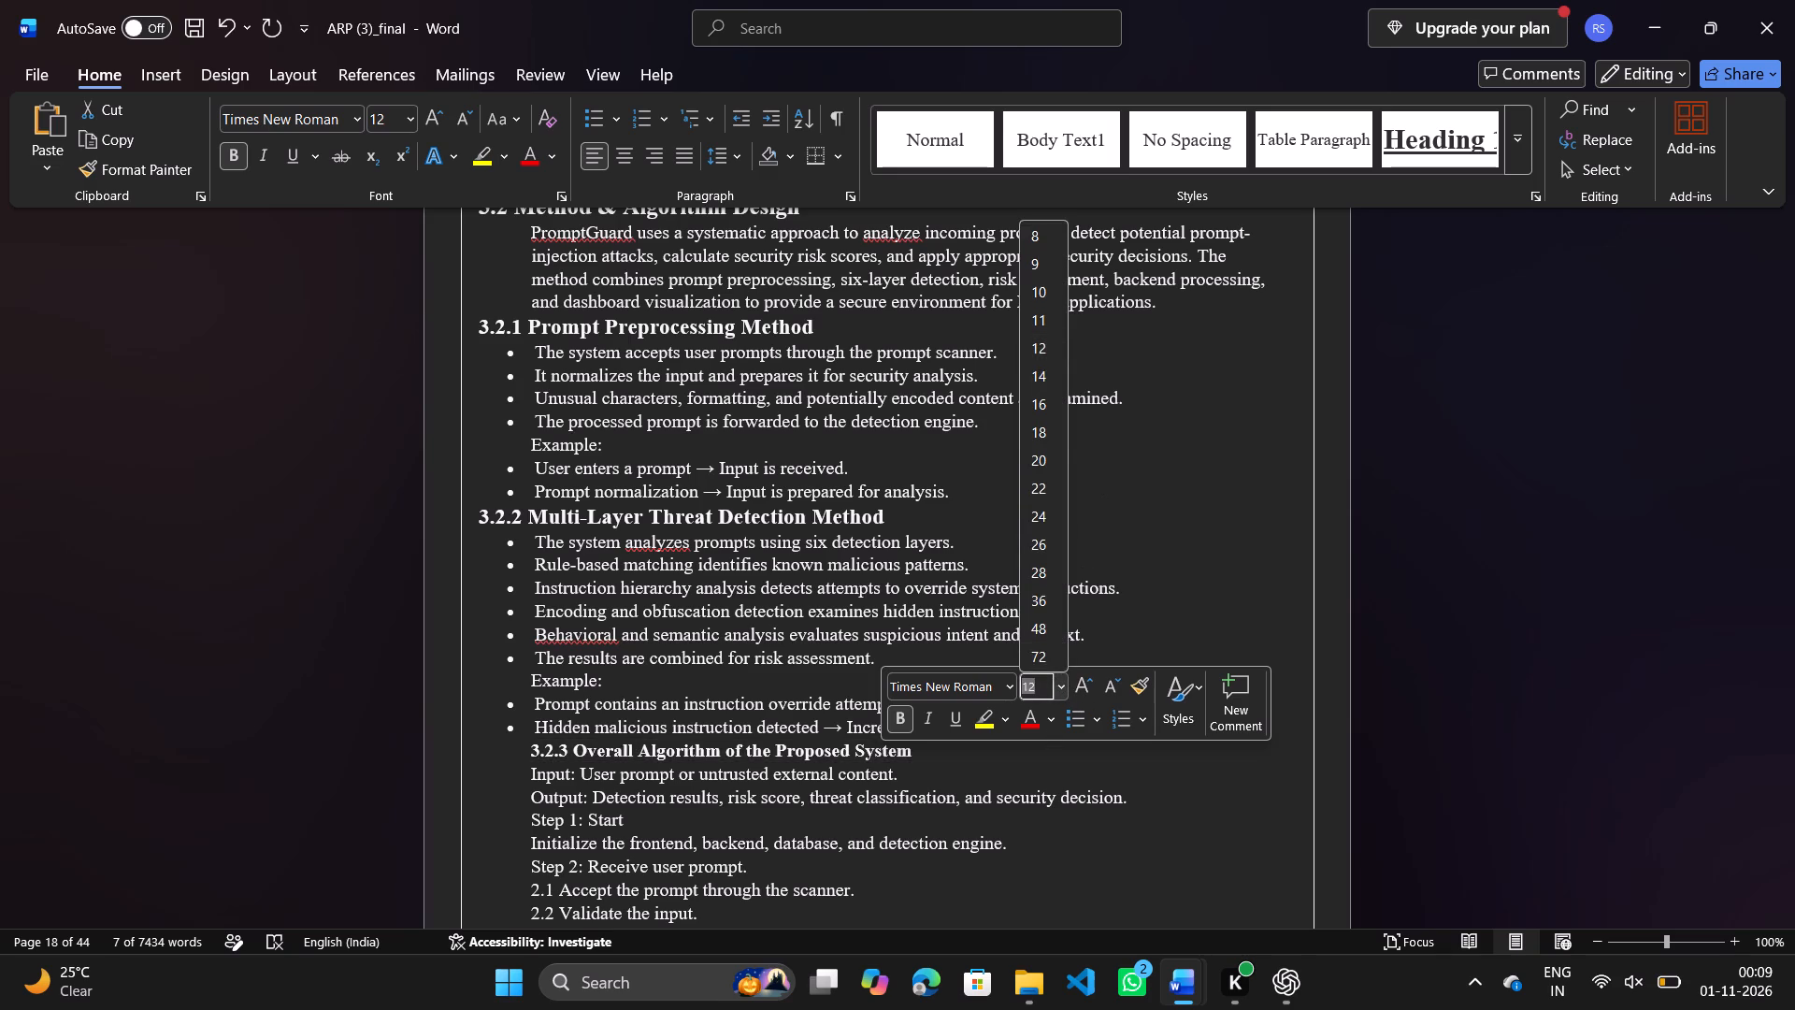
click(1034, 381)
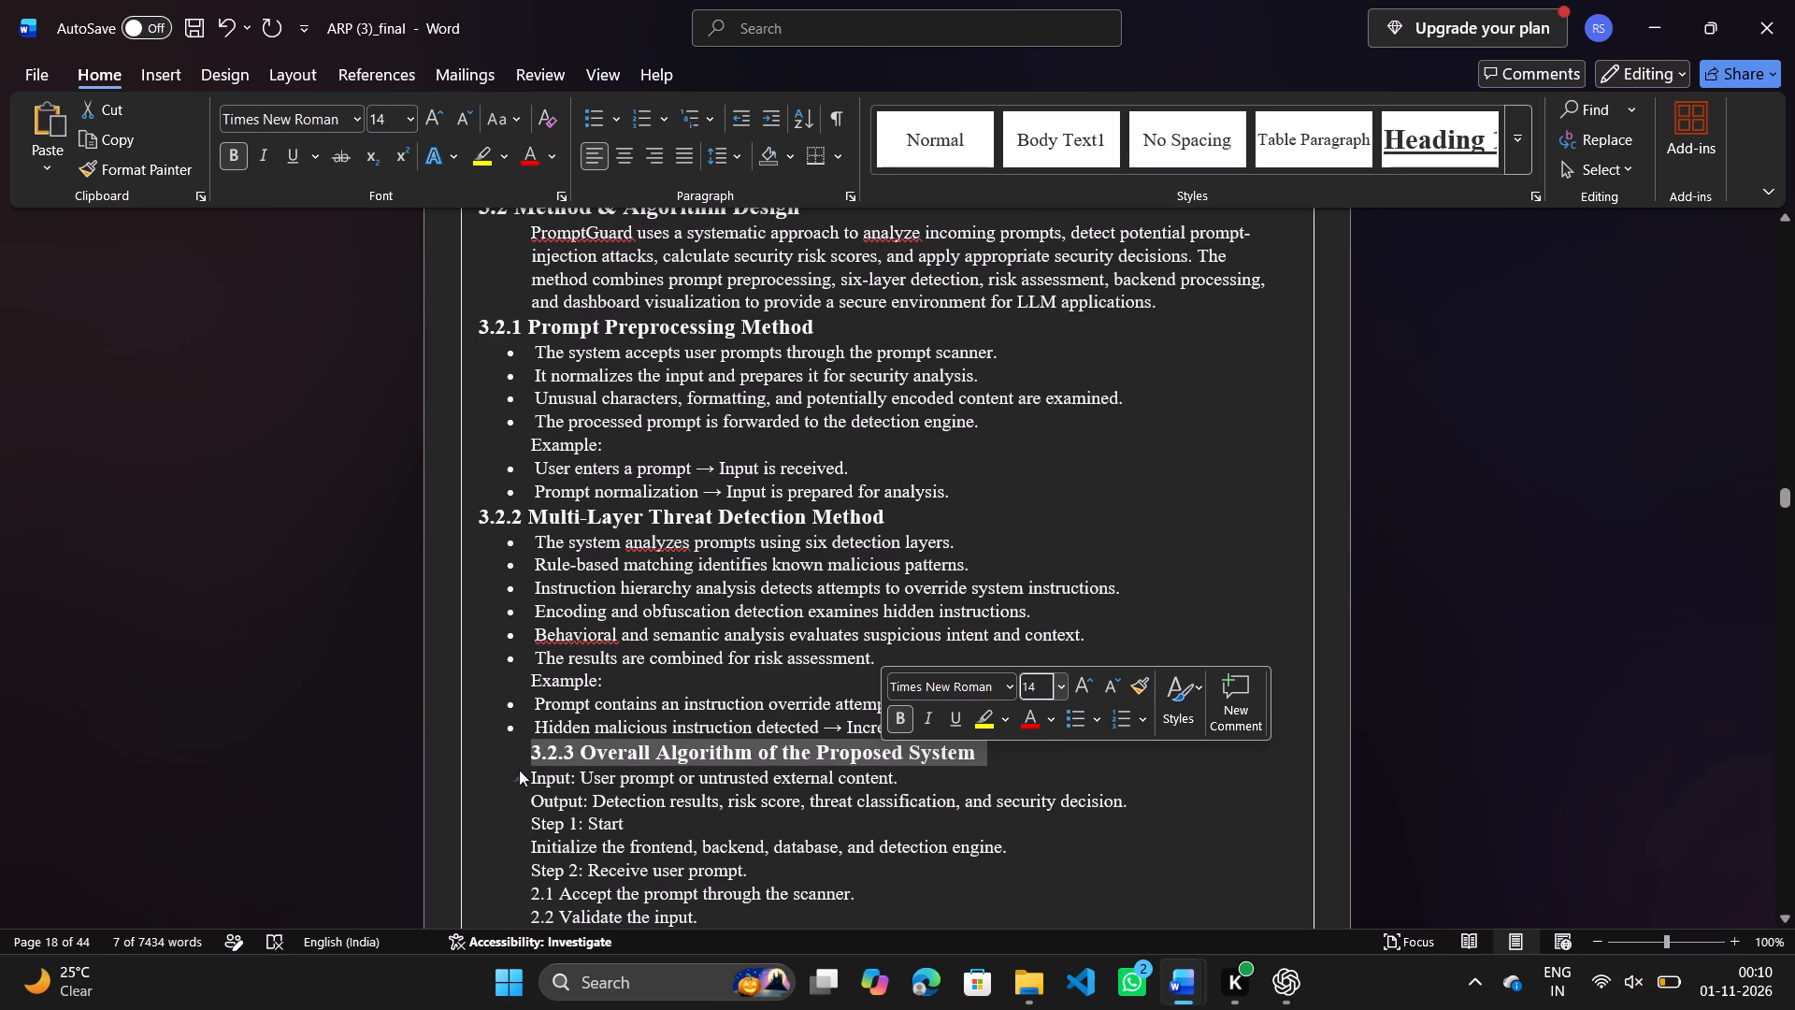
click(526, 758)
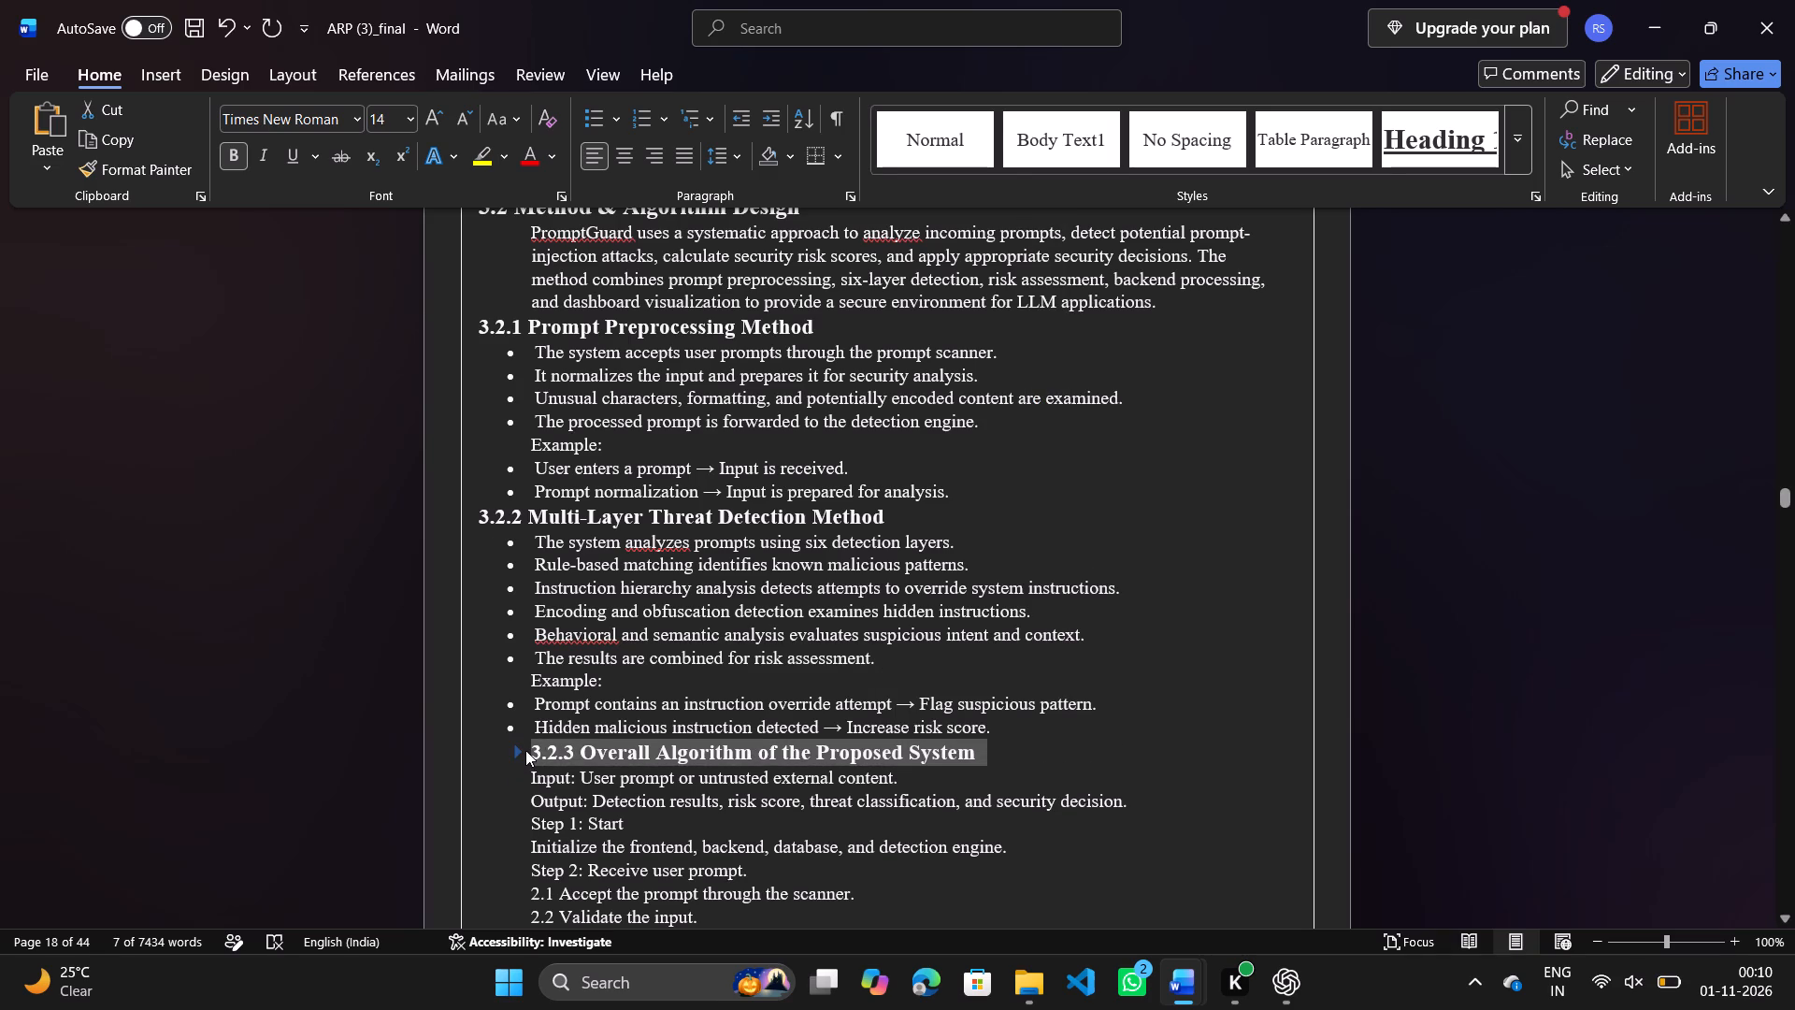
click(525, 750)
click(531, 747)
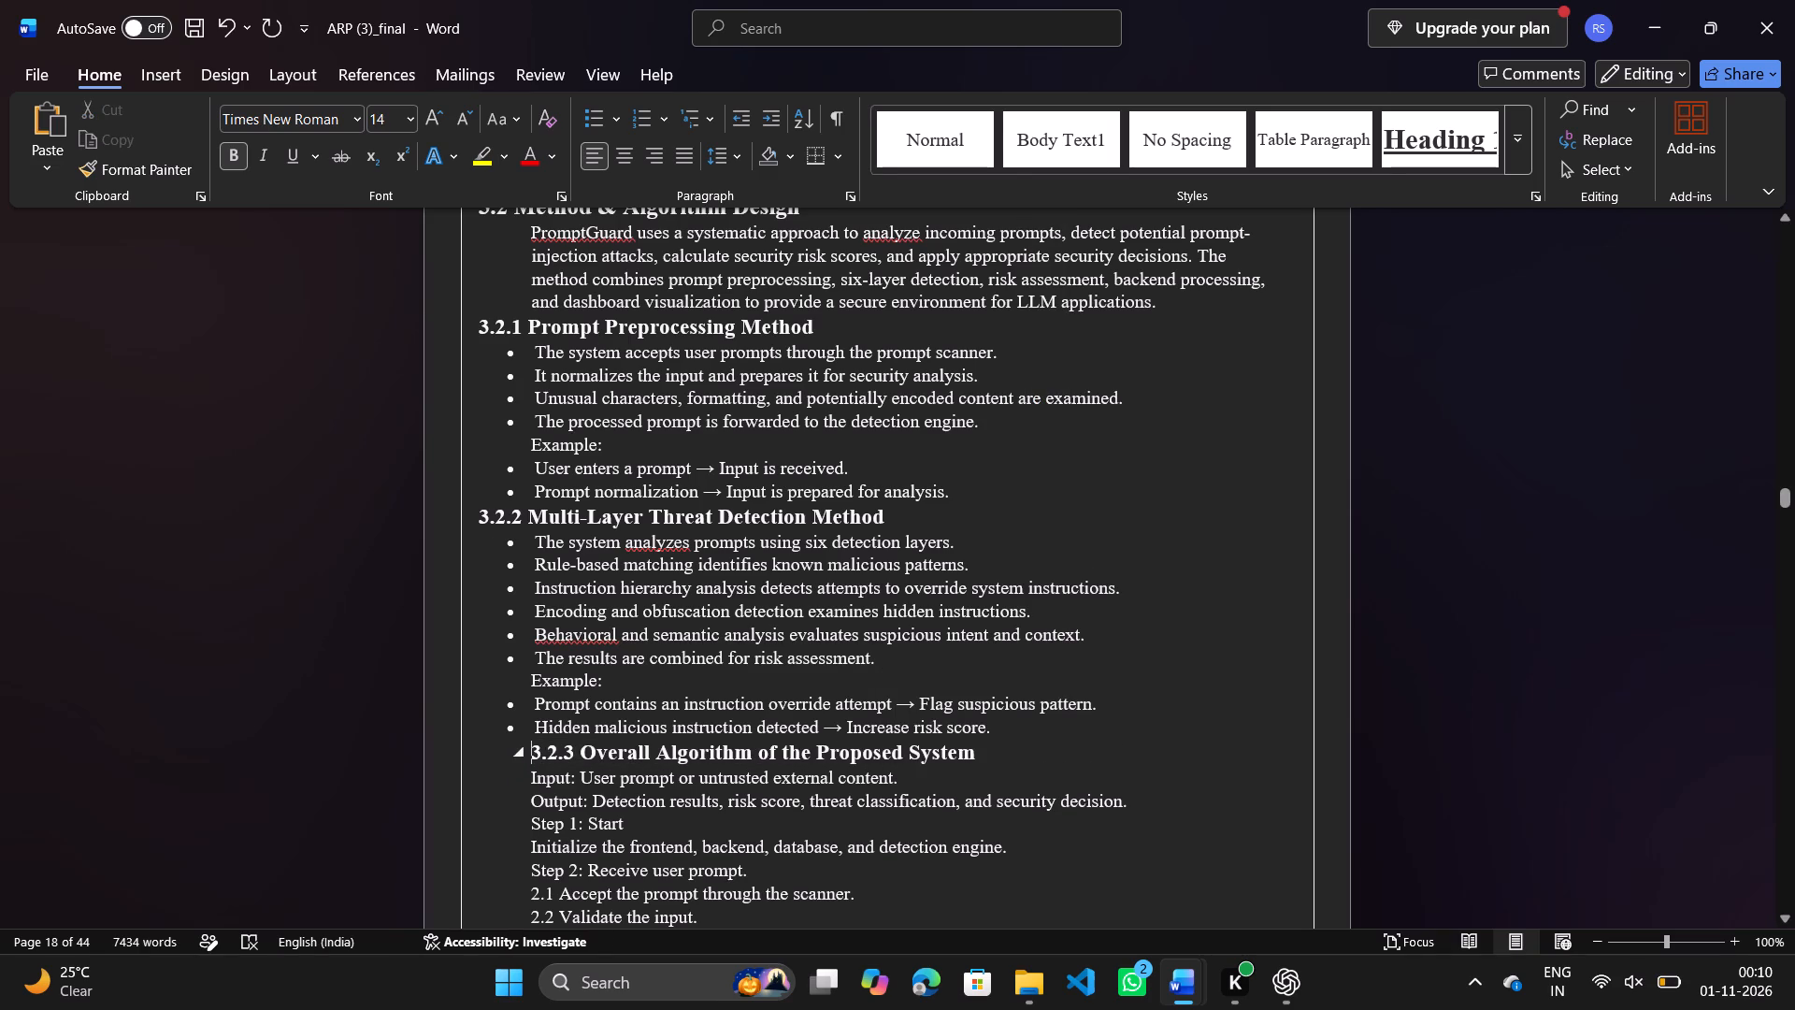
key(BackSpace)
Review the rest of the 3.2.3 algorithm steps and the following 3.3 Project Architecture section with its diagram and description.
scroll(531, 747, down, 1)
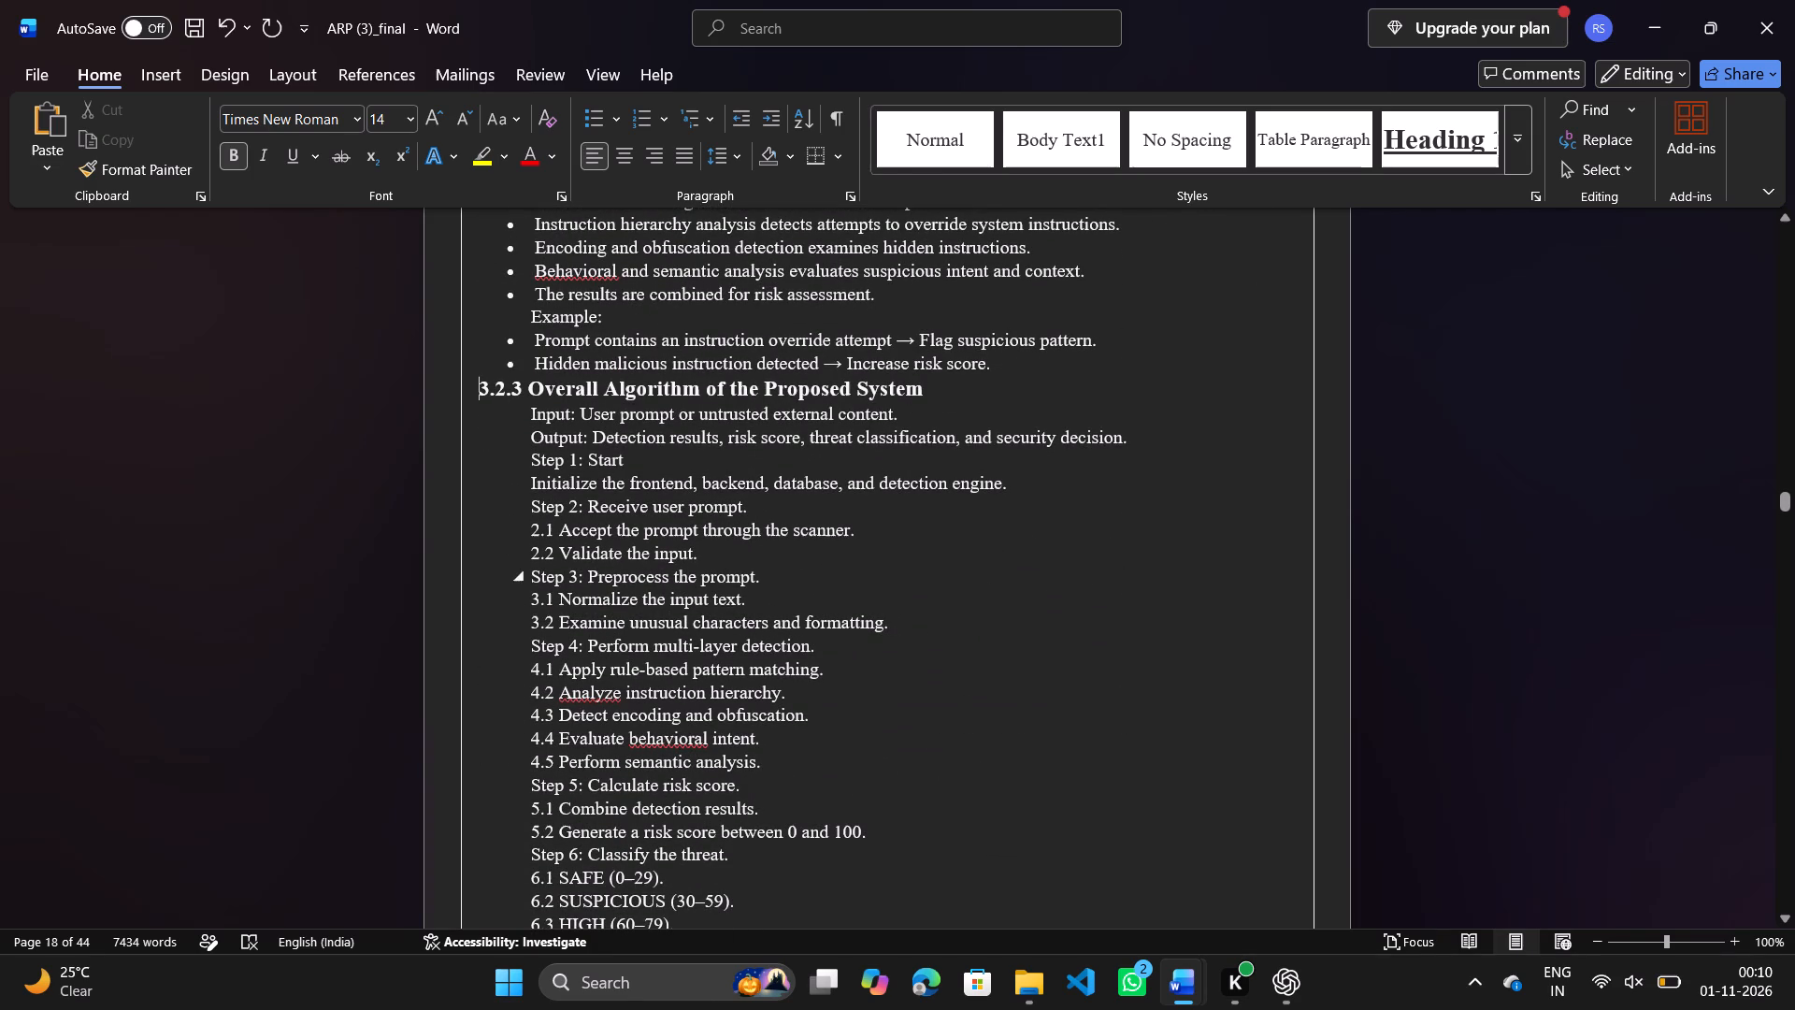
scroll(536, 580, down, 2)
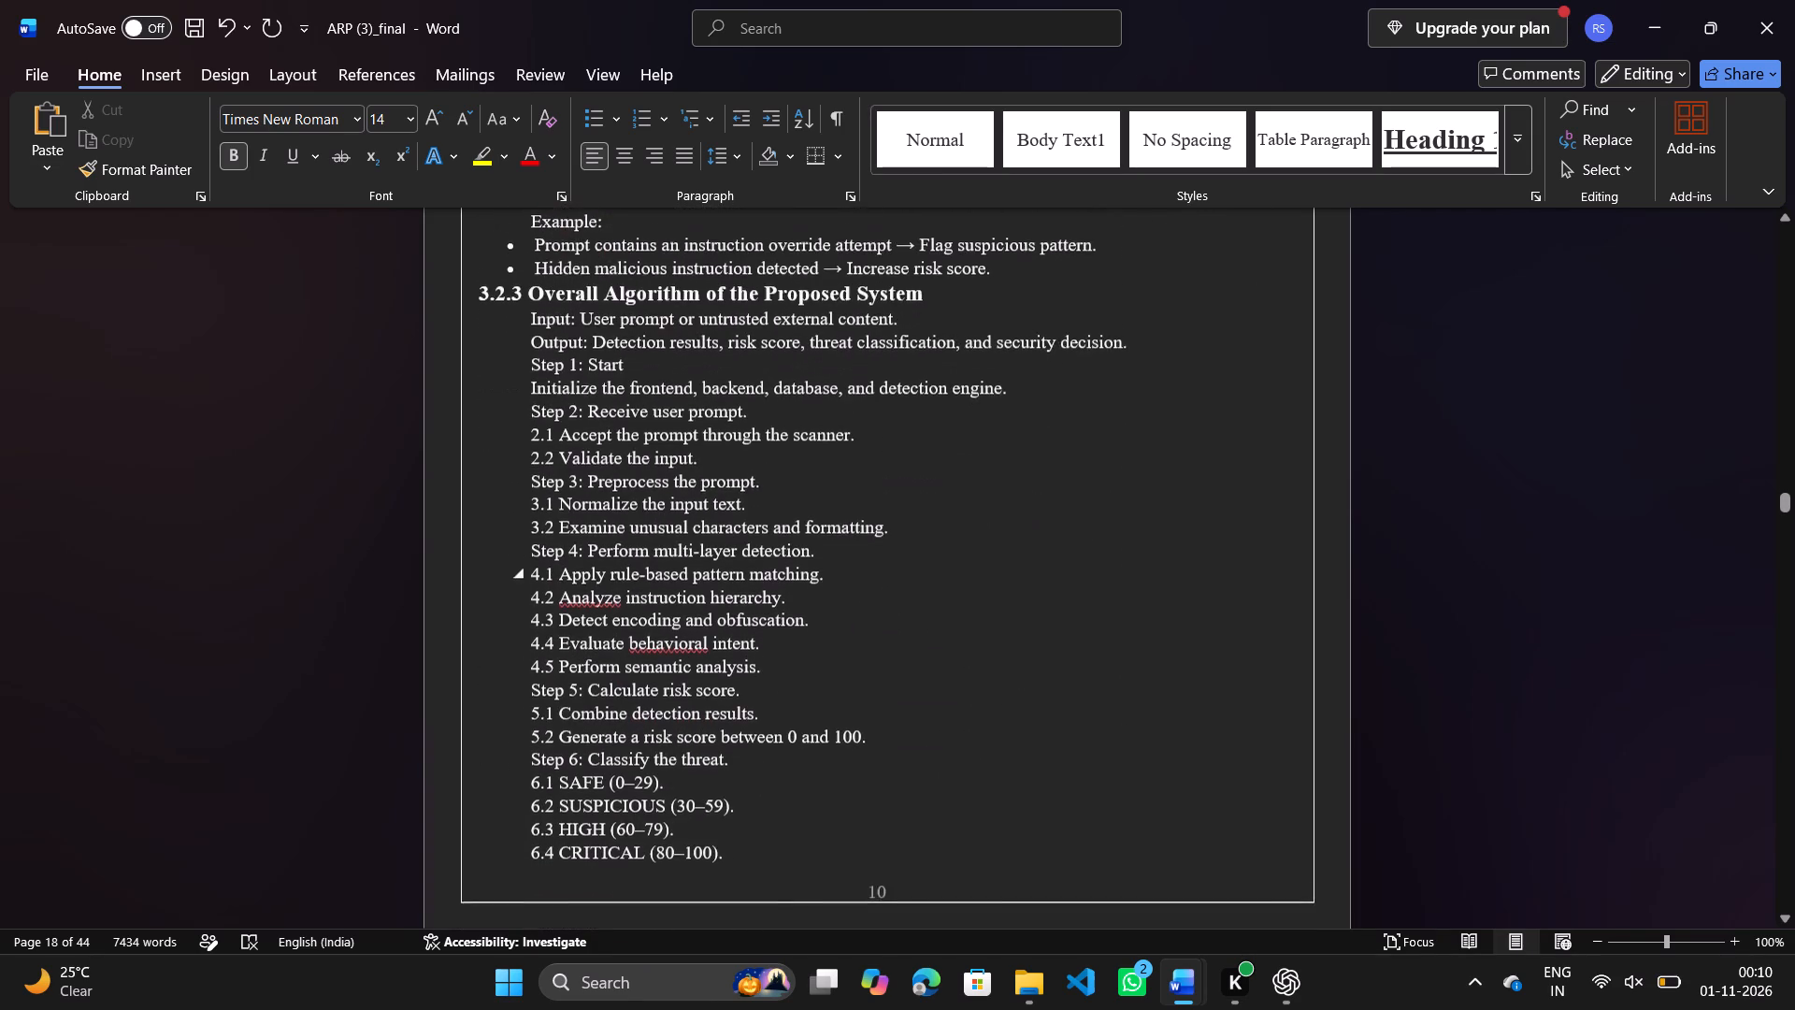
scroll(536, 580, down, 2)
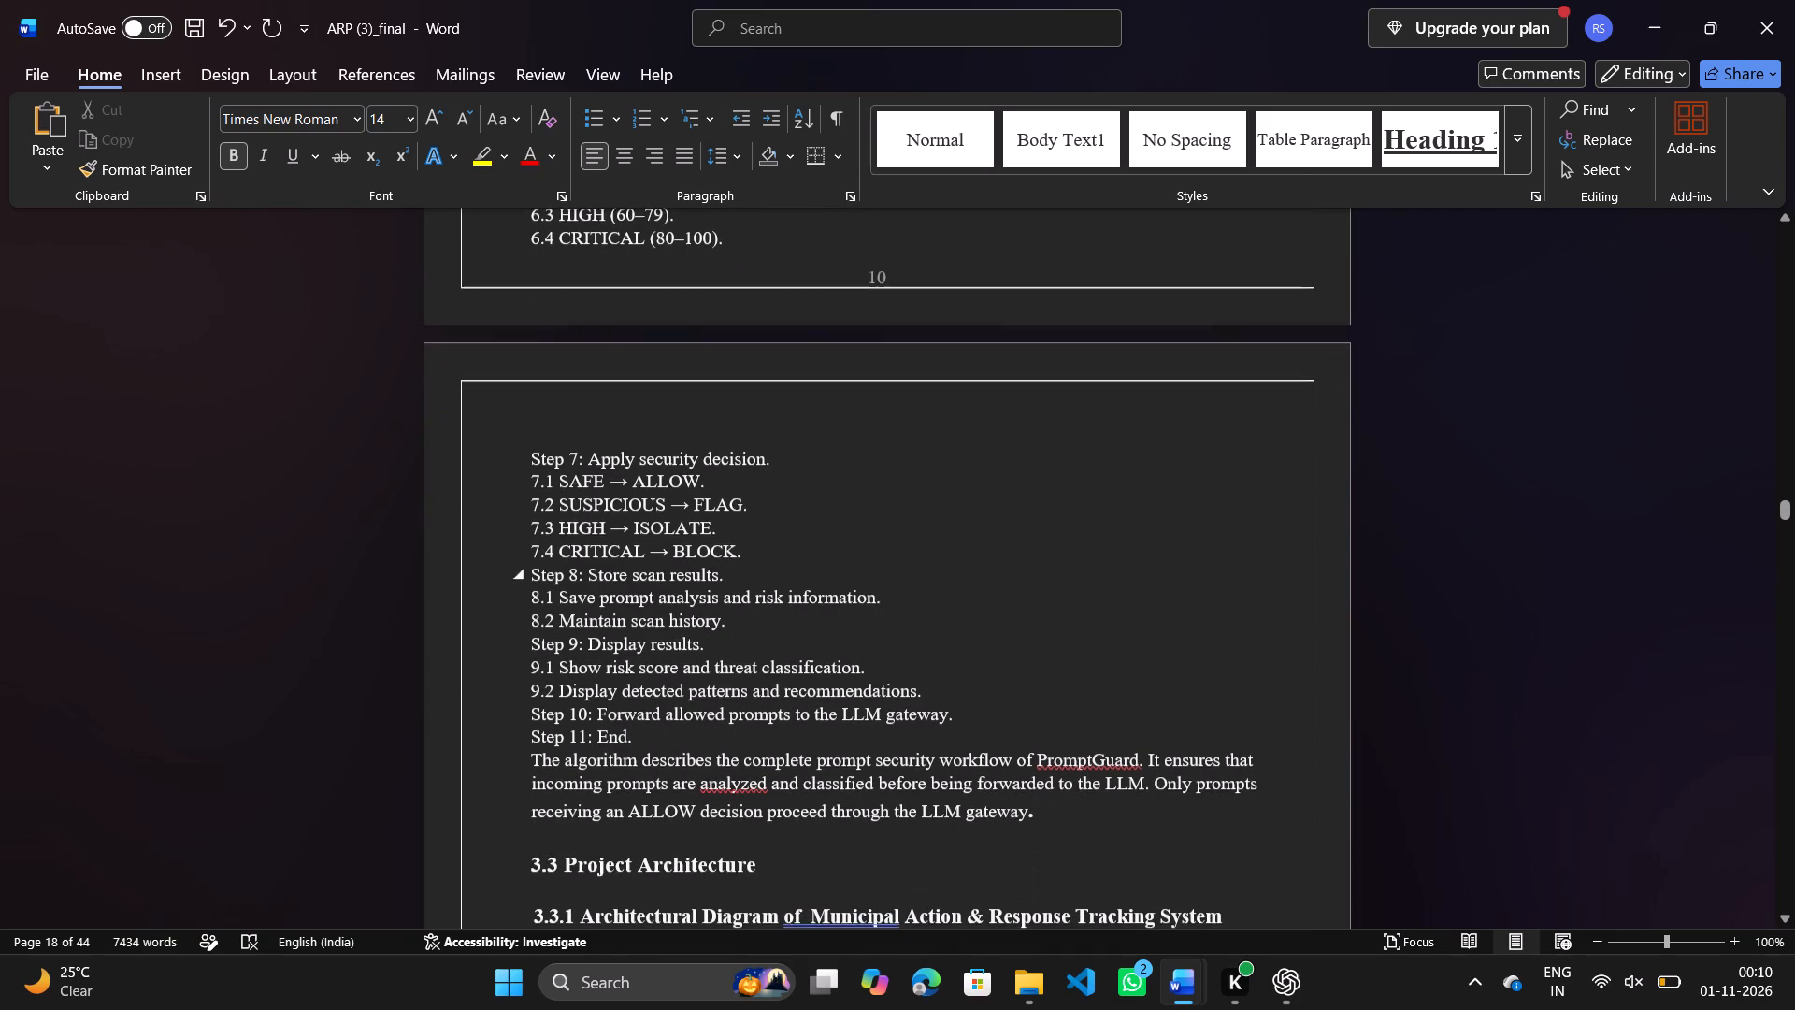
scroll(536, 580, down, 4)
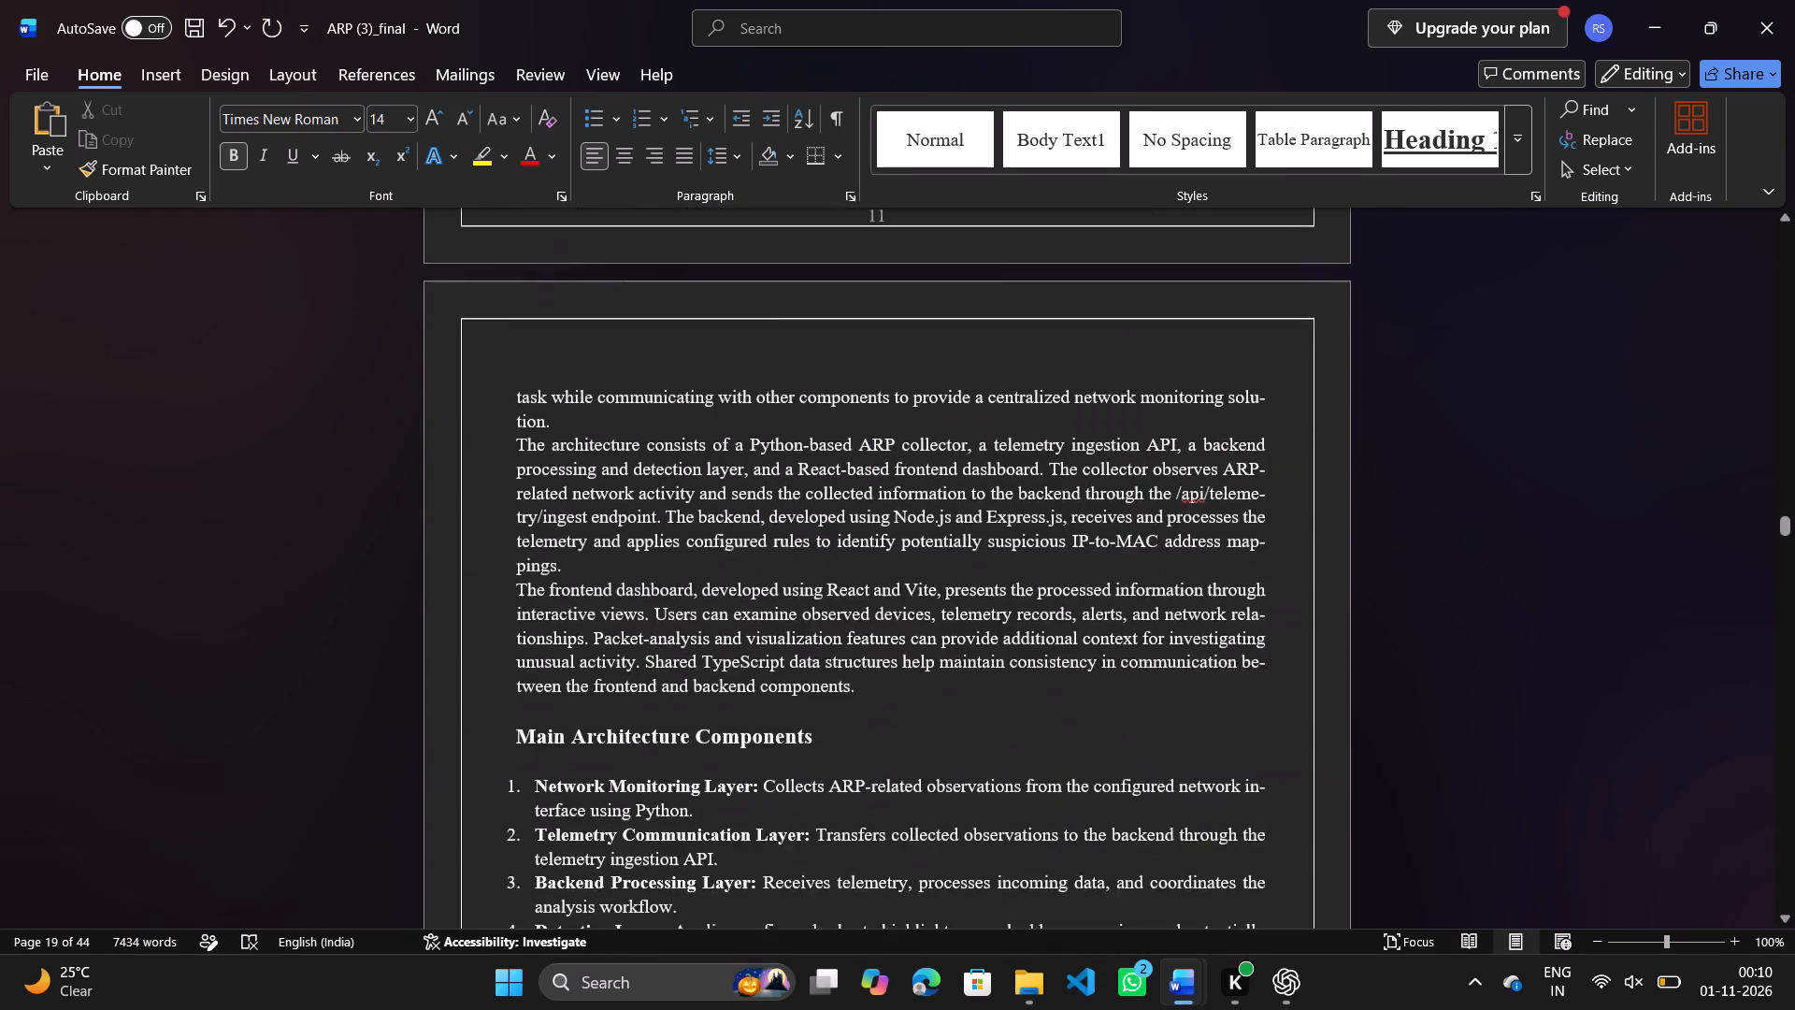
scroll(536, 580, up, 3)
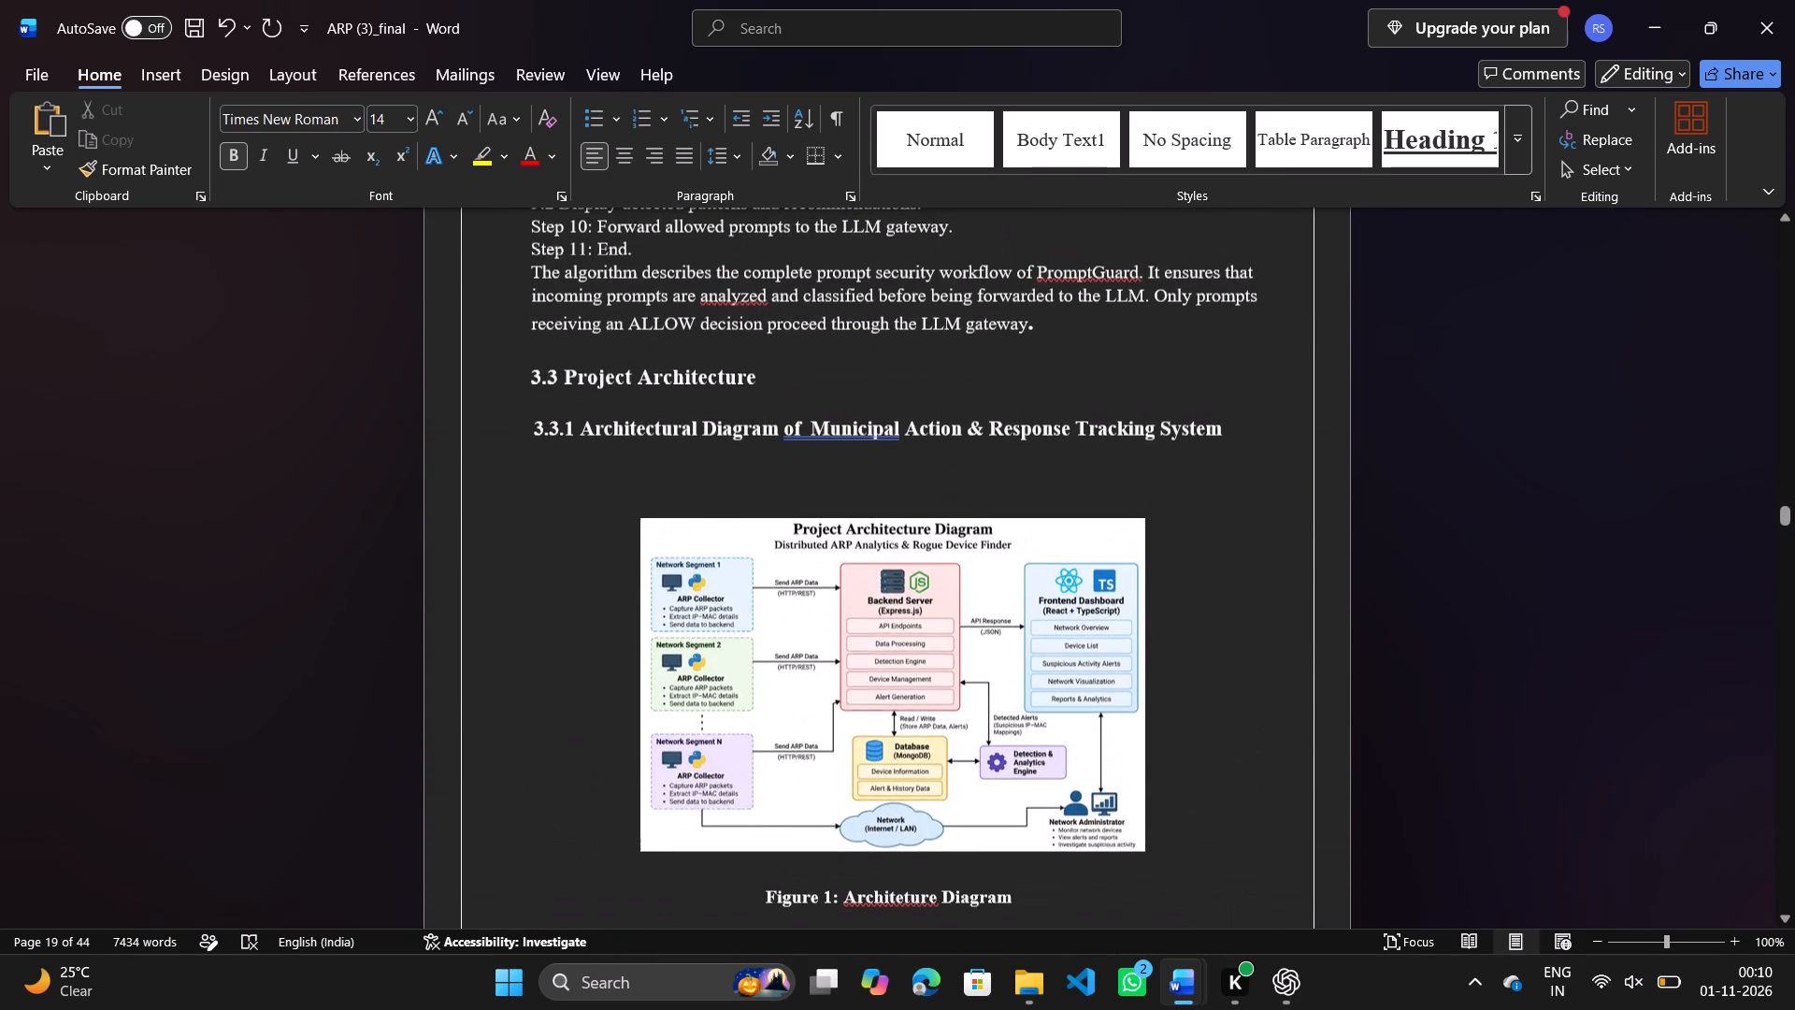
Save the ARP (3)_final report.
key(ctrl+s)
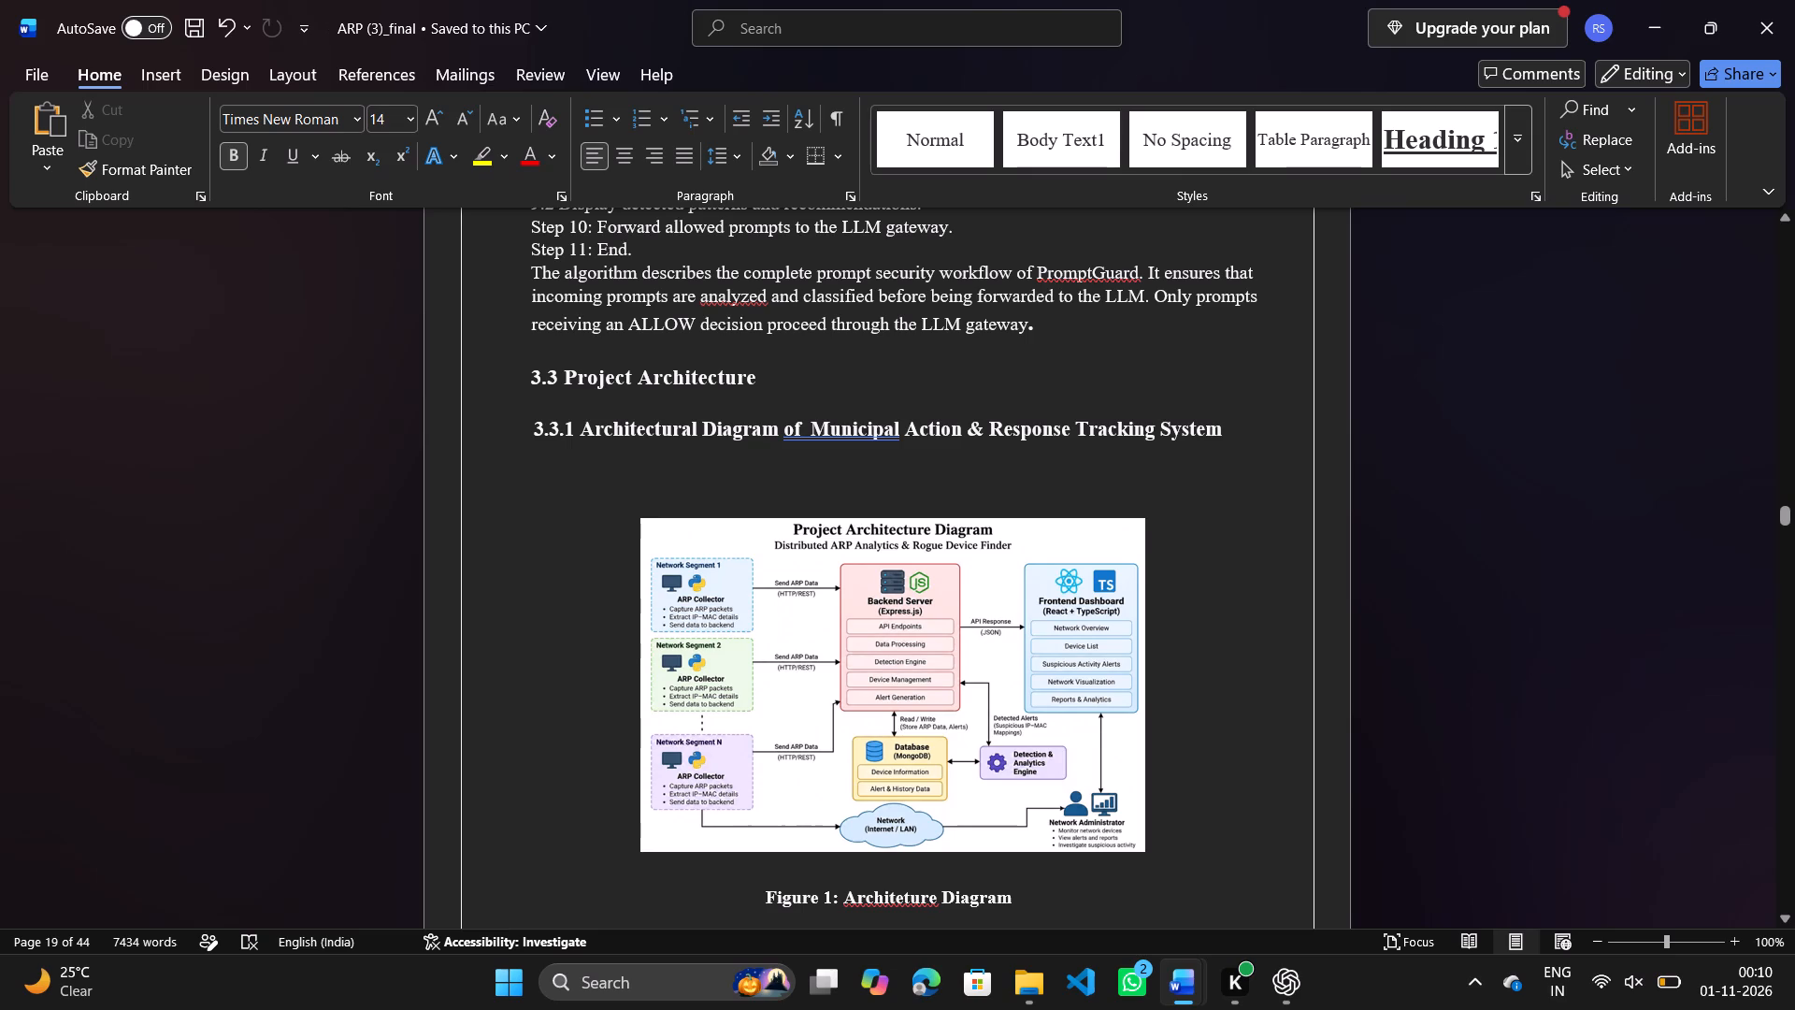
key(ctrl+s)
key(ctrl+s)
key(ctrl+s)
key(ctrl+s)
key(ctrl+s)
key(ctrl+s)
key(ctrl+s)
key(ctrl+s)
key(ctrl+s)
key(ctrl+s)
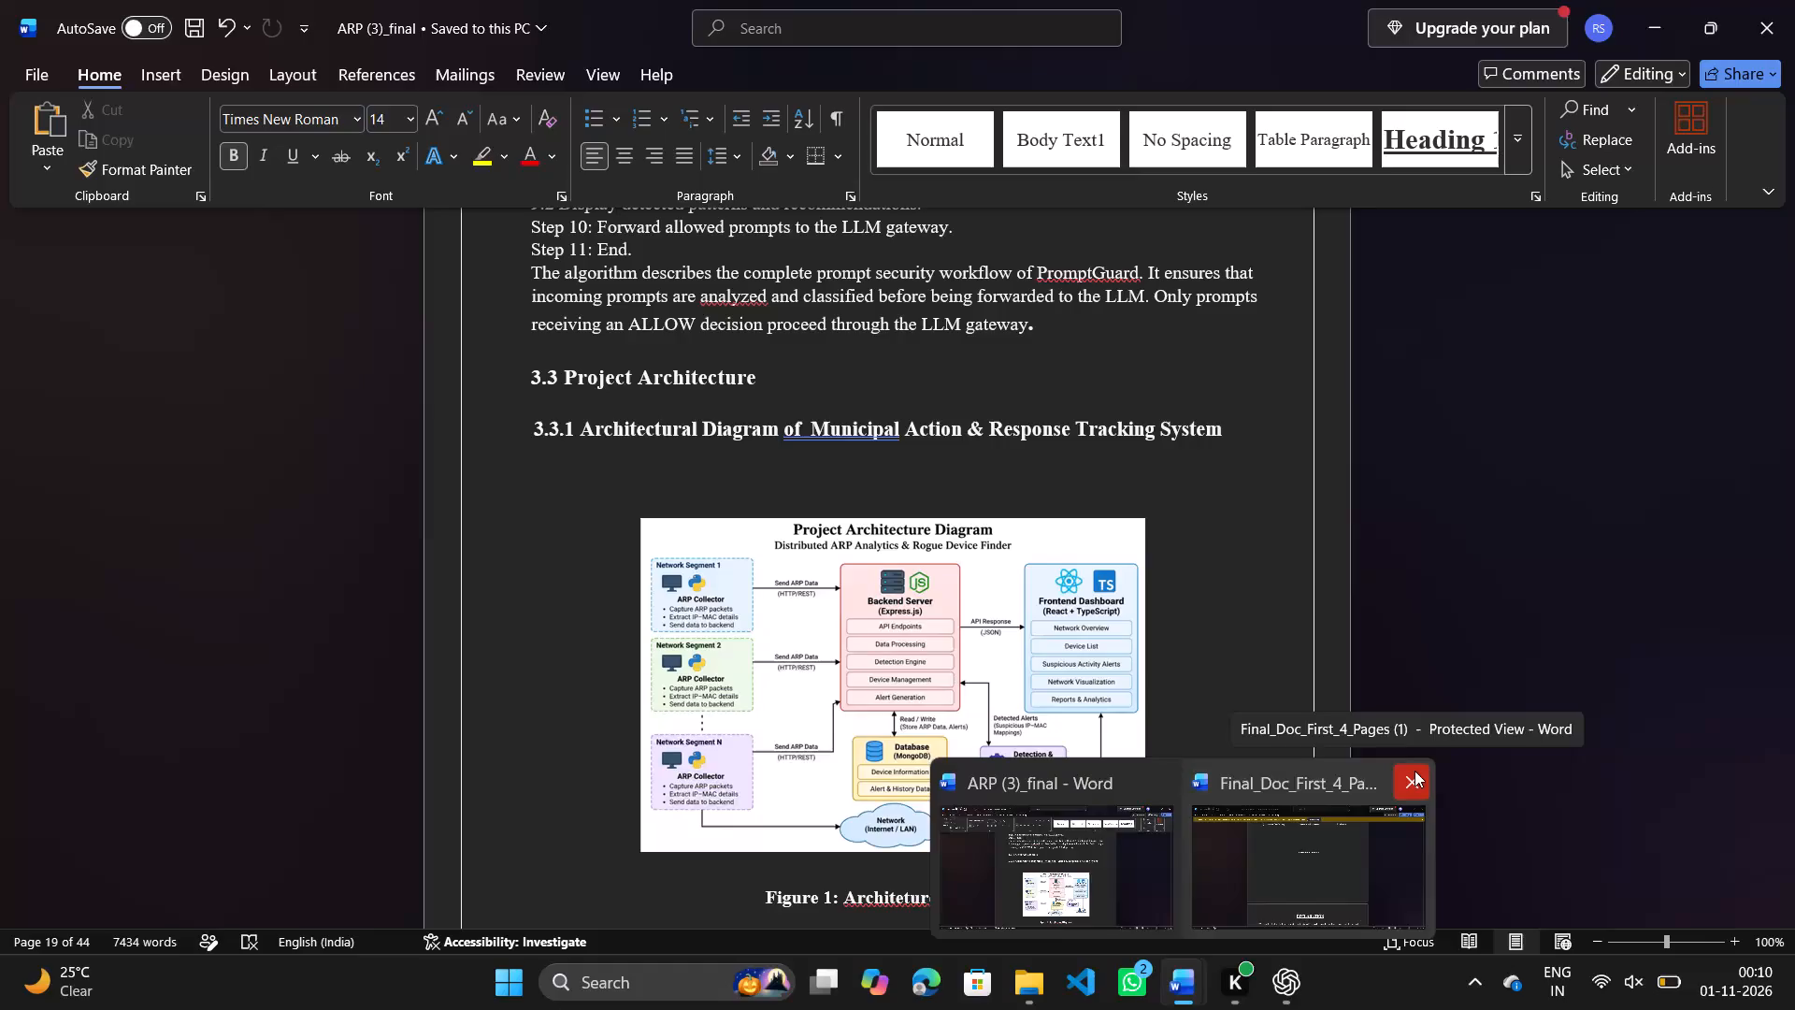
Close the Final_Doc_First_4_Pages (1) document and save the ARP (3)_final report again.
click(1414, 771)
click(475, 514)
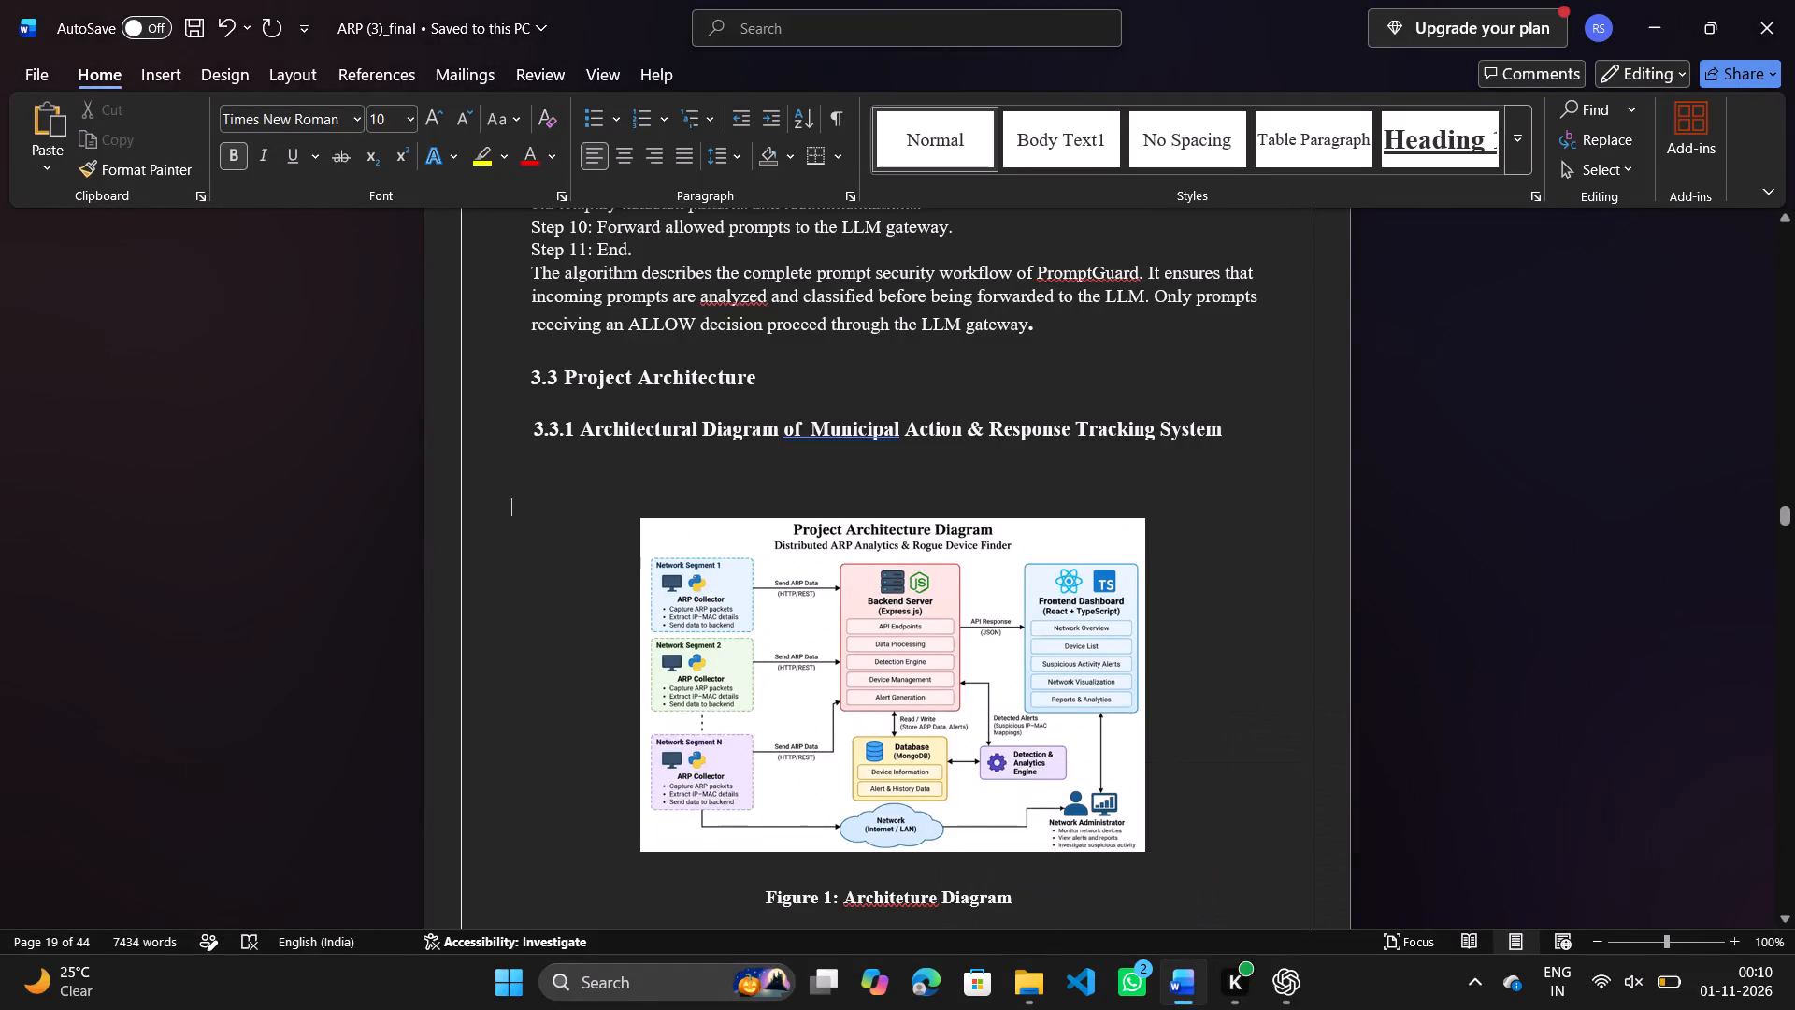
key(ctrl+s)
Turn on AutoSave for the ARP (3)_final report by uploading it to the personal OneDrive.
click(142, 22)
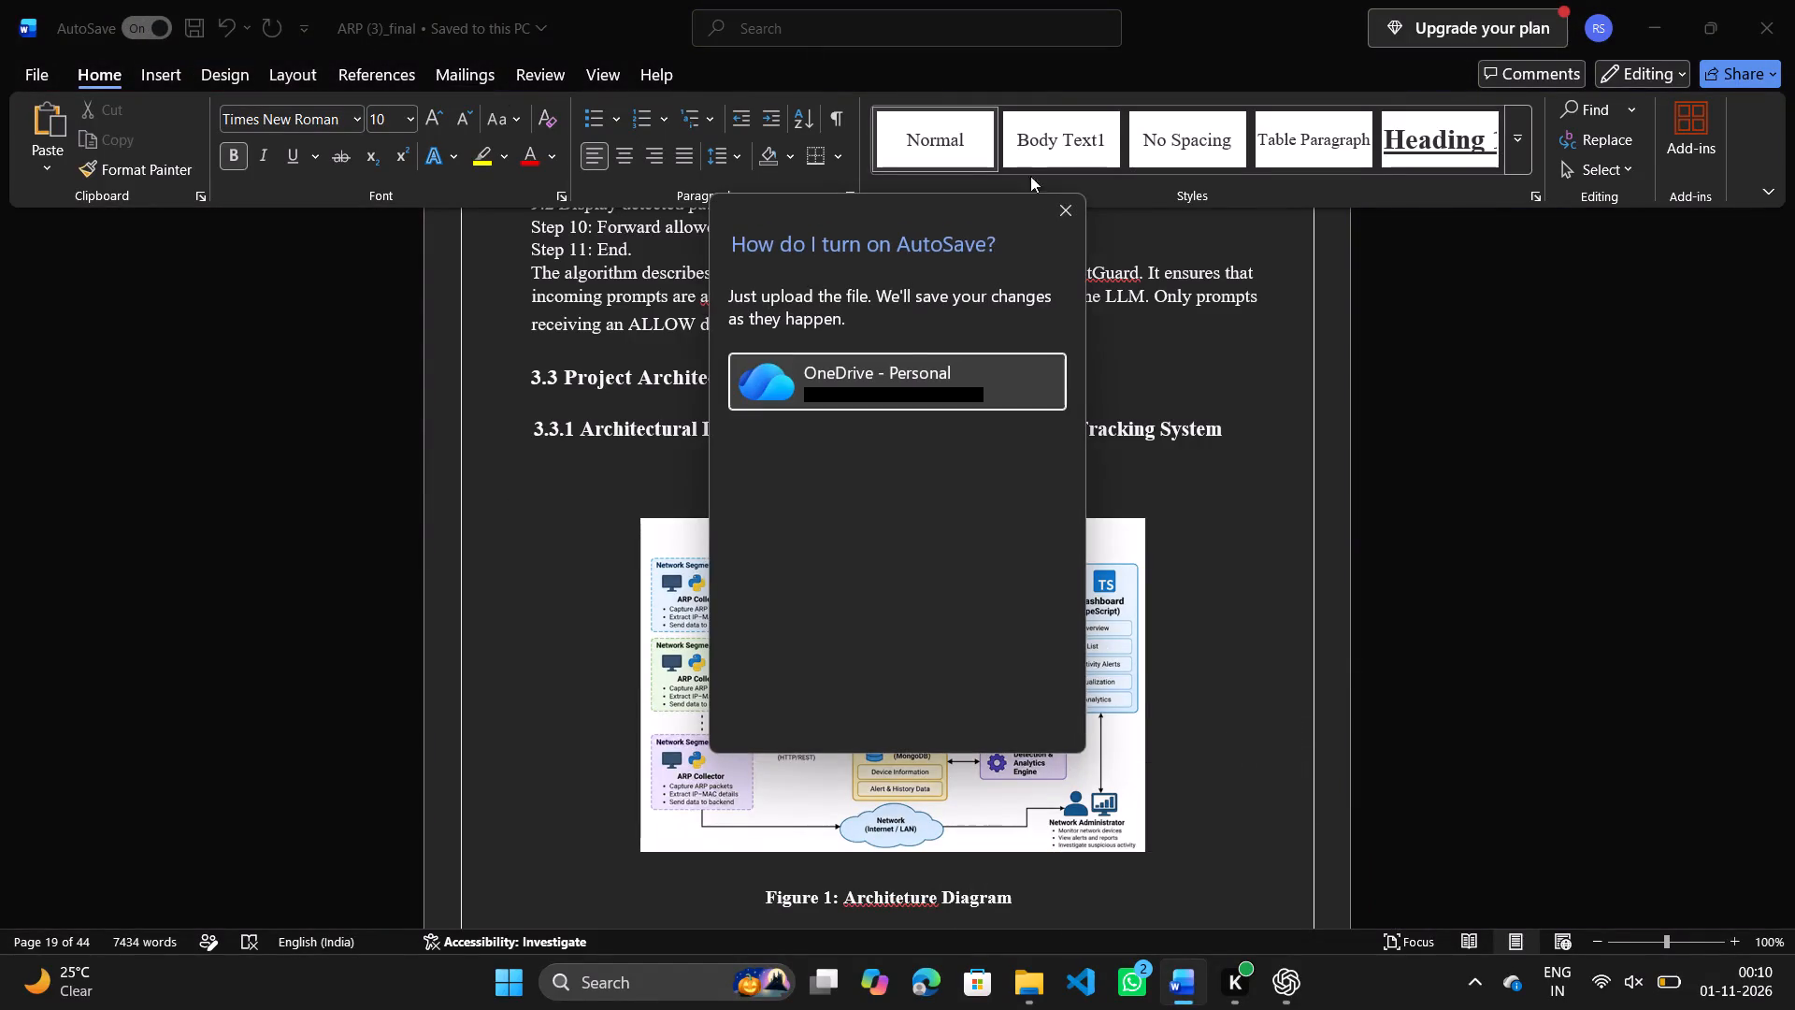
click(878, 368)
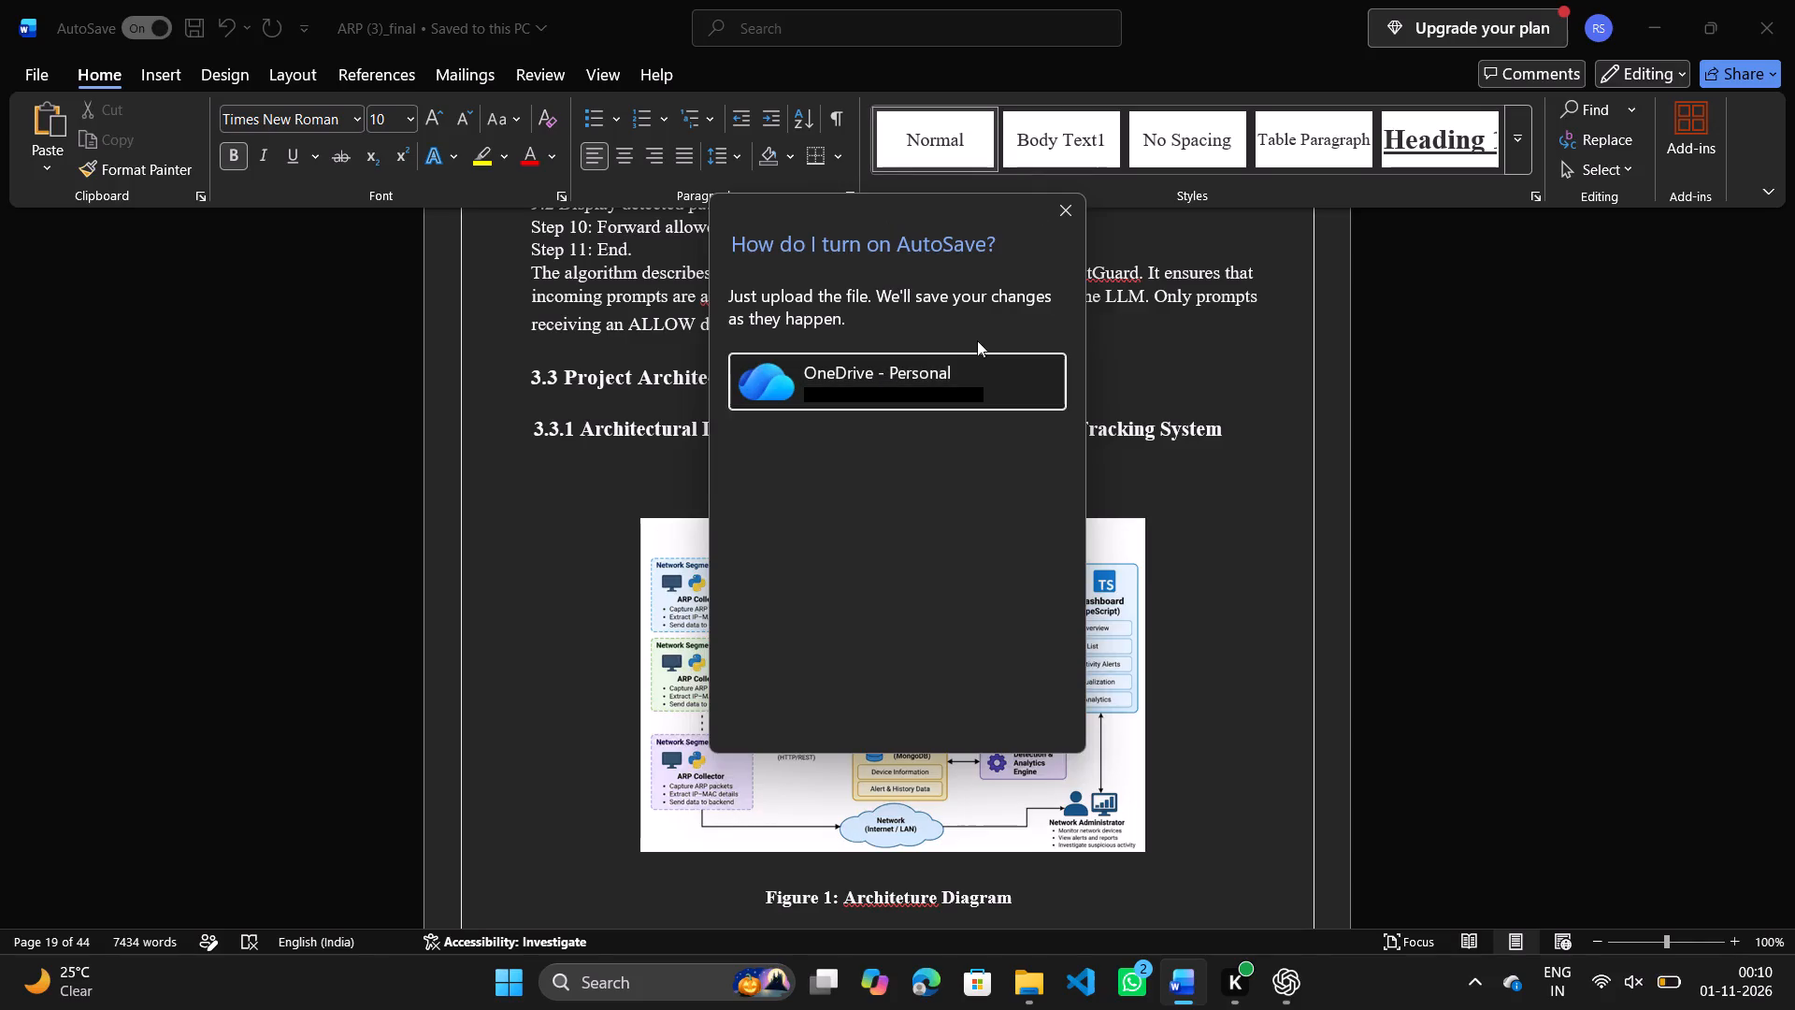
click(946, 392)
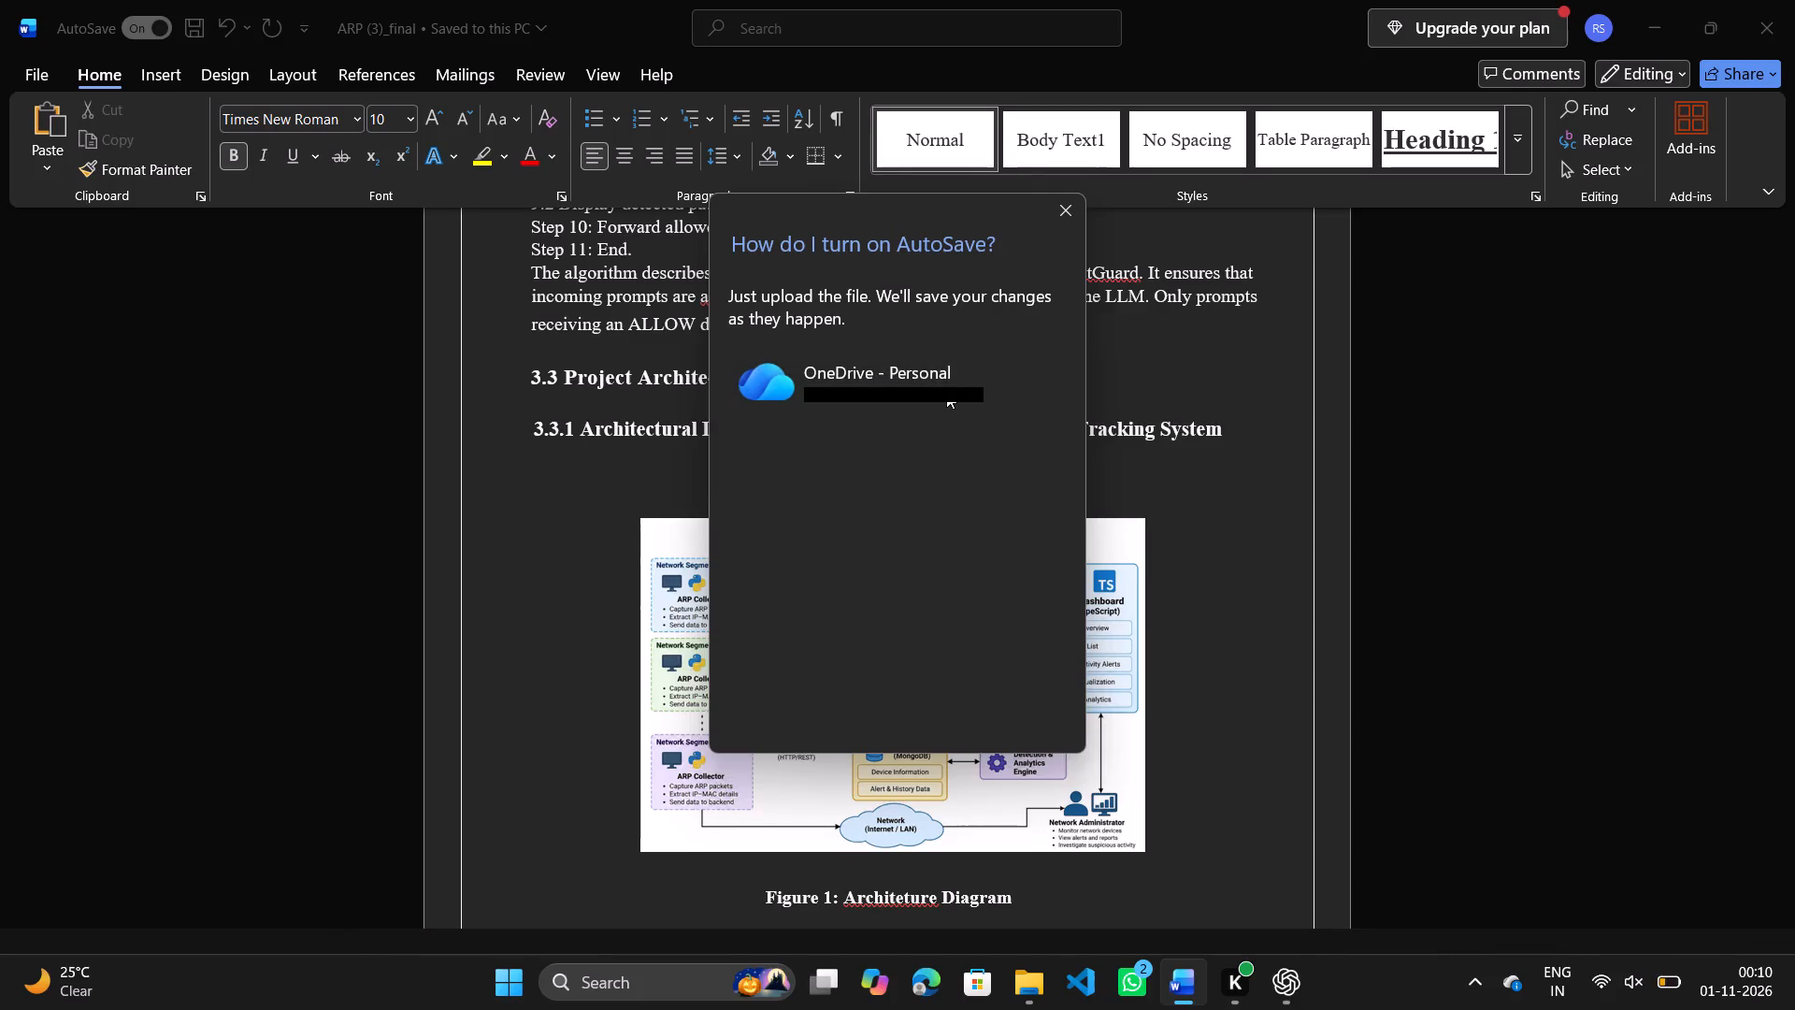
click(883, 367)
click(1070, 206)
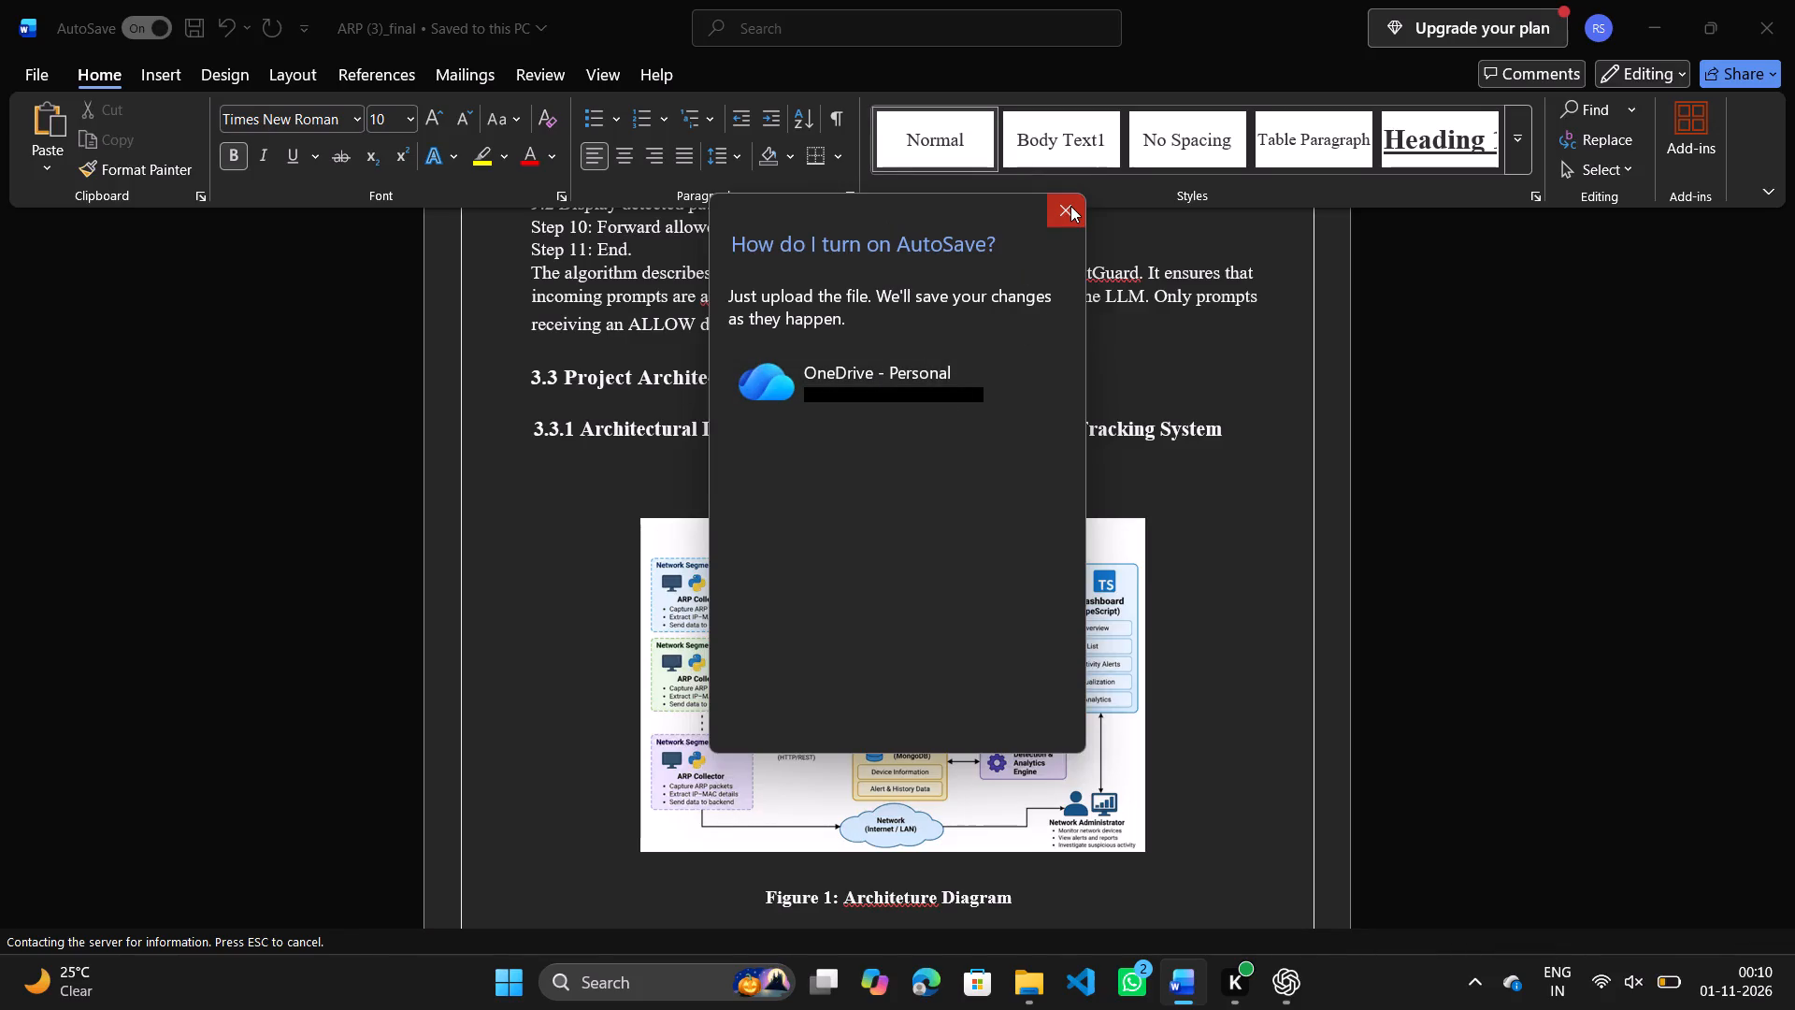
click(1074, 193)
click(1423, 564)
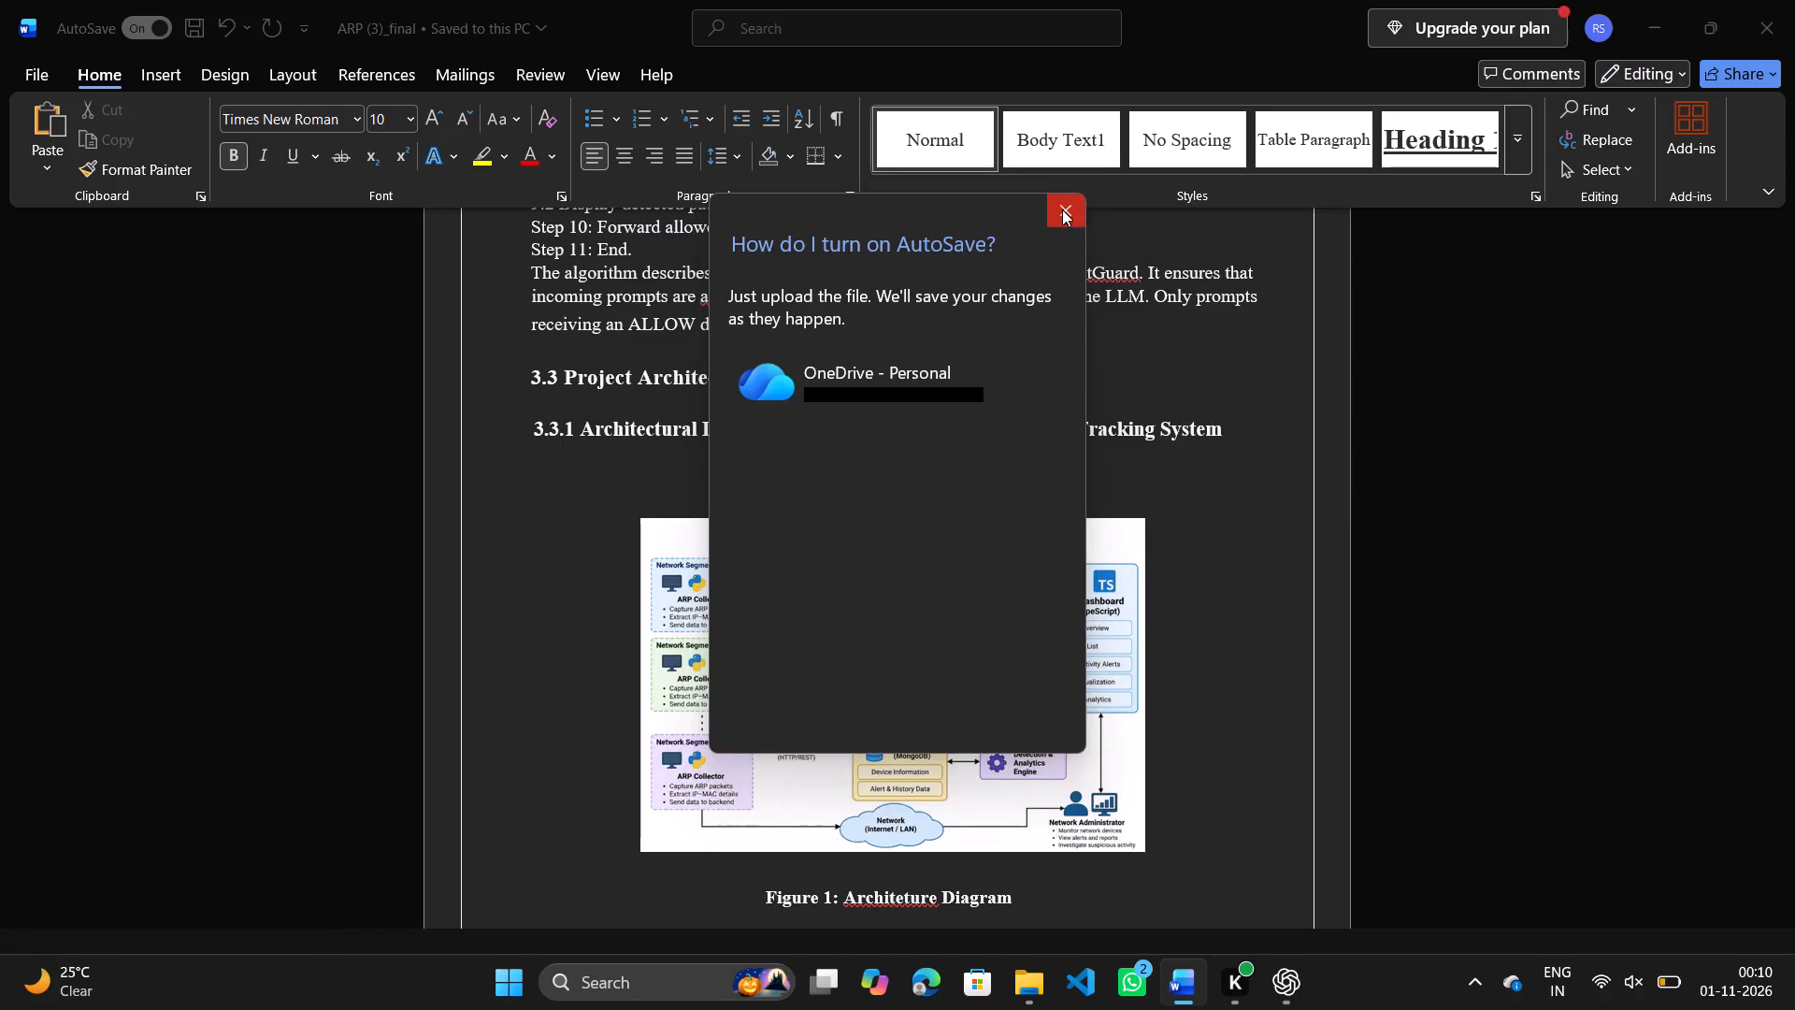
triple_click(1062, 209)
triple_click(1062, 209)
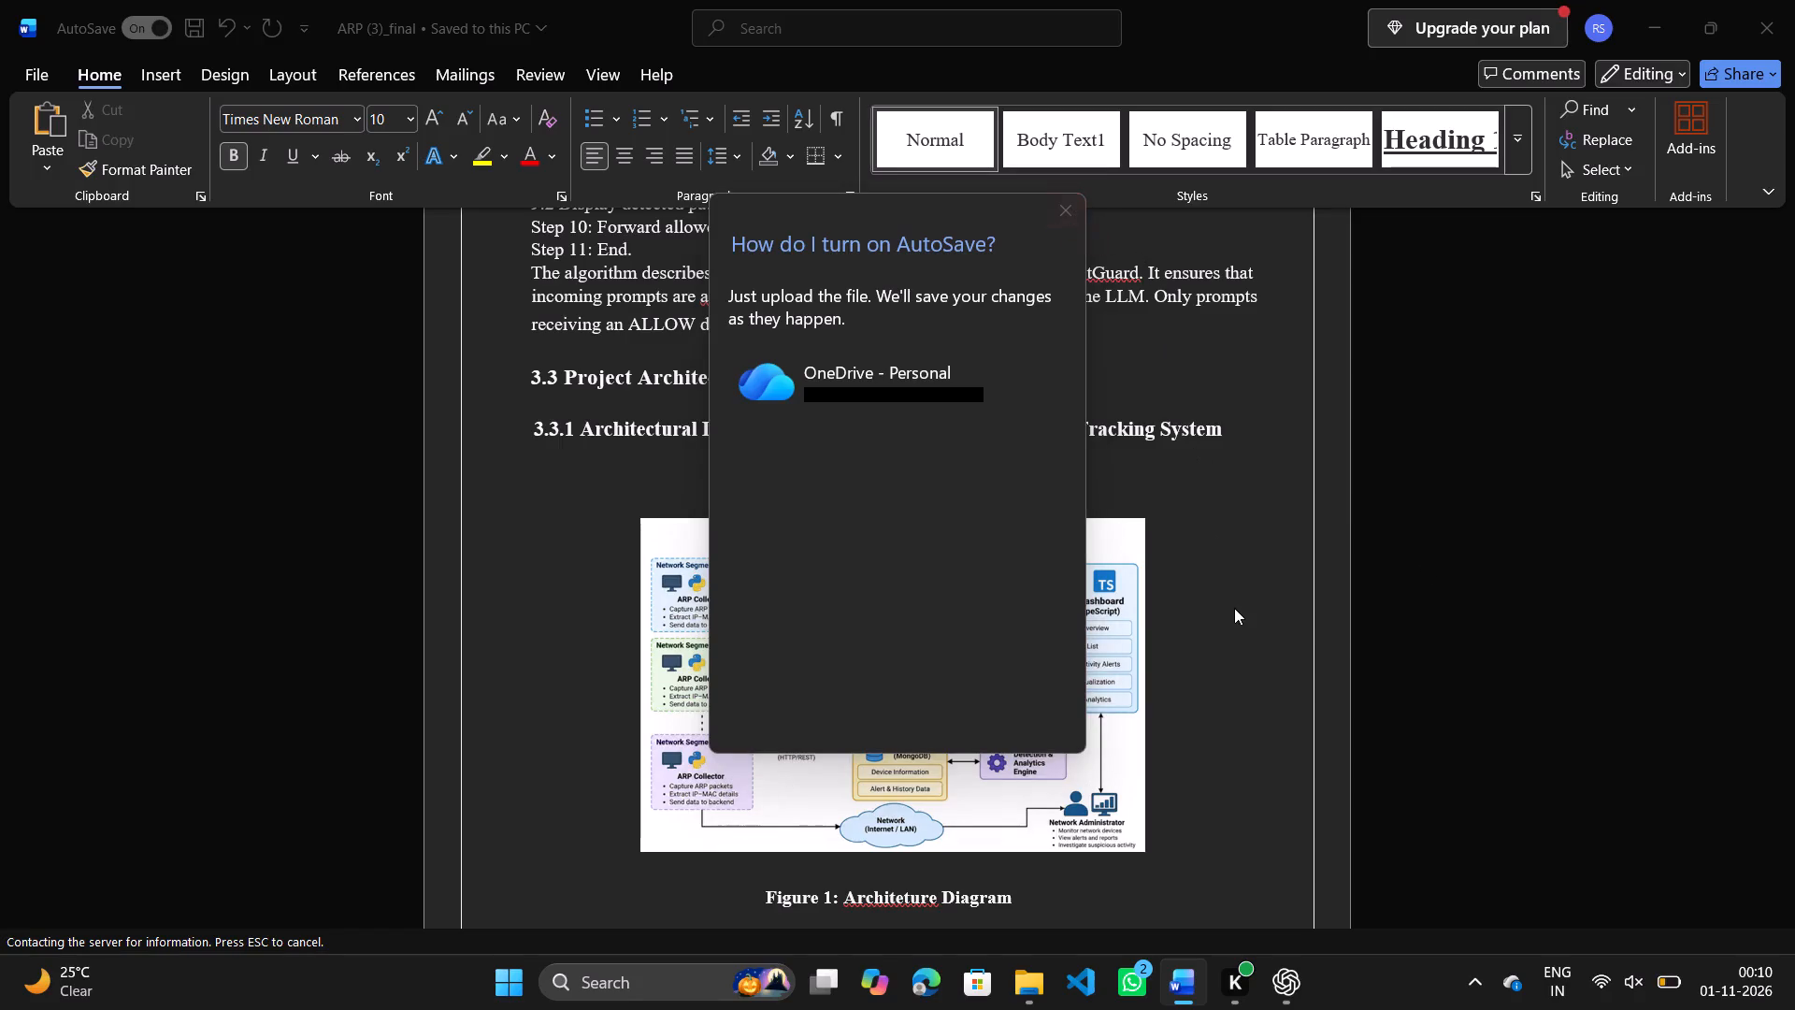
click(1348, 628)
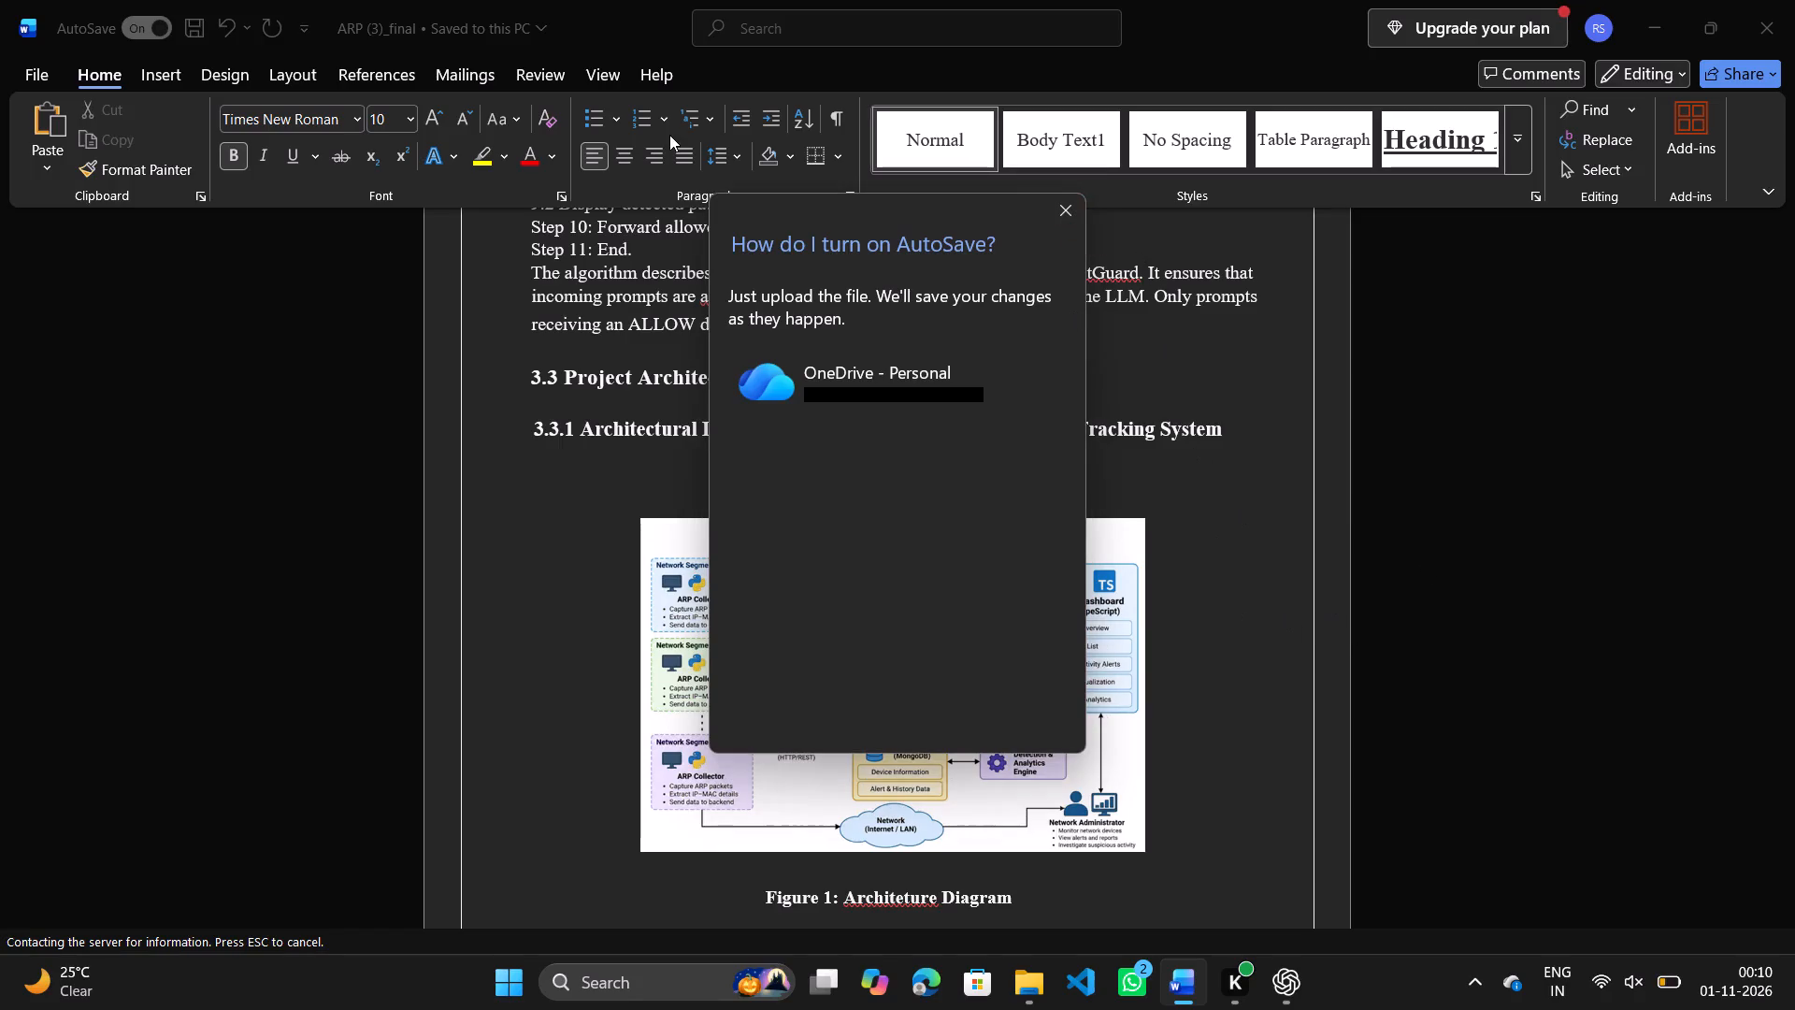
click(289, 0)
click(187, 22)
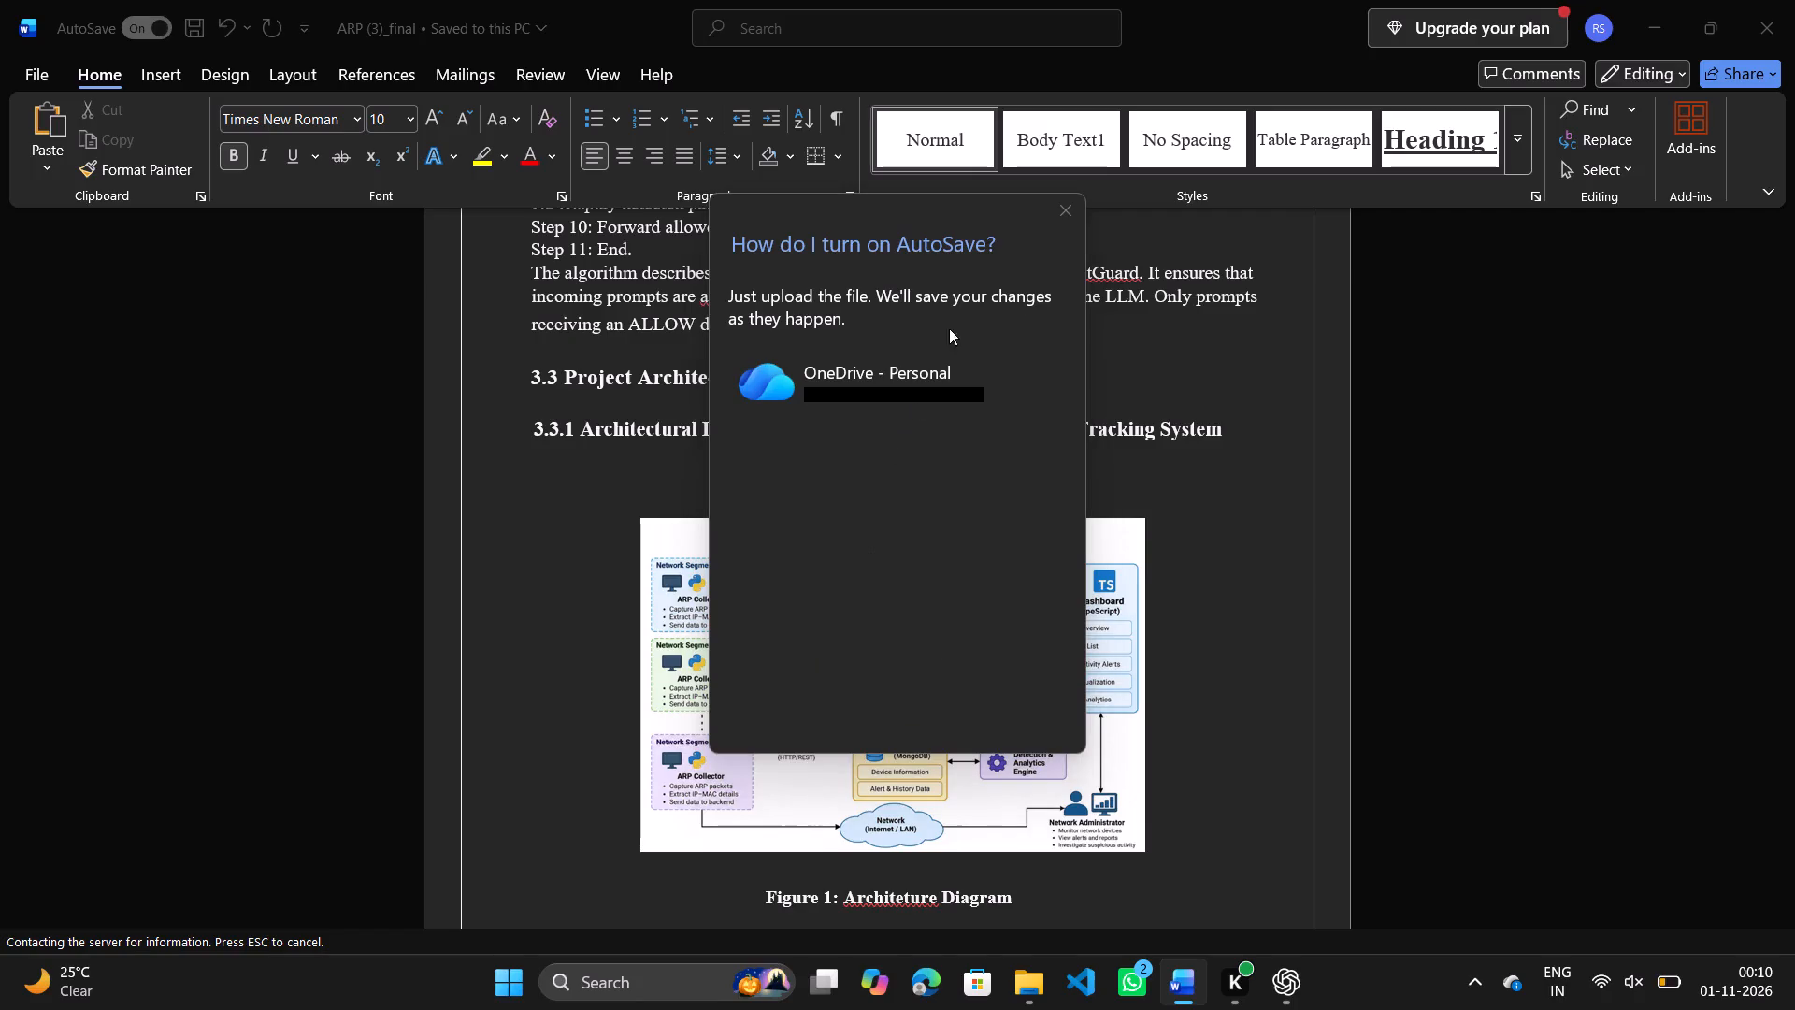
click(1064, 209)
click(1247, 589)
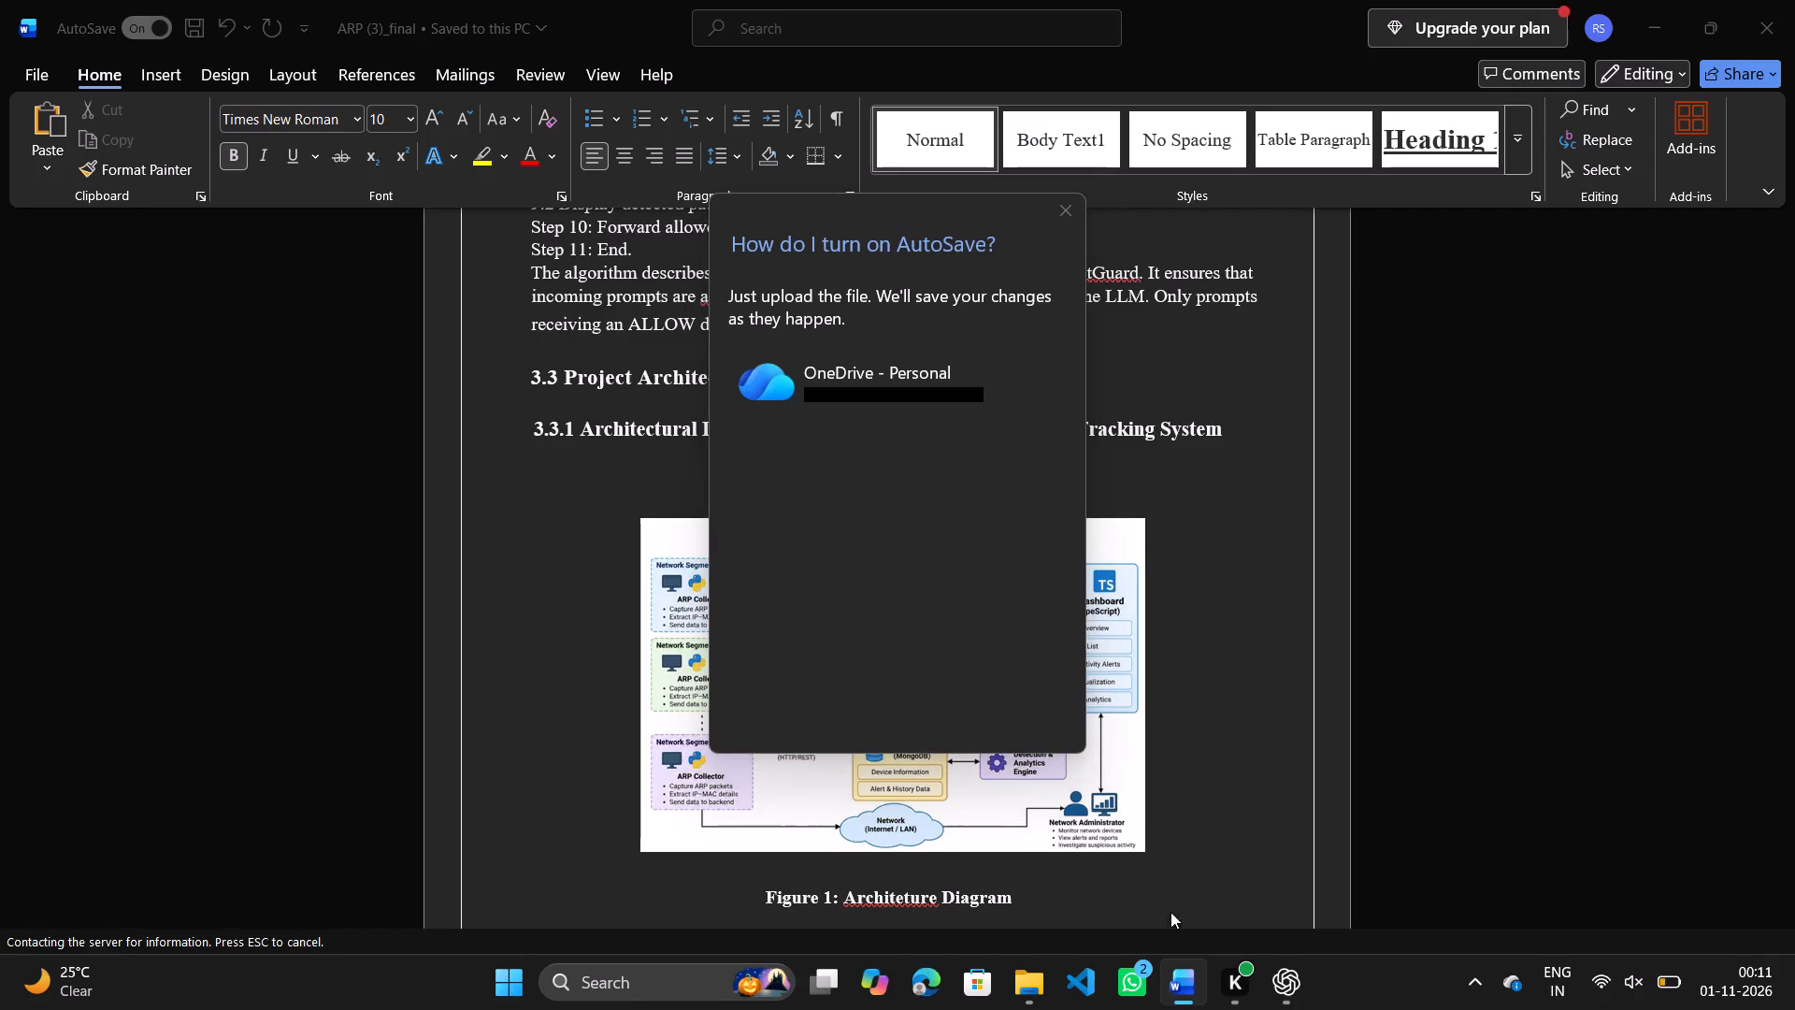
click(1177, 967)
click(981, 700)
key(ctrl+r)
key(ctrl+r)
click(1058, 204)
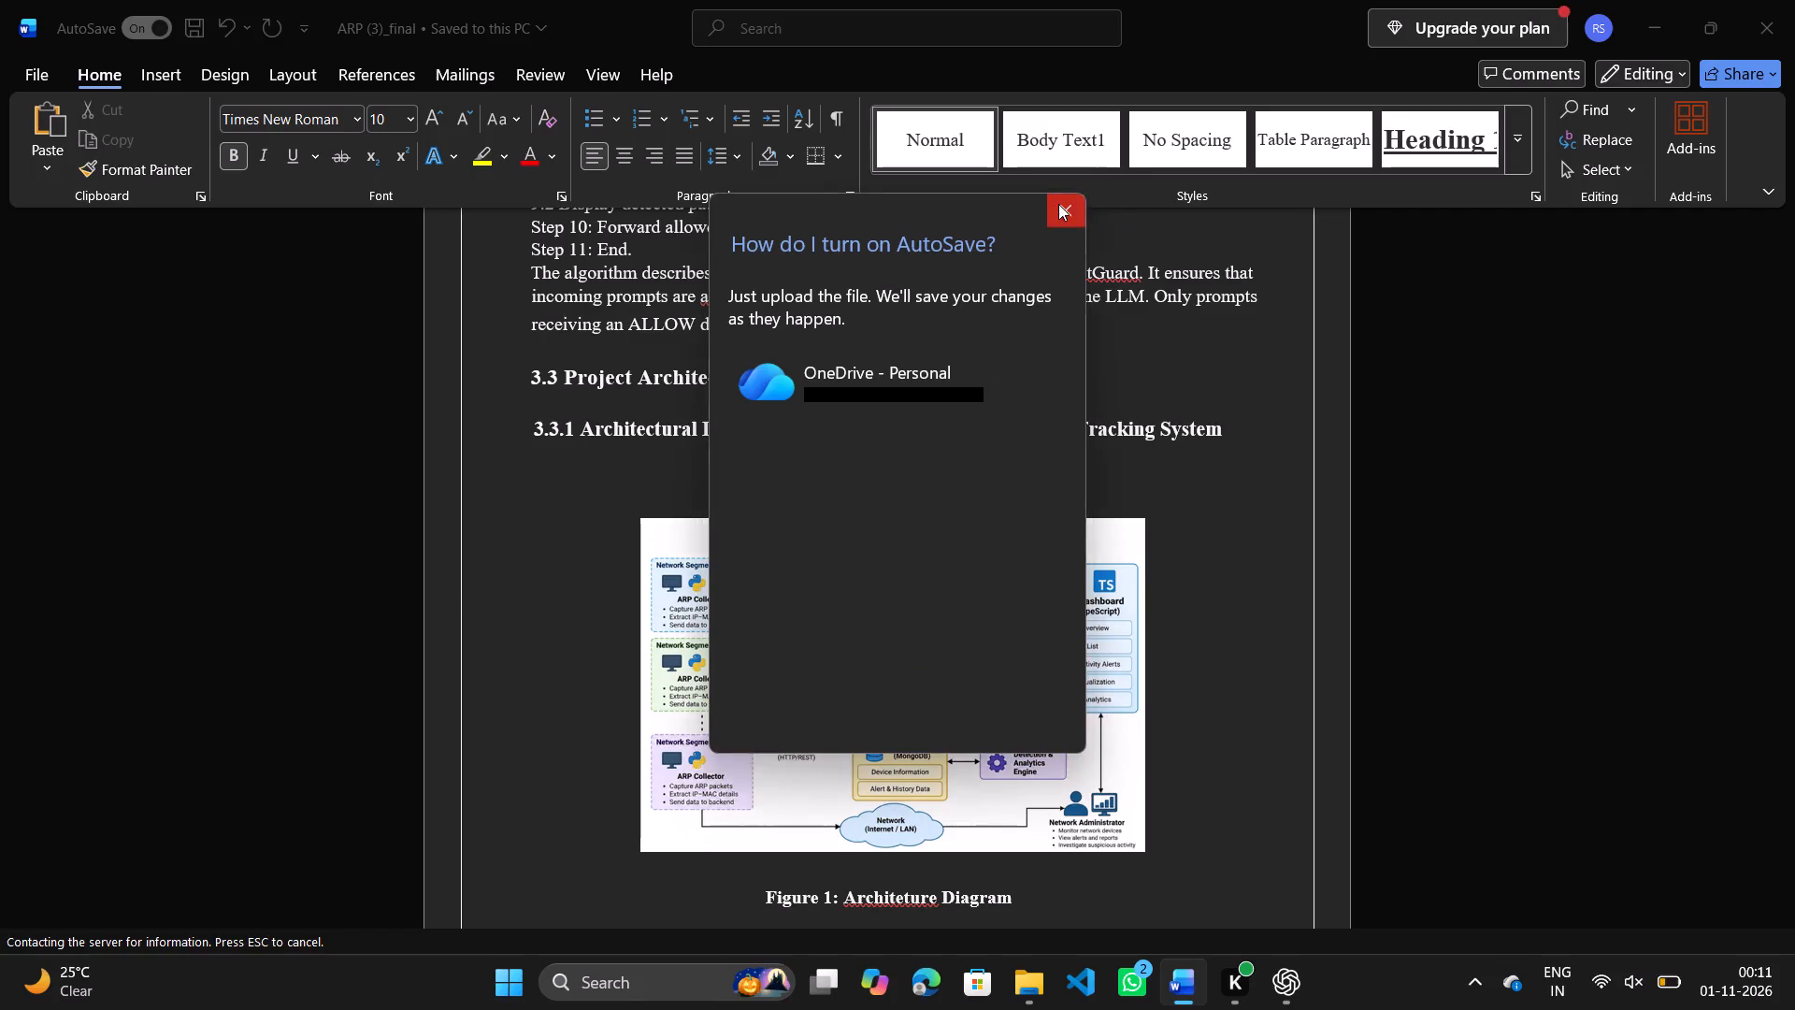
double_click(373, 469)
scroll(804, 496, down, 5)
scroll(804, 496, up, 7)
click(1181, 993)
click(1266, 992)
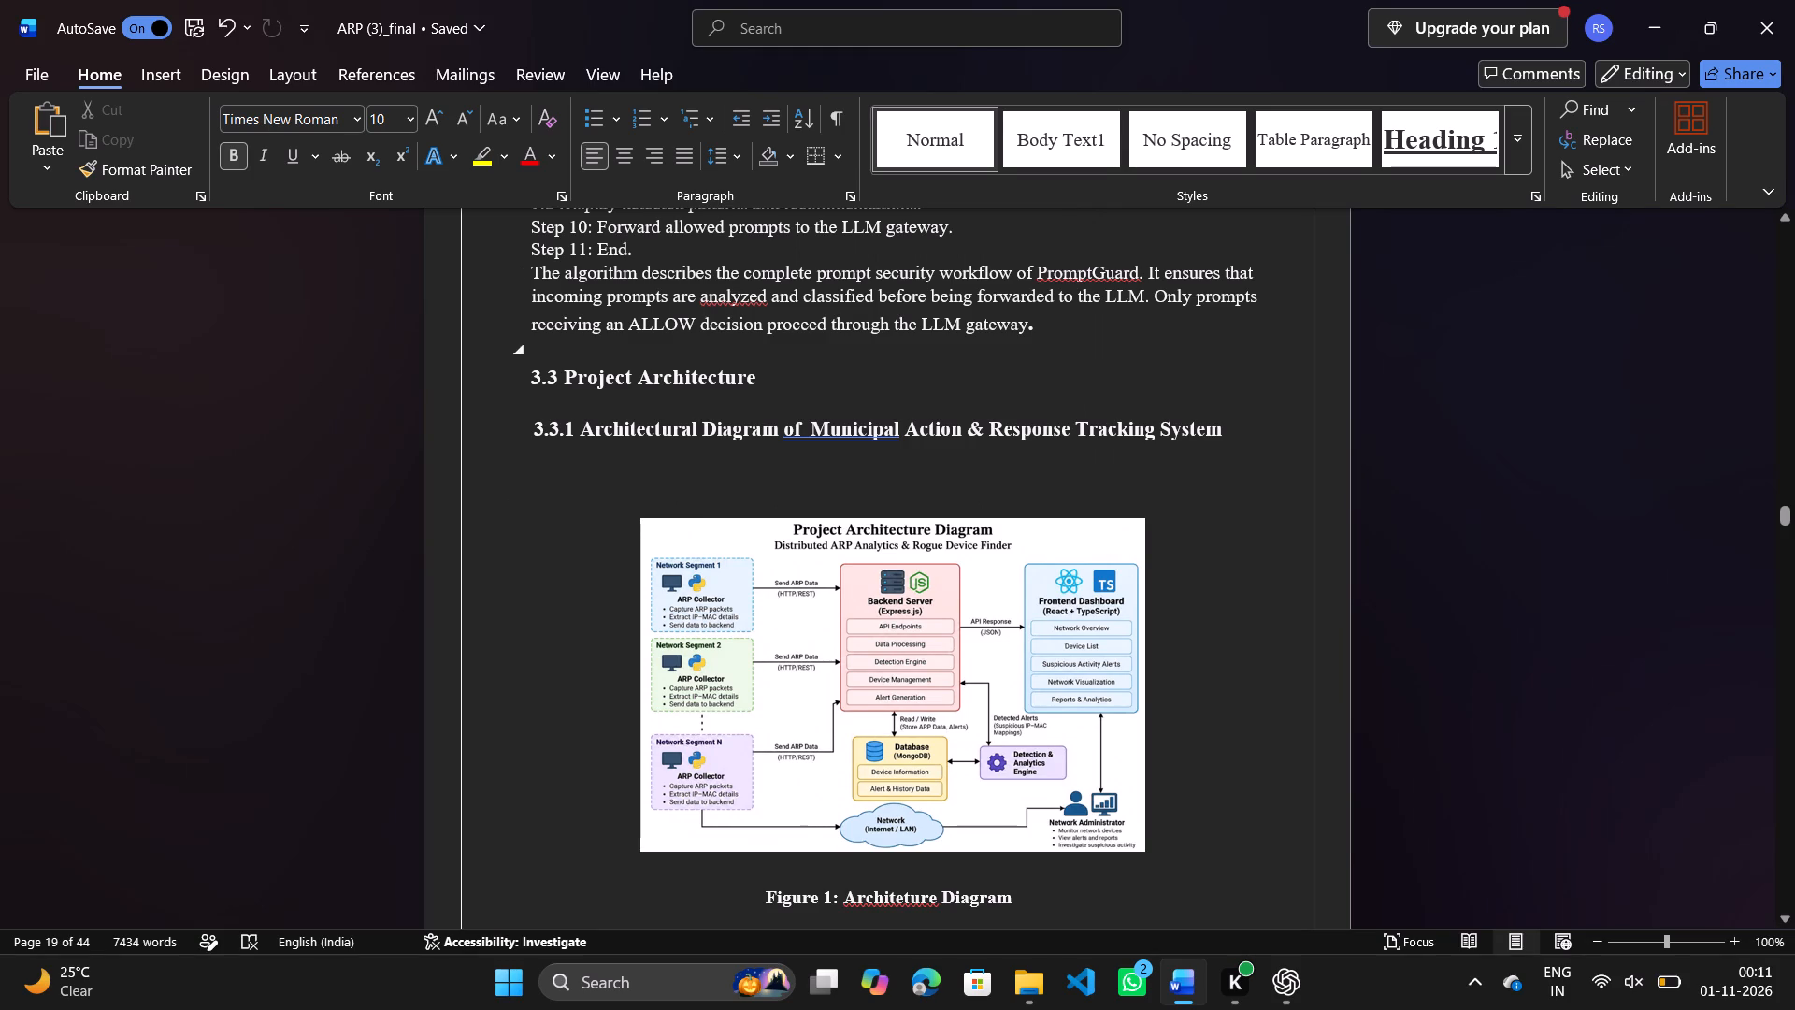
Save the ARP (3)_final report to its OneDrive copy.
scroll(602, 360, up, 1)
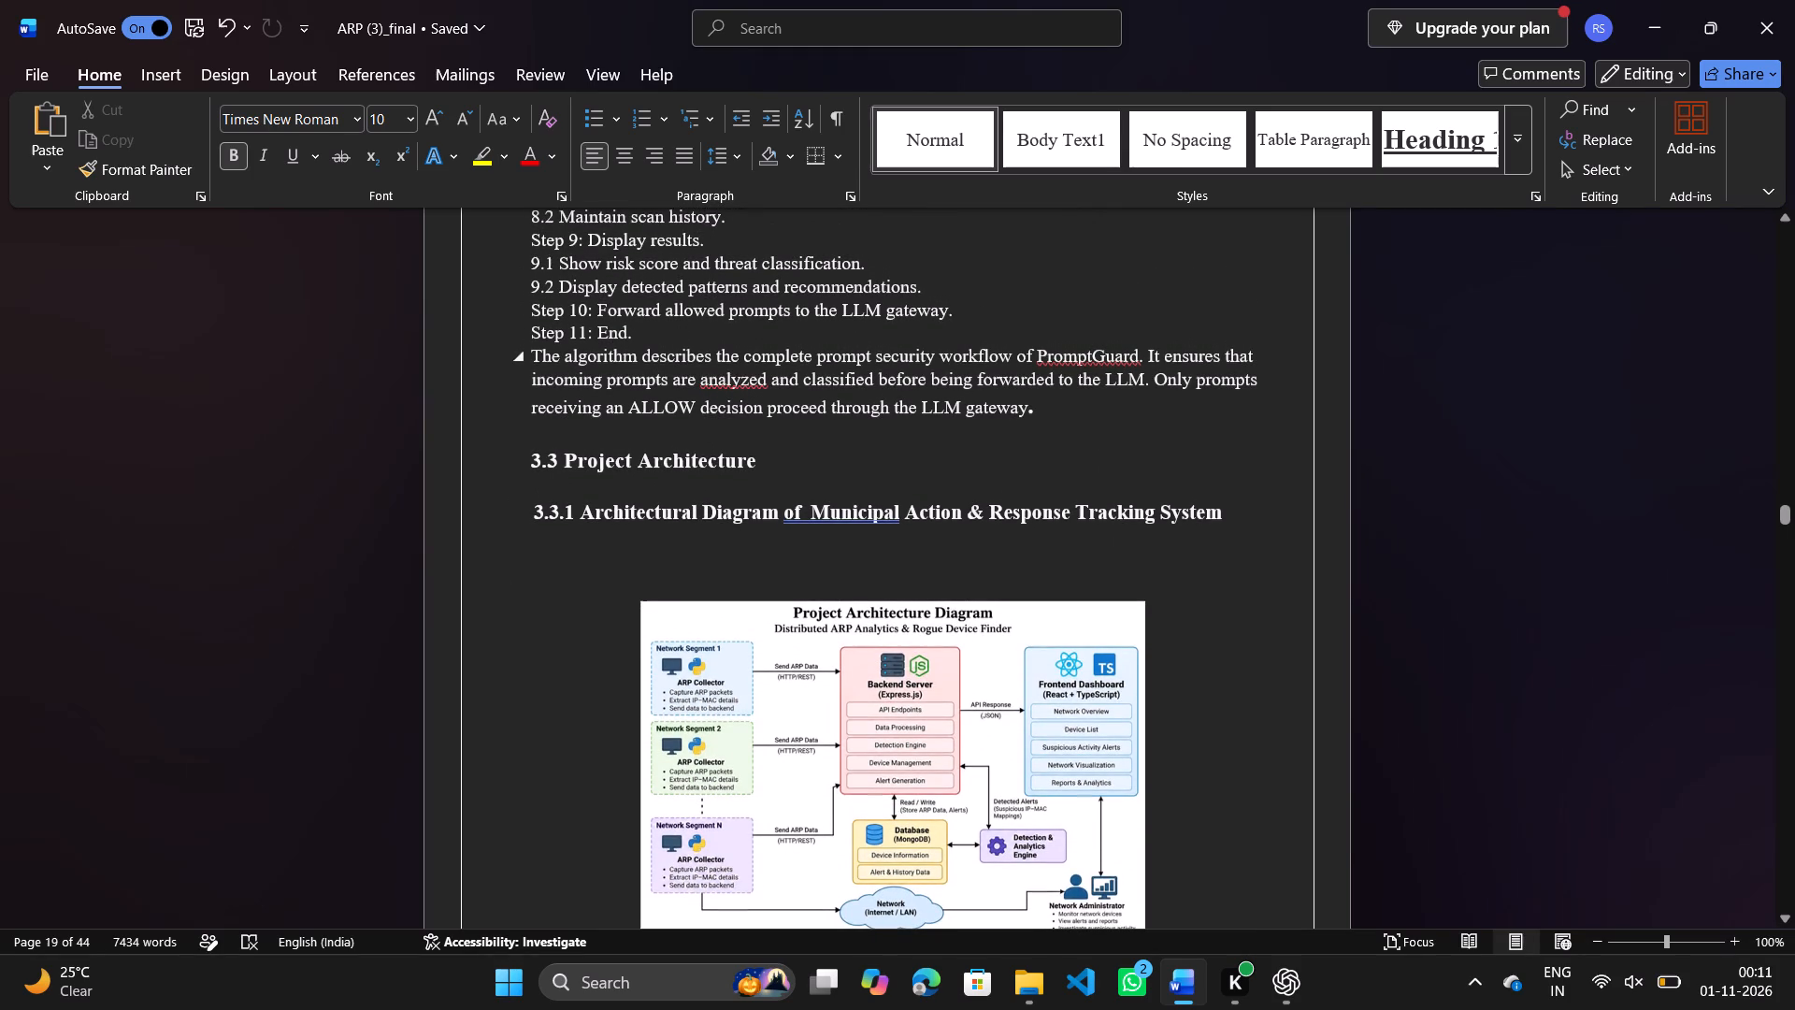
scroll(602, 360, up, 1)
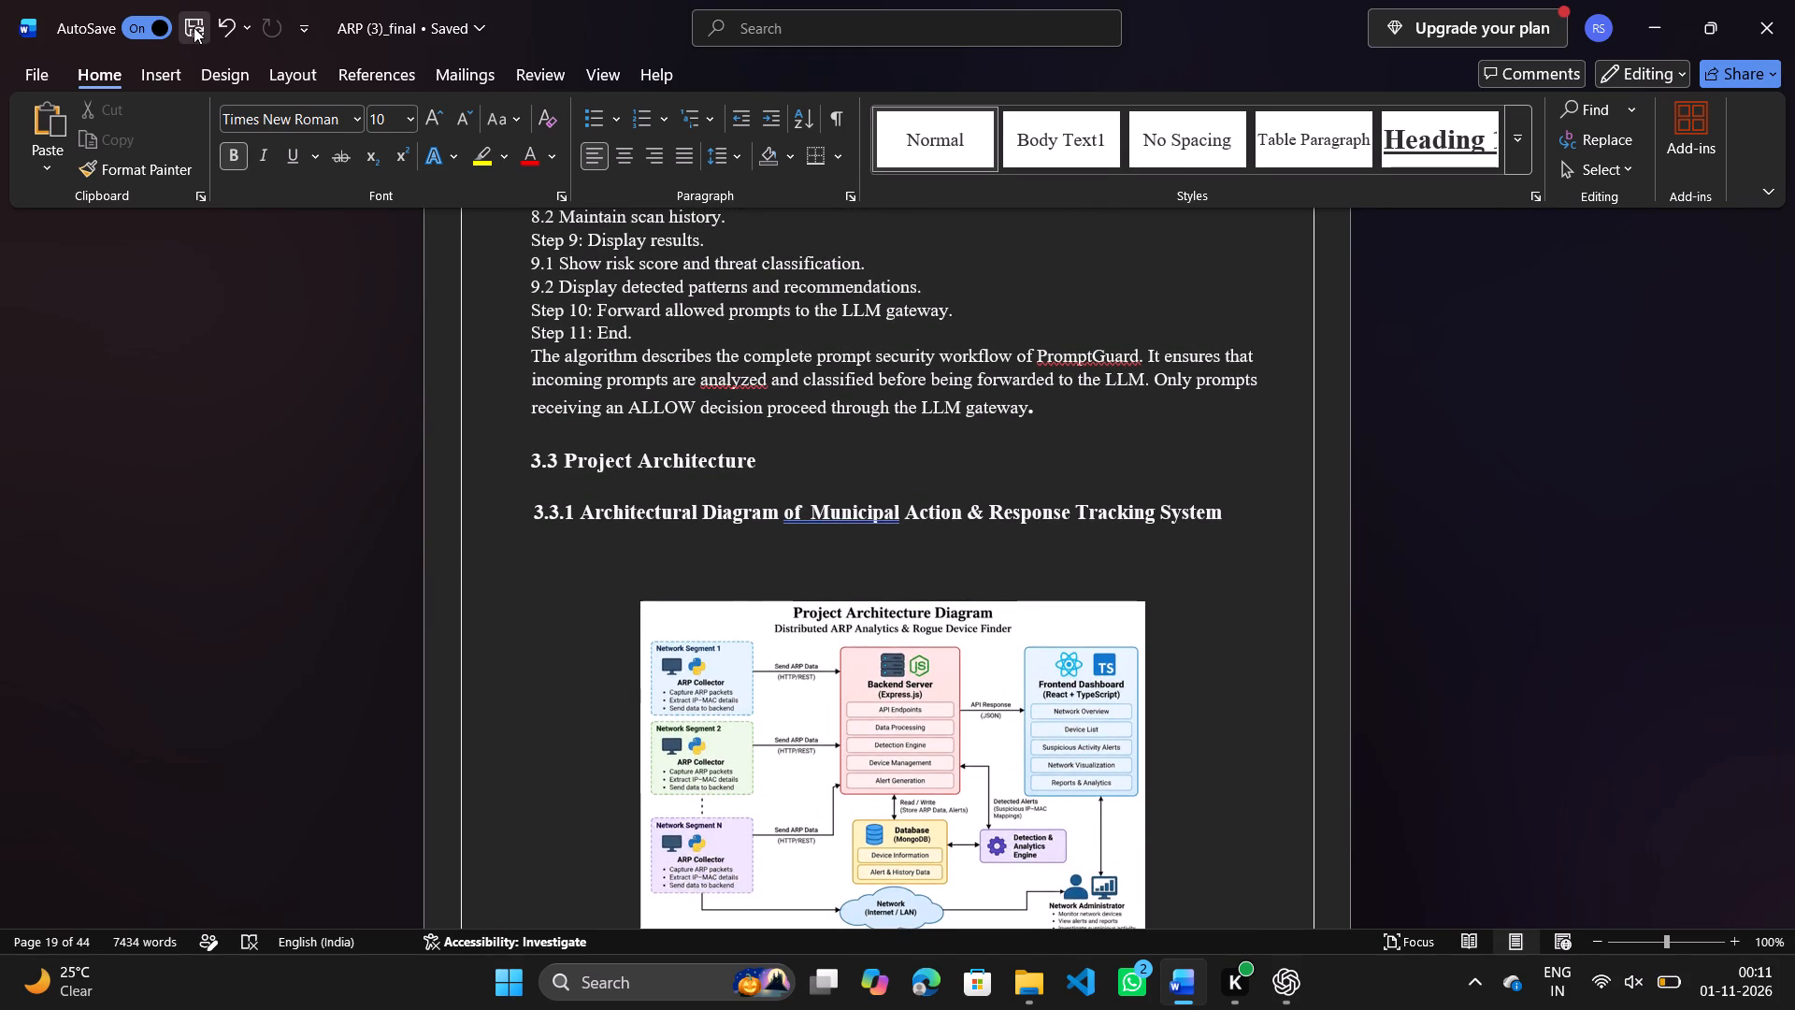
click(194, 27)
scroll(1097, 458, up, 2)
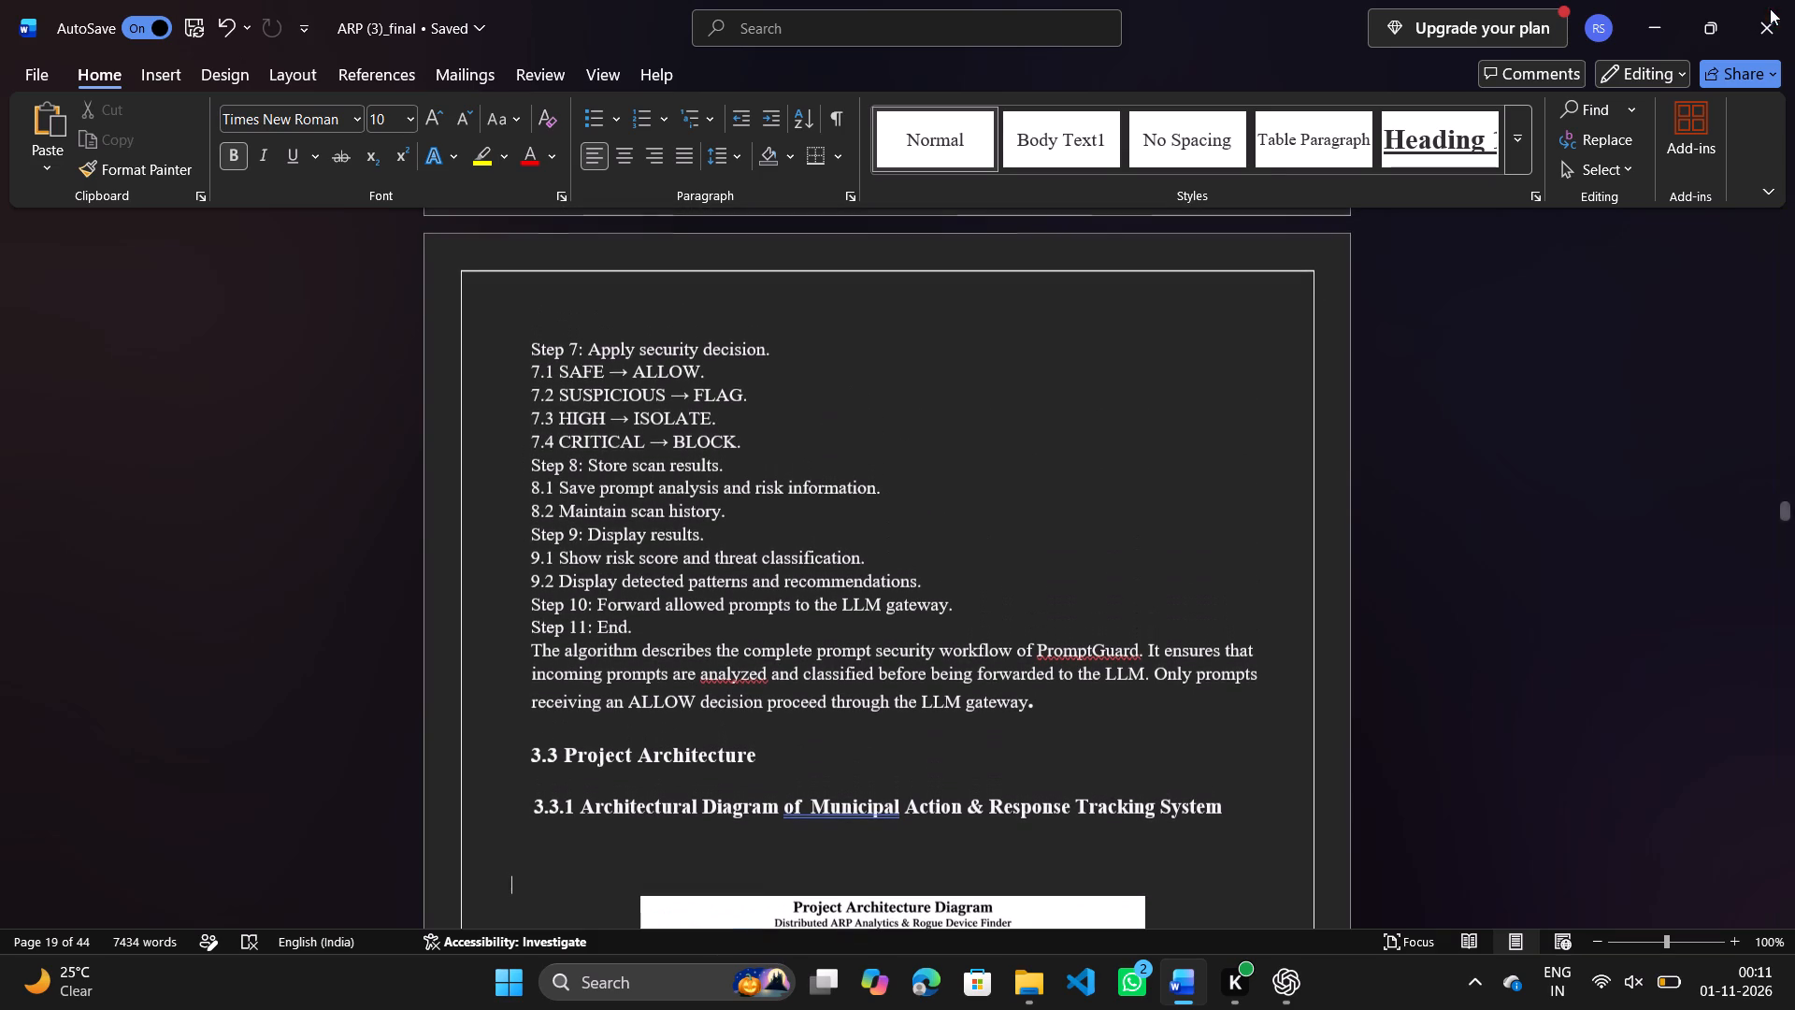